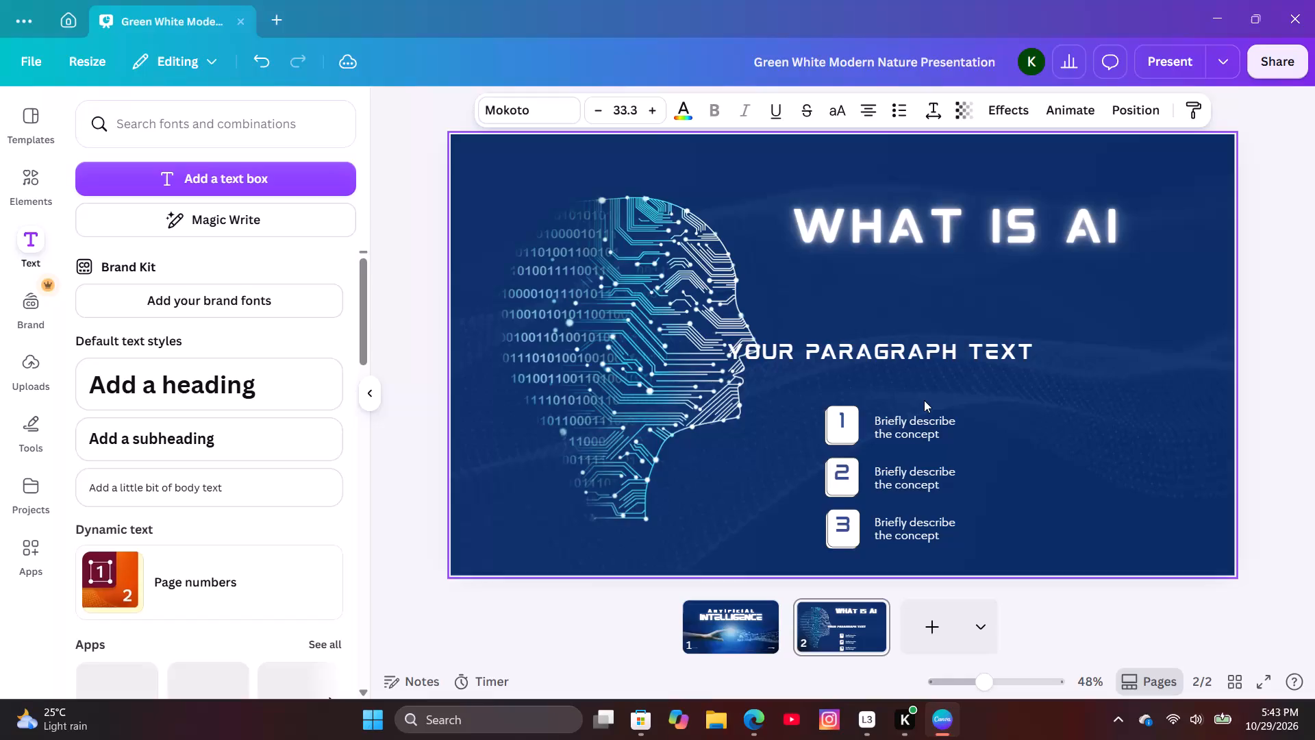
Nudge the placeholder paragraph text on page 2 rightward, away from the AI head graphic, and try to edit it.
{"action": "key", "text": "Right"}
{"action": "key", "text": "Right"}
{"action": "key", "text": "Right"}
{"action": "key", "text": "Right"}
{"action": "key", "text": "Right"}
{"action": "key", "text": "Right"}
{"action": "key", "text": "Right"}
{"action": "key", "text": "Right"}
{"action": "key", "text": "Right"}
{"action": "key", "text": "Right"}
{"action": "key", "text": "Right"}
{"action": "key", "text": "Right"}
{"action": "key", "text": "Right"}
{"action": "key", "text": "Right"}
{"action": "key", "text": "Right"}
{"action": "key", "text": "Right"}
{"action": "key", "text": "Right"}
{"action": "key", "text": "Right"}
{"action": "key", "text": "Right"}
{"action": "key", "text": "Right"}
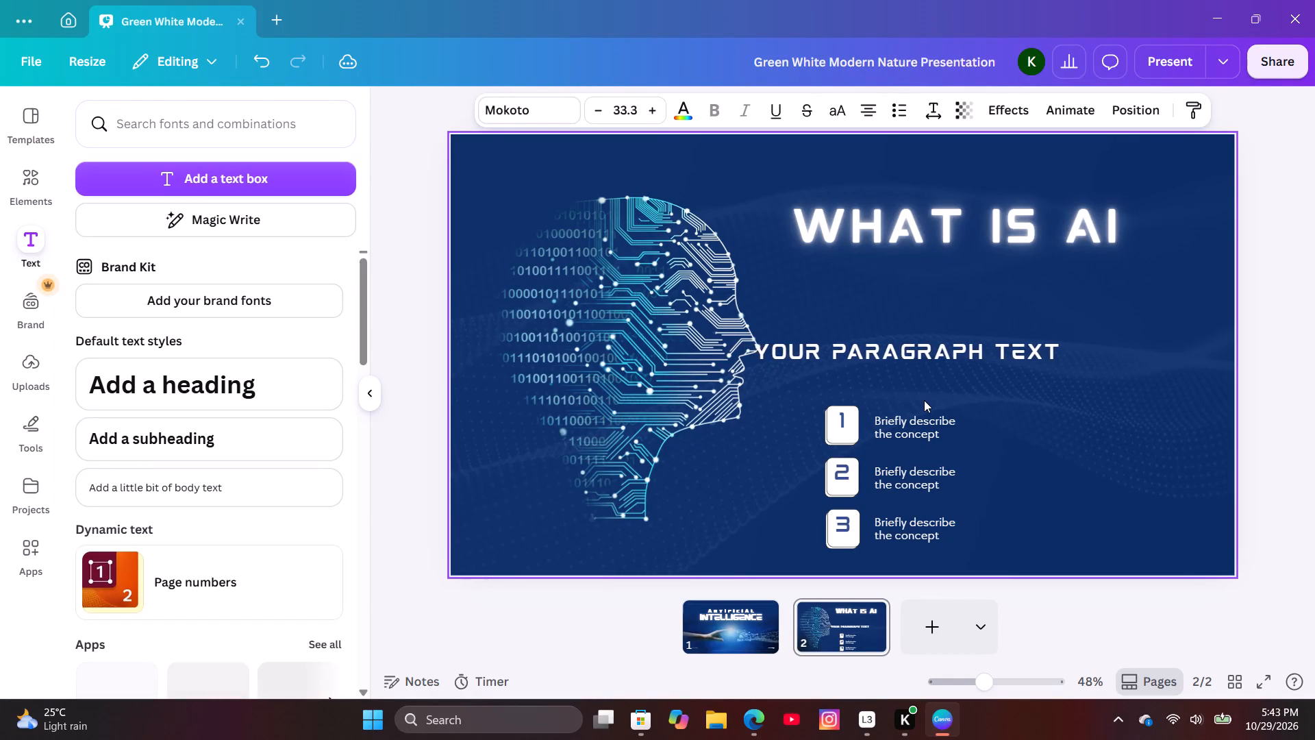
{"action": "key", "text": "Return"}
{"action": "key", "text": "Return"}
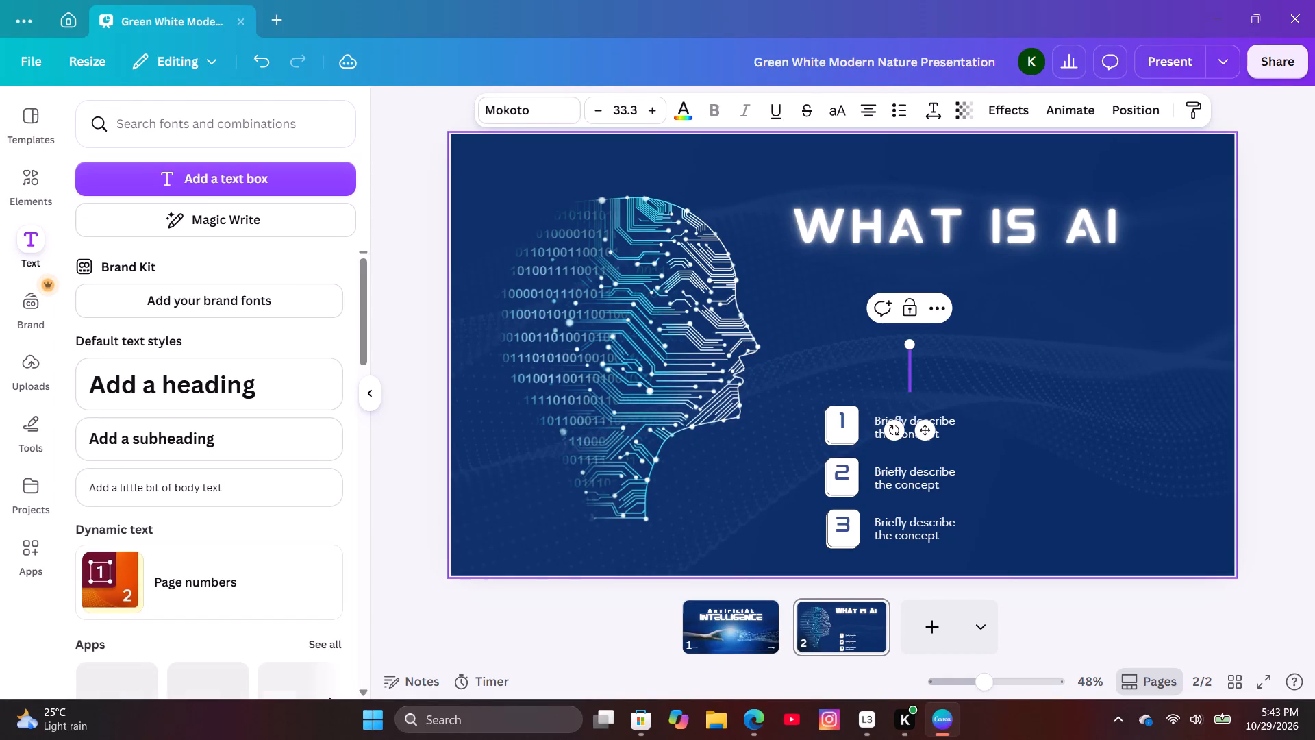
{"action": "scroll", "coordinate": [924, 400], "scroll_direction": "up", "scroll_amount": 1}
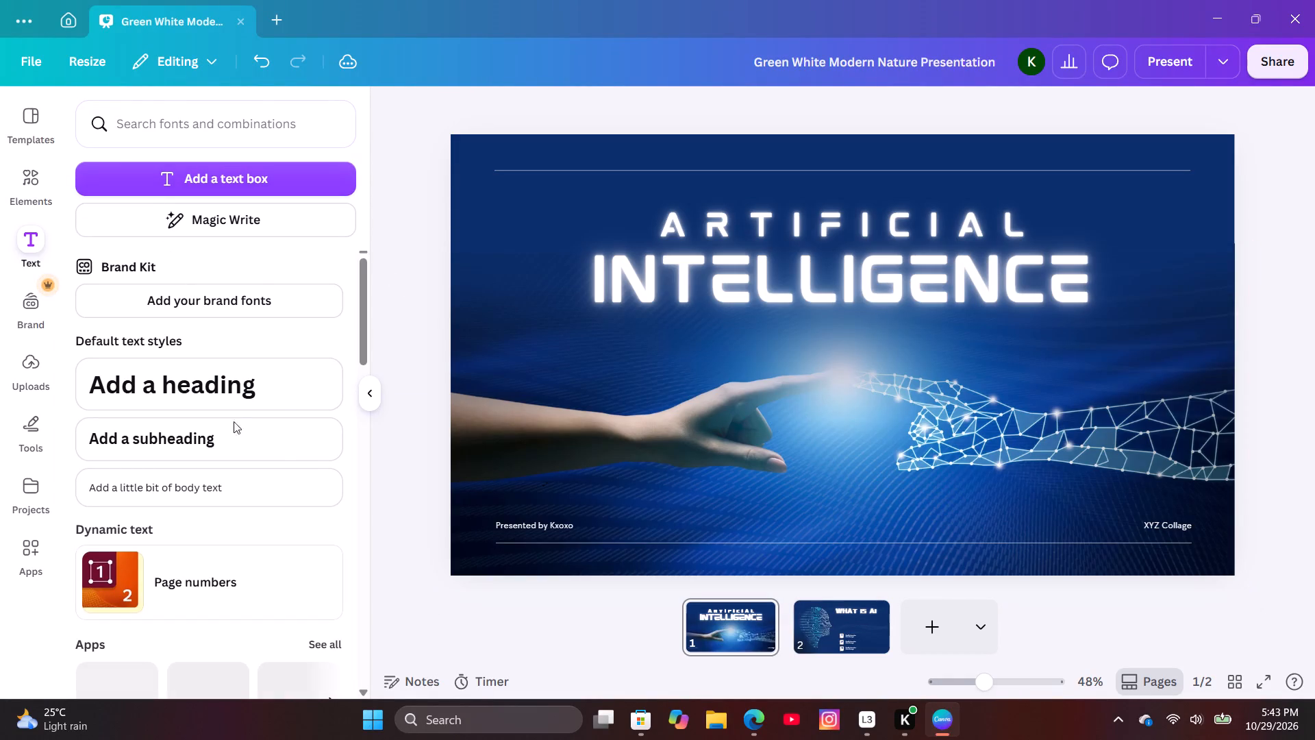
Add a new text box to page 2 and place it just below the "WHAT IS AI" heading.
{"action": "left_click", "coordinate": [836, 641]}
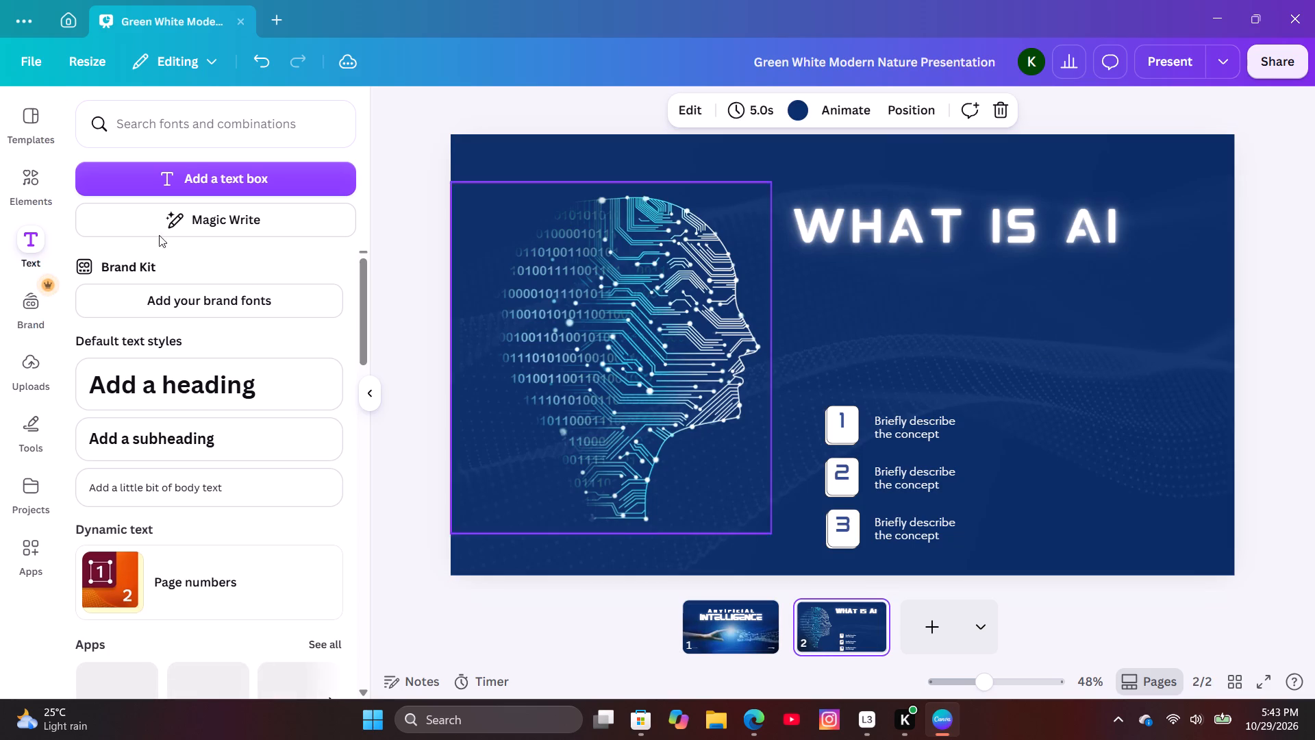
{"action": "left_click", "coordinate": [187, 180]}
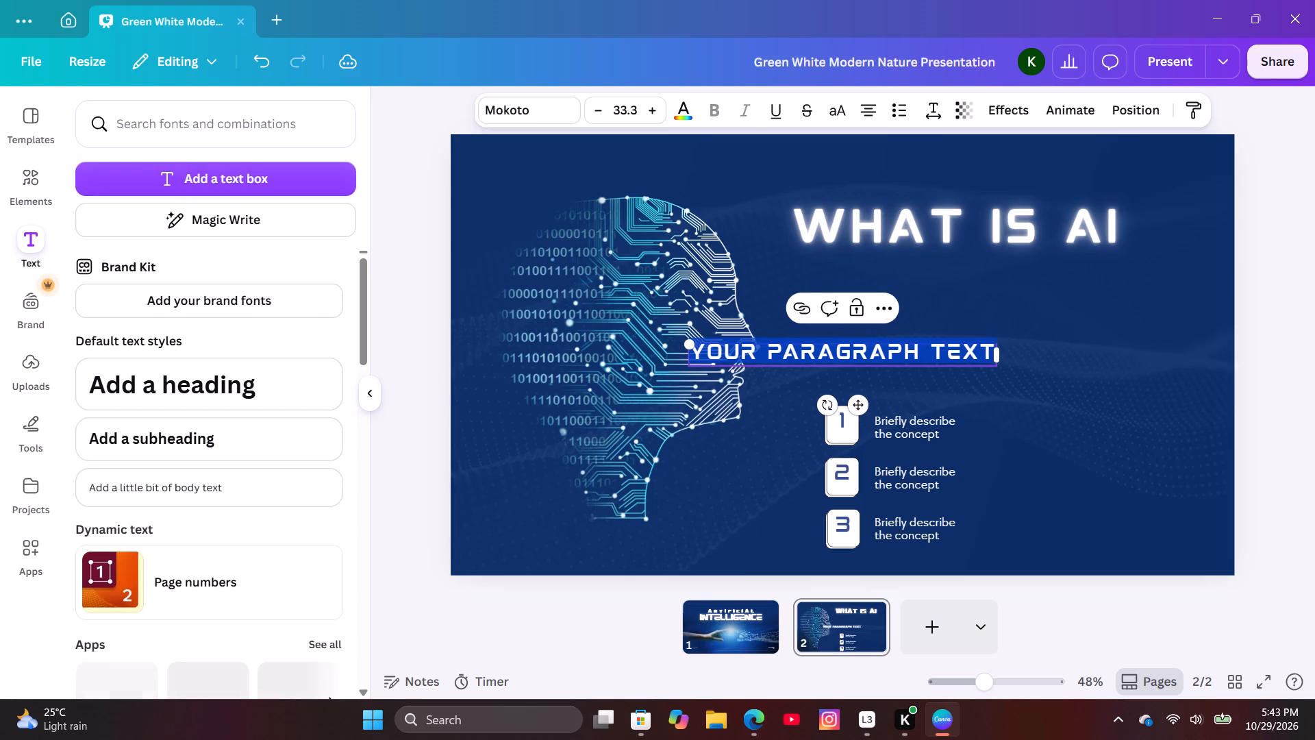
{"action": "left_click", "coordinate": [747, 458]}
{"action": "left_click", "coordinate": [1088, 388]}
{"action": "left_click", "coordinate": [906, 351]}
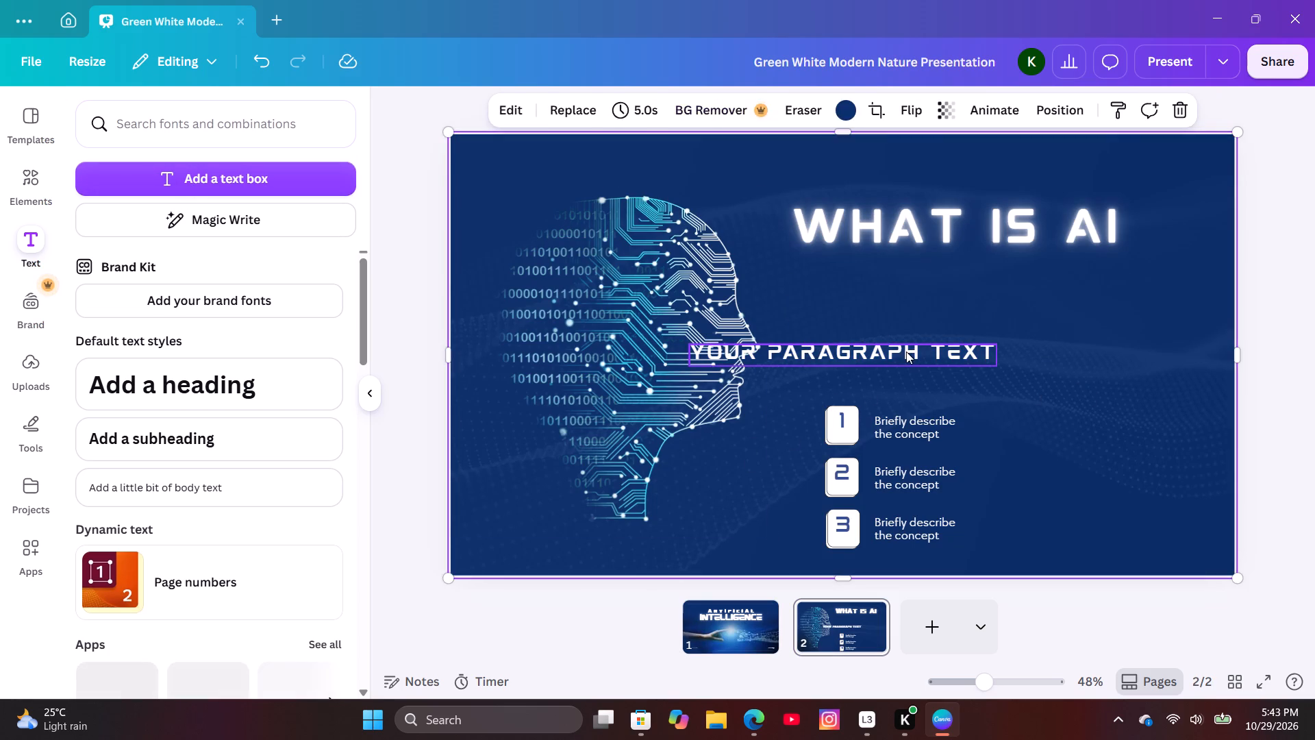
{"action": "left_click_drag", "start_coordinate": [860, 357], "coordinate": [946, 280]}
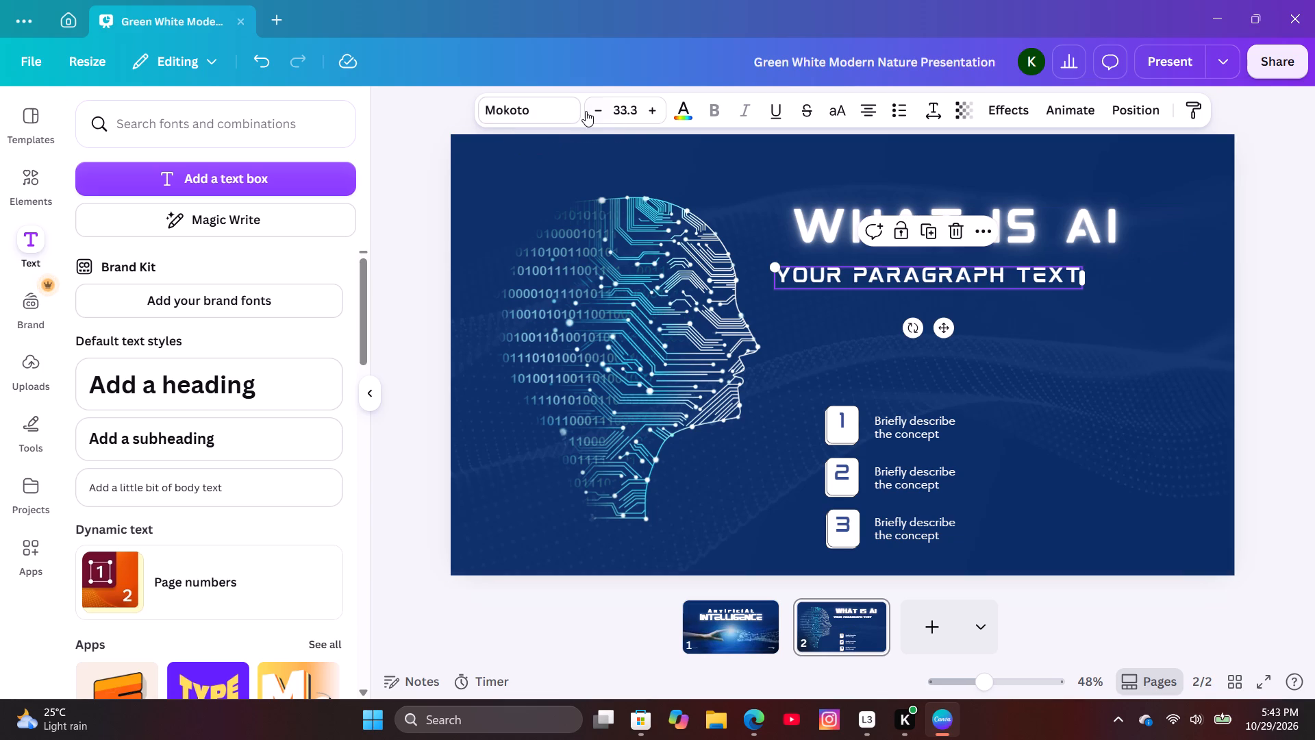
Reduce the new paragraph text's font size to 24.3.
{"action": "left_click", "coordinate": [596, 114]}
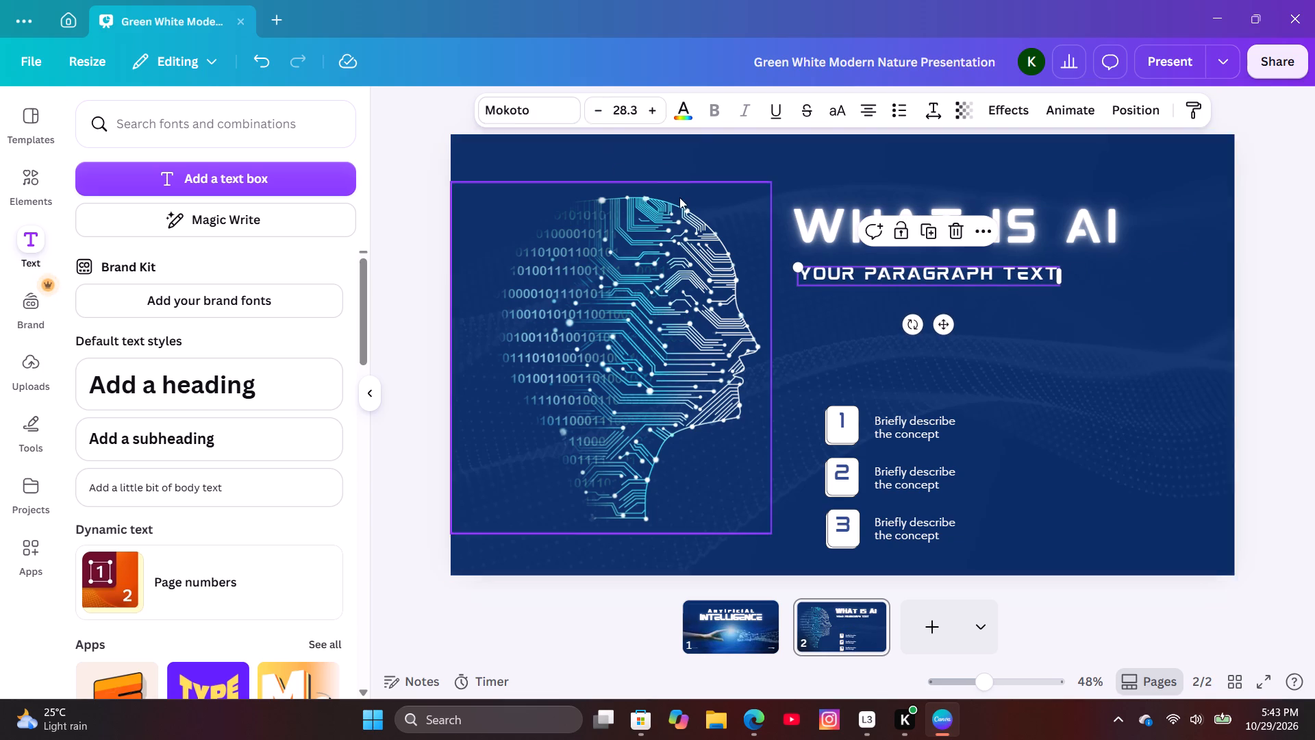
{"action": "double_click", "coordinate": [648, 111]}
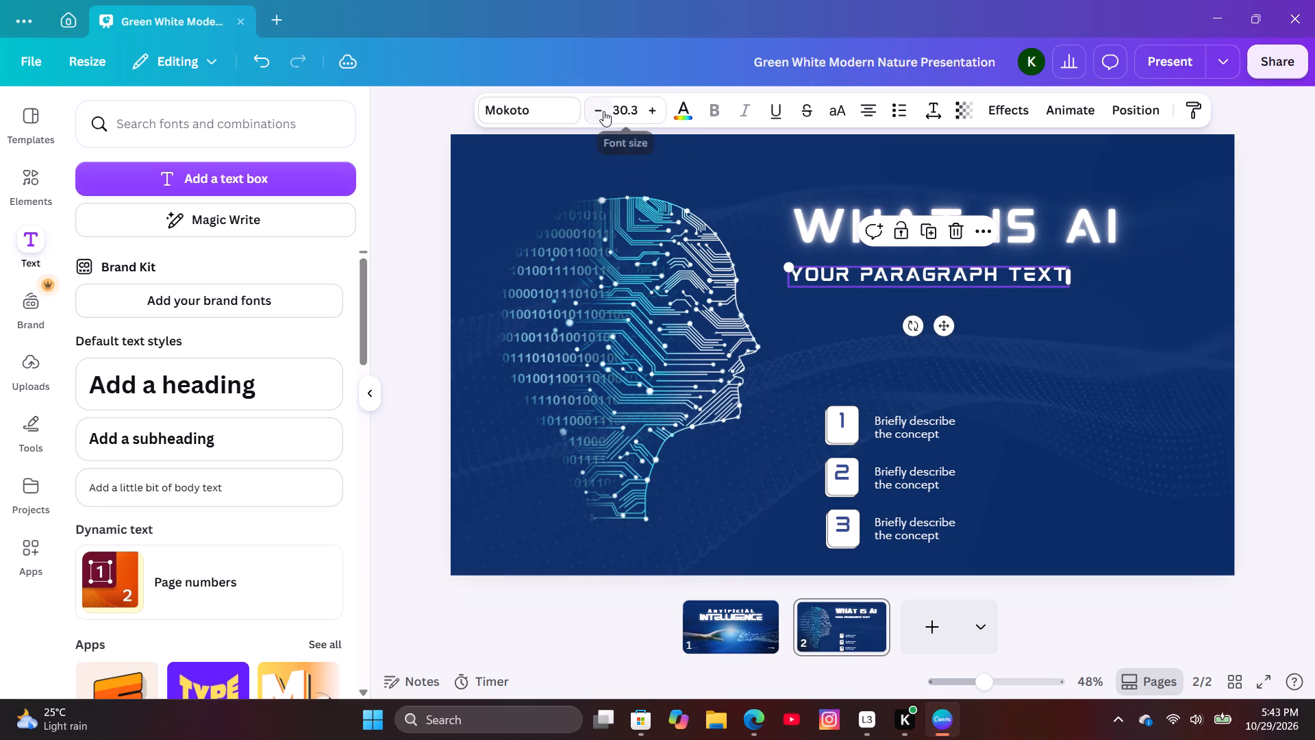
{"action": "triple_click", "coordinate": [592, 112]}
{"action": "left_click", "coordinate": [592, 112]}
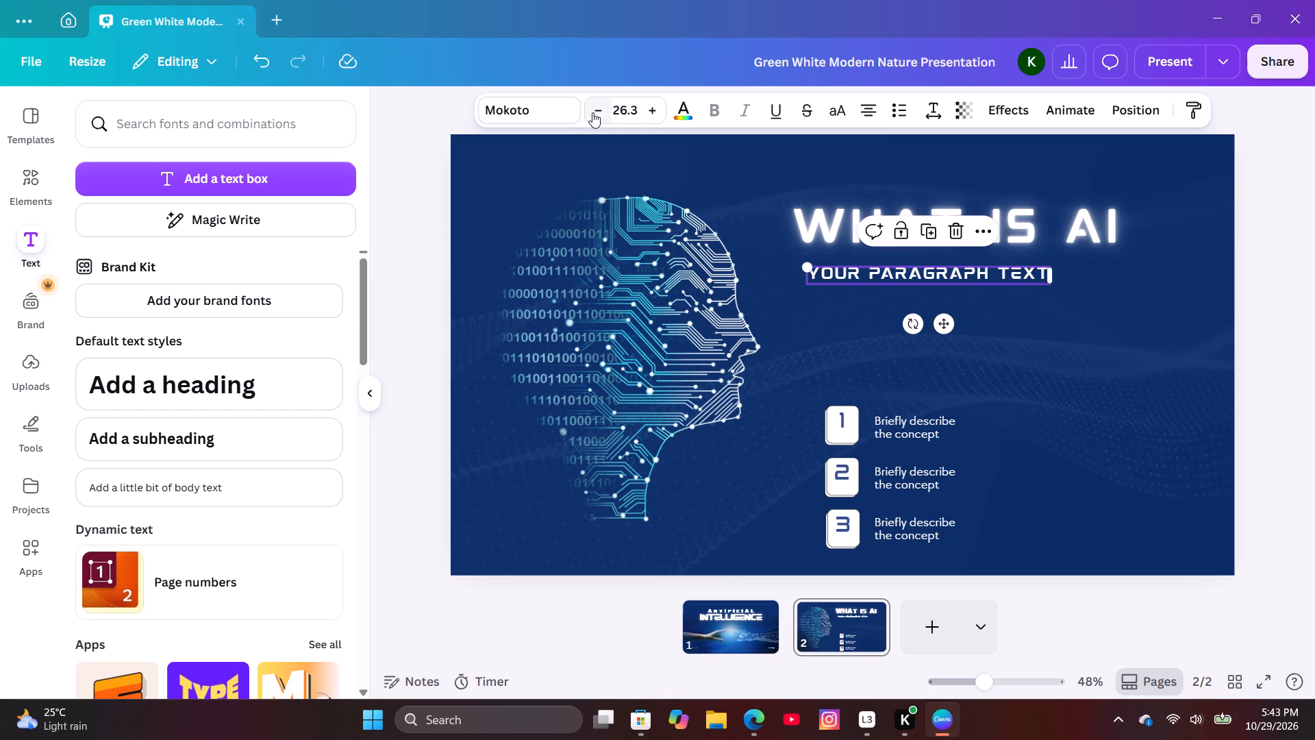
{"action": "left_click", "coordinate": [592, 112]}
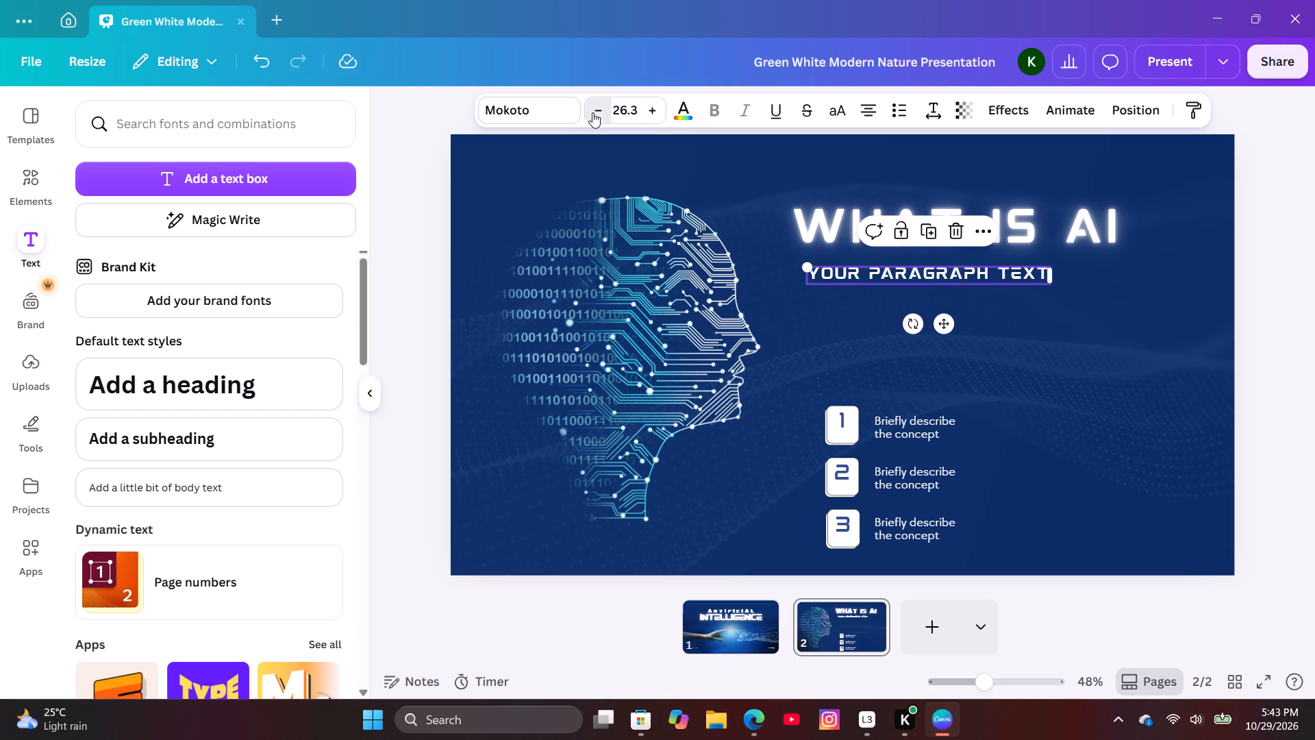
{"action": "left_click", "coordinate": [592, 112]}
Shift the placeholder paragraph text left so it starts near the left edge of the "WHAT IS AI" heading.
{"action": "left_click_drag", "start_coordinate": [886, 274], "coordinate": [849, 275]}
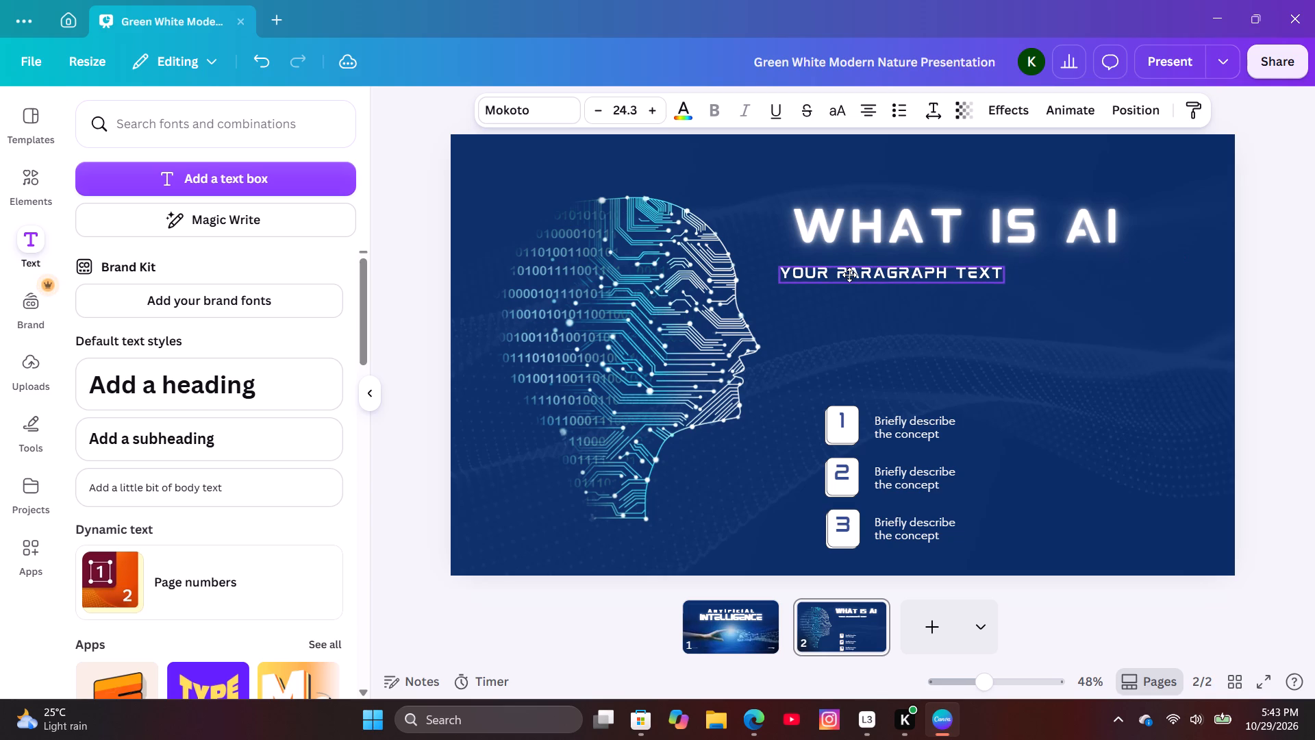
{"action": "left_click_drag", "start_coordinate": [849, 275], "coordinate": [849, 274]}
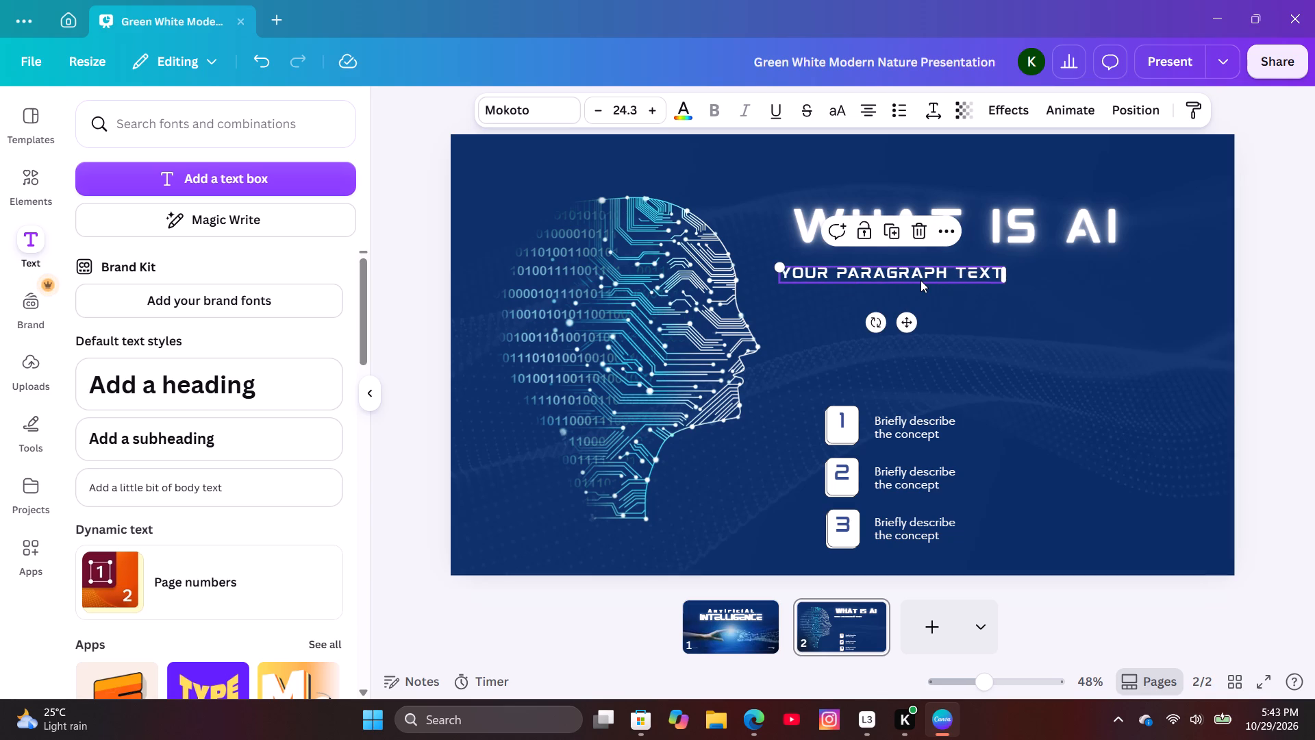
Replace the placeholder paragraph text with "Aritificial intelligence is a".
{"action": "triple_click", "coordinate": [883, 269]}
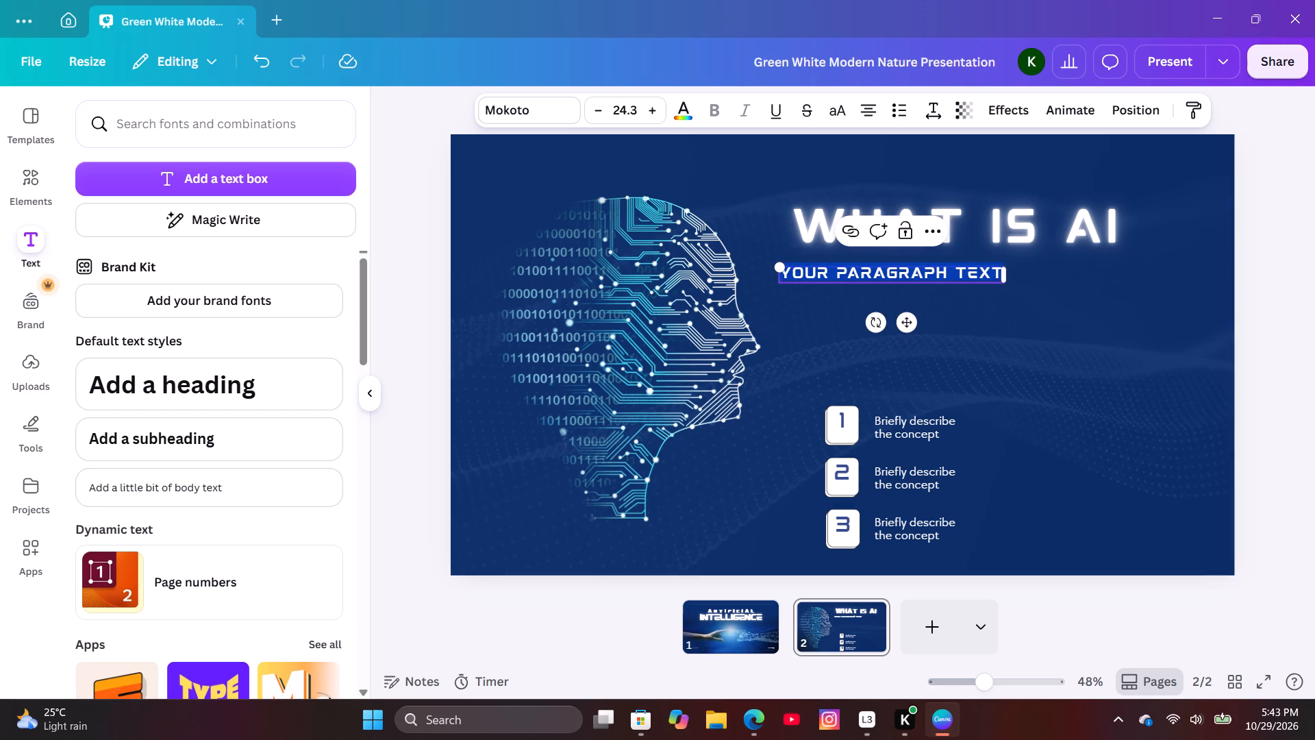
{"action": "key", "text": "BackSpace"}
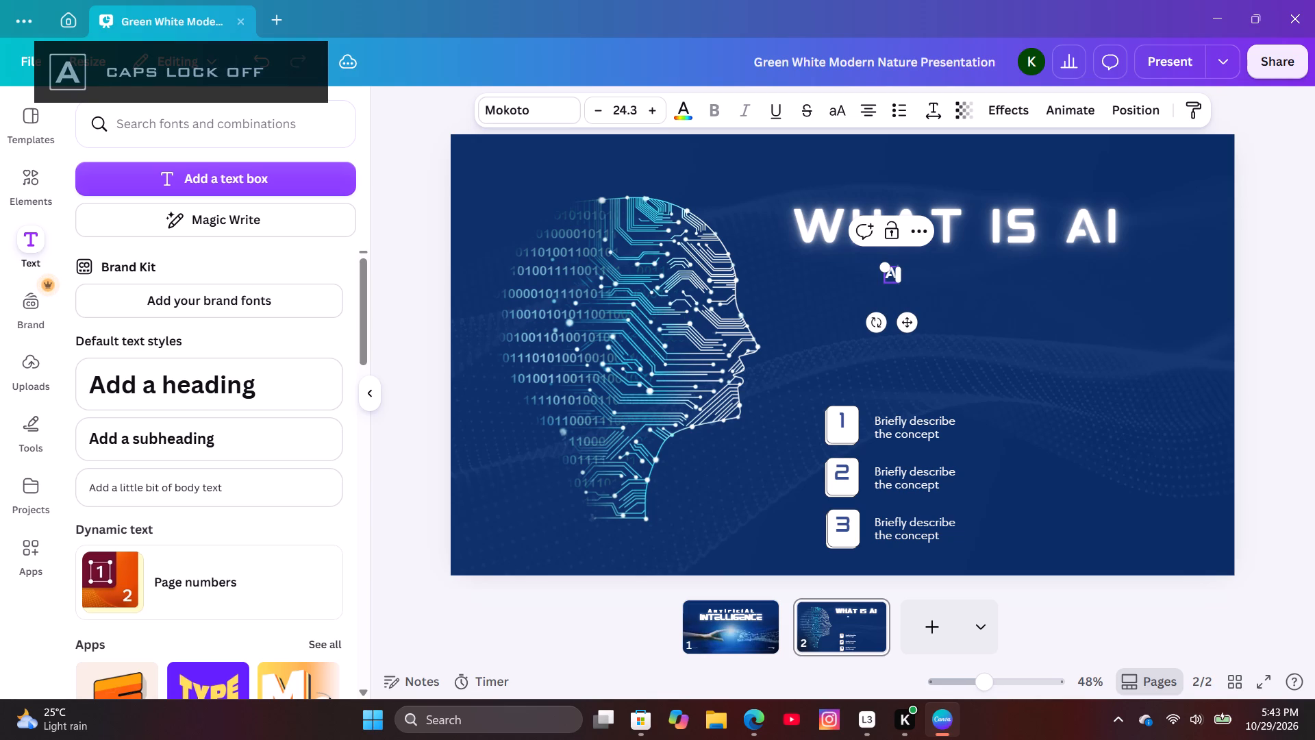
{"action": "type", "text": "rit"}
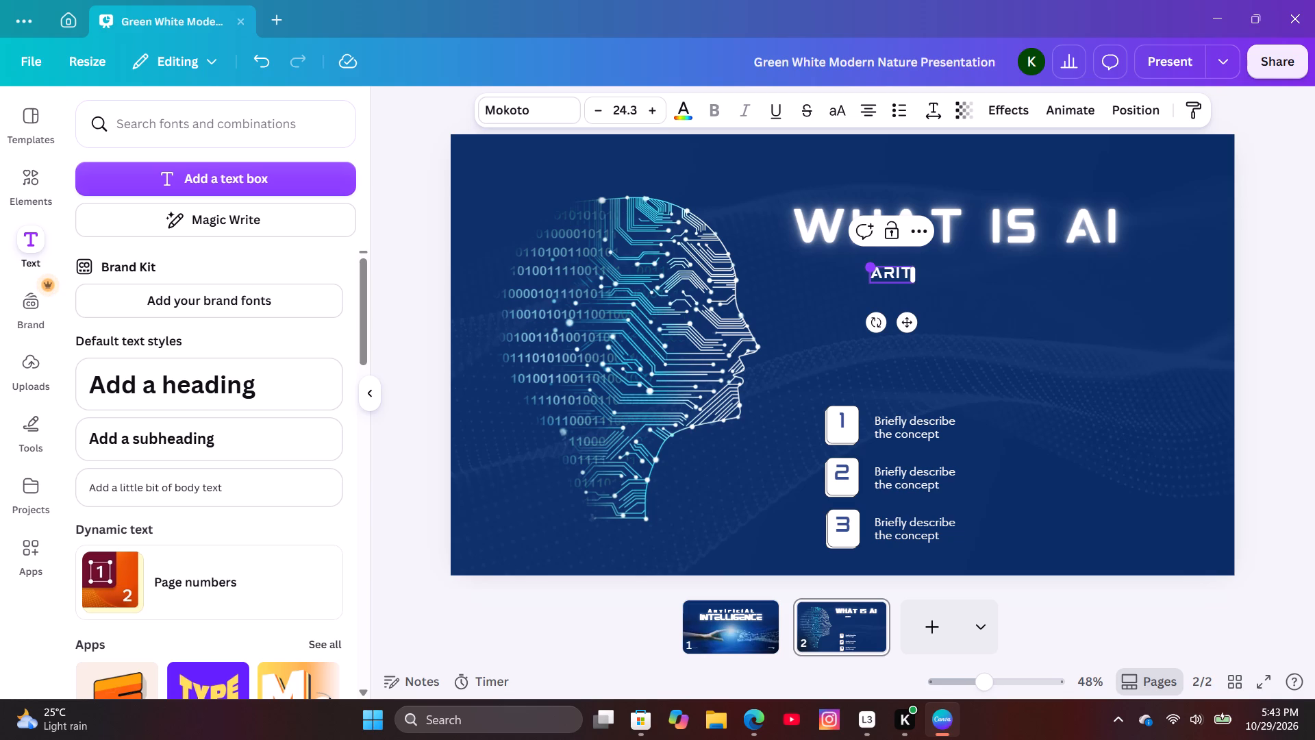
{"action": "type", "text": "ifi"}
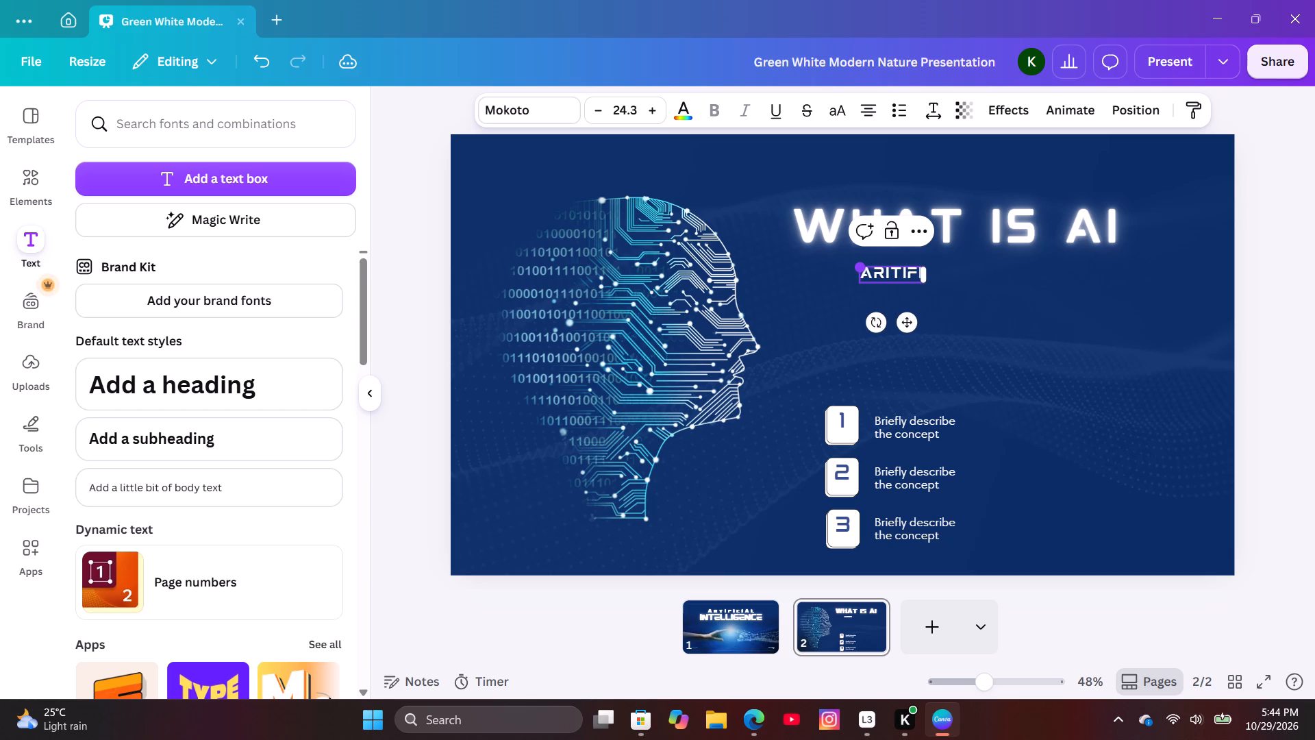
{"action": "type", "text": "cial int"}
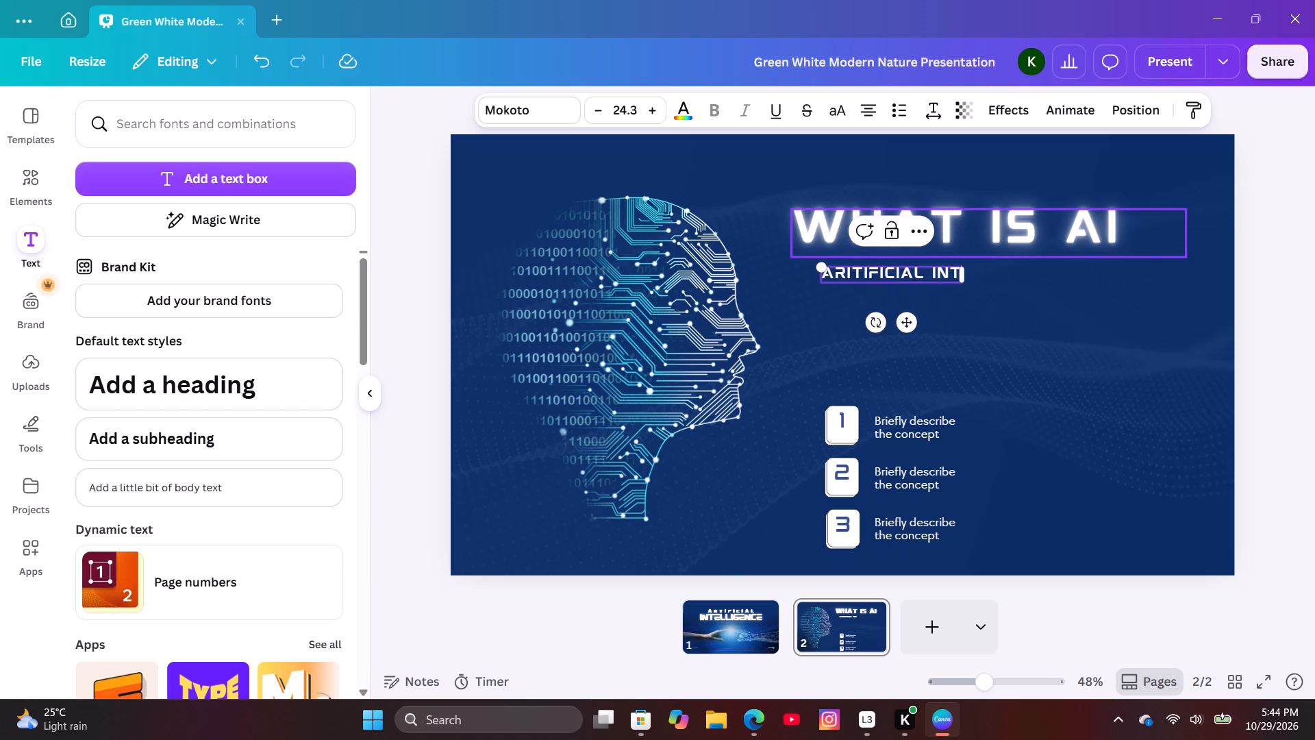
{"action": "type", "text": "ell"}
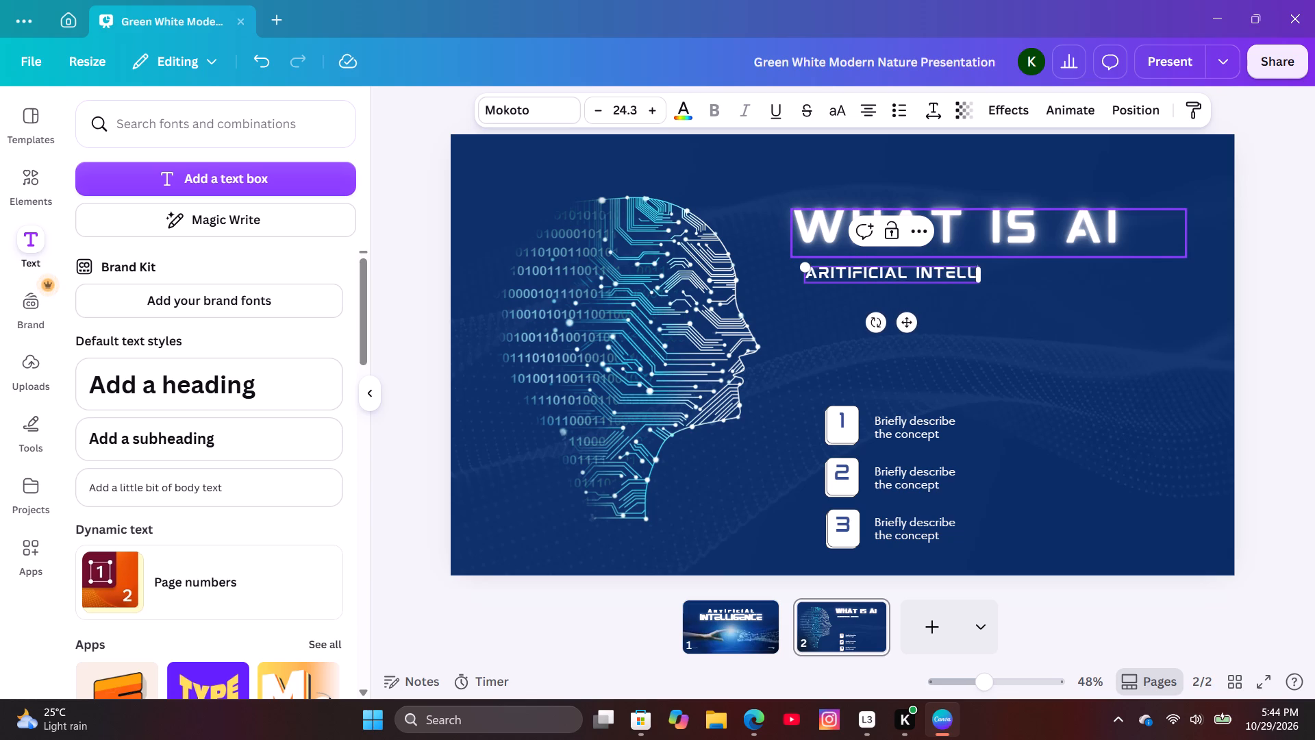
{"action": "type", "text": "ig"}
{"action": "type", "text": "ence"}
{"action": "key", "text": "space"}
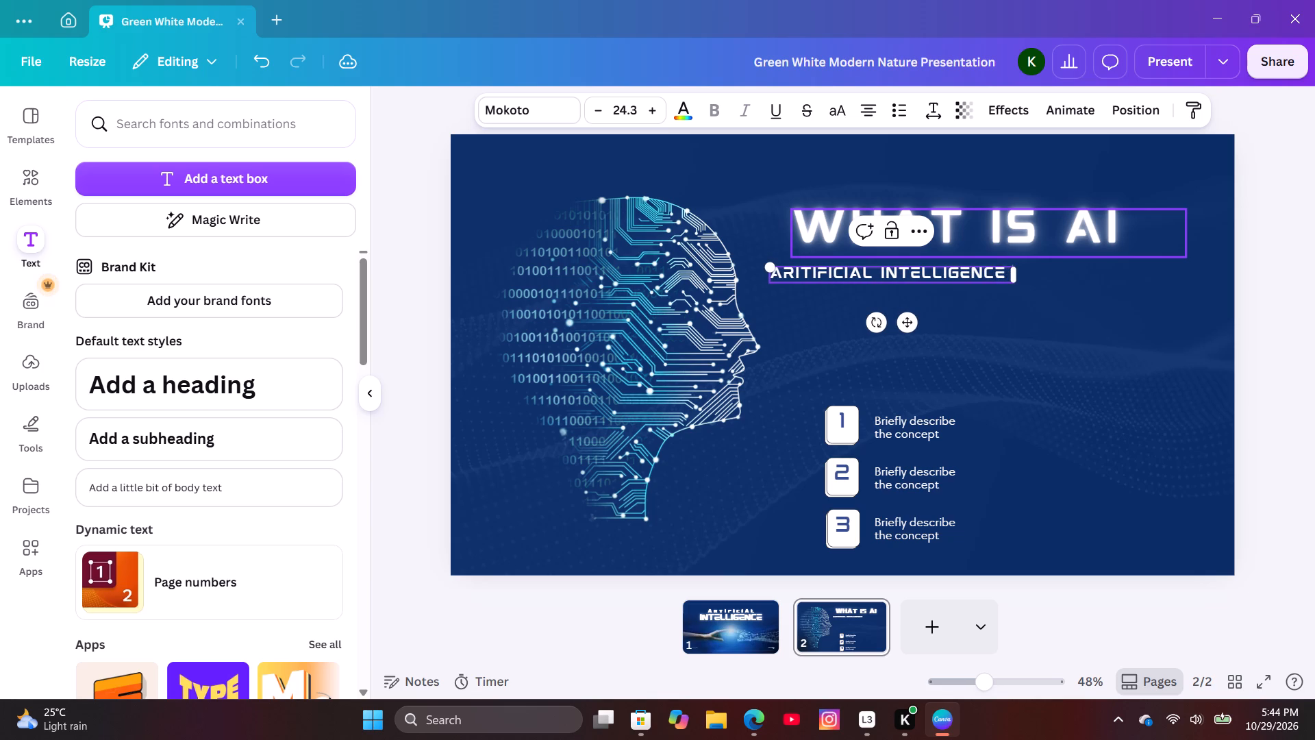
{"action": "type", "text": "is"}
{"action": "key", "text": "space"}
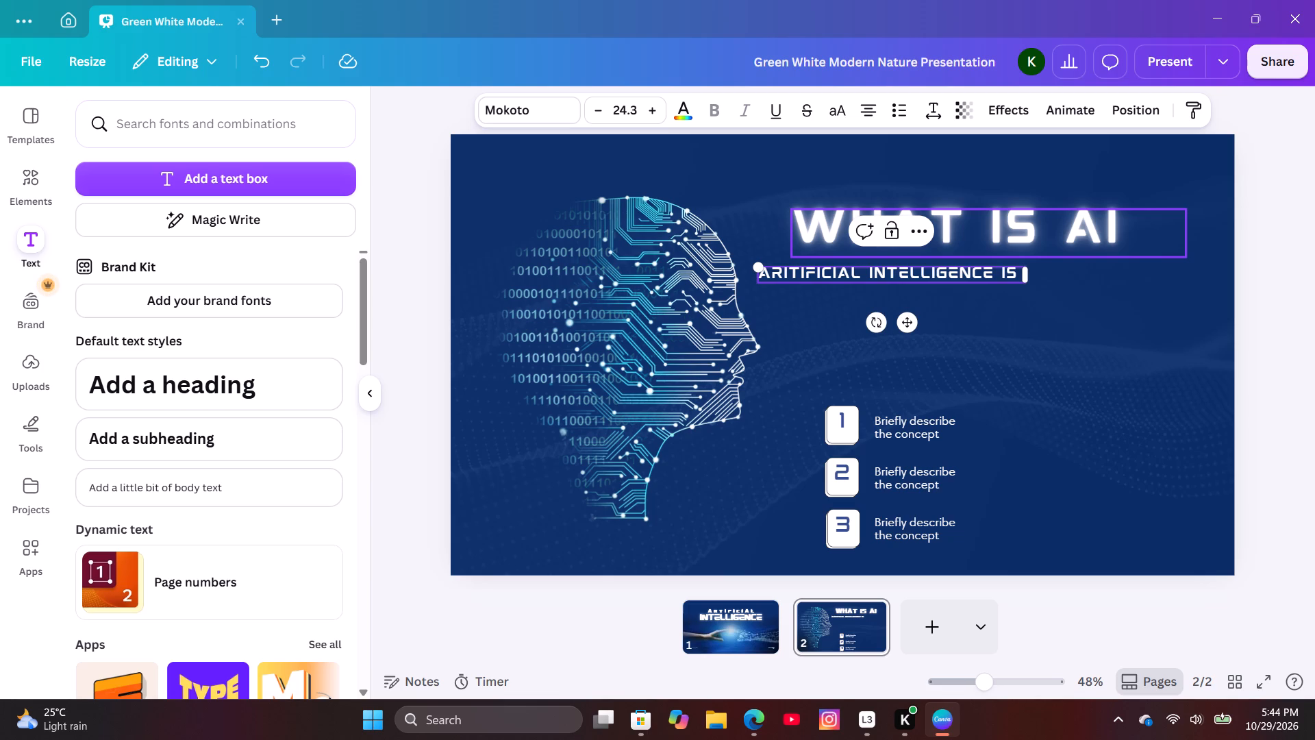
{"action": "type", "text": "a"}
{"action": "key", "text": "space"}
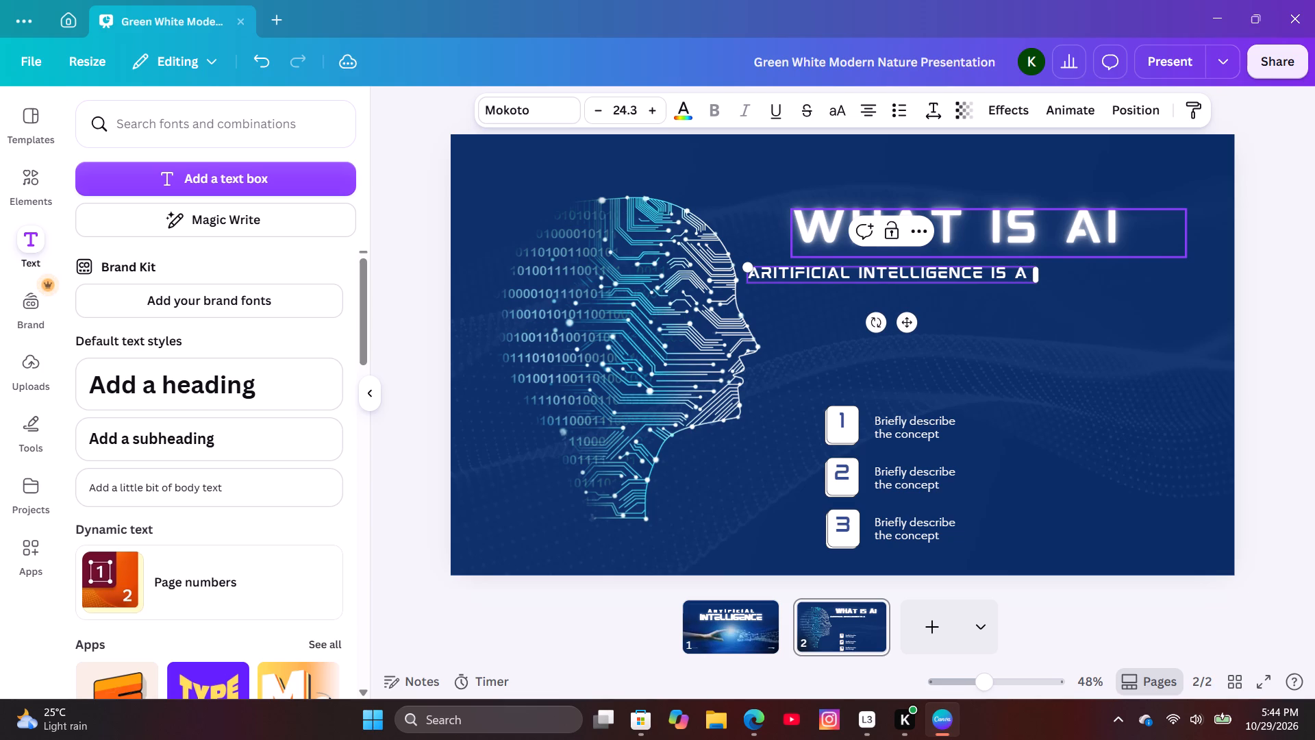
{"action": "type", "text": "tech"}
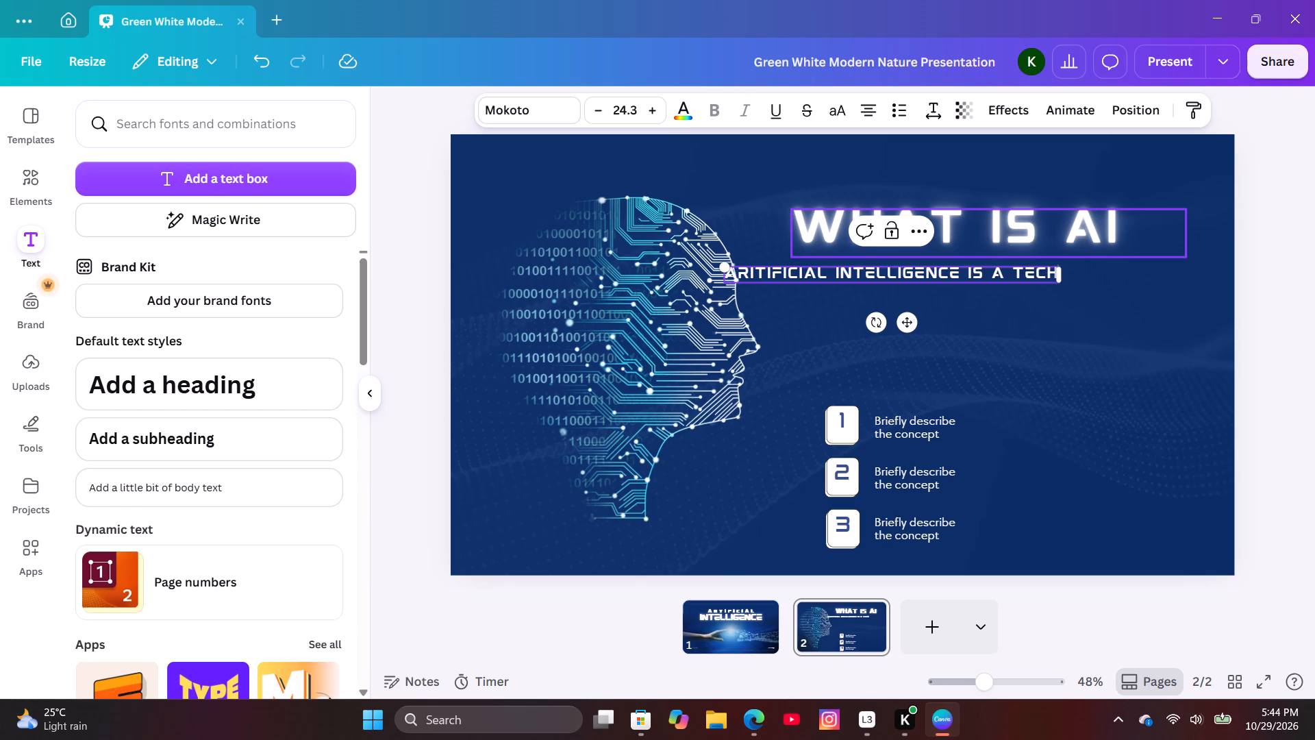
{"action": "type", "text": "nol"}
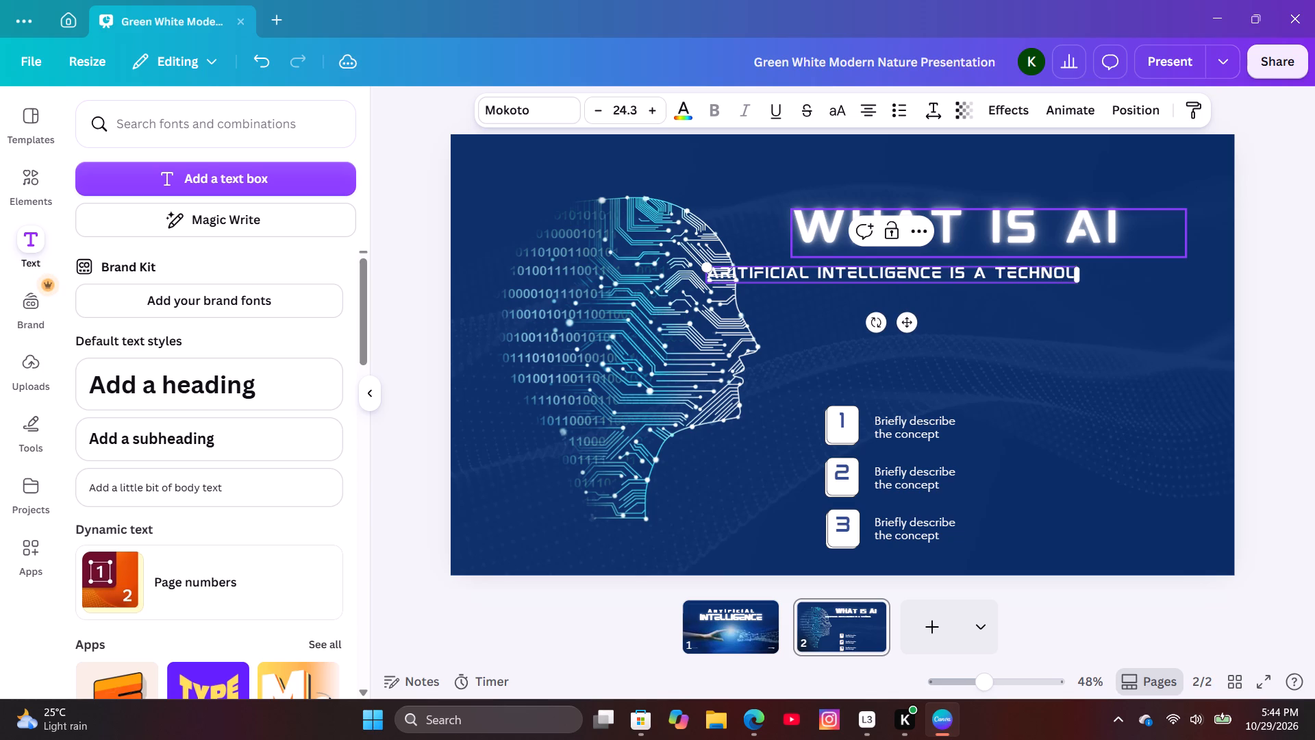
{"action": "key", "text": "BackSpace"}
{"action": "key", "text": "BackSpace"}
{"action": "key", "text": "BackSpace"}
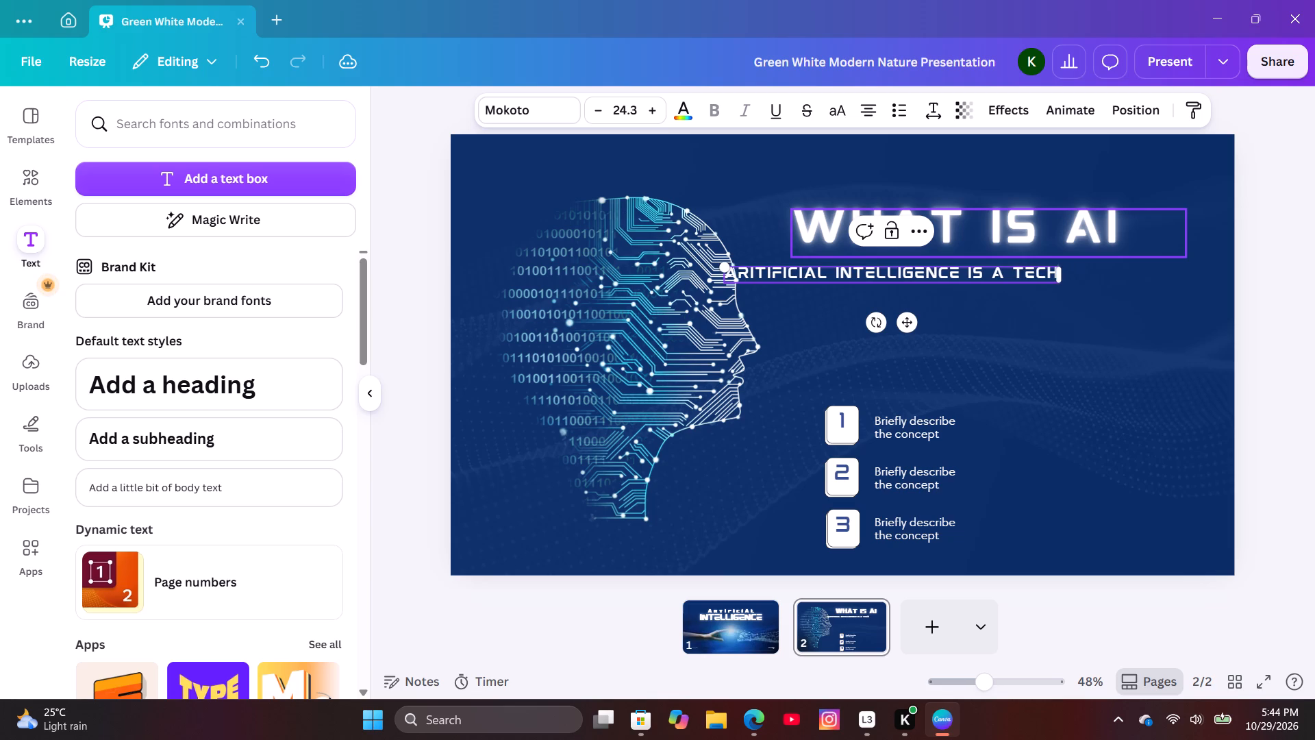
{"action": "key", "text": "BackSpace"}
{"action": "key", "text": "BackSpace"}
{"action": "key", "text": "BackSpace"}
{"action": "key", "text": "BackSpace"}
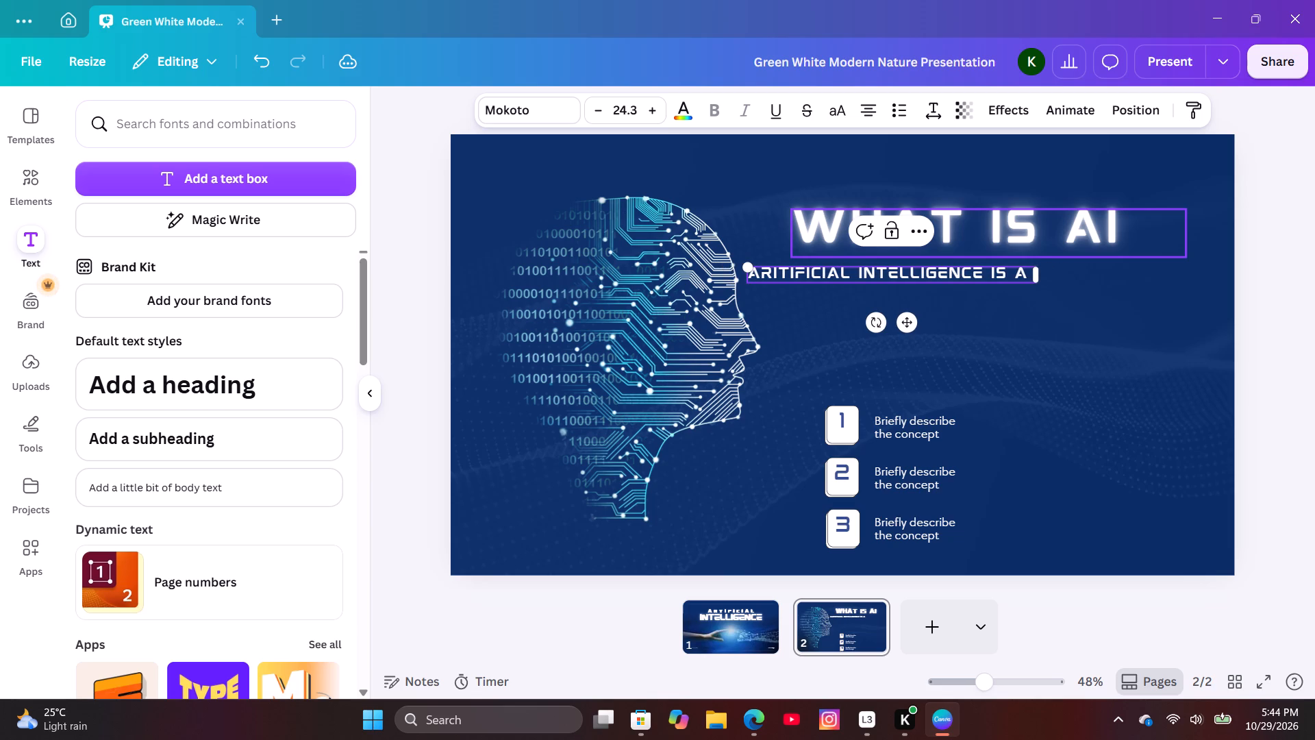
Move the description line right, clear of the head graphic, so it starts near the heading's left edge.
{"action": "left_click", "coordinate": [862, 272]}
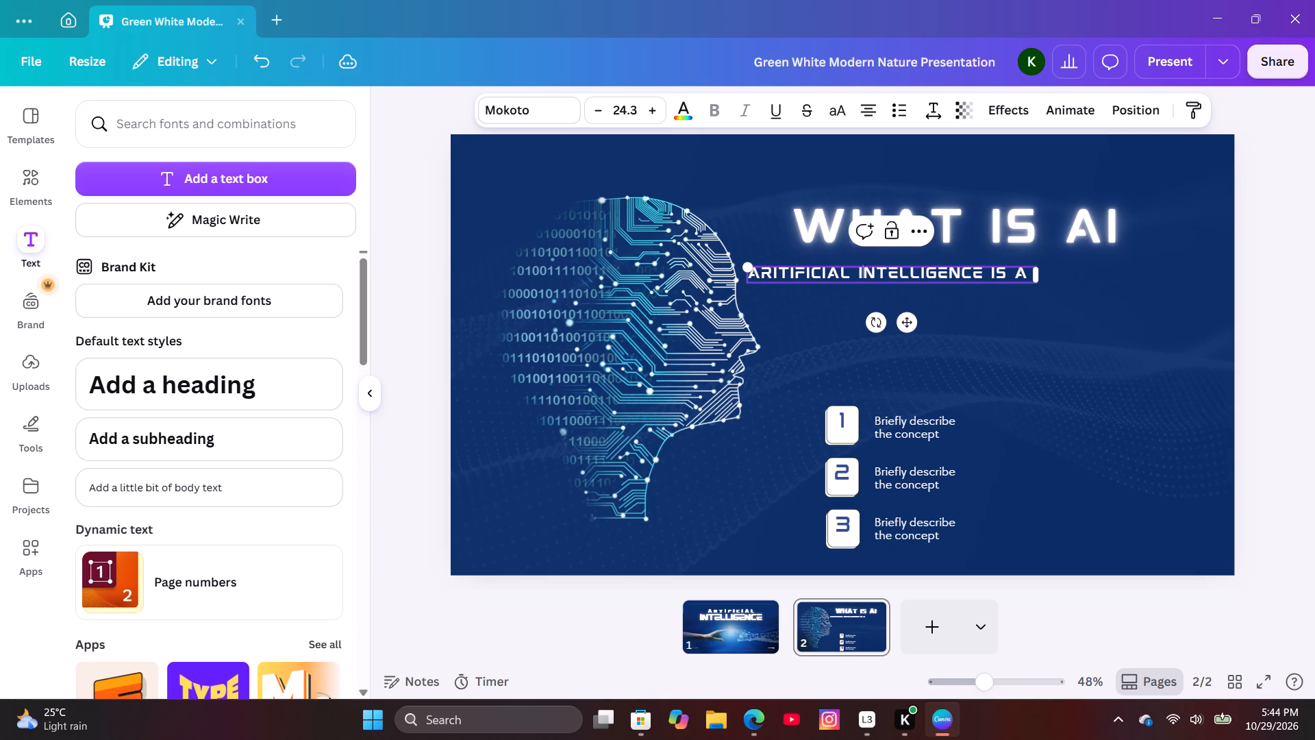
{"action": "left_click", "coordinate": [812, 402]}
{"action": "left_click_drag", "start_coordinate": [836, 271], "coordinate": [878, 268]}
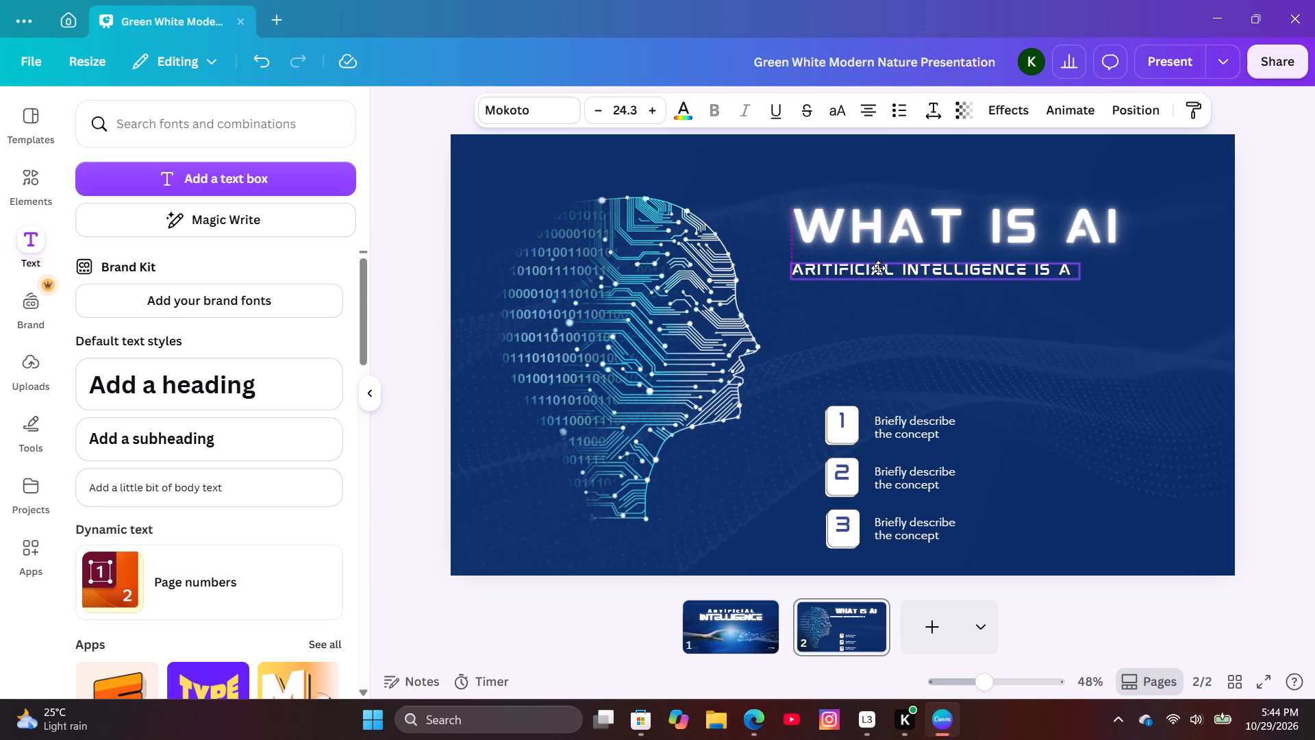
{"action": "left_click_drag", "start_coordinate": [878, 268], "coordinate": [869, 271]}
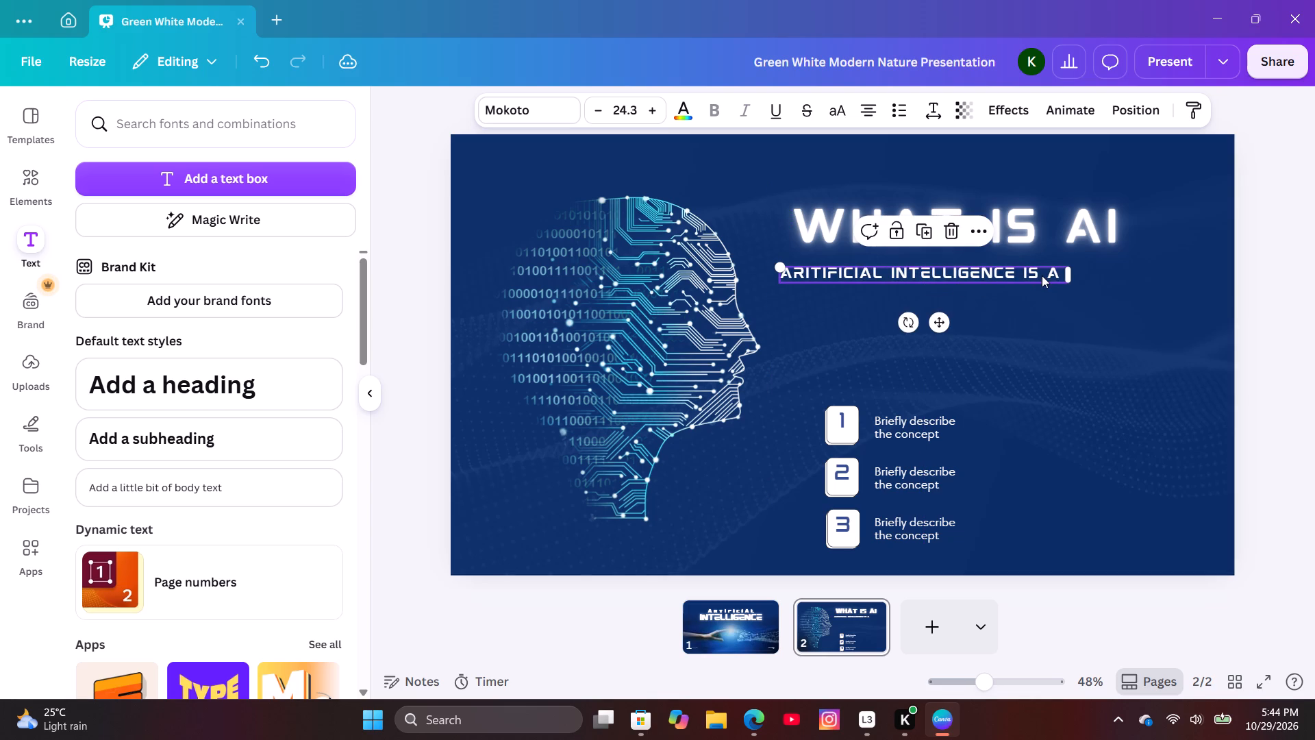
Continue the description line beneath the "WHAT IS AI" heading with "technology that".
{"action": "double_click", "coordinate": [1055, 272]}
{"action": "left_click", "coordinate": [1035, 273]}
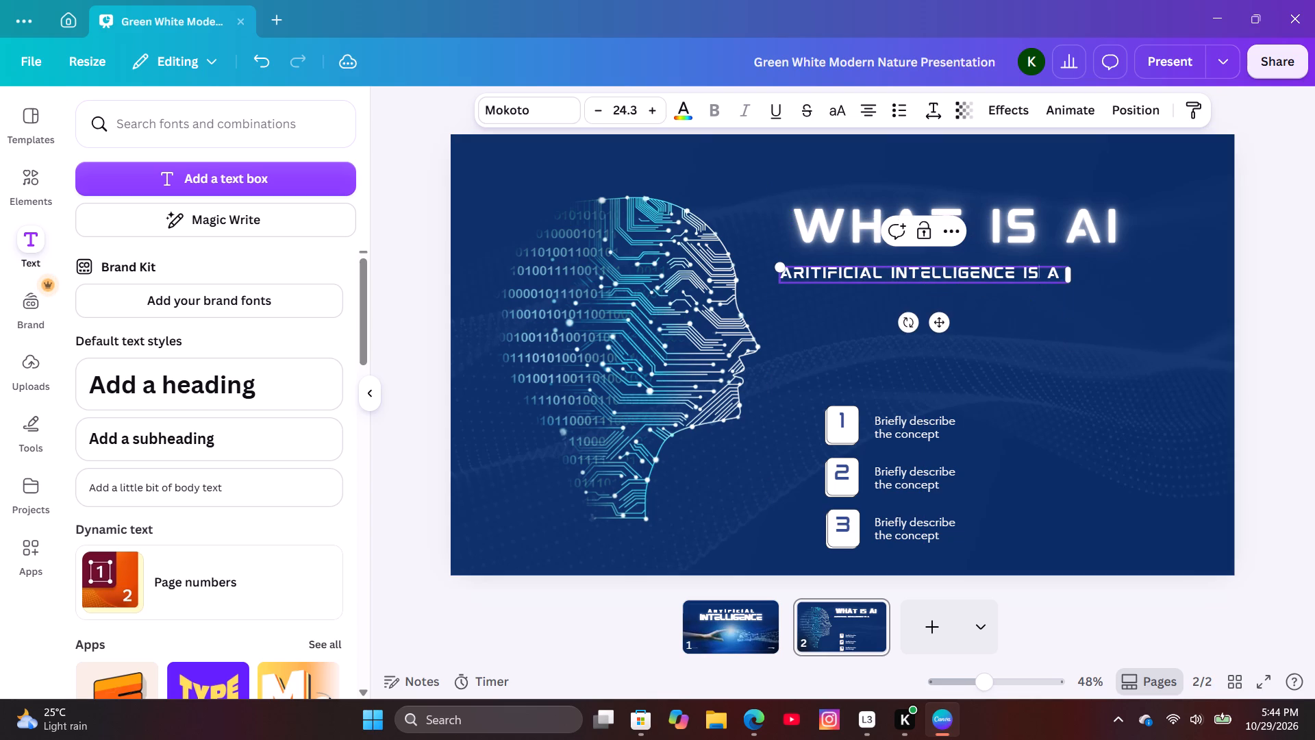
{"action": "left_click", "coordinate": [1060, 277]}
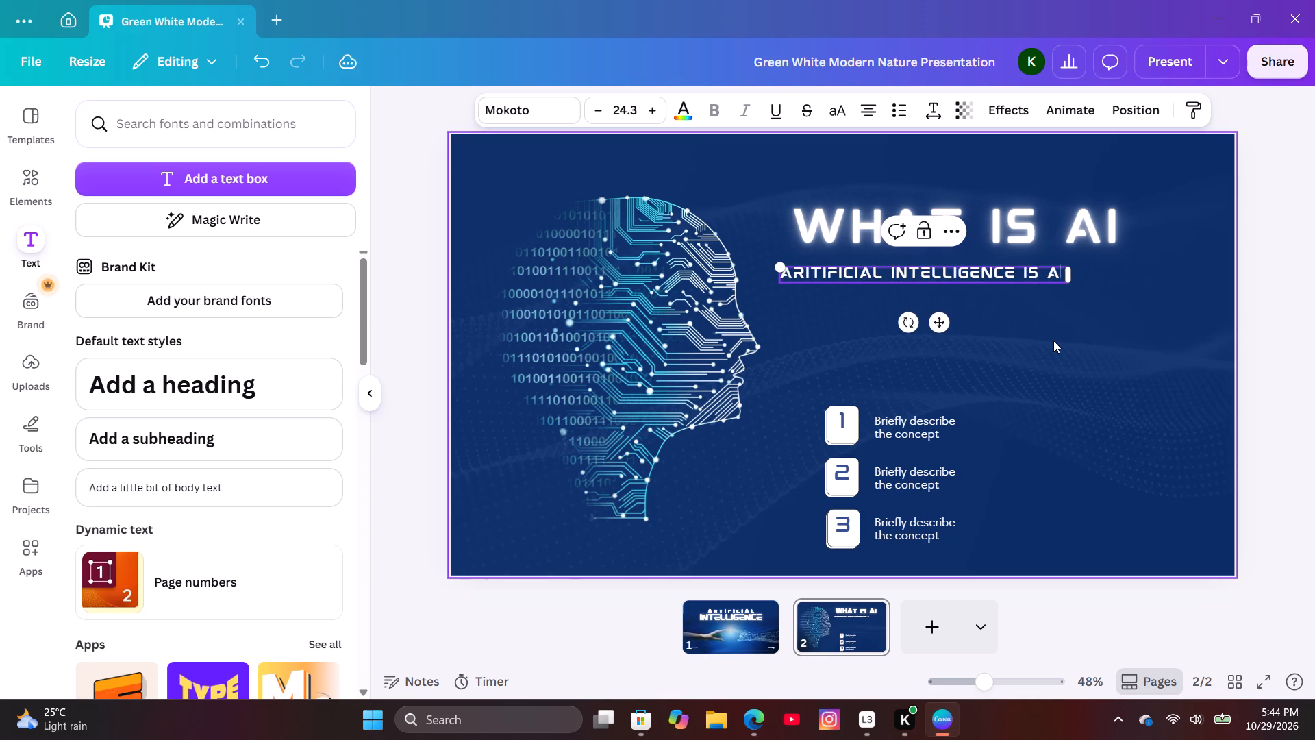
{"action": "key", "text": "space"}
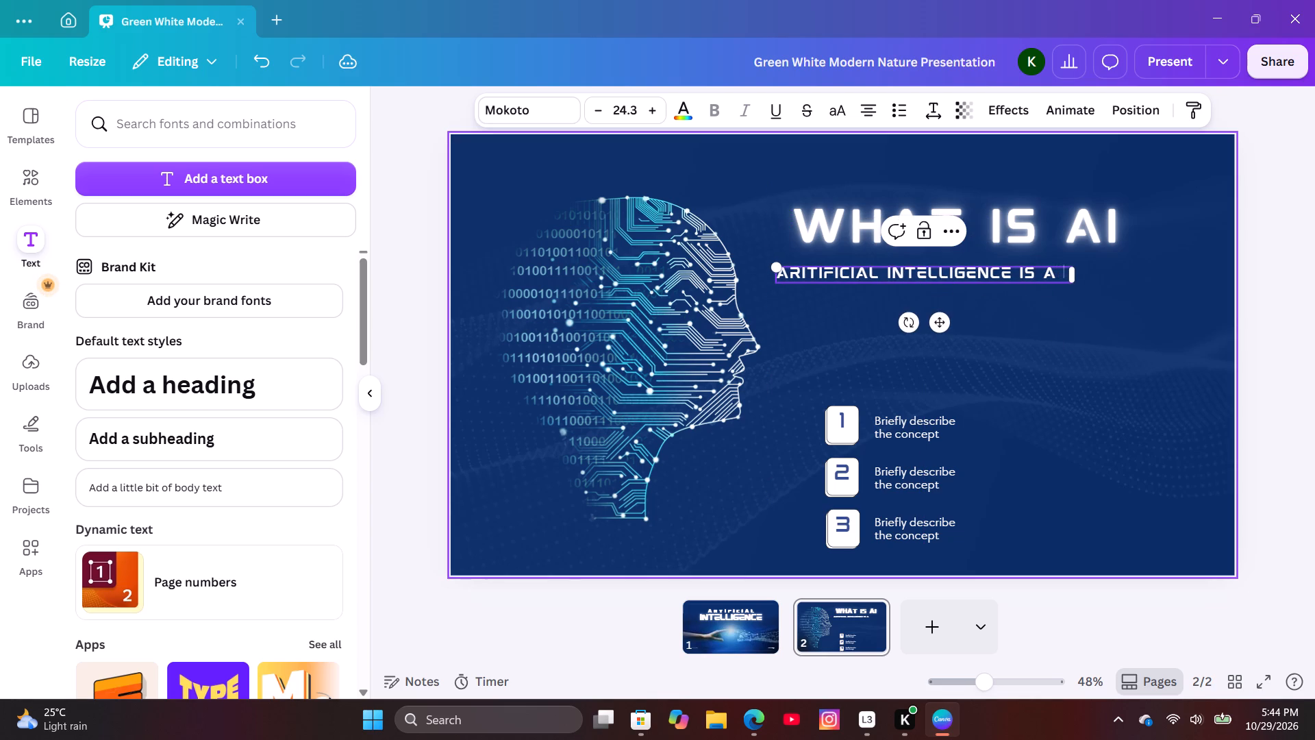
{"action": "type", "text": "tech"}
{"action": "type", "text": "no"}
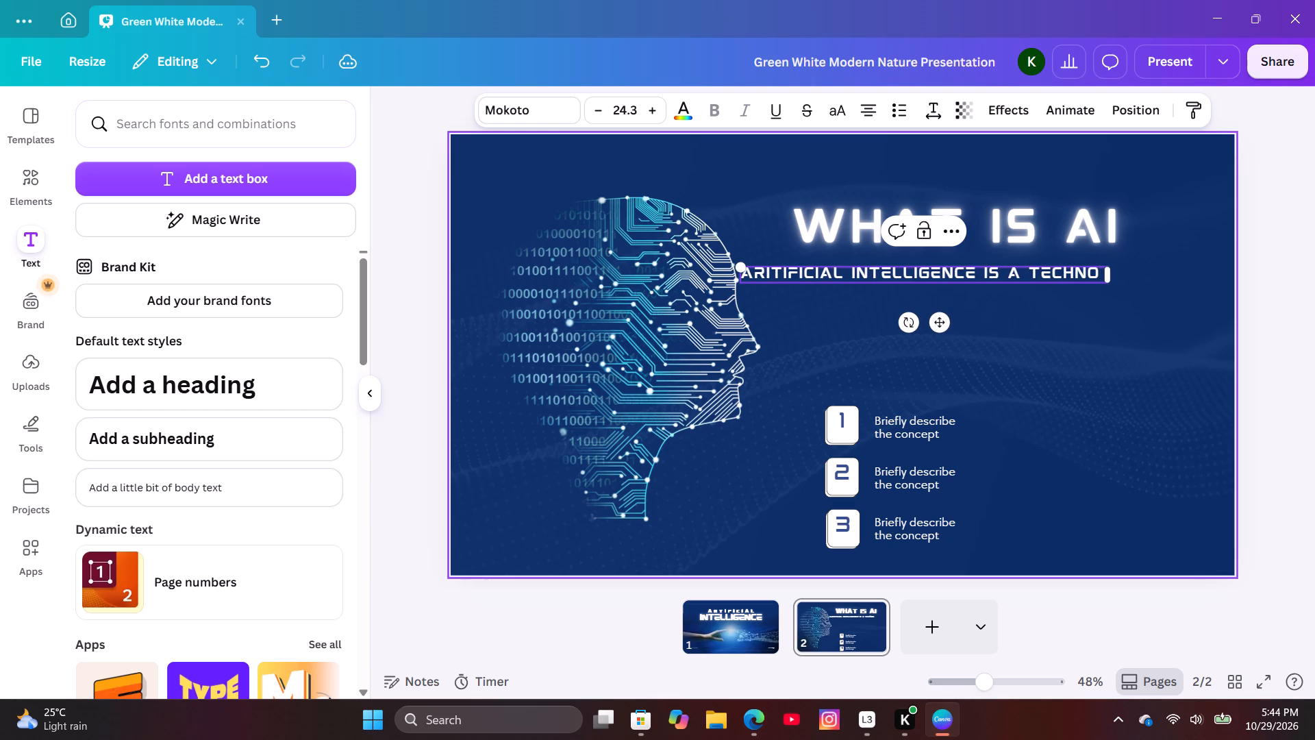
{"action": "type", "text": "logy"}
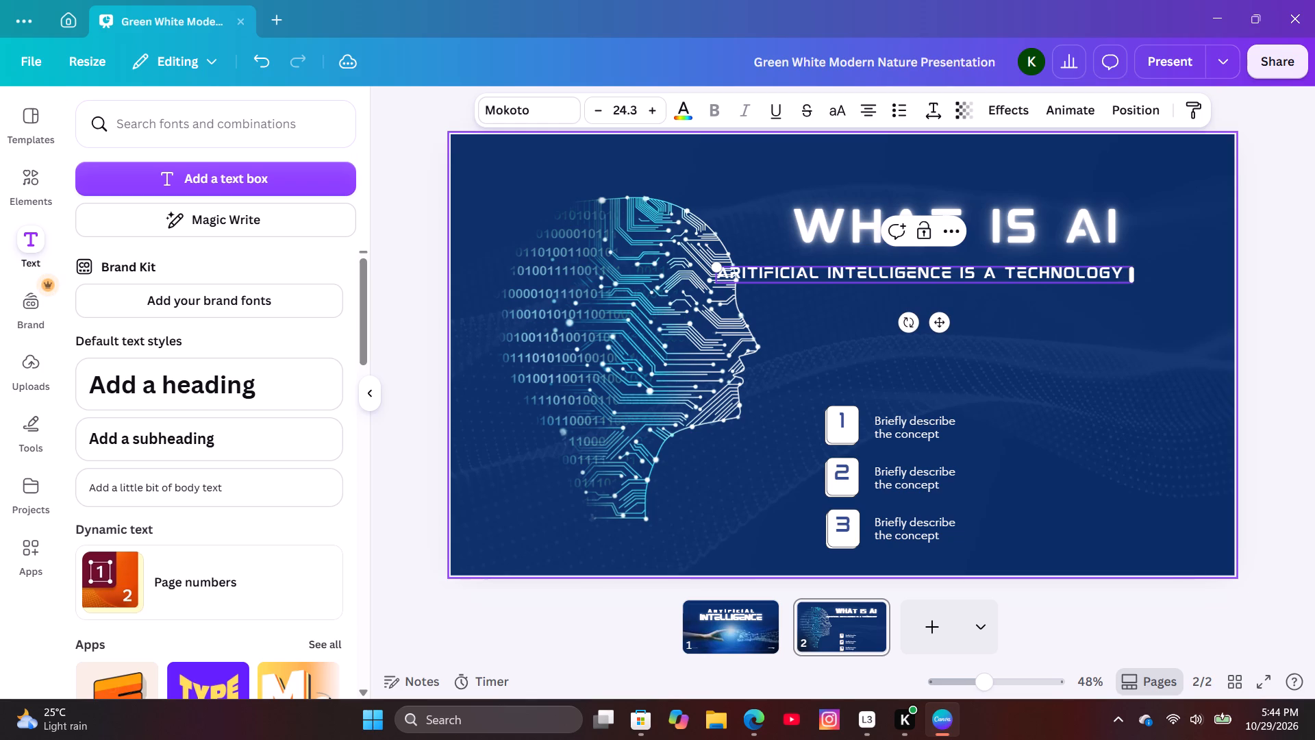
{"action": "key", "text": "space"}
{"action": "type", "text": "that"}
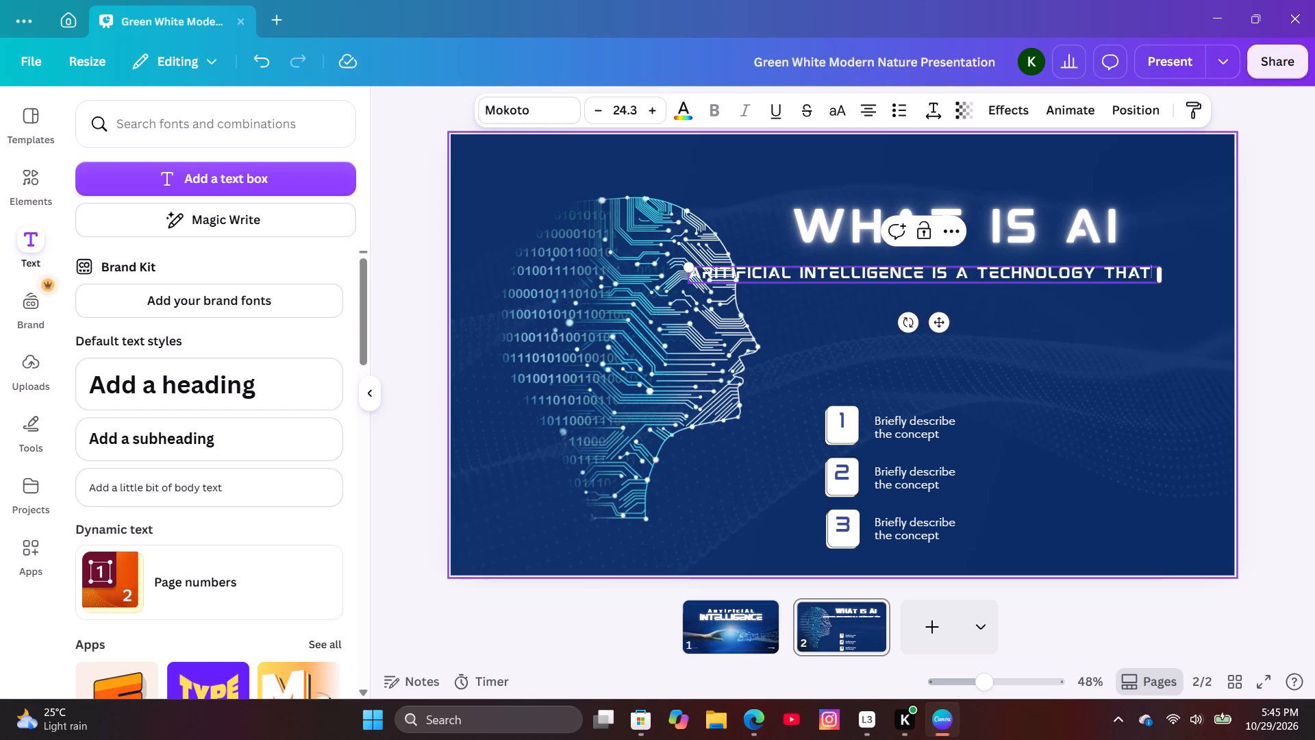
{"action": "key", "text": "space"}
Move the circuit head graphic slightly left and down, away from the description text.
{"action": "left_click", "coordinate": [749, 323]}
{"action": "left_click", "coordinate": [822, 339]}
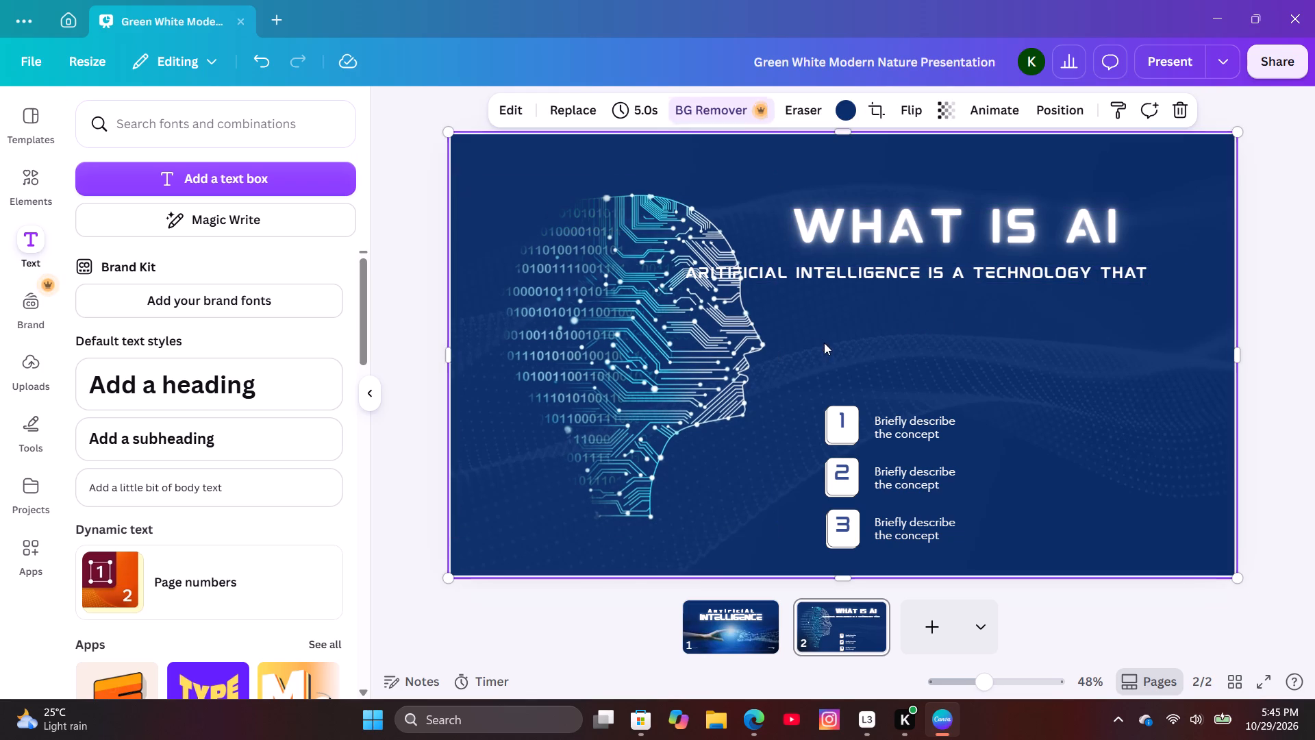
{"action": "left_click_drag", "start_coordinate": [678, 334], "coordinate": [660, 341]}
{"action": "left_click", "coordinate": [830, 325]}
Move the description line right so it starts just beside the head graphic's face.
{"action": "left_click_drag", "start_coordinate": [838, 273], "coordinate": [880, 273]}
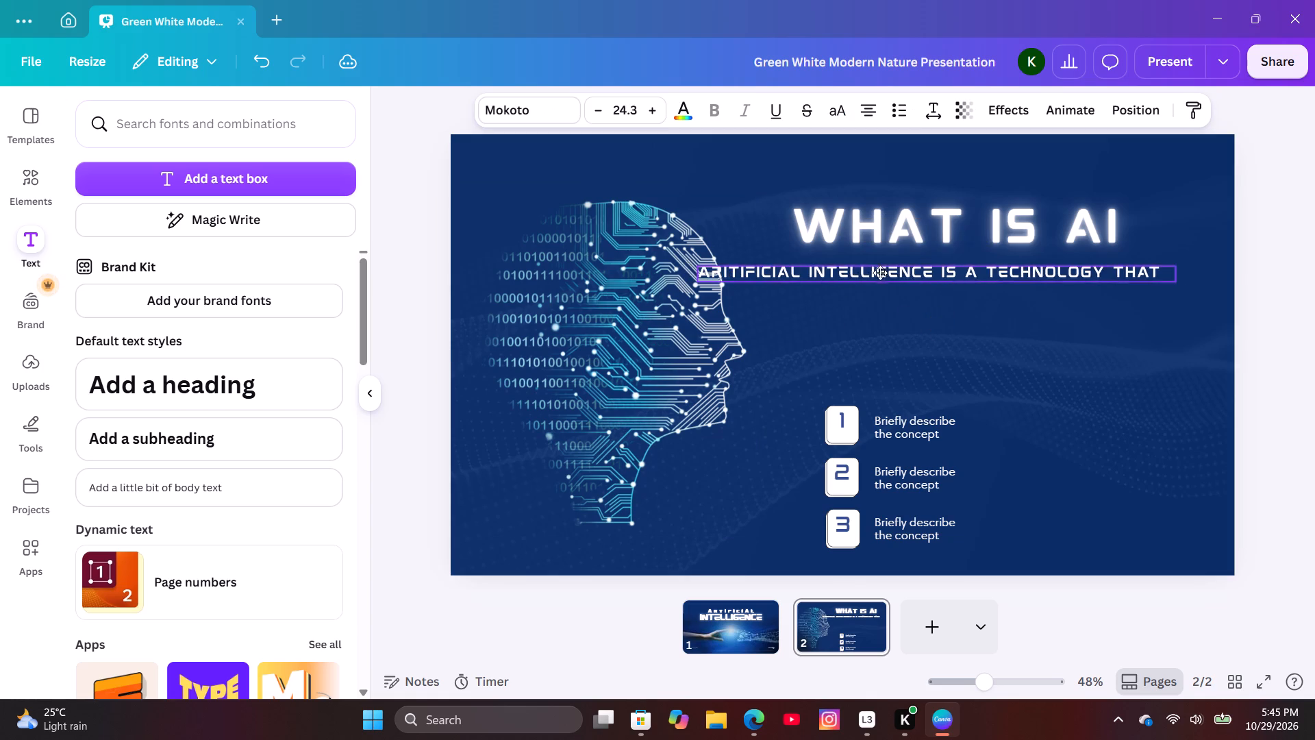
{"action": "left_click_drag", "start_coordinate": [880, 273], "coordinate": [895, 271]}
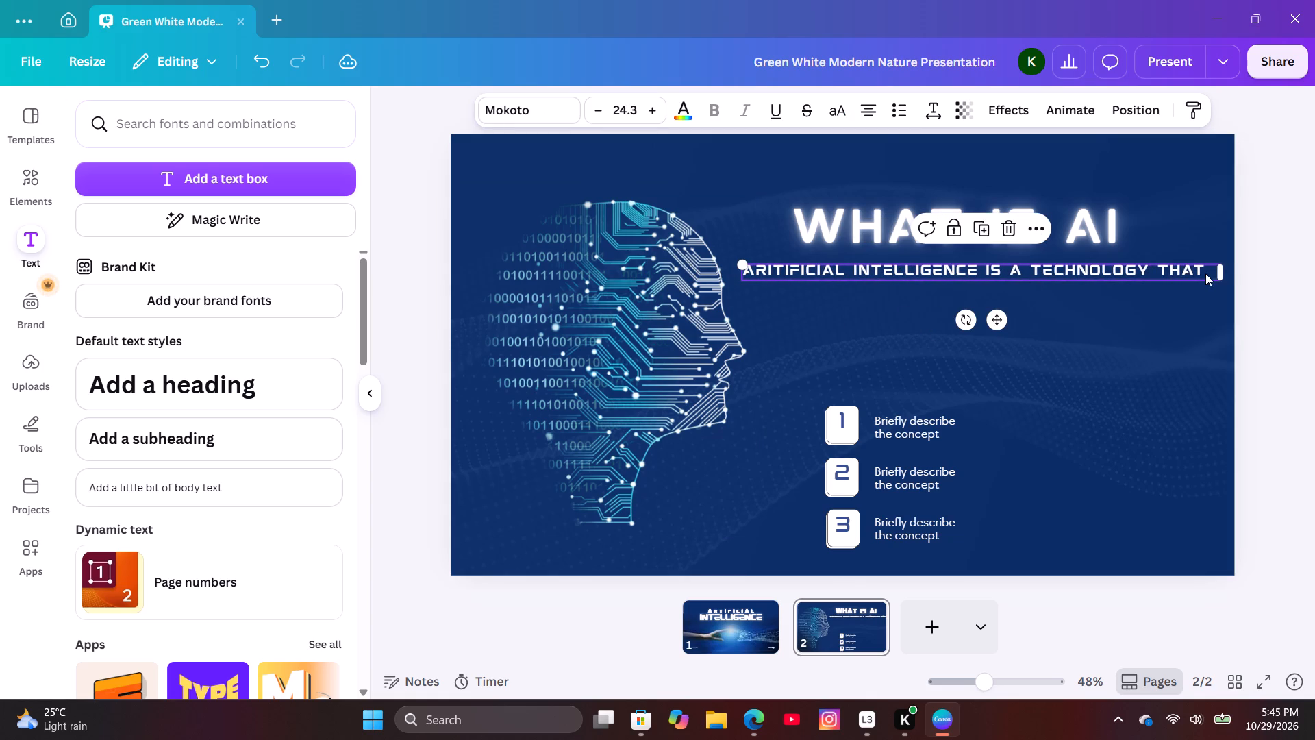
Start a second line in the description after "that".
{"action": "left_click", "coordinate": [1205, 267]}
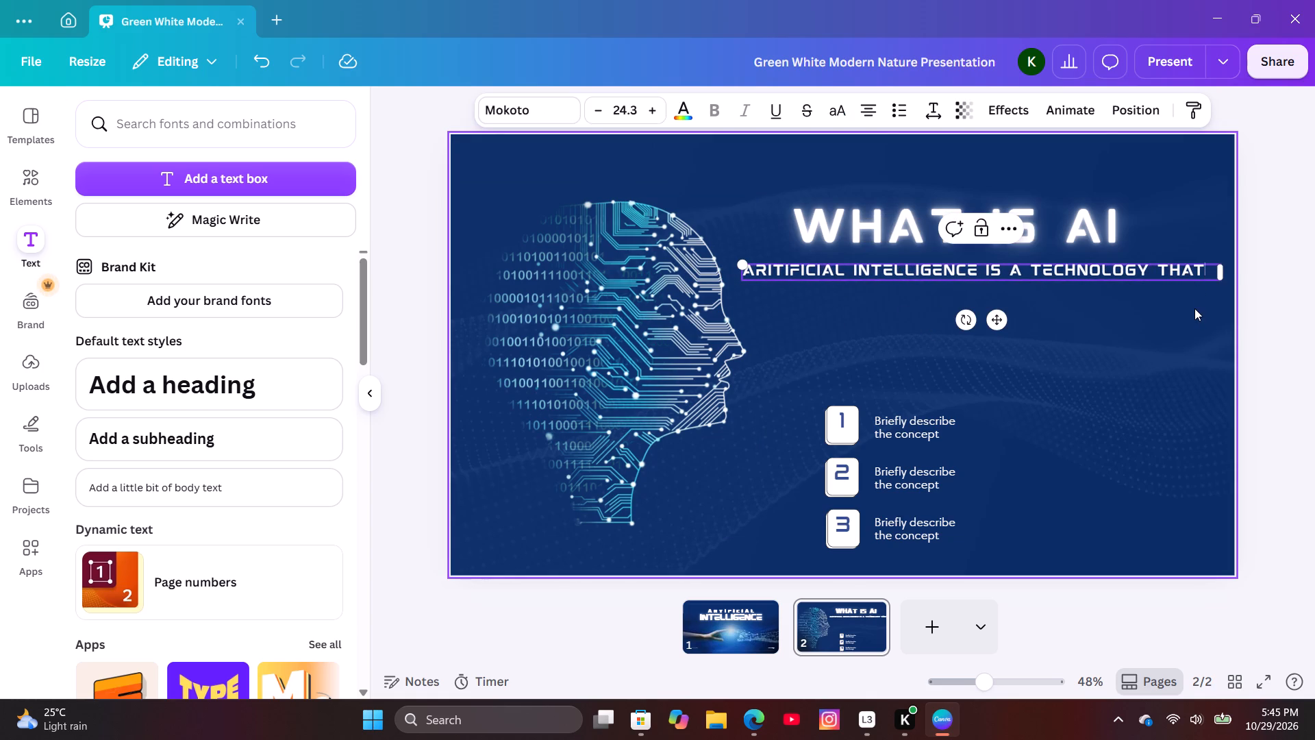
{"action": "key", "text": "Return"}
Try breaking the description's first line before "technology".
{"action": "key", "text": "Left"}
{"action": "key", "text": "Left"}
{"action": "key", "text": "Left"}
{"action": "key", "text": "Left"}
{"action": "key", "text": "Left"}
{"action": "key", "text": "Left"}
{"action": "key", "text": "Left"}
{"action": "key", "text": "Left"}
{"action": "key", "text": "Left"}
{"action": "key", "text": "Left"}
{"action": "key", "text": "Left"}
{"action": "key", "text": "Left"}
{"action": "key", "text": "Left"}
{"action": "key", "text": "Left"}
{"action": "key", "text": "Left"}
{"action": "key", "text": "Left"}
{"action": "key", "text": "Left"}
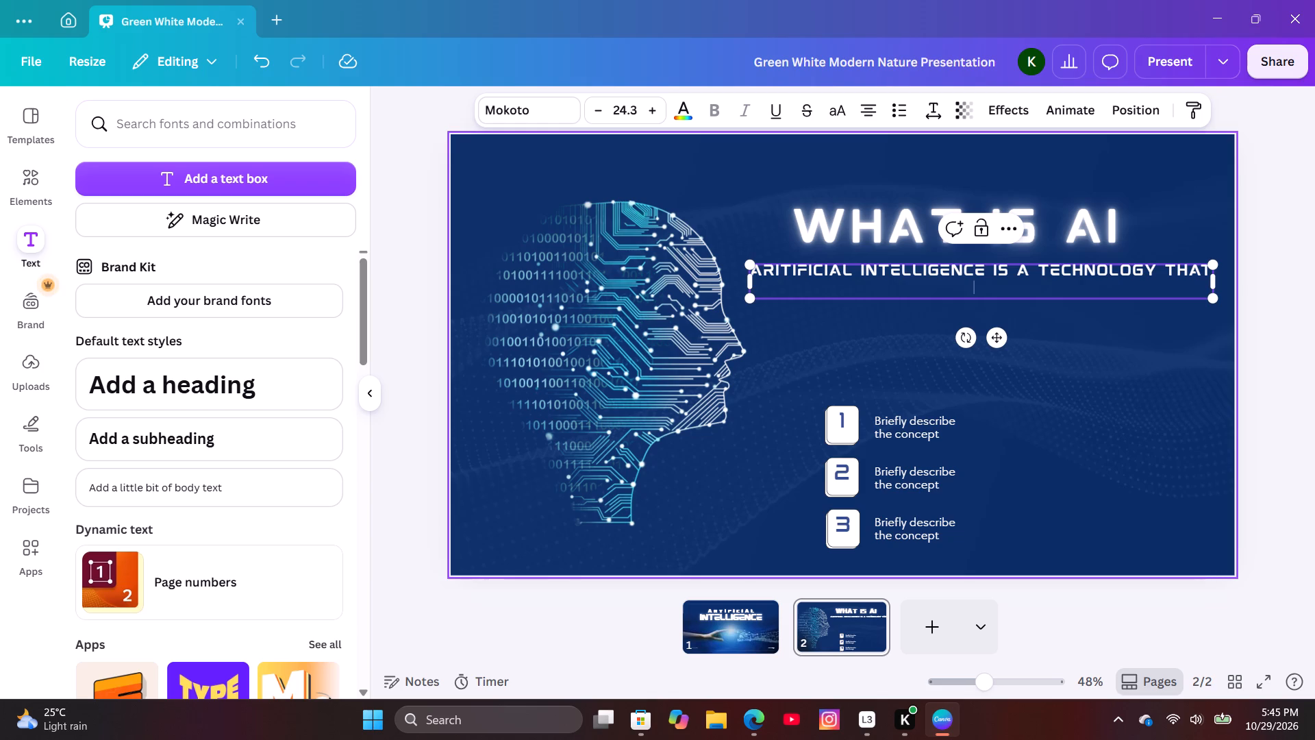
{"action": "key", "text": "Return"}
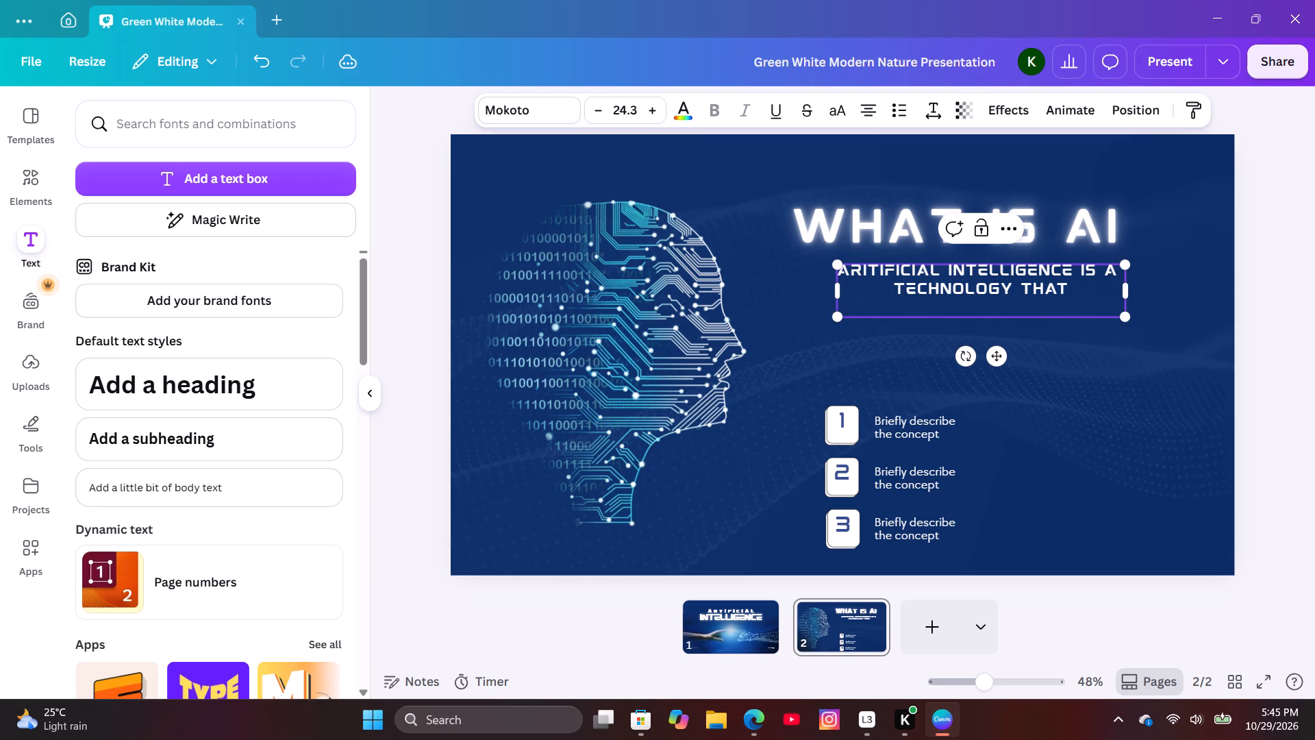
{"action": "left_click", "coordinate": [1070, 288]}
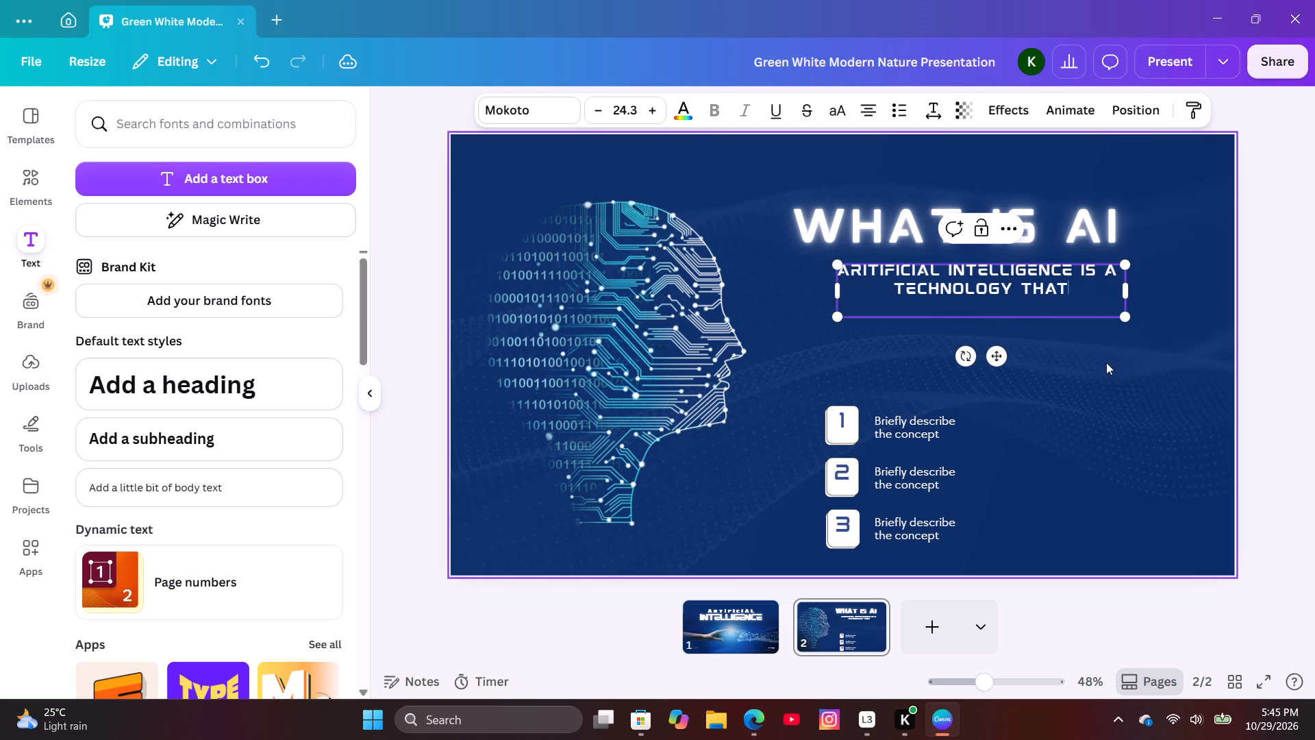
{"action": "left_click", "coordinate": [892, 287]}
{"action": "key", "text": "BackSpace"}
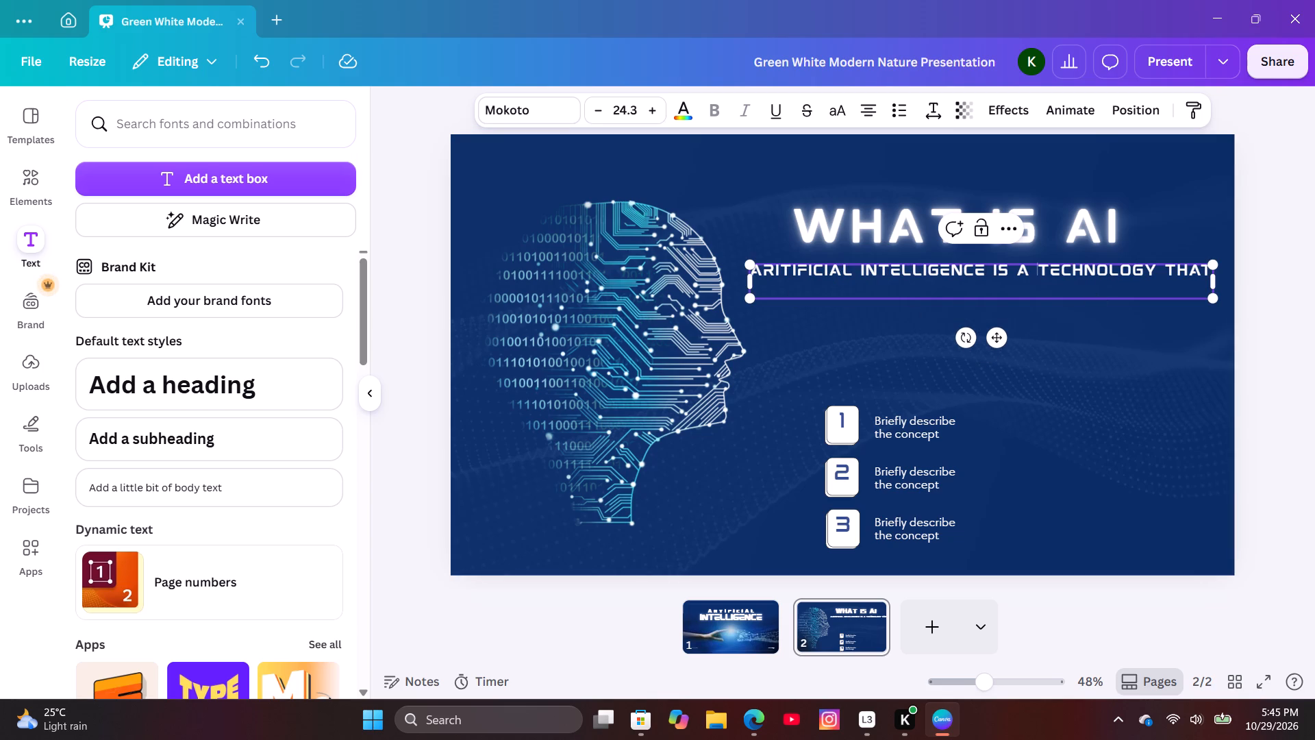
Enter "enable computer and machines to perform" as the description's second line.
{"action": "left_click", "coordinate": [759, 289]}
{"action": "type", "text": "en"}
{"action": "key", "text": "a"}
{"action": "type", "text": "ble"}
{"action": "key", "text": "space"}
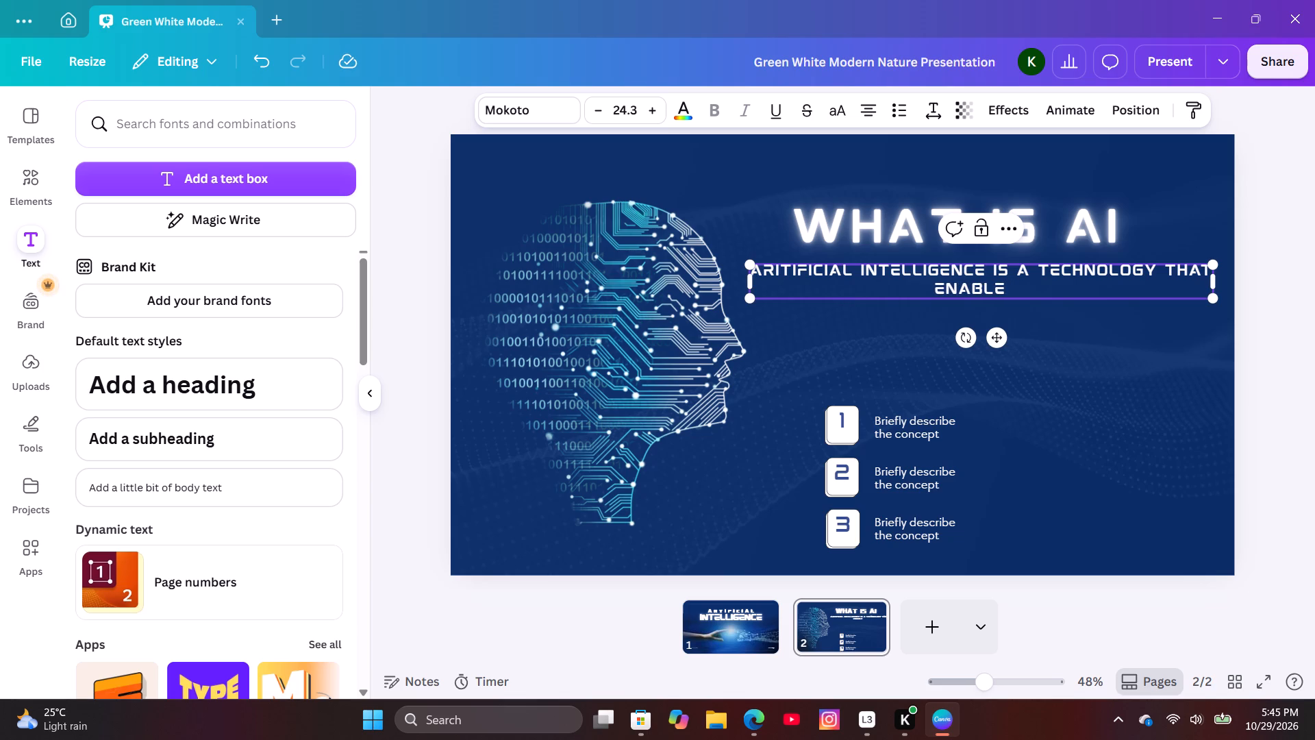
{"action": "type", "text": "computer"}
{"action": "key", "text": "space"}
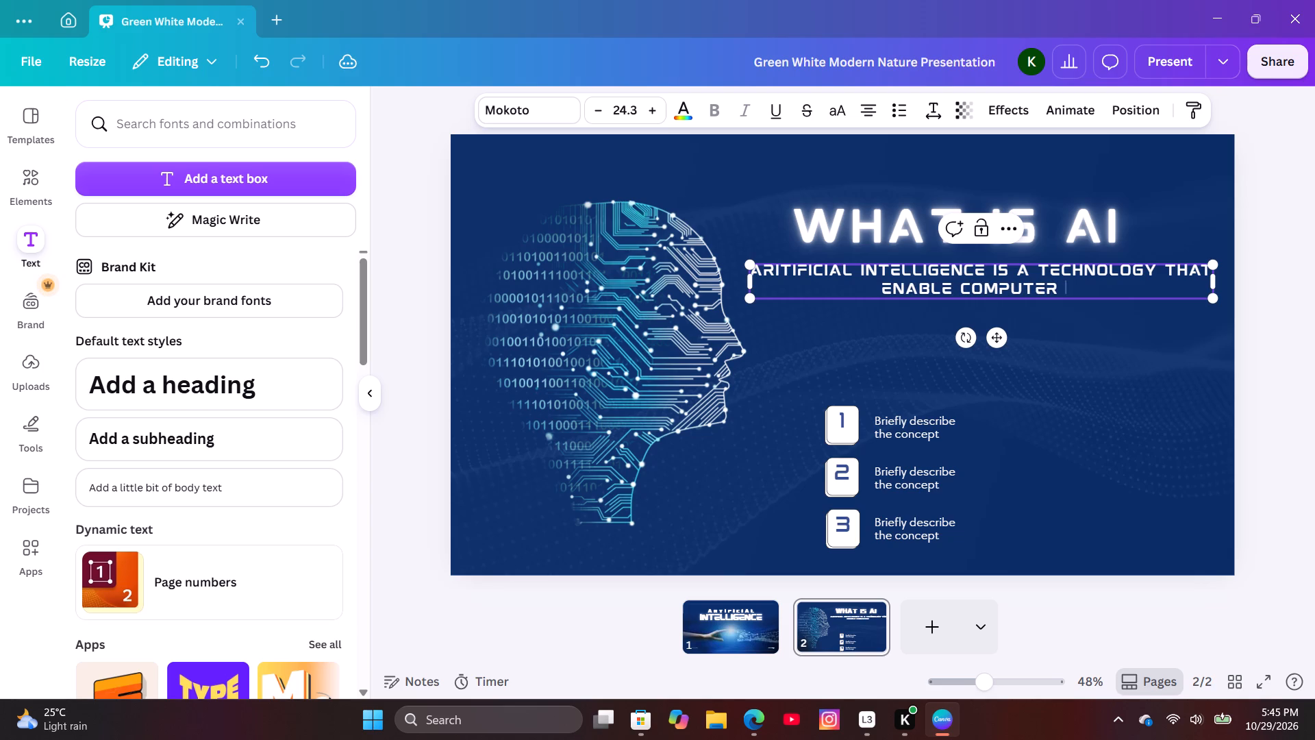
{"action": "type", "text": "and"}
{"action": "key", "text": "space"}
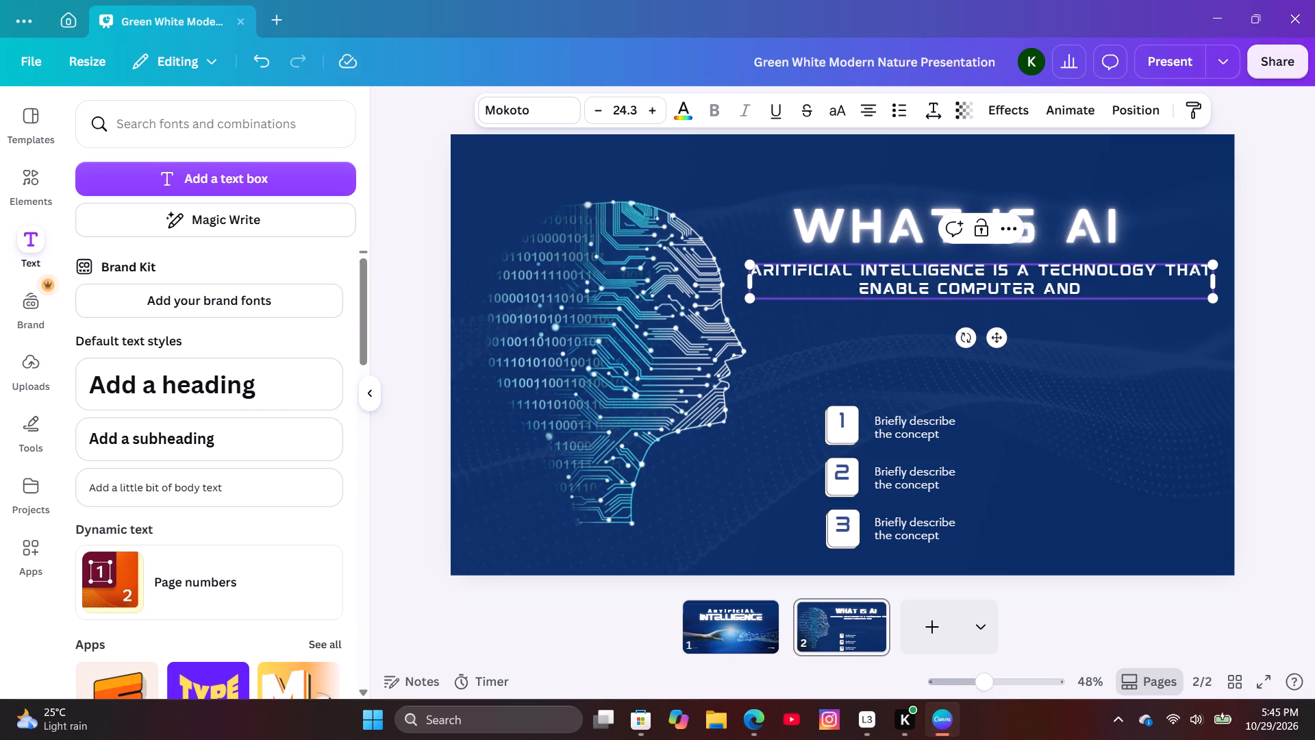
{"action": "type", "text": "ma"}
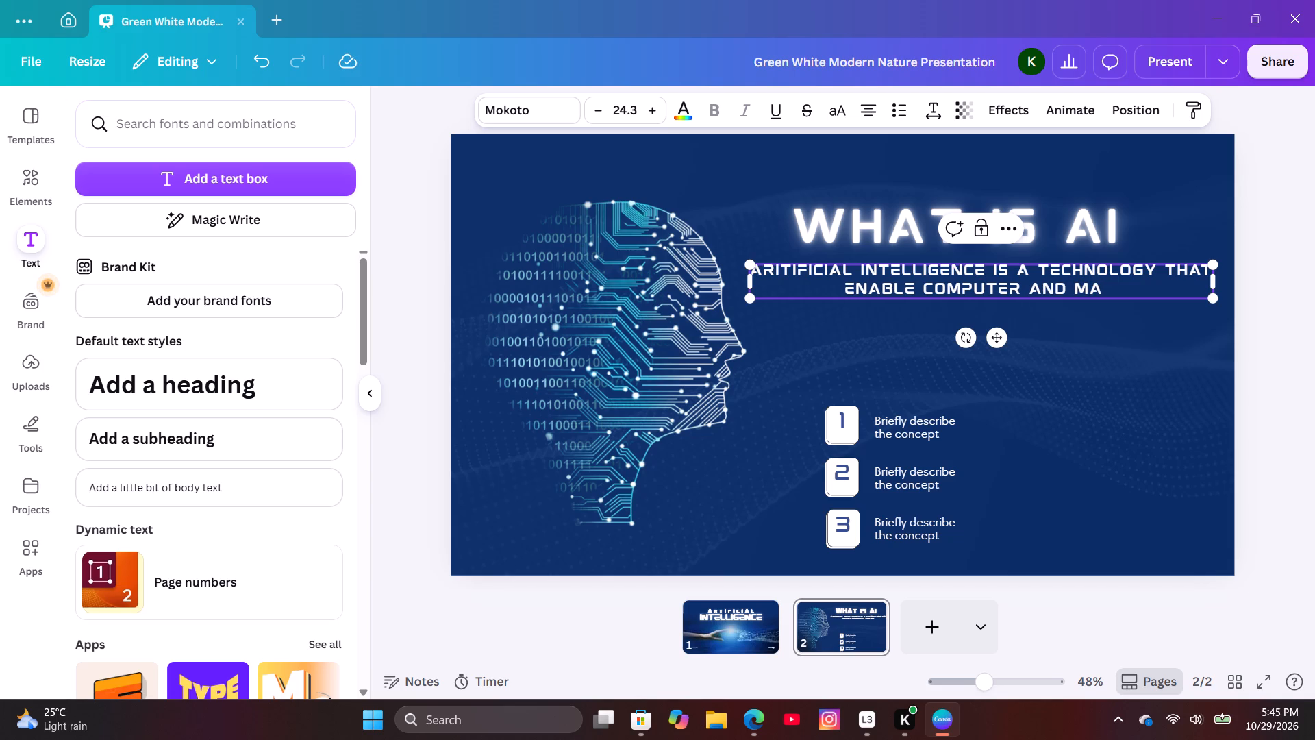
{"action": "type", "text": "chin"}
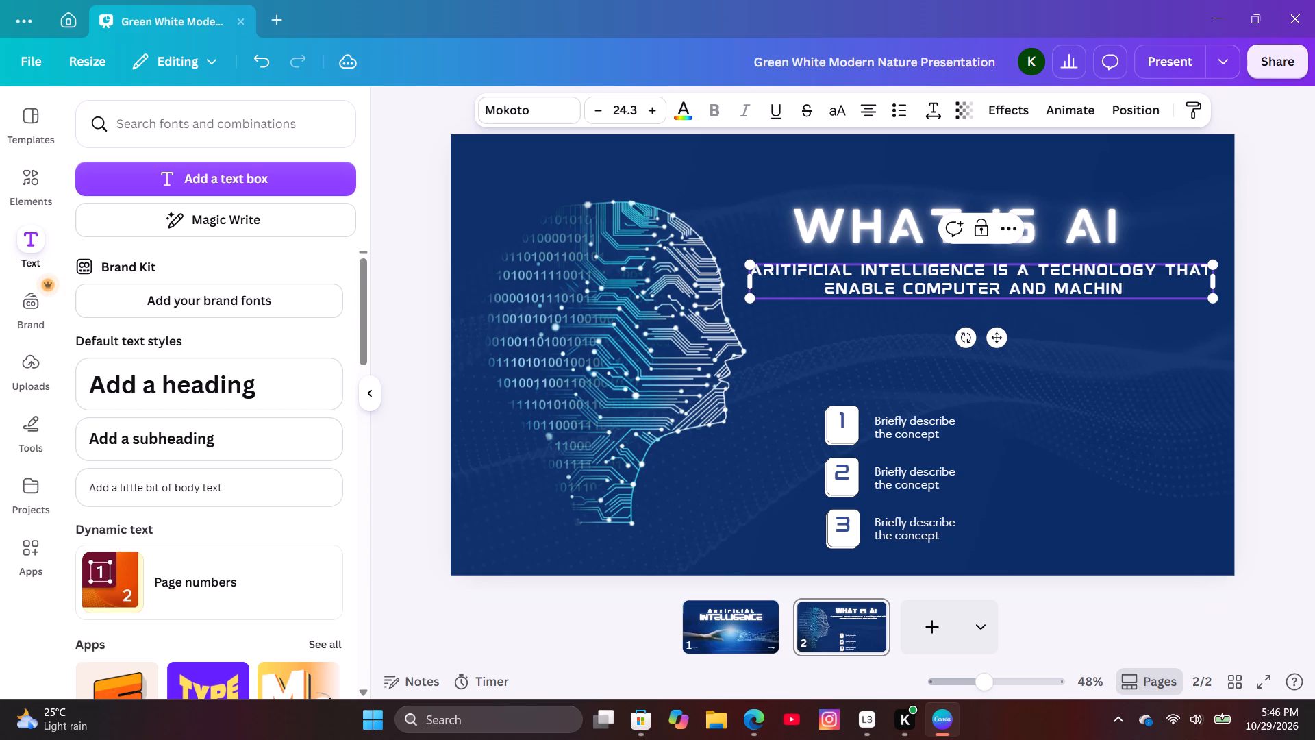
{"action": "type", "text": "es"}
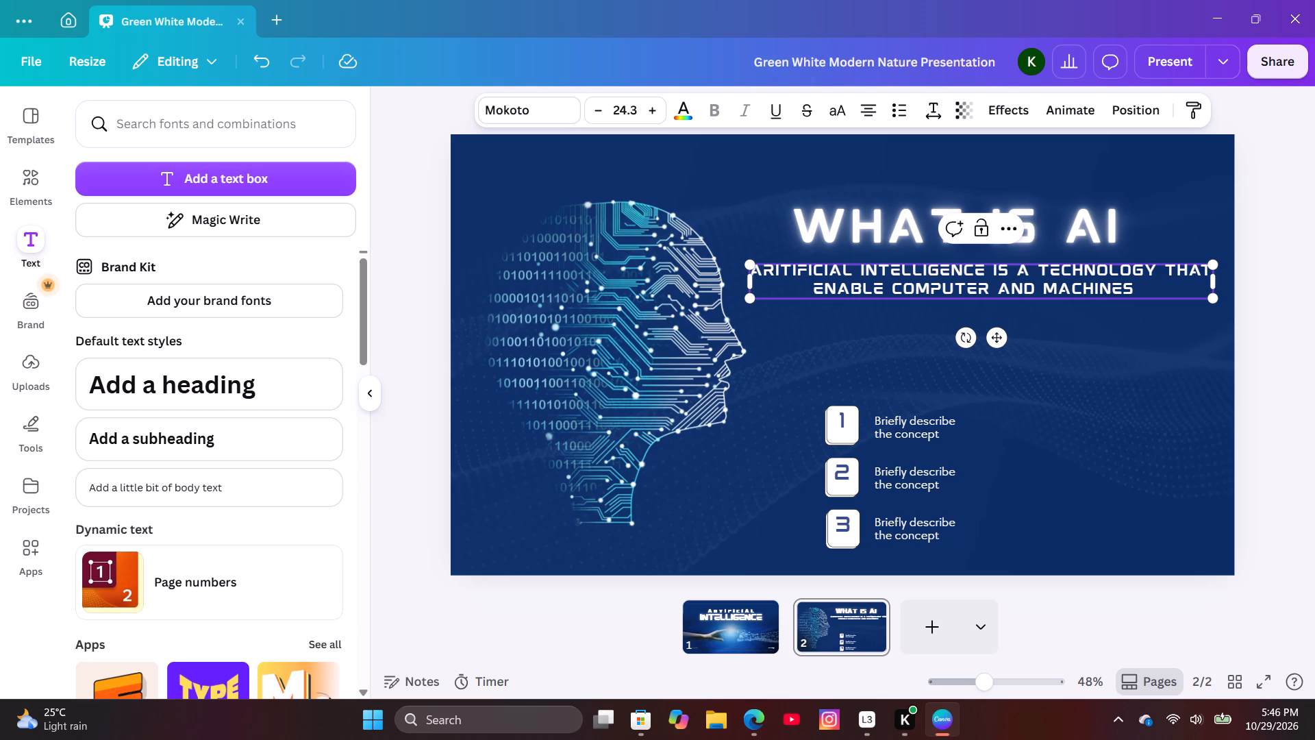
{"action": "key", "text": "space"}
{"action": "type", "text": "to"}
{"action": "key", "text": "space"}
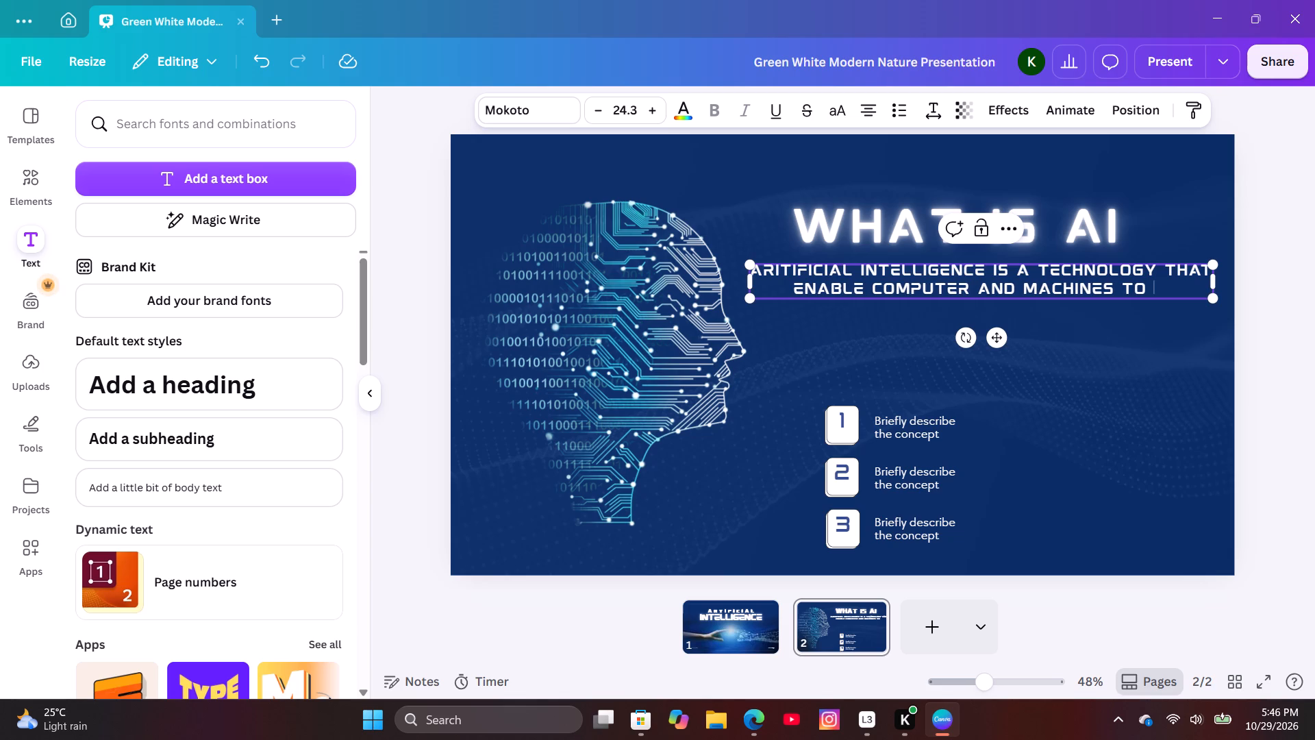
{"action": "type", "text": "per"}
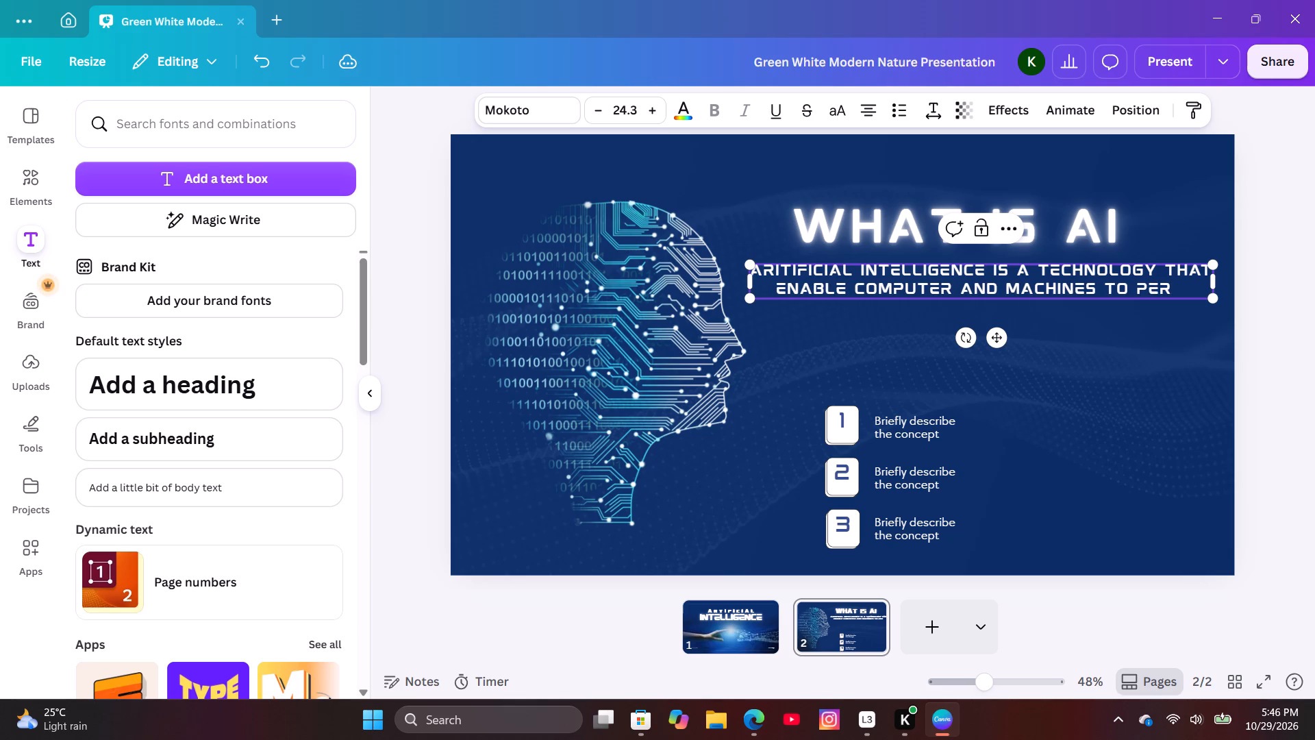
{"action": "type", "text": "form"}
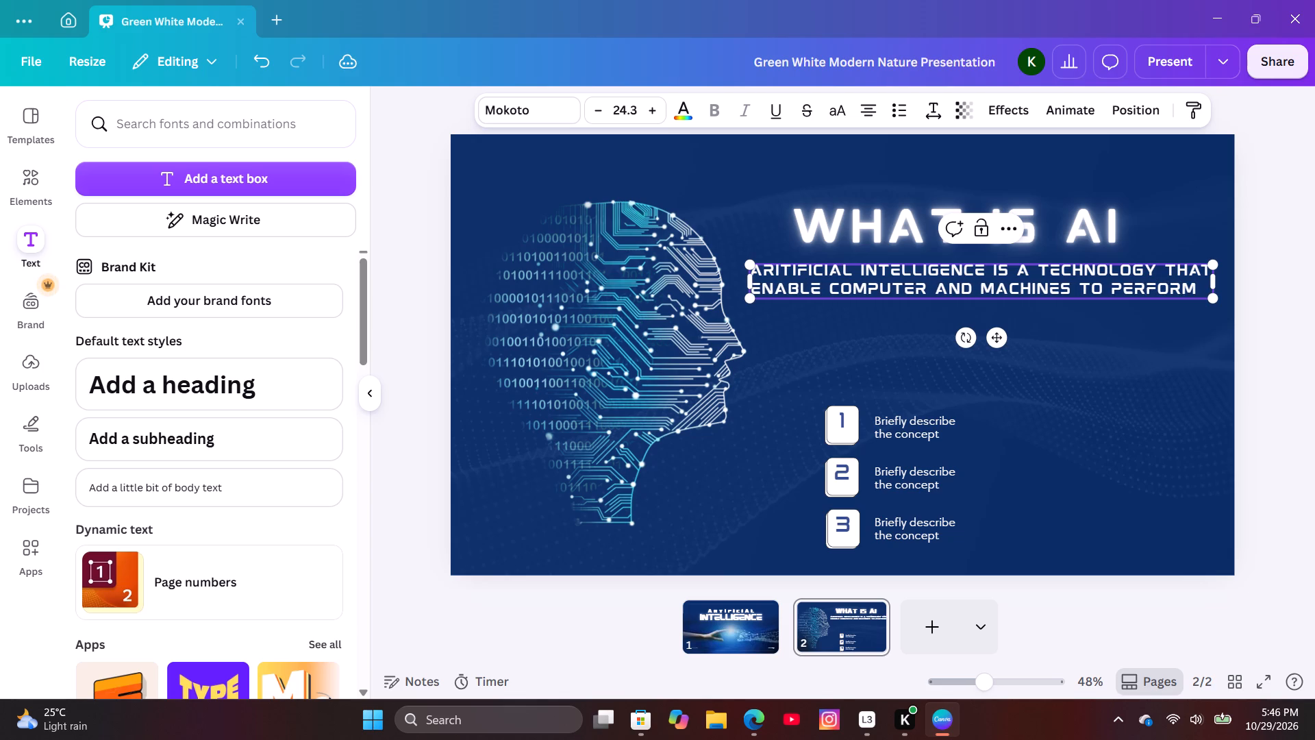
Enter "task that usually require human intelligence" as the description's third line, followed by a line break.
{"action": "key", "text": "Return"}
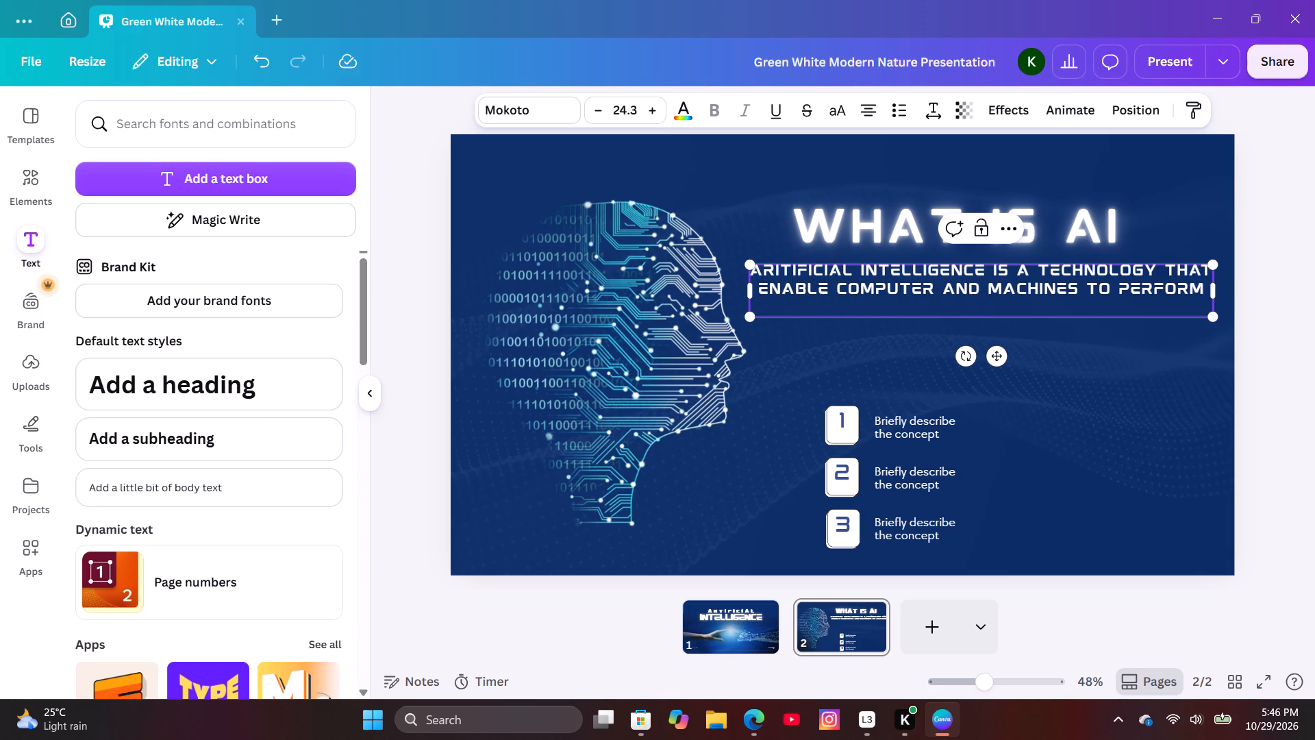
{"action": "type", "text": "task"}
{"action": "key", "text": "space"}
{"action": "type", "text": "tha"}
{"action": "type", "text": "t"}
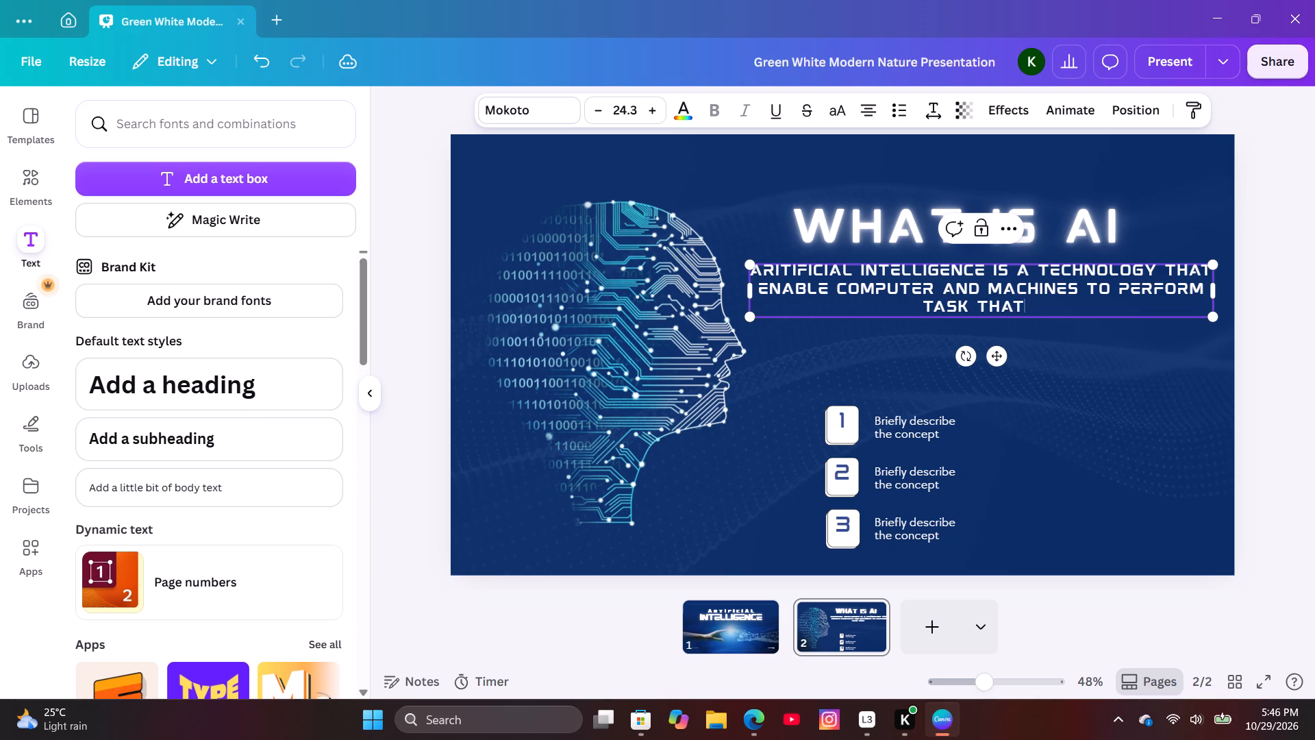
{"action": "key", "text": "space"}
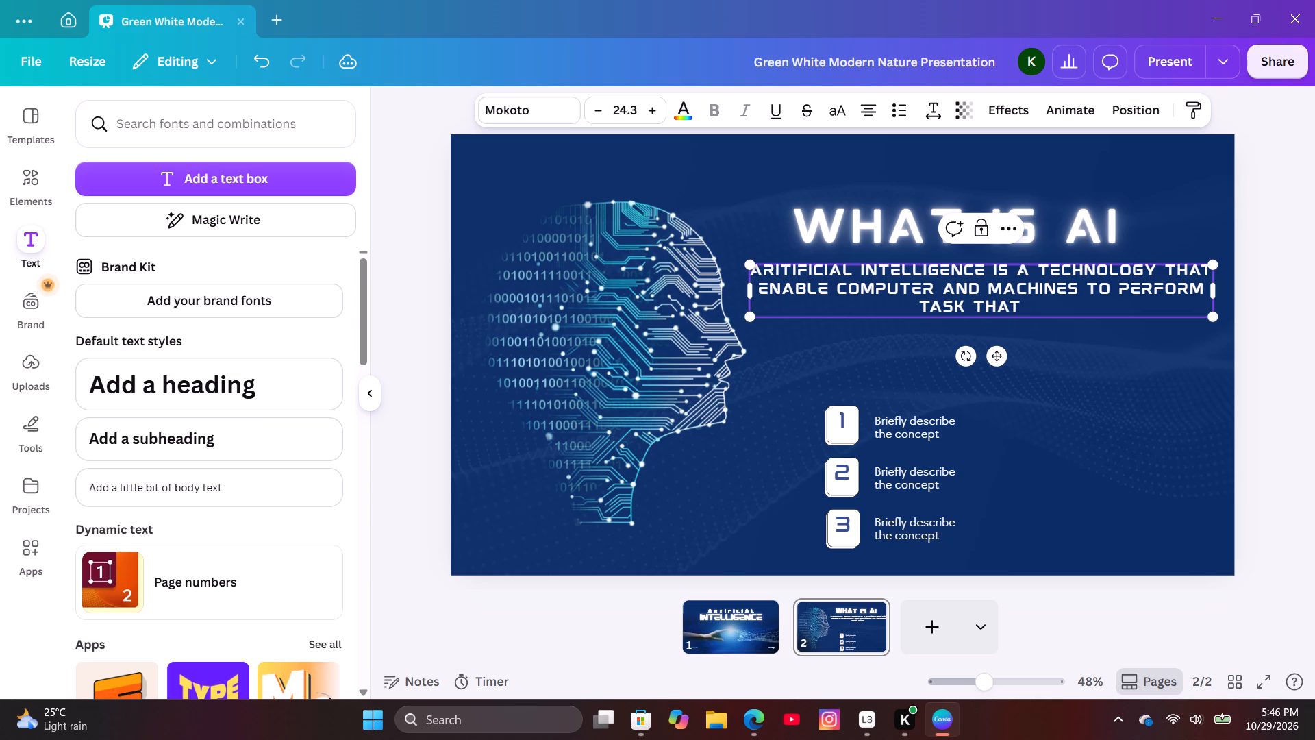
{"action": "type", "text": "us"}
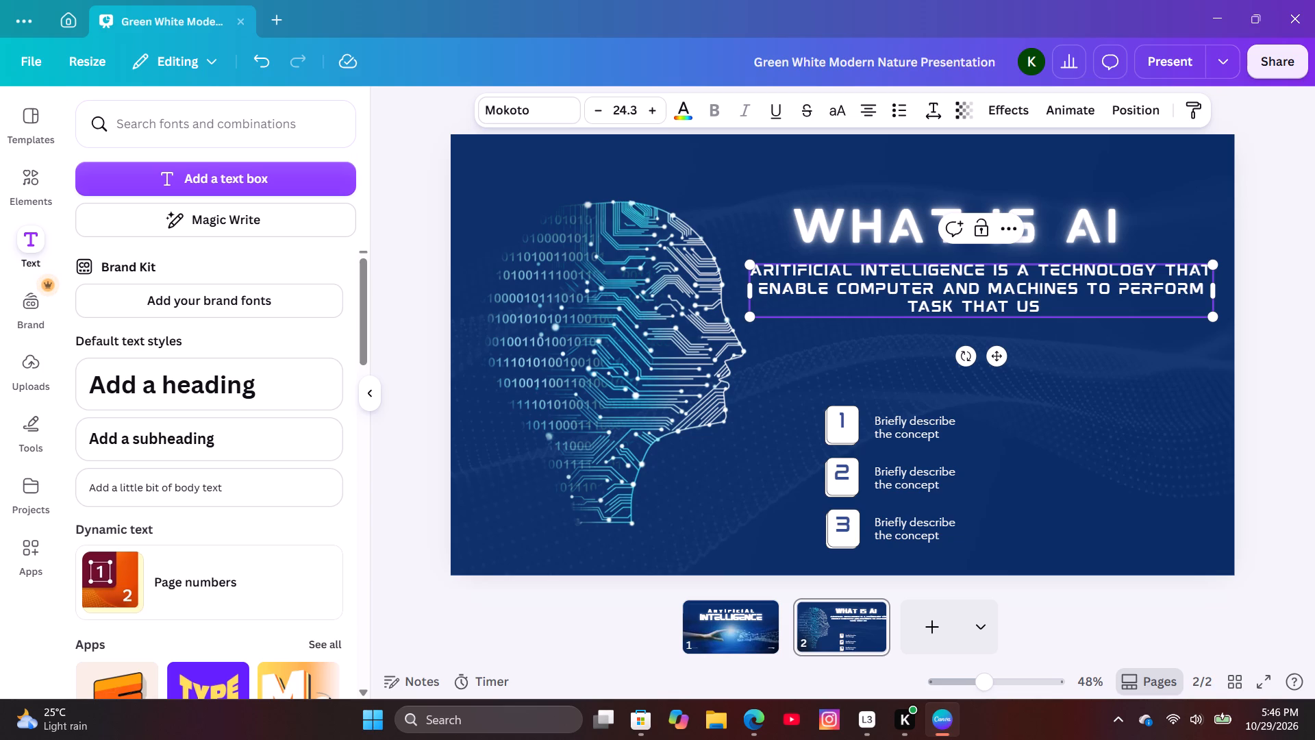
{"action": "type", "text": "ually"}
{"action": "key", "text": "space"}
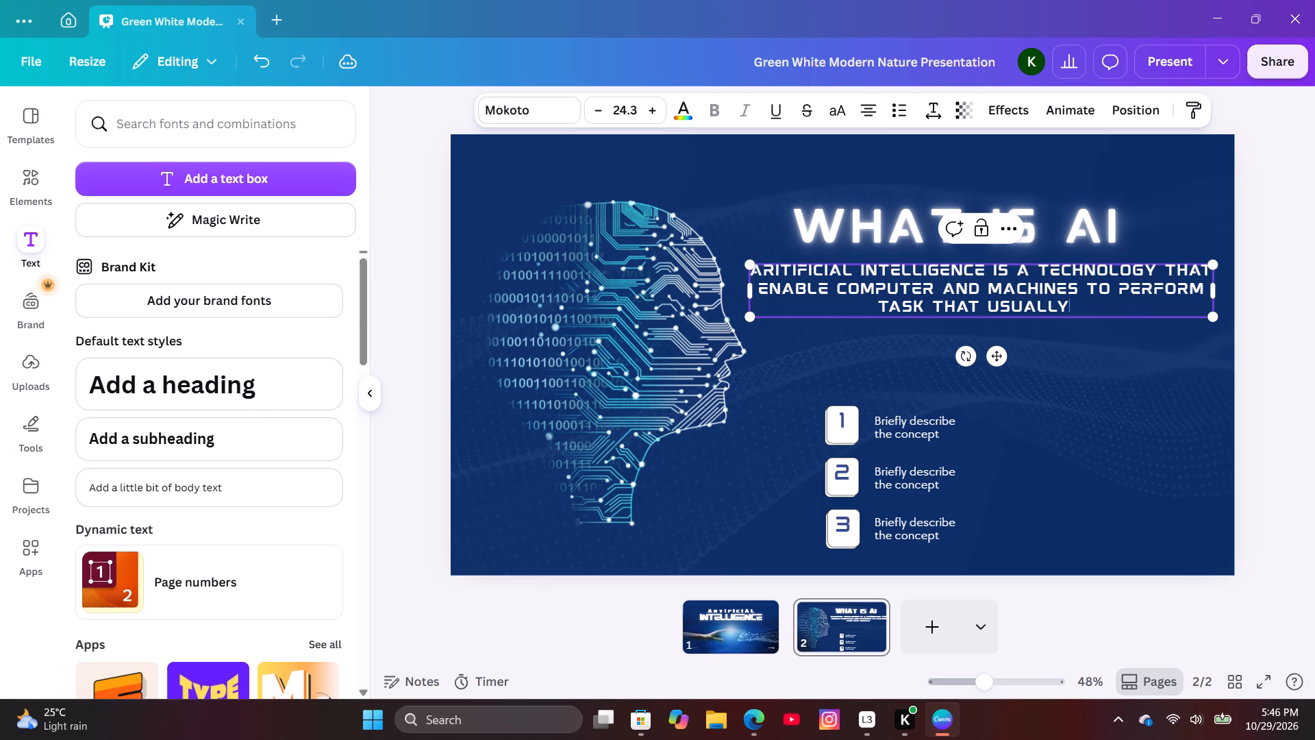
{"action": "type", "text": "requ"}
{"action": "type", "text": "ire"}
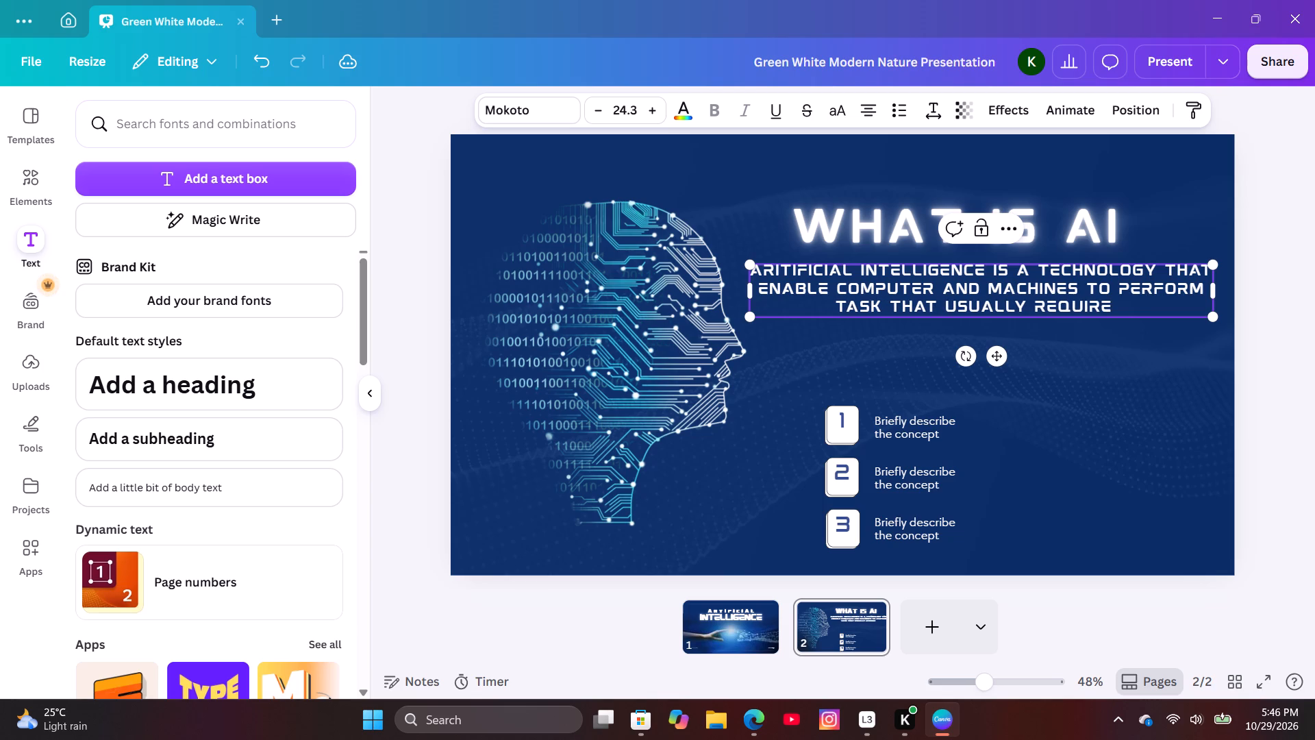
{"action": "key", "text": "space"}
{"action": "type", "text": "human"}
{"action": "key", "text": "space"}
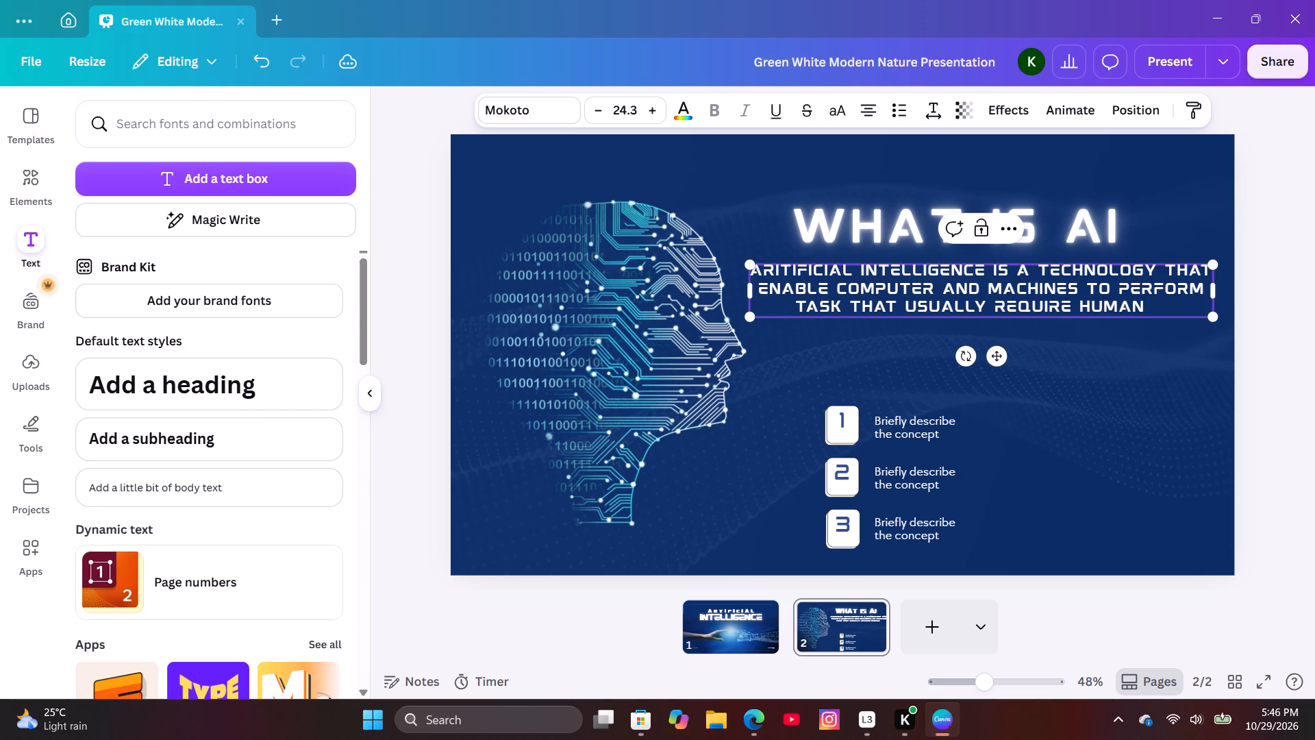
{"action": "type", "text": "in"}
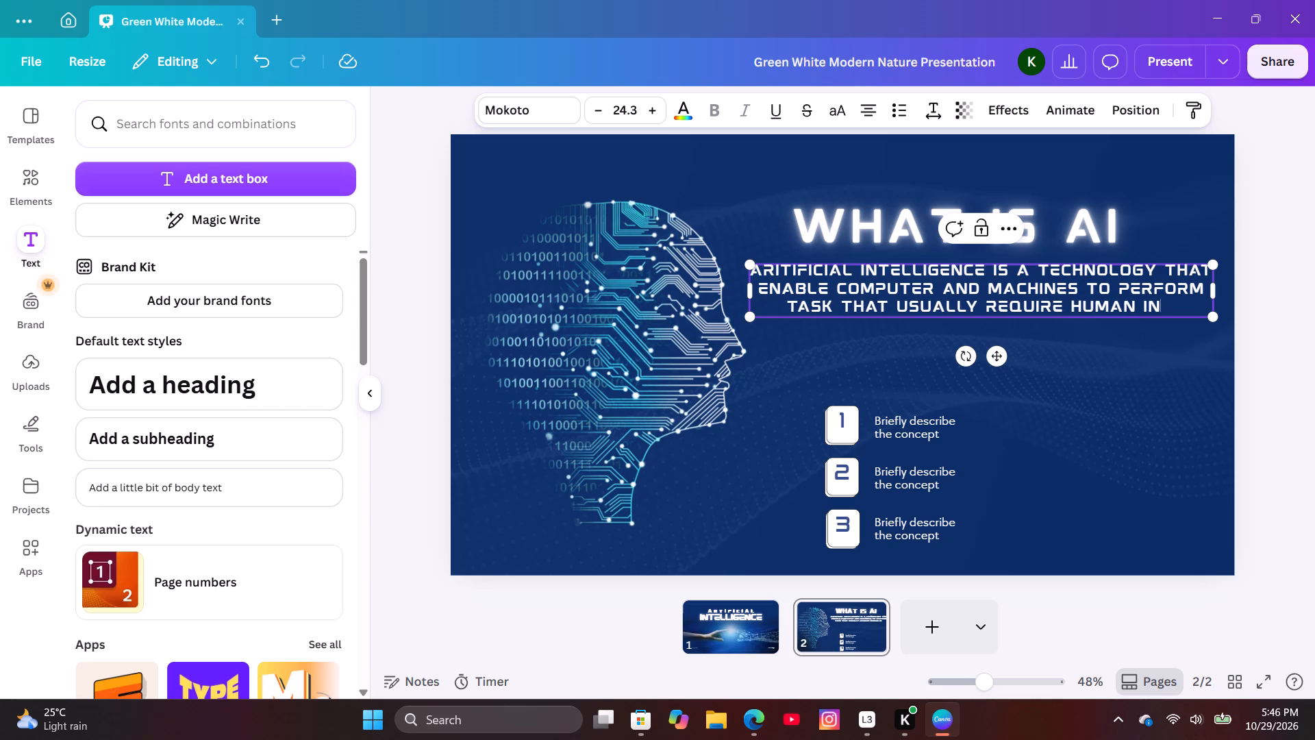
{"action": "type", "text": "tell"}
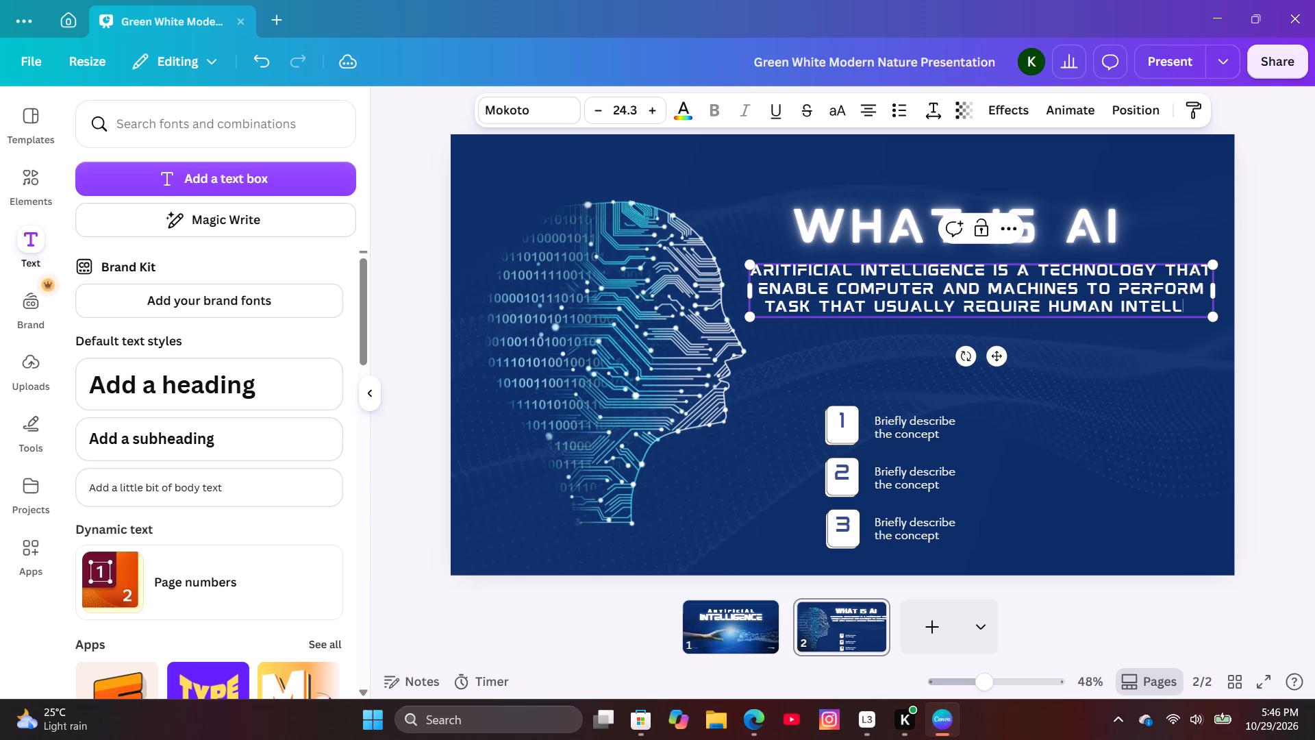
{"action": "type", "text": "ig"}
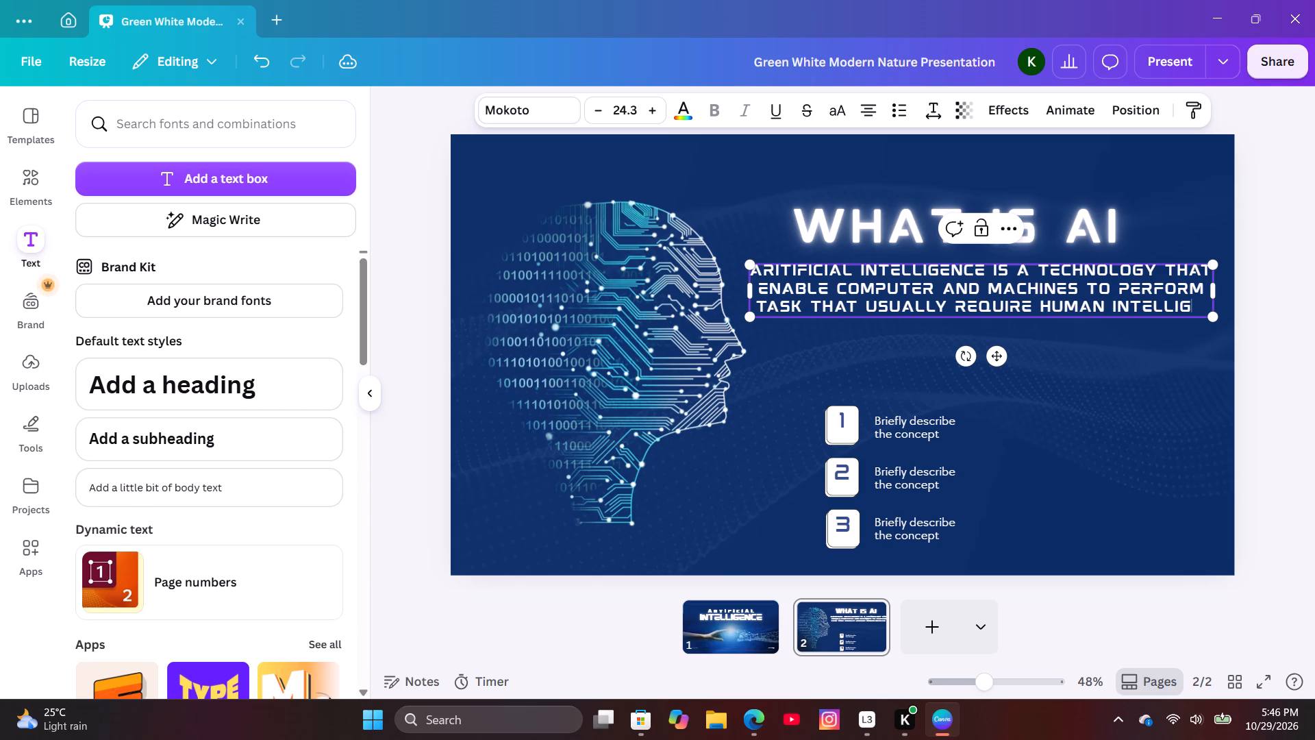
{"action": "key", "text": "e"}
{"action": "type", "text": "nce"}
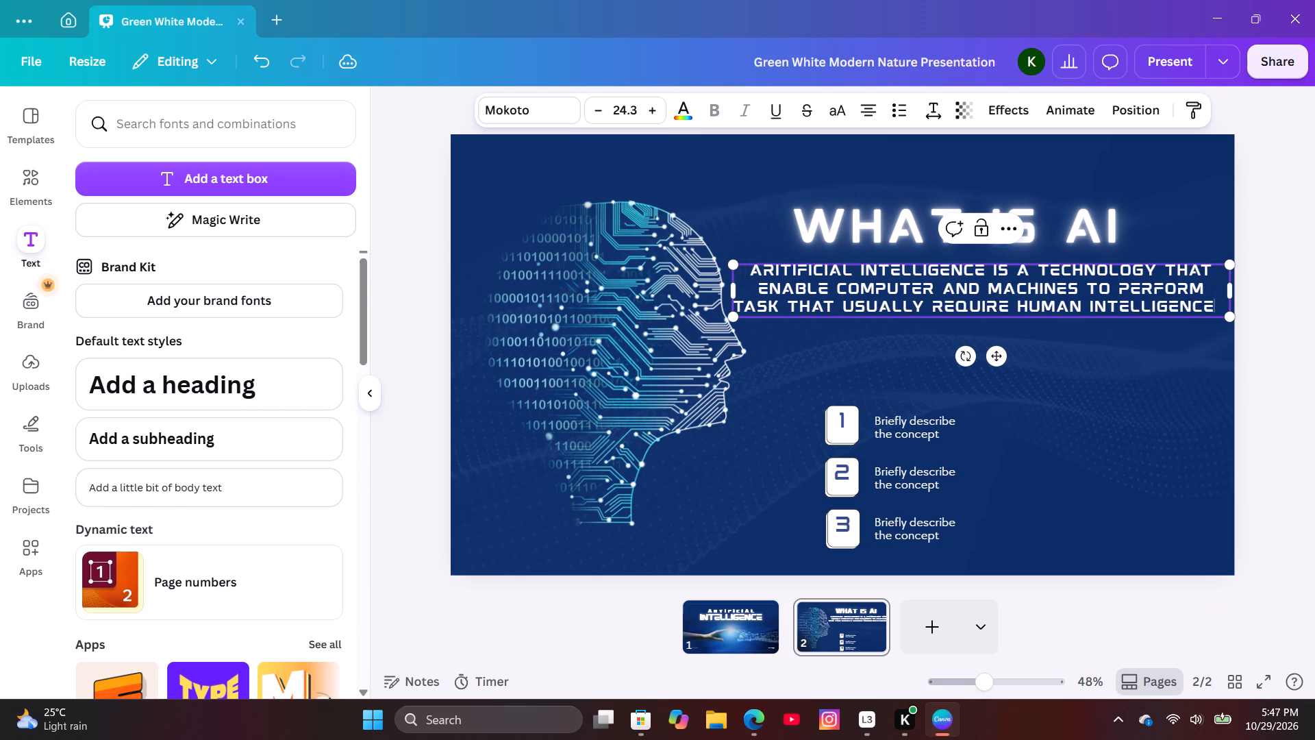
{"action": "key", "text": "Return"}
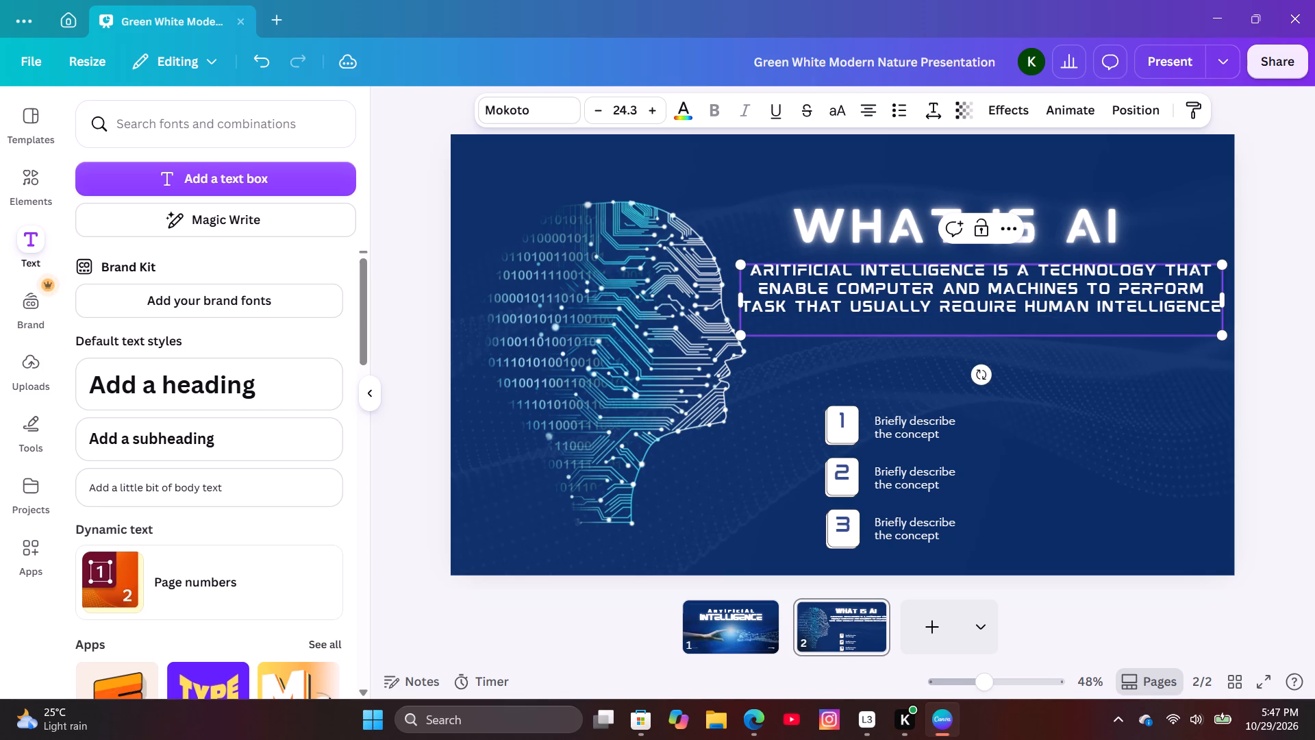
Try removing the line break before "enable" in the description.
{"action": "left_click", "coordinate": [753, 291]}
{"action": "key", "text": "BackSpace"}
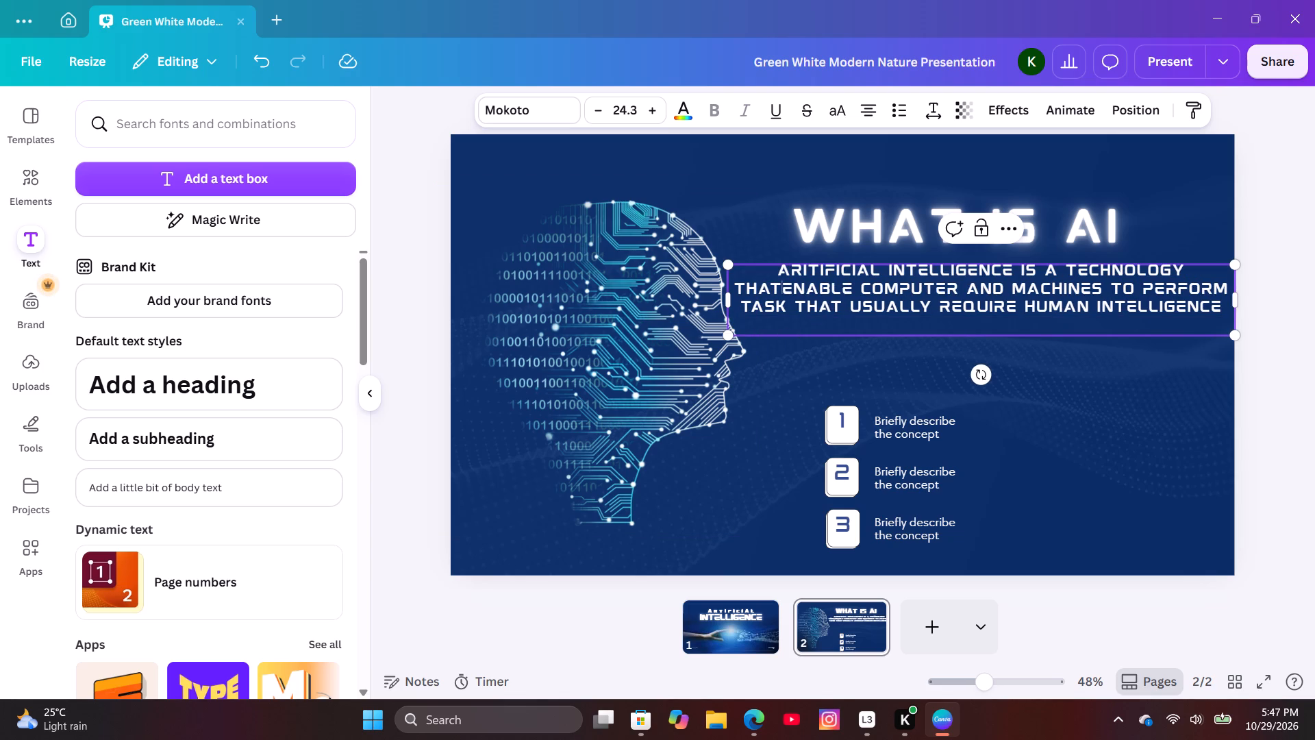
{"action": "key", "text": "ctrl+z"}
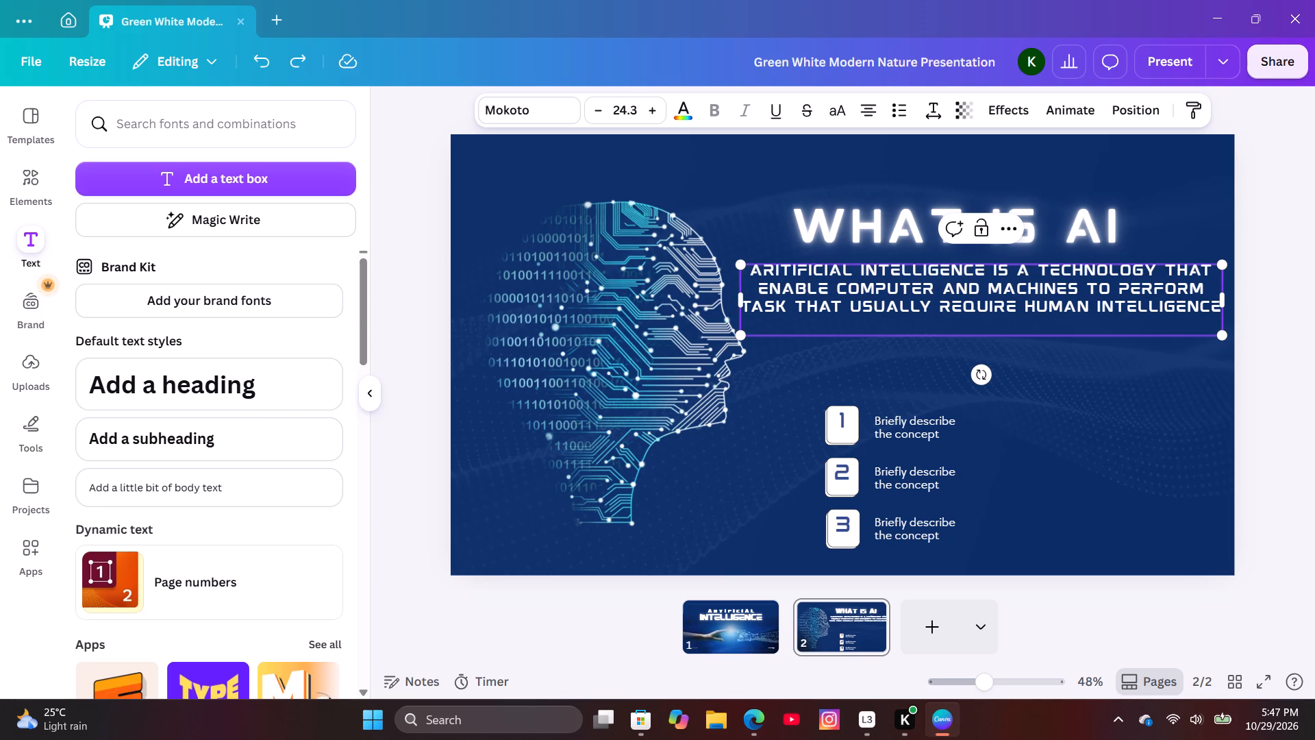
Add a period after "intelligence" at the end of the description's third line.
{"action": "left_click", "coordinate": [1220, 304]}
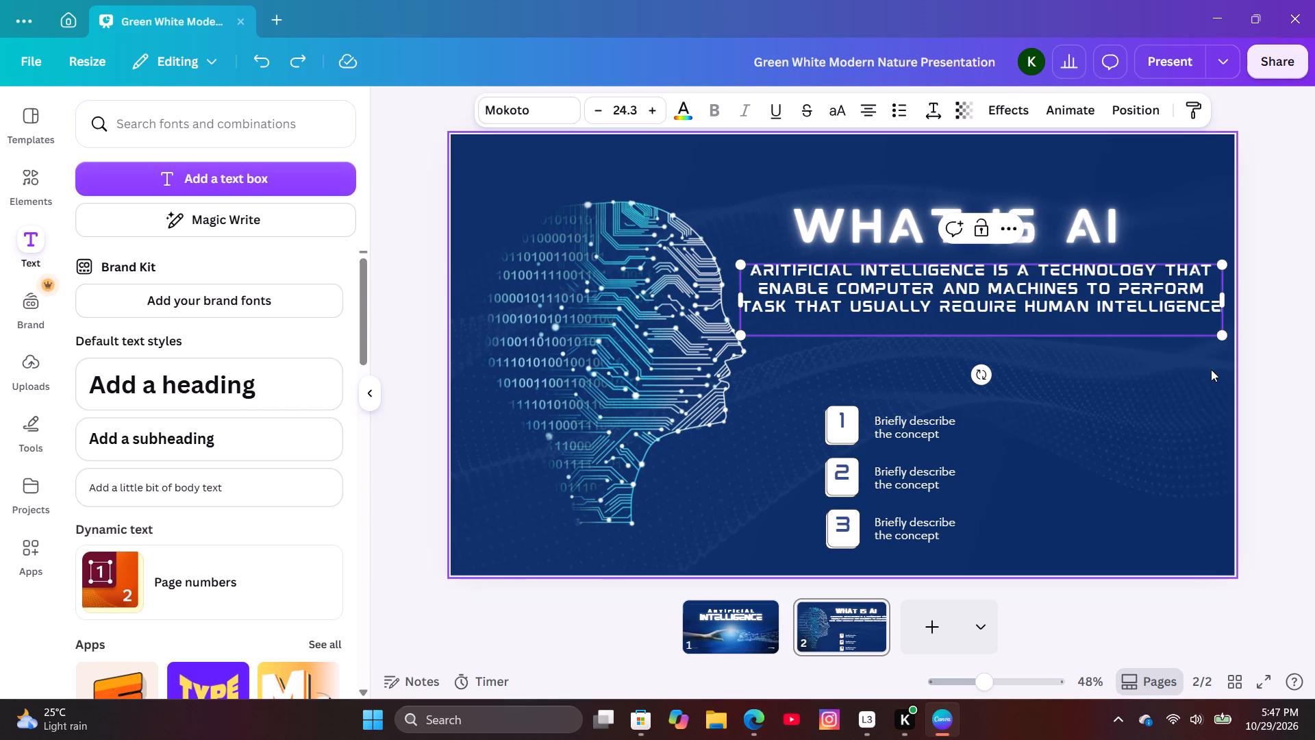
{"action": "left_click", "coordinate": [768, 321]}
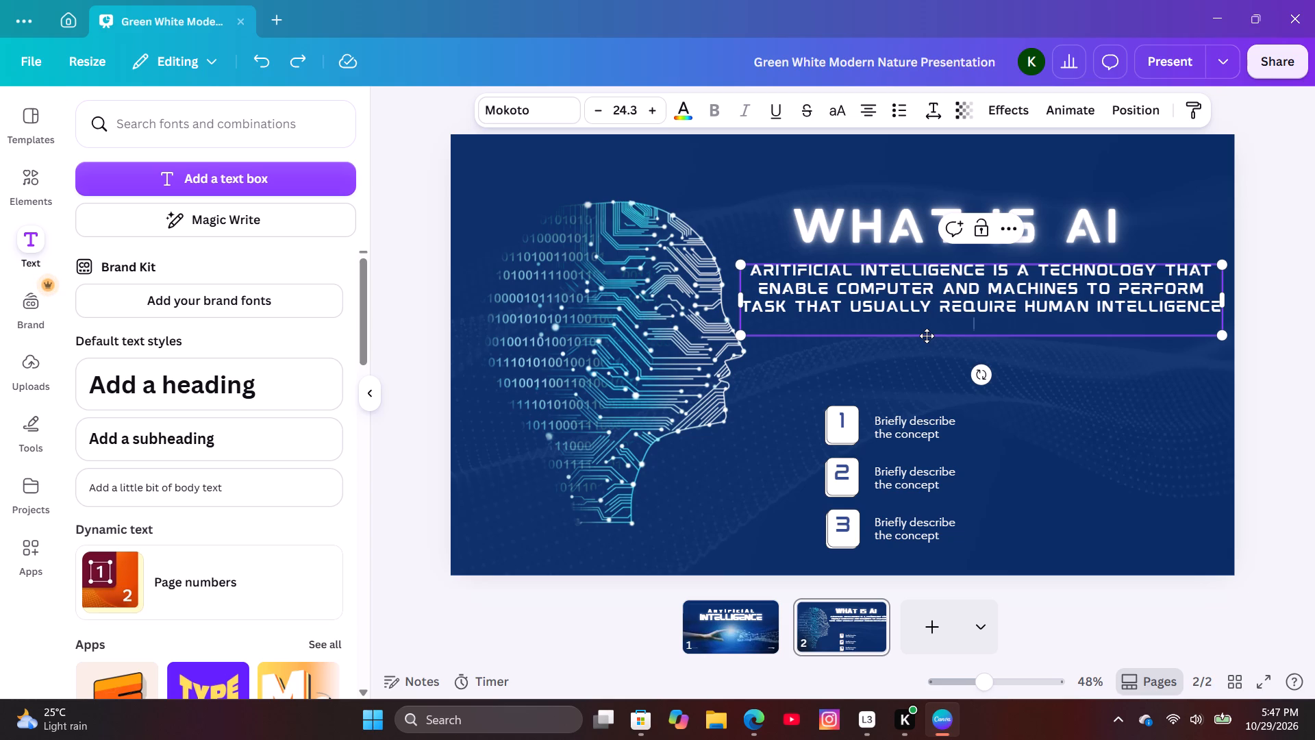
{"action": "left_click", "coordinate": [1210, 304]}
{"action": "left_click", "coordinate": [1220, 308]}
{"action": "left_click", "coordinate": [1168, 312]}
{"action": "key", "text": "Right"}
{"action": "key", "text": "Right"}
{"action": "key", "text": "Right"}
{"action": "key", "text": "Right"}
{"action": "key", "text": "Right"}
{"action": "key", "text": "Right"}
{"action": "key", "text": "Right"}
{"action": "key", "text": "Left"}
{"action": "key", "text": "Left"}
{"action": "key", "text": "period"}
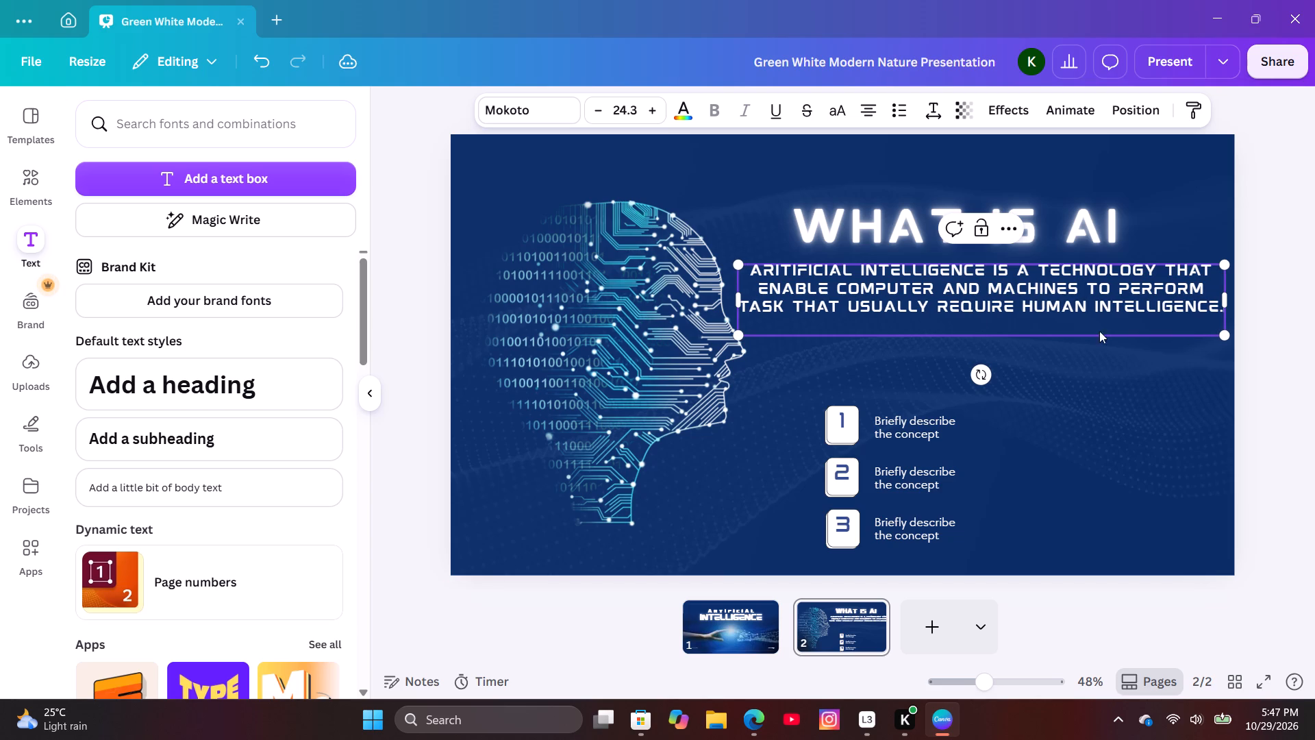
{"action": "left_click", "coordinate": [1069, 388]}
Move the description slightly down and right, widening the gap beneath the "WHAT IS AI" heading.
{"action": "left_click_drag", "start_coordinate": [984, 285], "coordinate": [989, 307]}
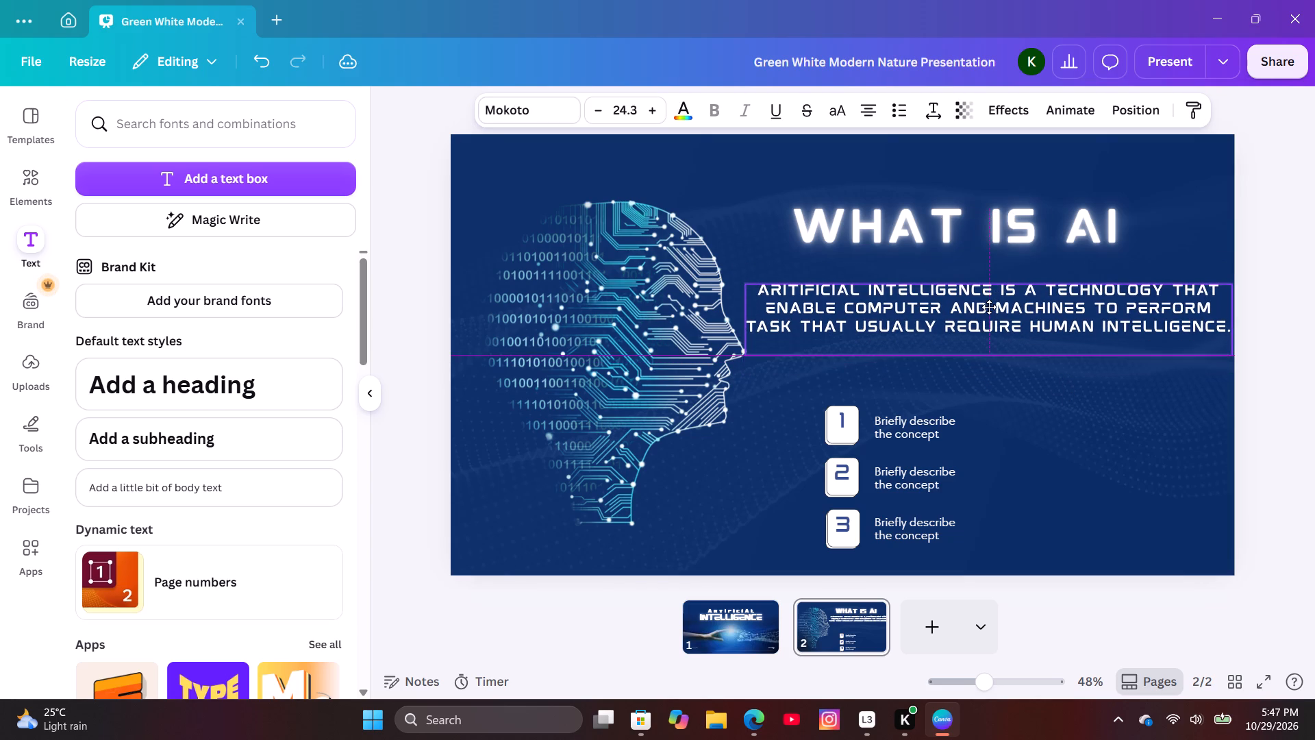
{"action": "left_click_drag", "start_coordinate": [989, 307], "coordinate": [988, 305]}
Move the three numbered items together, up and to the right, so they sit roughly centred beneath the description.
{"action": "left_click", "coordinate": [879, 465]}
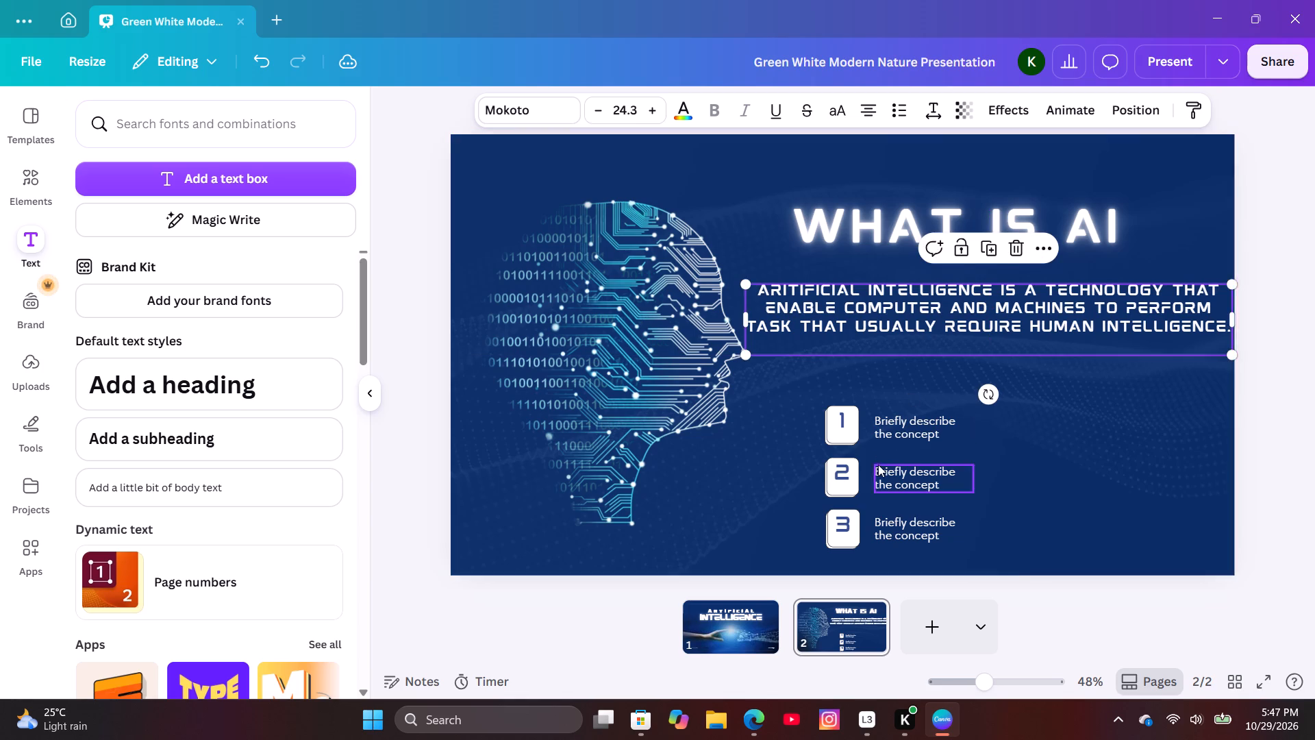
{"action": "left_click_drag", "start_coordinate": [793, 361], "coordinate": [1031, 553]}
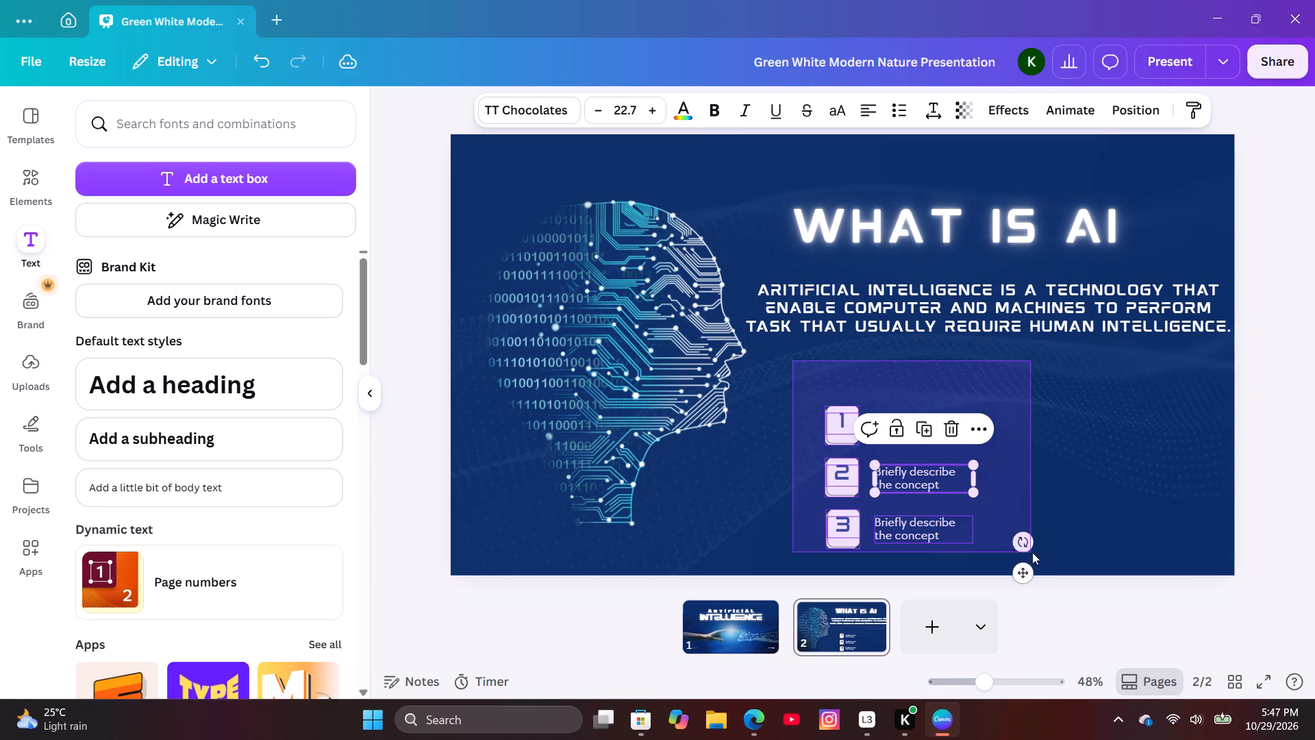
{"action": "key", "text": "Up"}
{"action": "key", "text": "Up"}
{"action": "key", "text": "Up"}
{"action": "key", "text": "Up"}
{"action": "key", "text": "Up"}
{"action": "key", "text": "Up"}
{"action": "key", "text": "Up"}
{"action": "key", "text": "Up"}
{"action": "key", "text": "Up"}
{"action": "key", "text": "Up"}
{"action": "key", "text": "Up"}
{"action": "key", "text": "Up"}
{"action": "key", "text": "Up"}
{"action": "key", "text": "Up"}
{"action": "key", "text": "Up"}
{"action": "key", "text": "Up"}
{"action": "key", "text": "Up"}
{"action": "key", "text": "Up"}
{"action": "key", "text": "Up"}
{"action": "key", "text": "Up"}
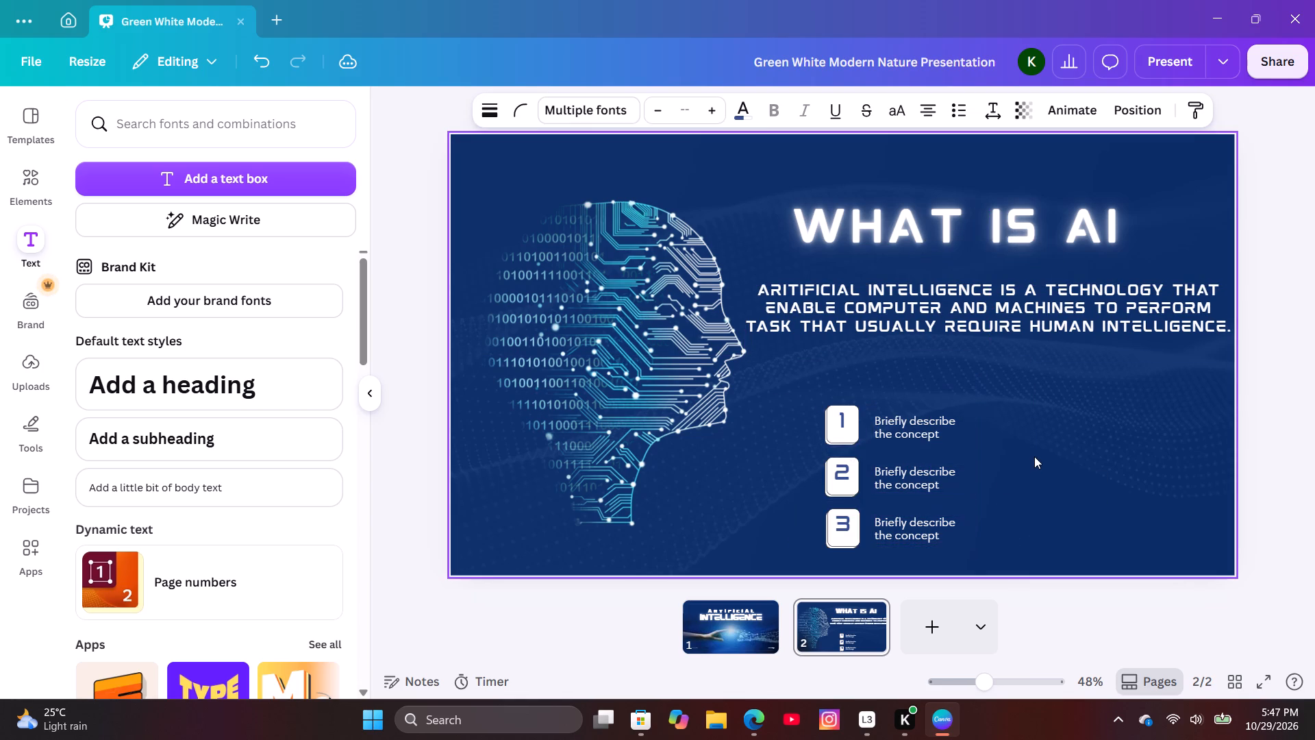
{"action": "key", "text": "Right"}
{"action": "key", "text": "Right"}
{"action": "key", "text": "Right"}
{"action": "key", "text": "Right"}
{"action": "key", "text": "Right"}
{"action": "key", "text": "Right"}
{"action": "key", "text": "Right"}
{"action": "key", "text": "Right"}
{"action": "key", "text": "Right"}
{"action": "key", "text": "Right"}
{"action": "key", "text": "Right"}
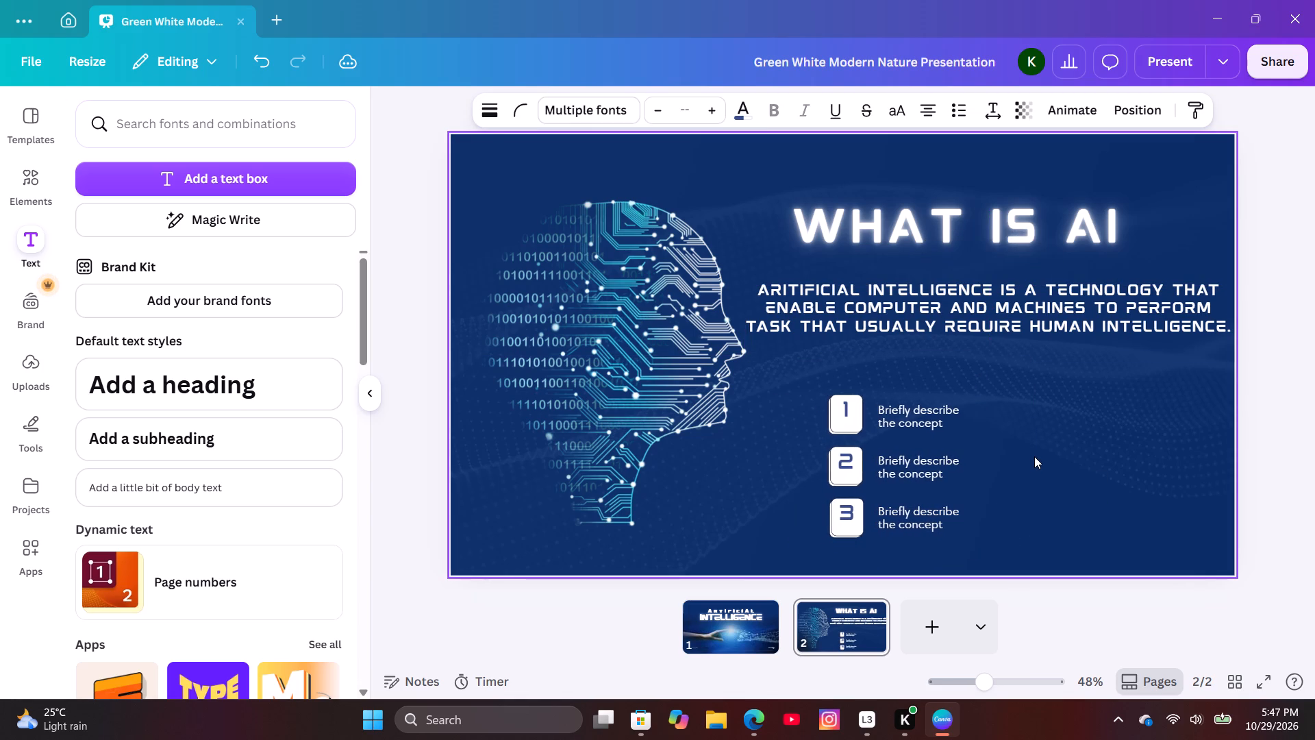
{"action": "key", "text": "Right"}
{"action": "key", "text": "Right"}
{"action": "key", "text": "Right"}
{"action": "key", "text": "Right"}
{"action": "key", "text": "Right"}
{"action": "key", "text": "Right"}
{"action": "key", "text": "Right"}
{"action": "key", "text": "Right"}
{"action": "key", "text": "Right"}
{"action": "key", "text": "Right"}
{"action": "key", "text": "Right"}
{"action": "key", "text": "Right"}
{"action": "key", "text": "Right"}
{"action": "key", "text": "Right"}
{"action": "key", "text": "Right"}
{"action": "key", "text": "Right"}
{"action": "key", "text": "Right"}
{"action": "key", "text": "Right"}
{"action": "key", "text": "Right"}
{"action": "key", "text": "Right"}
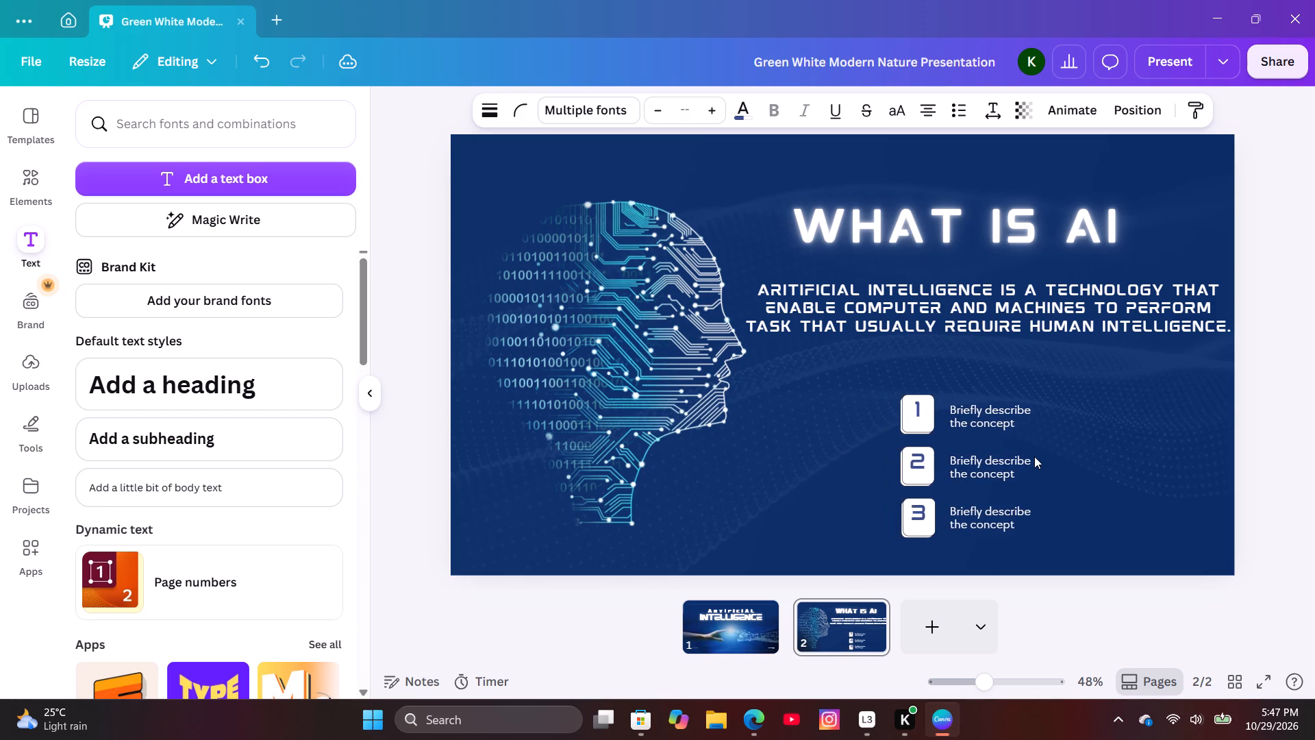
{"action": "key", "text": "Up"}
{"action": "key", "text": "Up"}
{"action": "key", "text": "Up"}
{"action": "key", "text": "Up"}
{"action": "key", "text": "Up"}
{"action": "key", "text": "Up"}
{"action": "key", "text": "Up"}
{"action": "key", "text": "Up"}
{"action": "key", "text": "Up"}
{"action": "key", "text": "Up"}
{"action": "key", "text": "Up"}
{"action": "key", "text": "Up"}
{"action": "key", "text": "Up"}
{"action": "key", "text": "Up"}
{"action": "key", "text": "Up"}
{"action": "key", "text": "Up"}
{"action": "key", "text": "Up"}
{"action": "key", "text": "Up"}
{"action": "key", "text": "Up"}
{"action": "key", "text": "Up"}
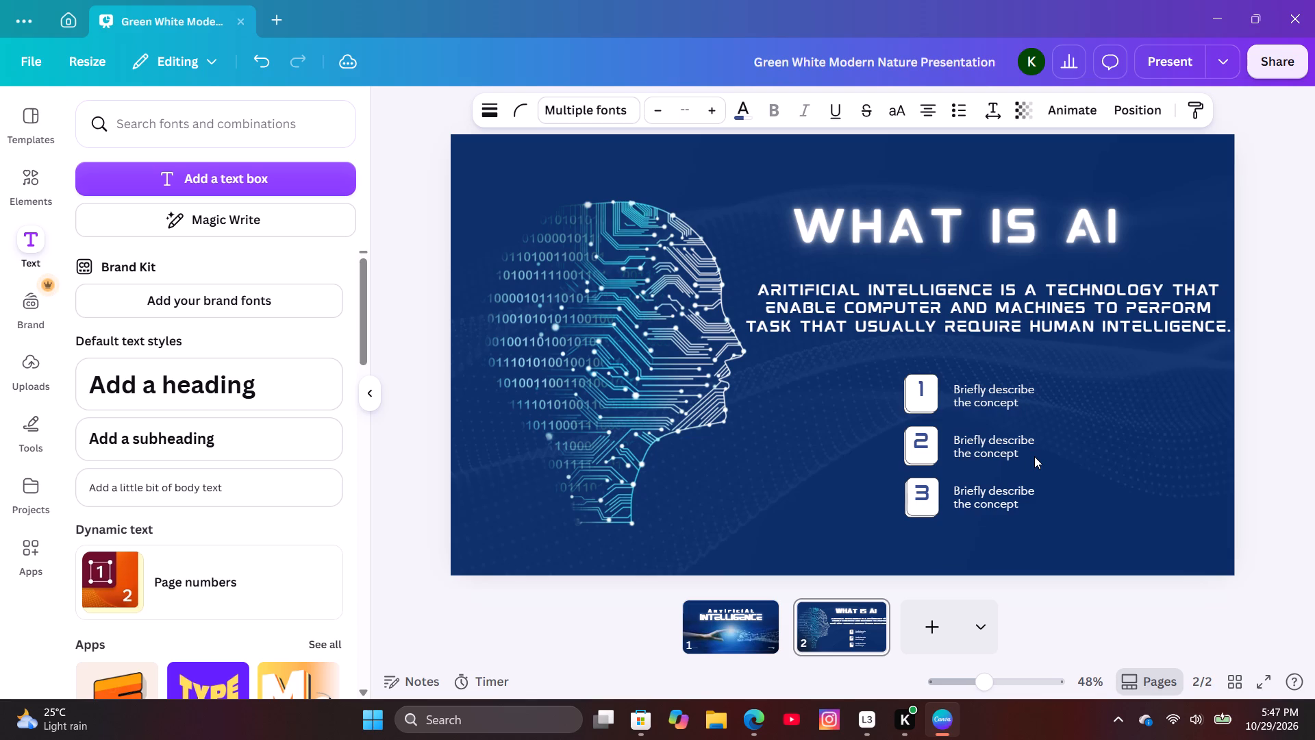
{"action": "left_click", "coordinate": [858, 448]}
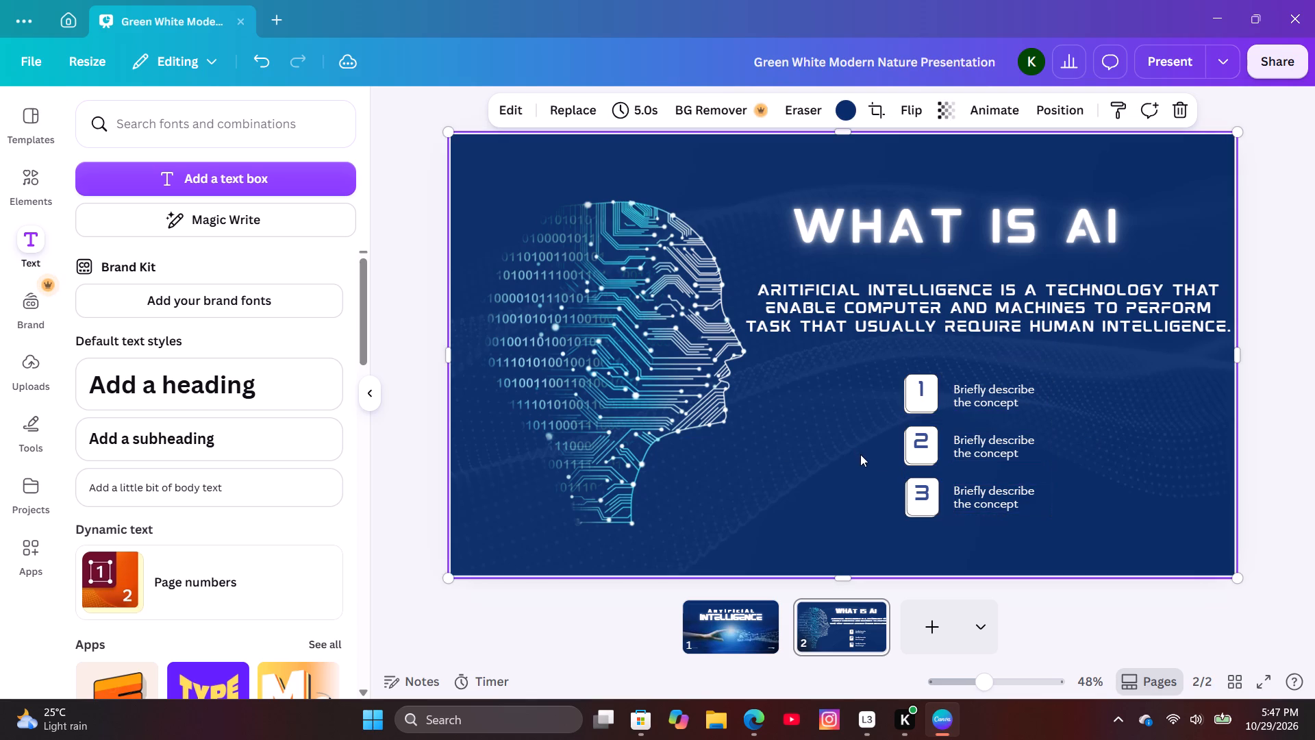
Replace the placeholder text of item 1 with "AI can learn from data".
{"action": "double_click", "coordinate": [988, 395]}
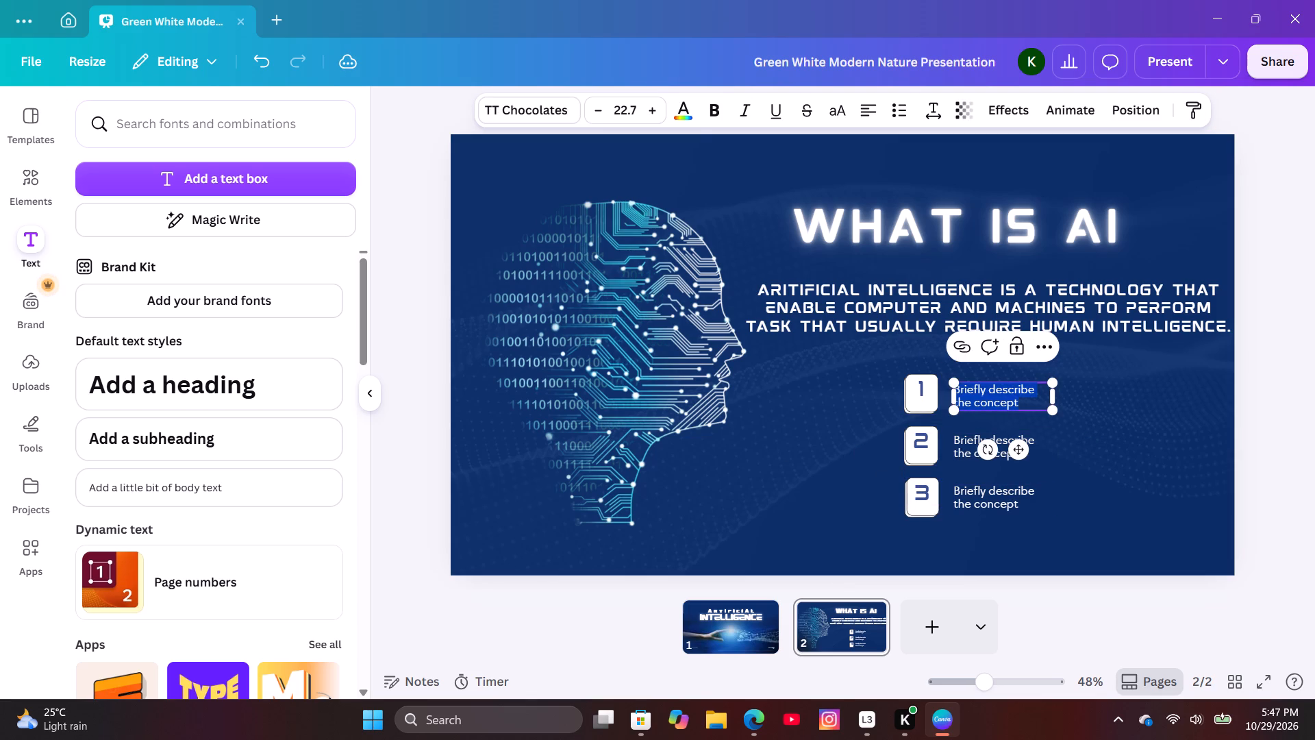
{"action": "key", "text": "a"}
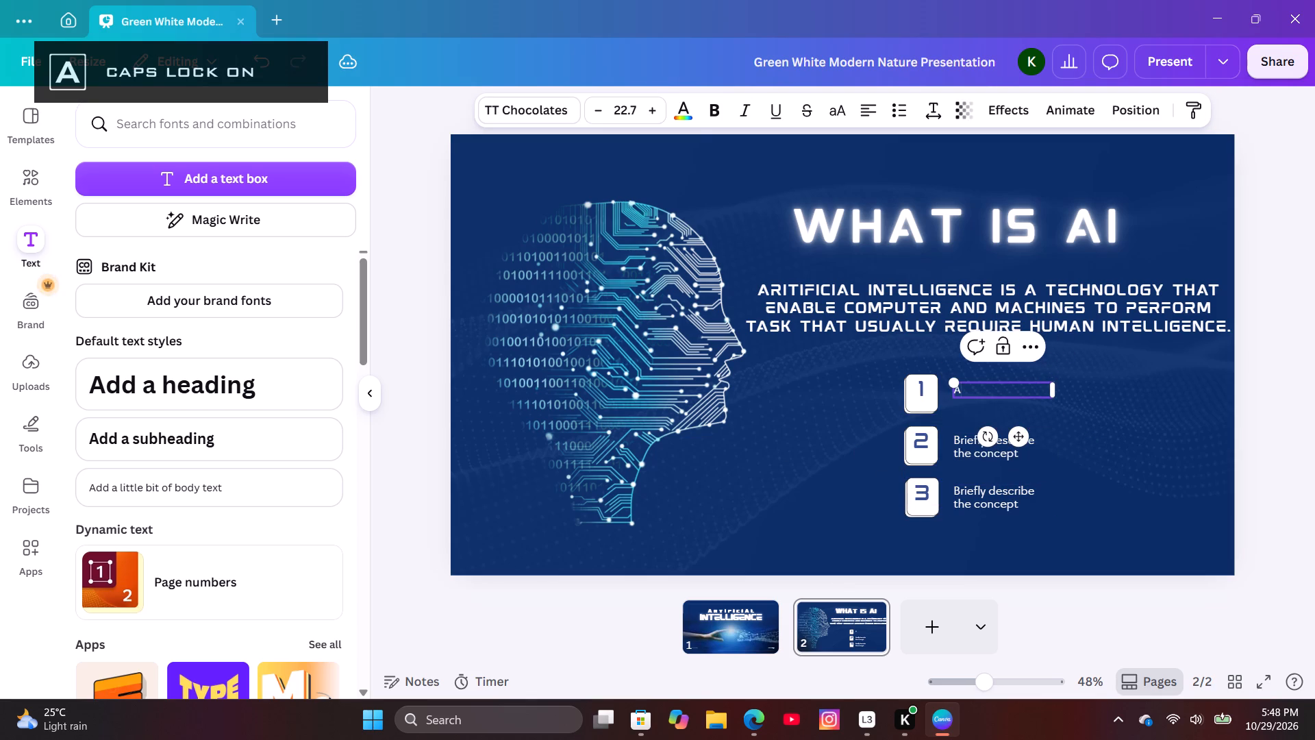
{"action": "key", "text": "space"}
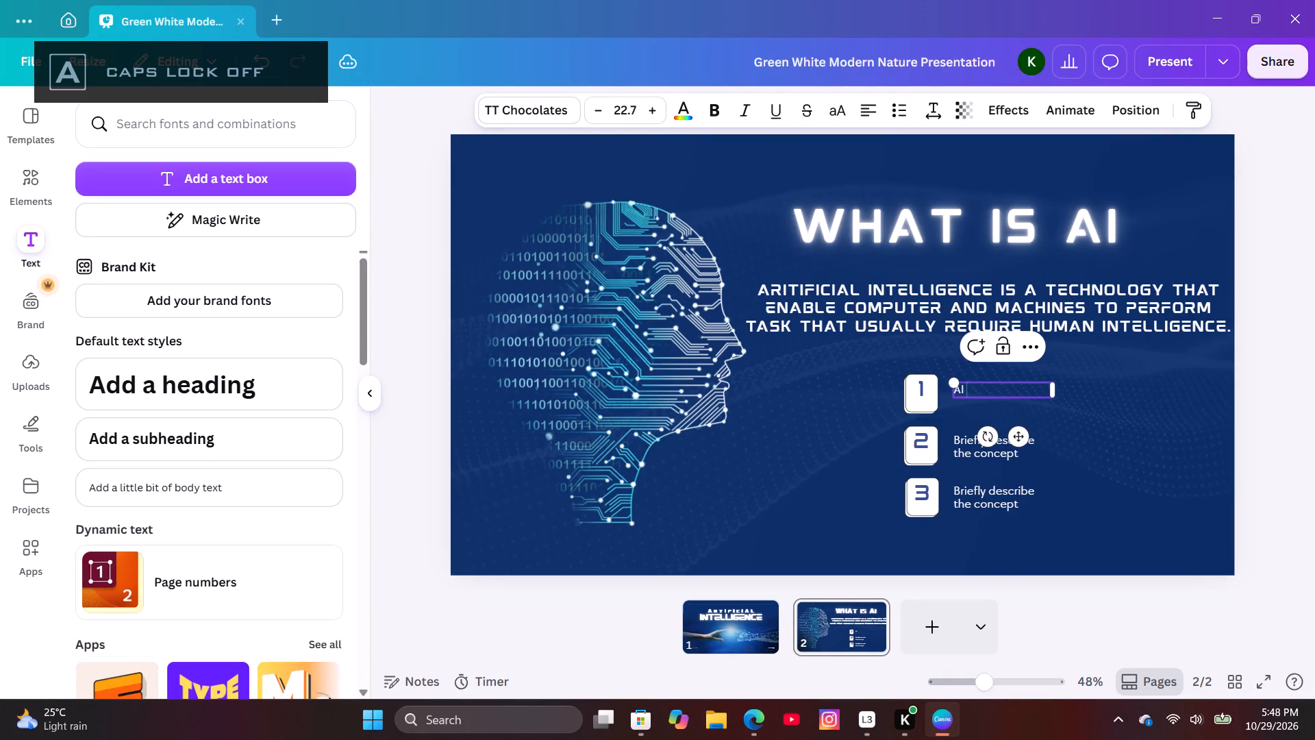
{"action": "type", "text": "can"}
{"action": "key", "text": "space"}
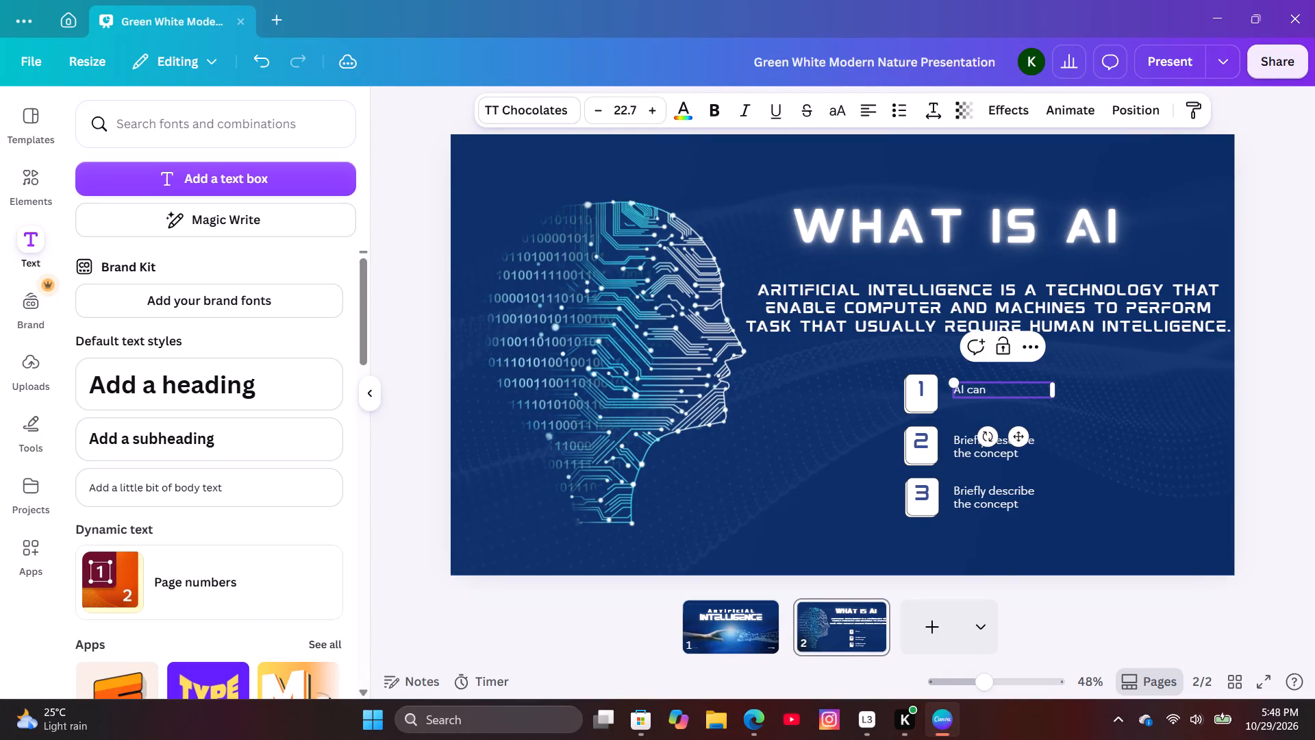
{"action": "type", "text": "learn"}
{"action": "key", "text": "space"}
{"action": "type", "text": "from"}
{"action": "key", "text": "space"}
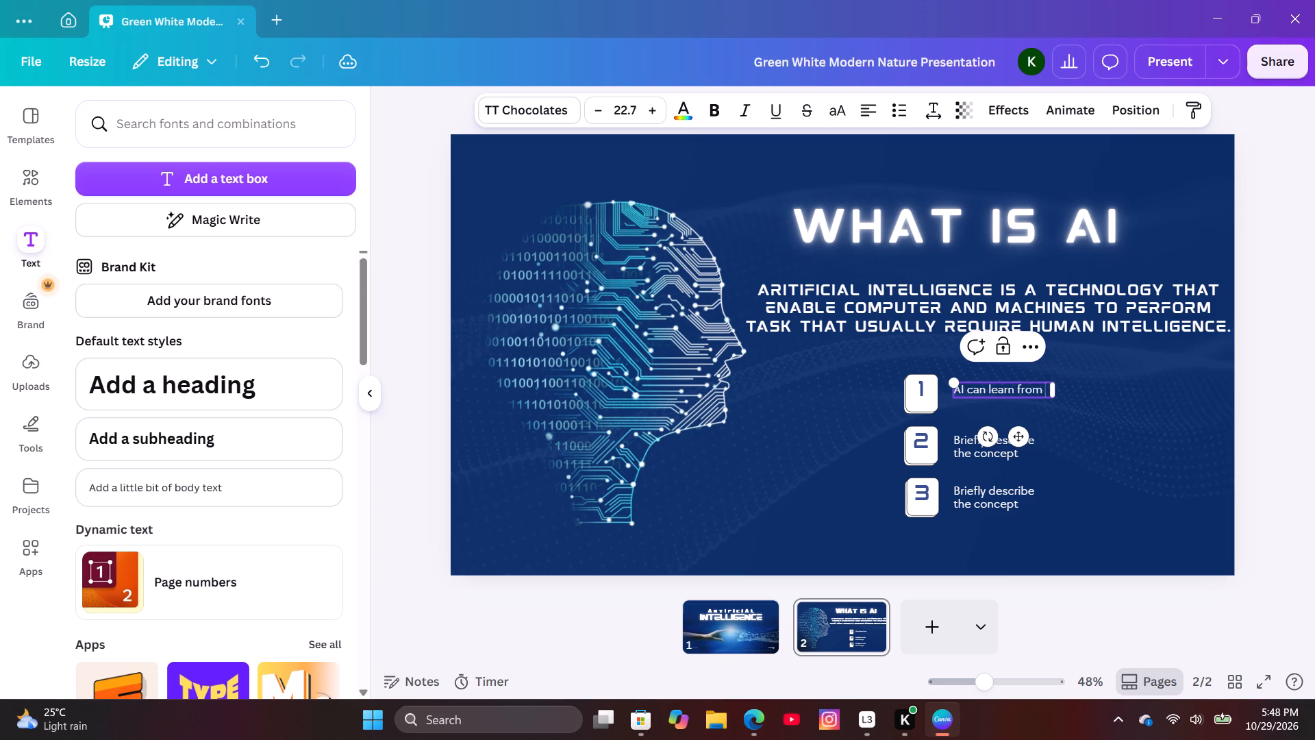
{"action": "key", "text": "space"}
{"action": "type", "text": "data"}
{"action": "key", "text": "space"}
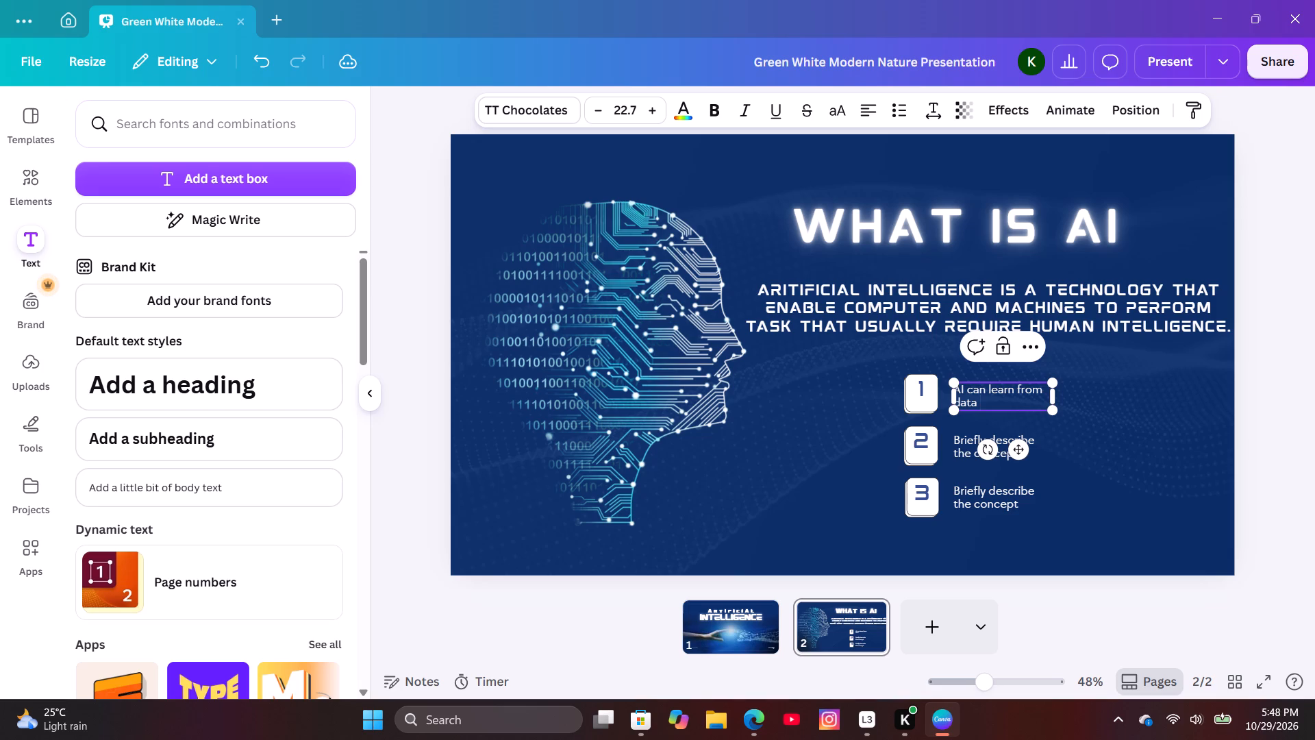
Replace the placeholder text of item 2 with "it can recognize patterns.".
{"action": "left_click", "coordinate": [951, 435]}
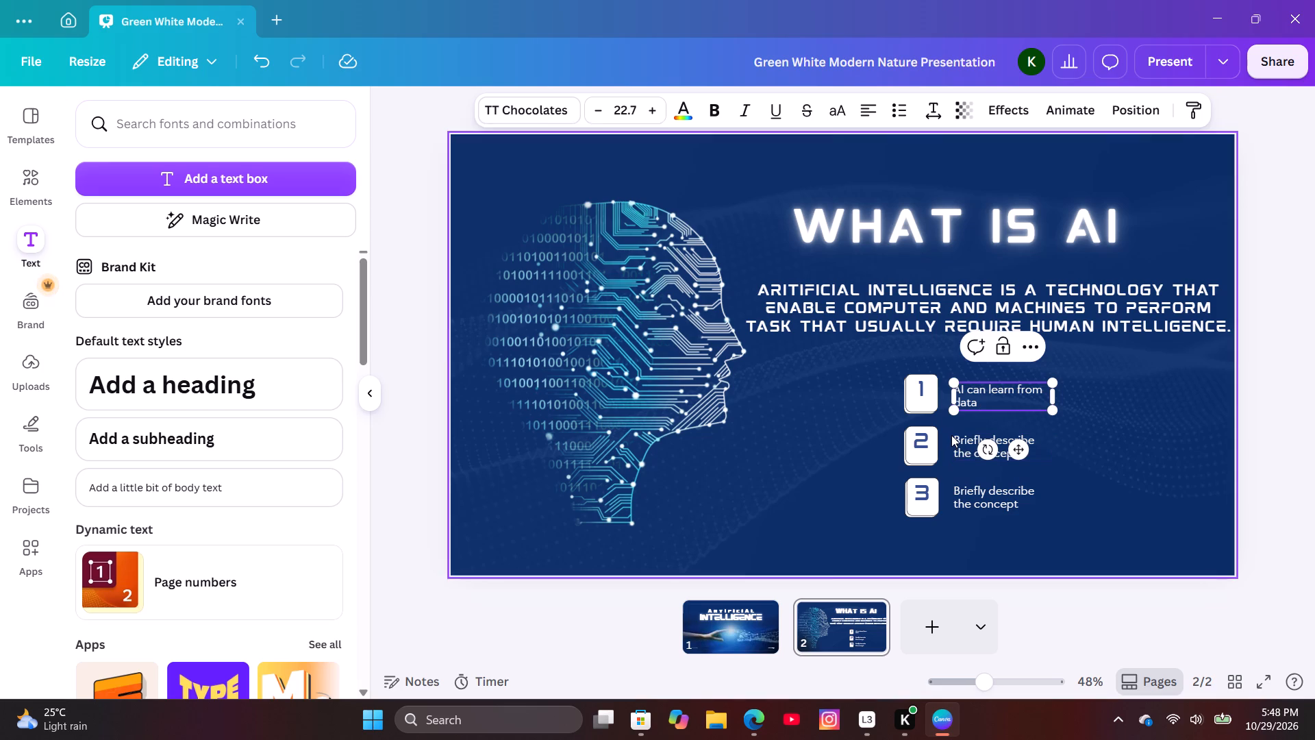
{"action": "double_click", "coordinate": [965, 446]}
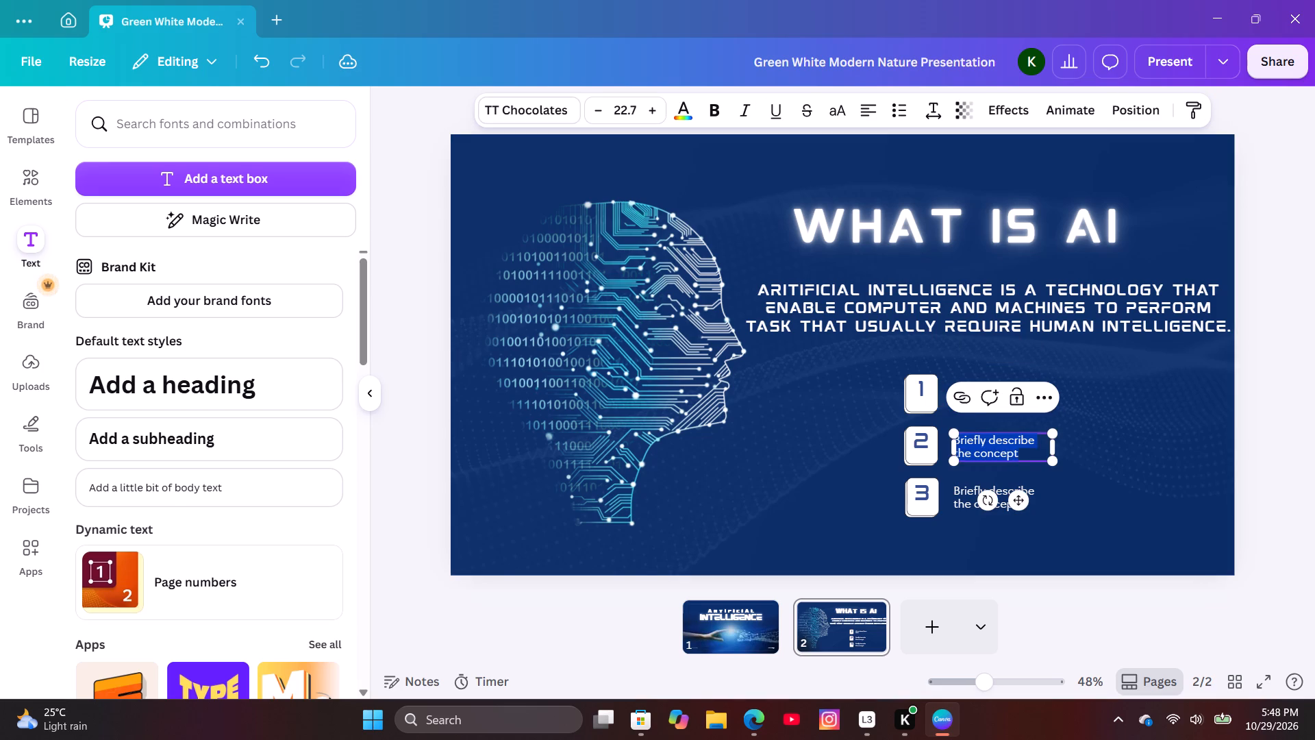
{"action": "type", "text": "it"}
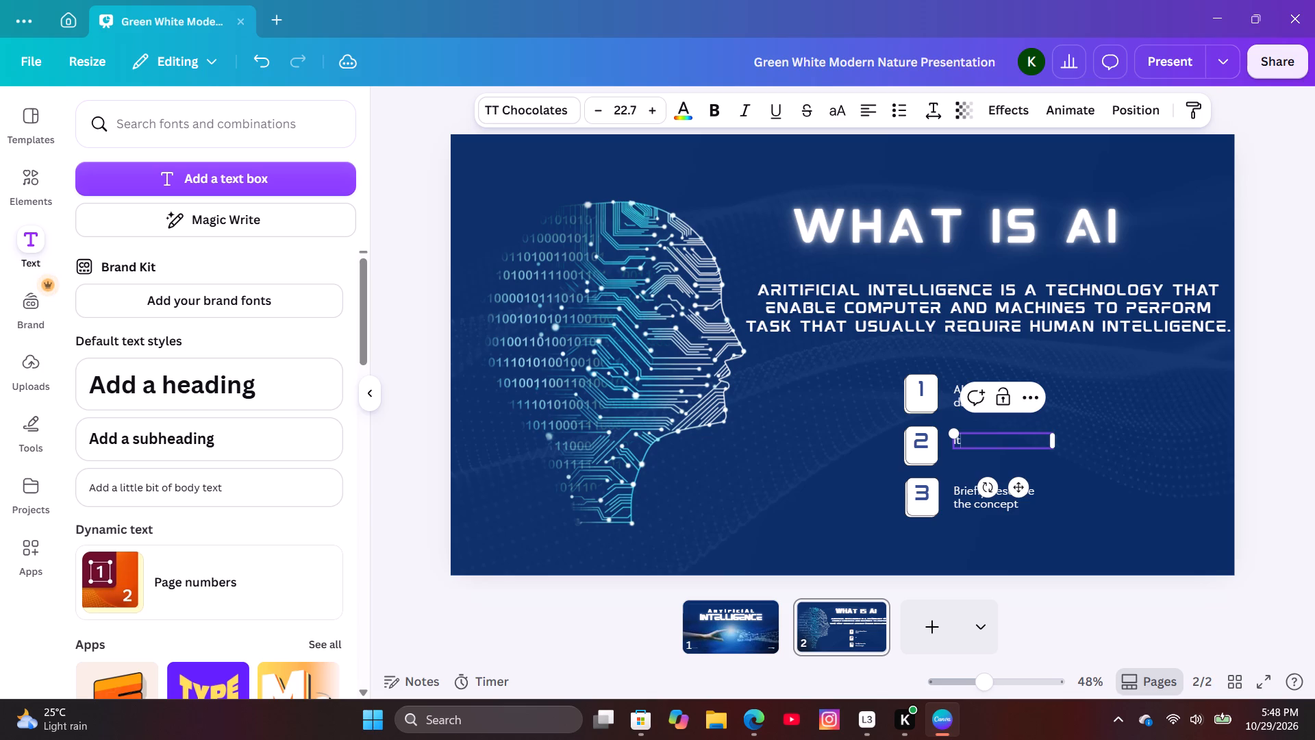
{"action": "key", "text": "space"}
{"action": "type", "text": "can re"}
{"action": "type", "text": "cog"}
{"action": "type", "text": "nize"}
{"action": "key", "text": "space"}
{"action": "type", "text": "patt"}
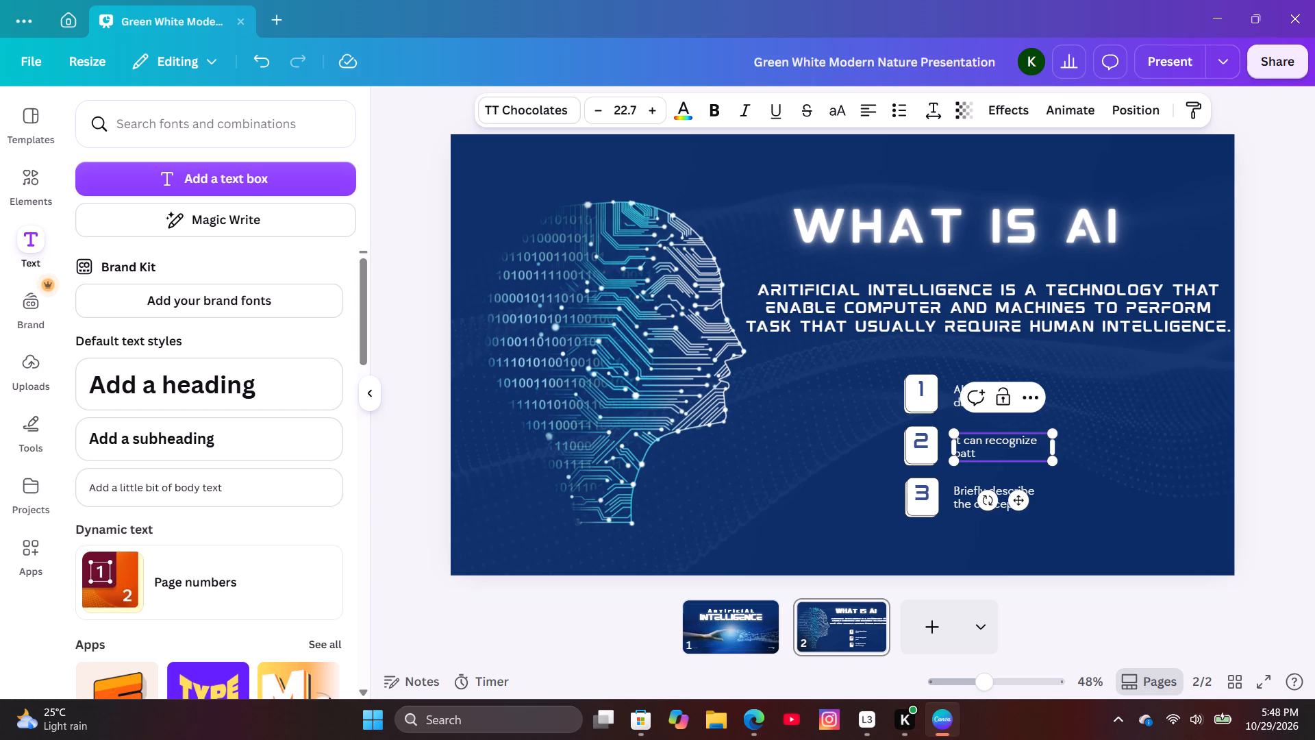
{"action": "type", "text": "ern"}
{"action": "type", "text": "s."}
Replace the placeholder text of item 3 with "it can answer question and slove problem.".
{"action": "left_click", "coordinate": [964, 491]}
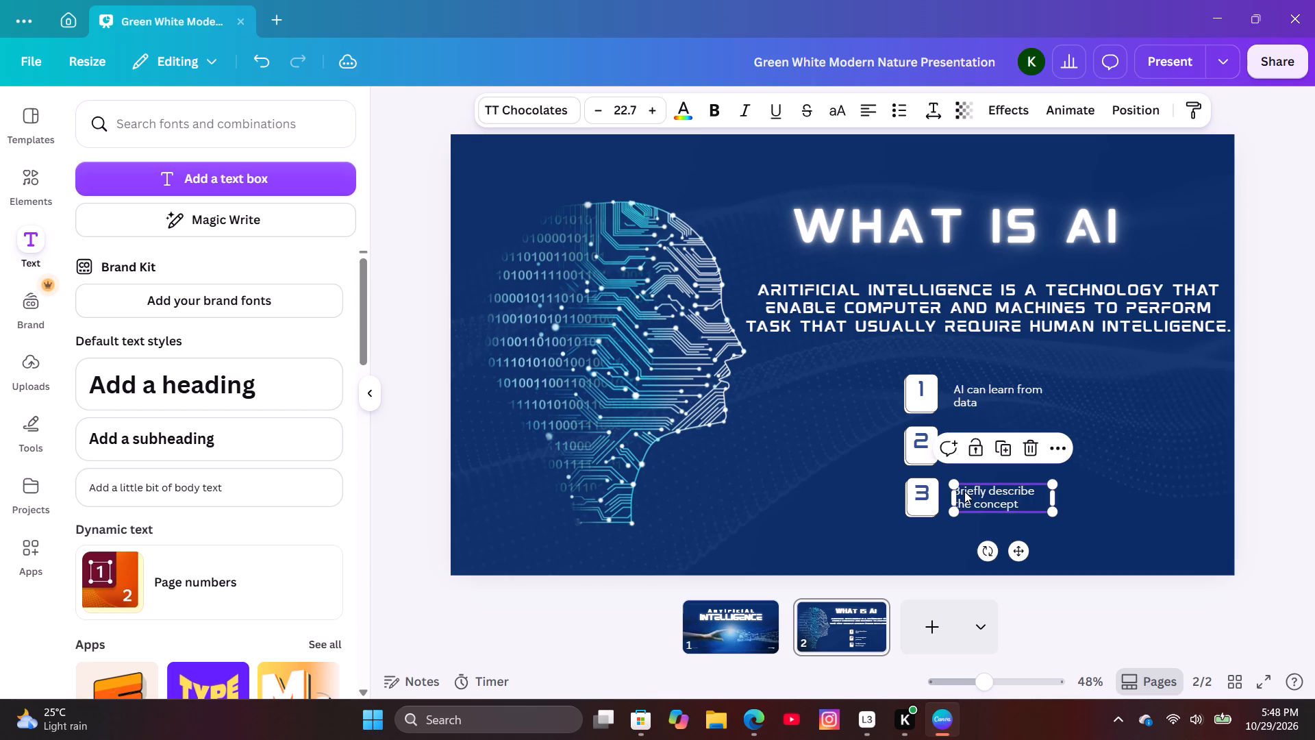
{"action": "left_click", "coordinate": [964, 491]}
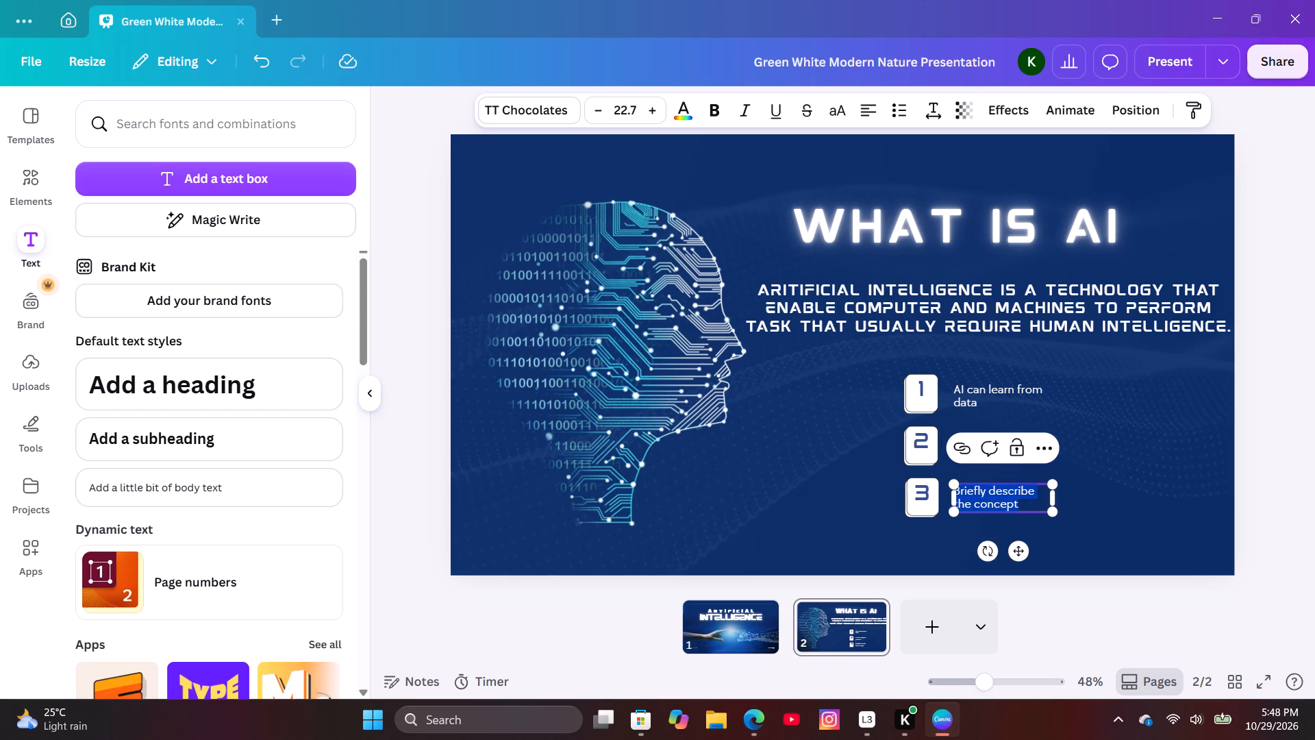
{"action": "type", "text": "it"}
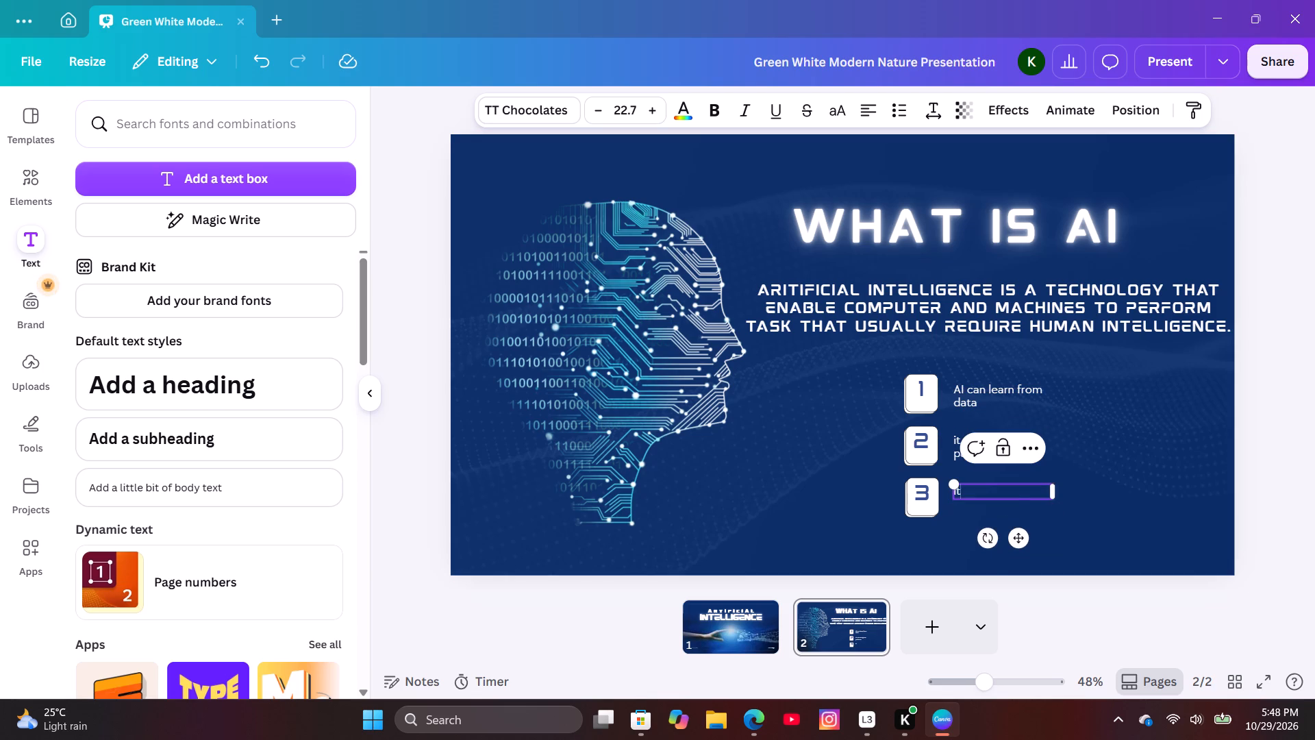
{"action": "key", "text": "space"}
{"action": "type", "text": "can"}
{"action": "key", "text": "space"}
{"action": "type", "text": "answer"}
{"action": "key", "text": "space"}
{"action": "type", "text": "question"}
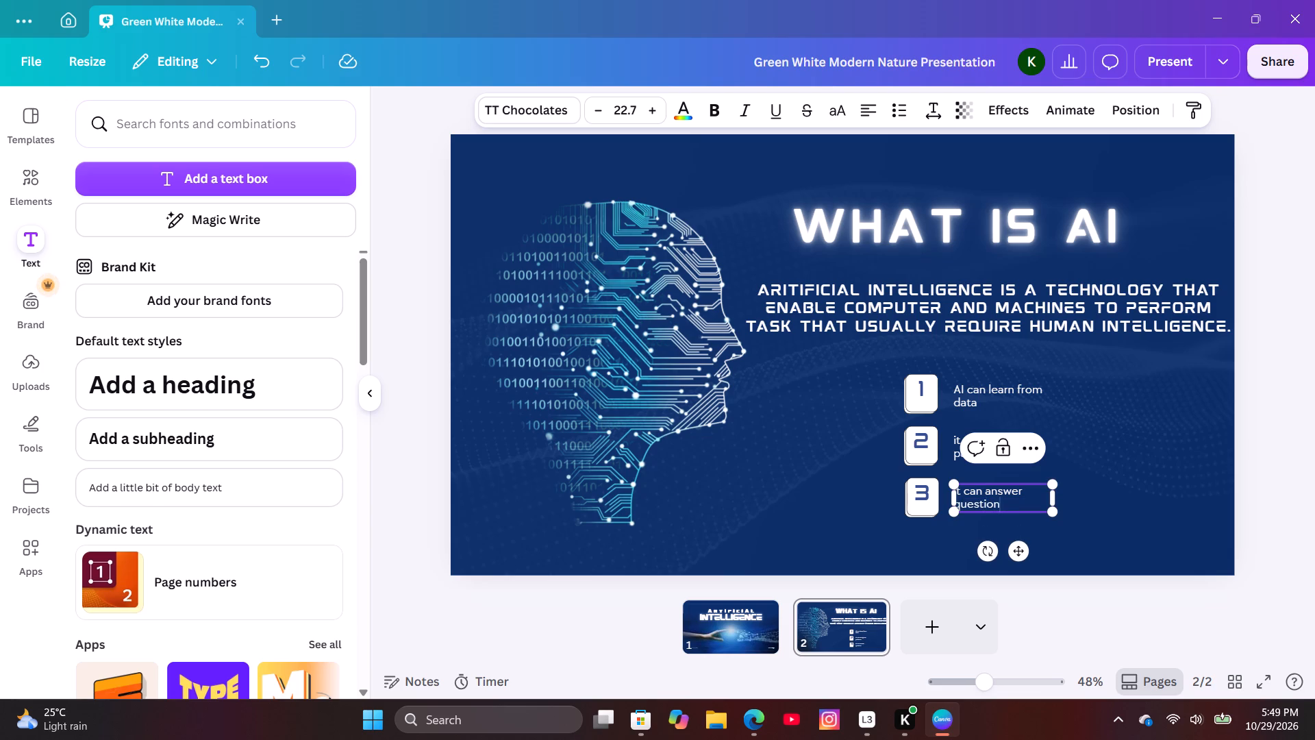
{"action": "key", "text": "space"}
{"action": "type", "text": "and slove"}
{"action": "key", "text": "space"}
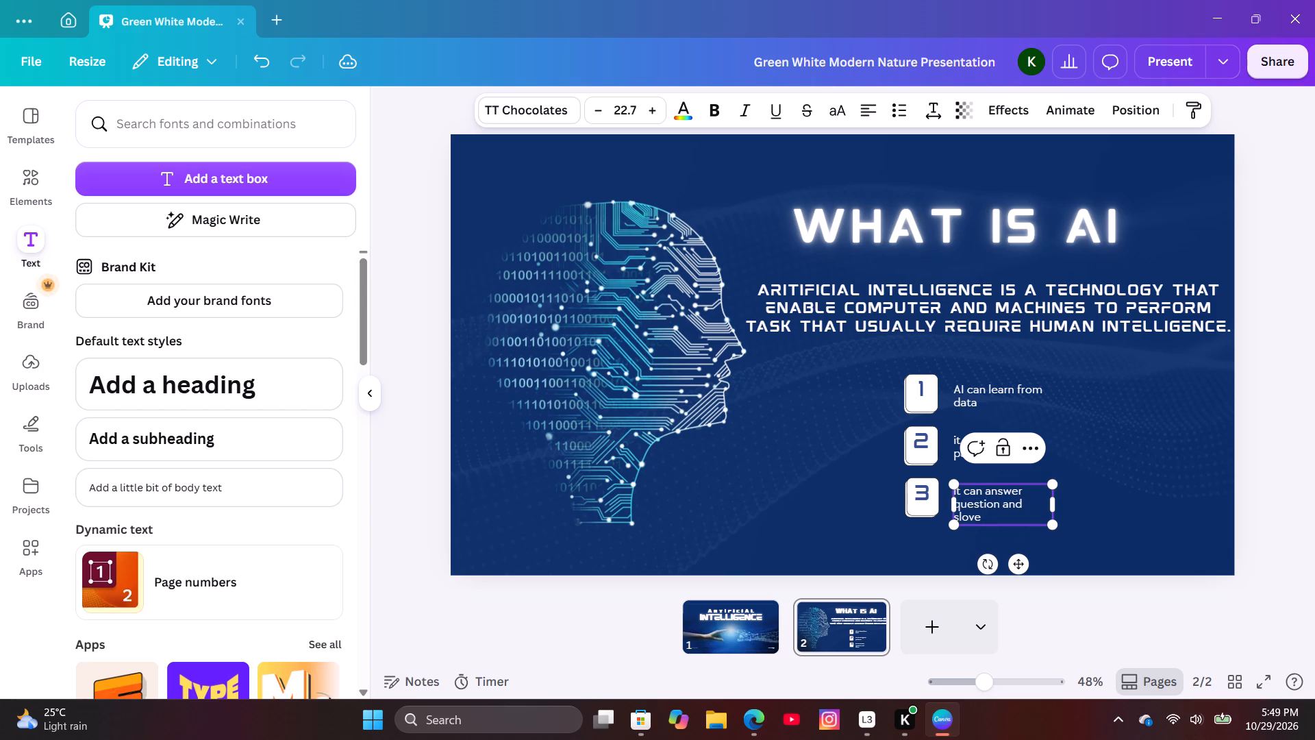
{"action": "type", "text": "problem."}
Add a period after "data" at the end of item 1's text, and leave text editing.
{"action": "left_click", "coordinate": [942, 379]}
{"action": "left_click", "coordinate": [992, 402]}
{"action": "left_click", "coordinate": [981, 402]}
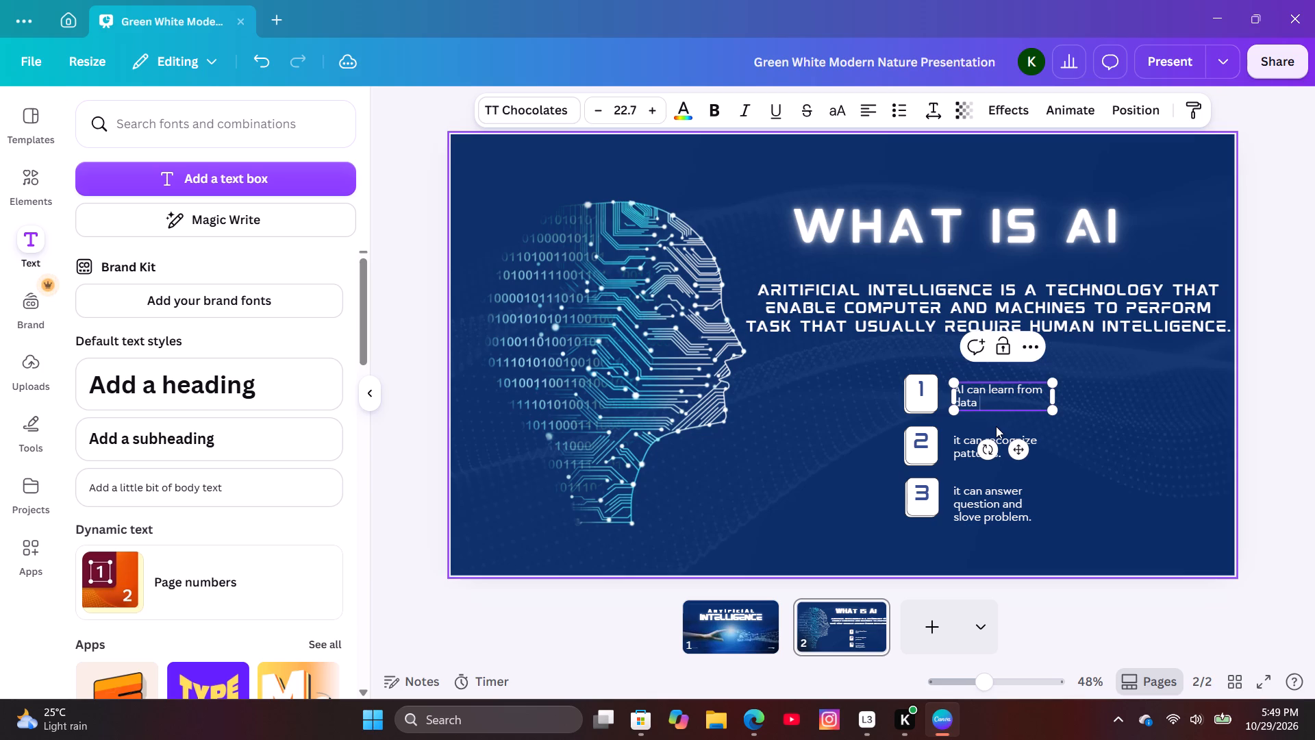
{"action": "key", "text": "period"}
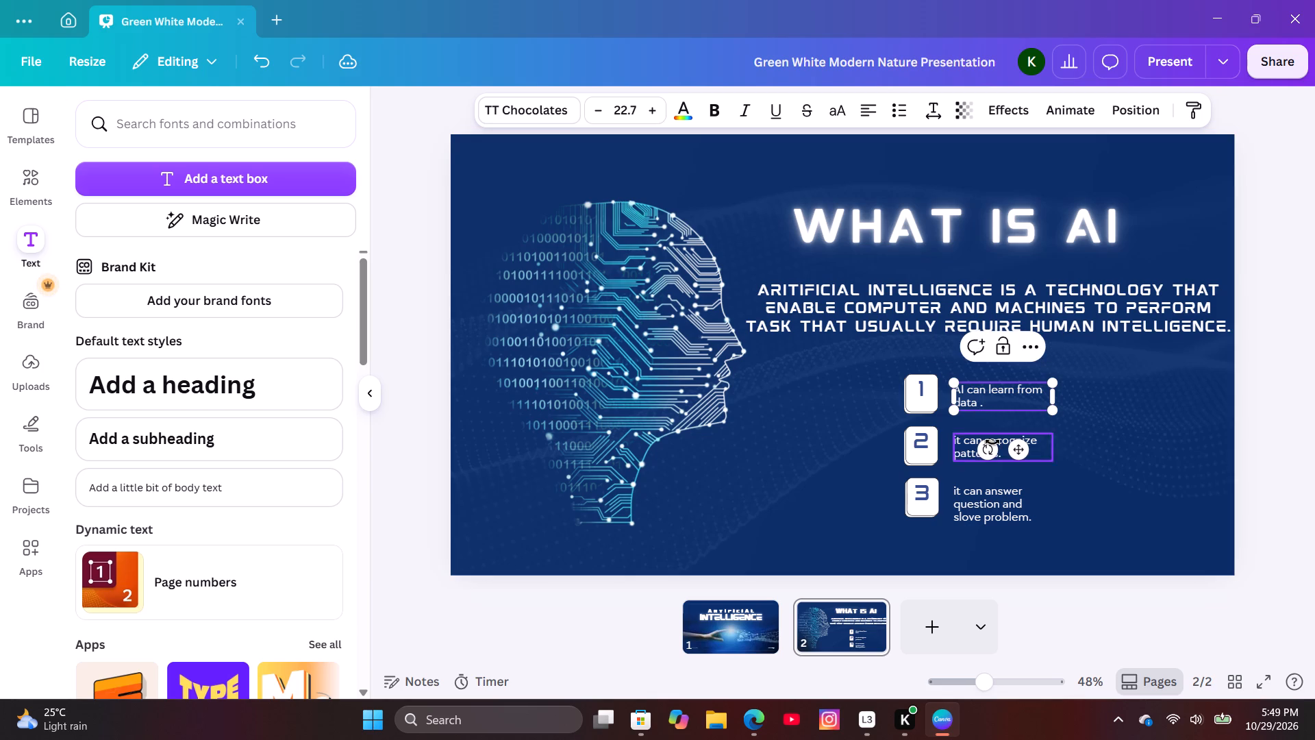
{"action": "left_click", "coordinate": [973, 446]}
{"action": "left_click", "coordinate": [1102, 471]}
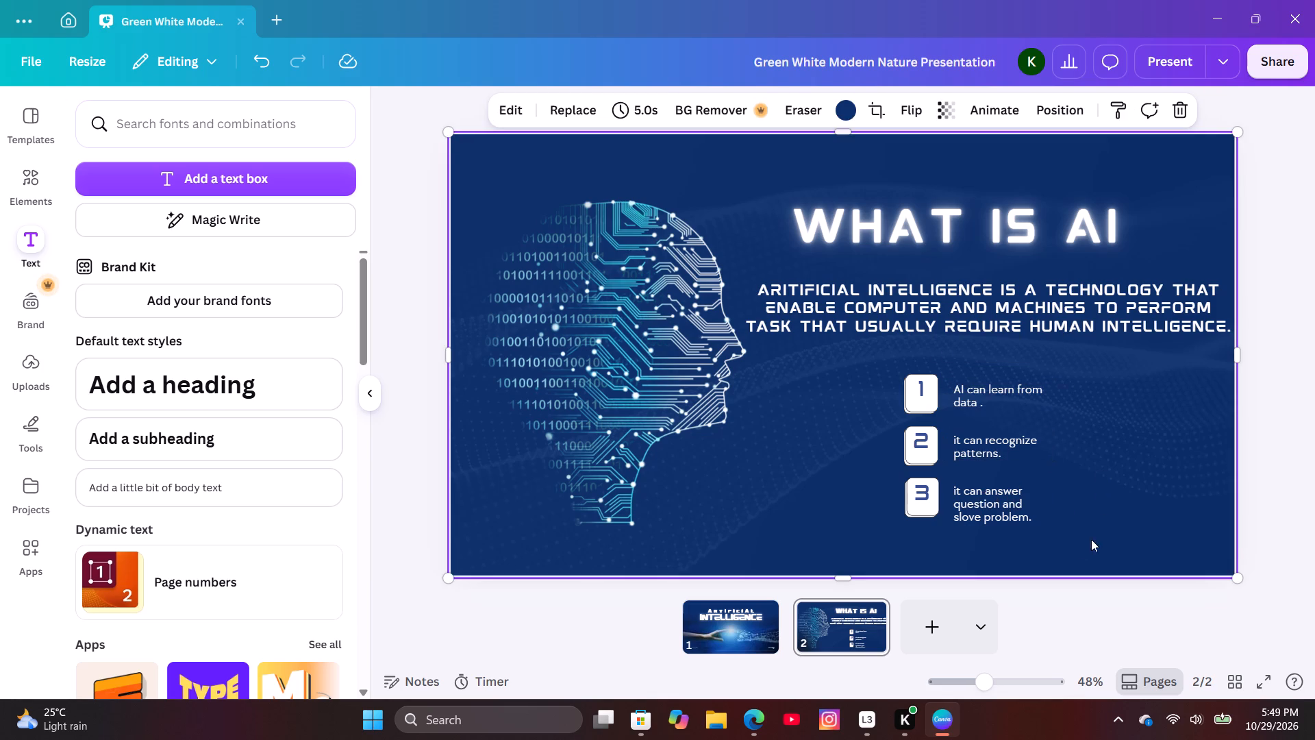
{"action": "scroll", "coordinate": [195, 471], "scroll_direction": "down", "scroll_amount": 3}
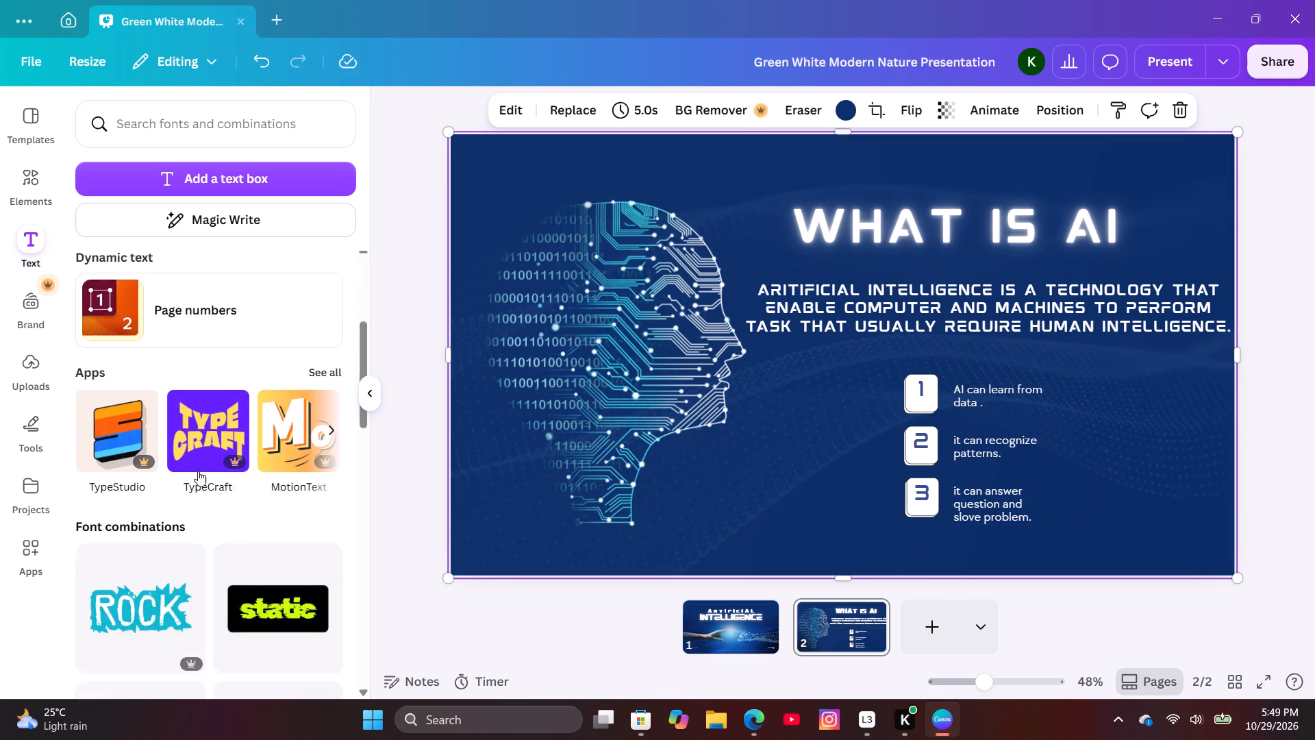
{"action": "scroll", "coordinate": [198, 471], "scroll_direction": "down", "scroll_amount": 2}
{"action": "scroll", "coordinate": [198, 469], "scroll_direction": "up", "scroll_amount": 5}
Find and open the white "The Future of AI" template among the designs similar to the Blue Modern Artificial Intelligence Presentation.
{"action": "left_click", "coordinate": [37, 114]}
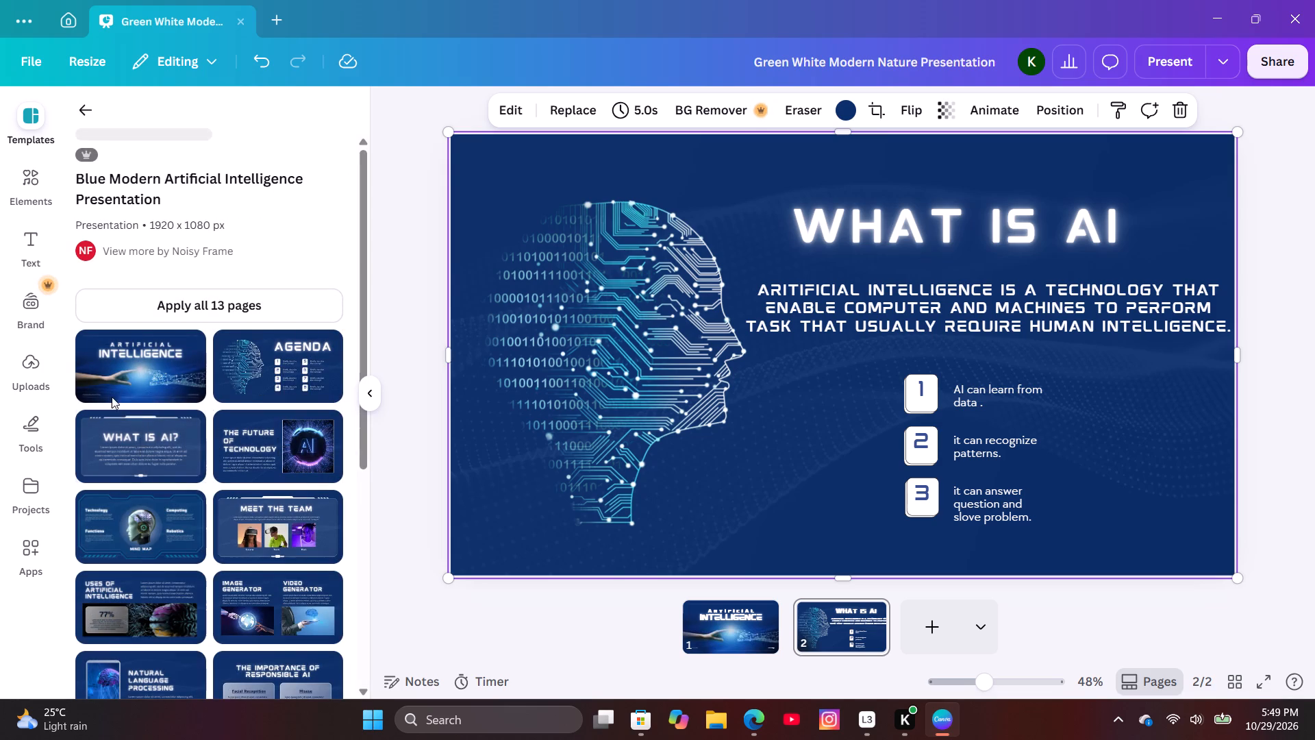
{"action": "scroll", "coordinate": [149, 373], "scroll_direction": "down", "scroll_amount": 6}
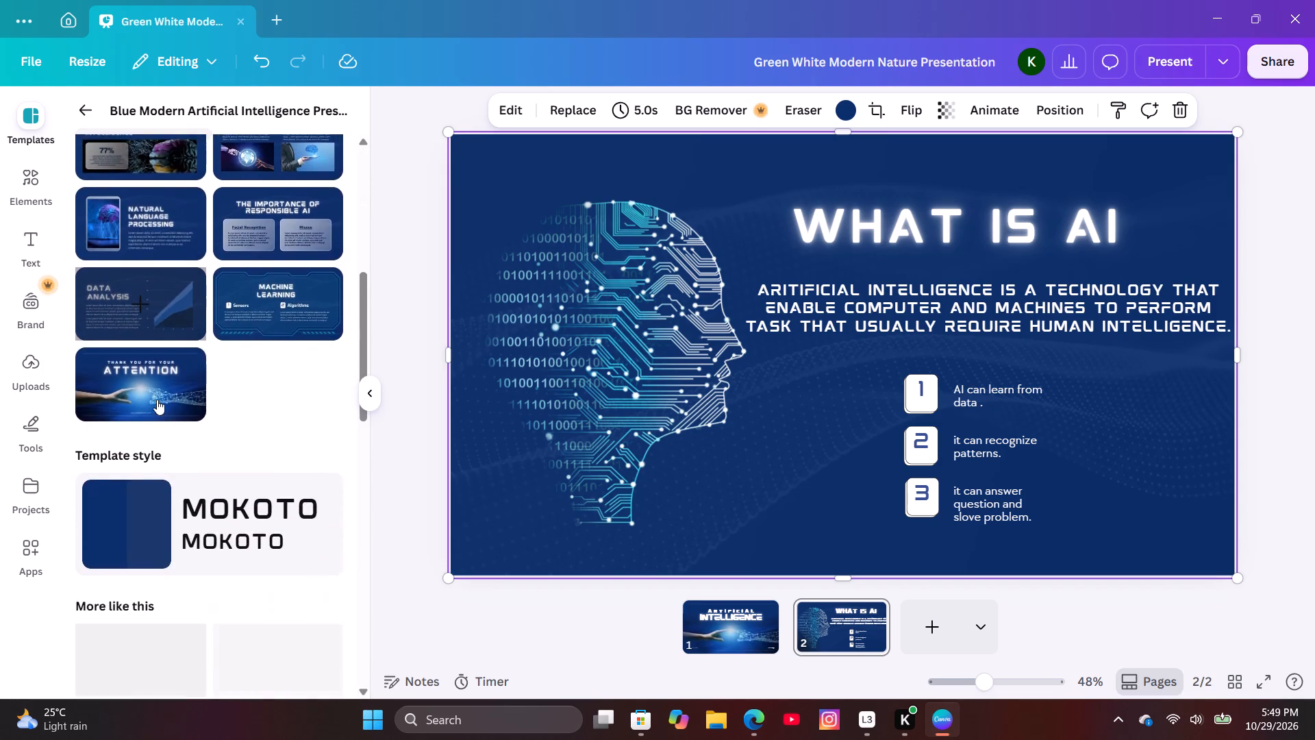
{"action": "scroll", "coordinate": [157, 399], "scroll_direction": "down", "scroll_amount": 4}
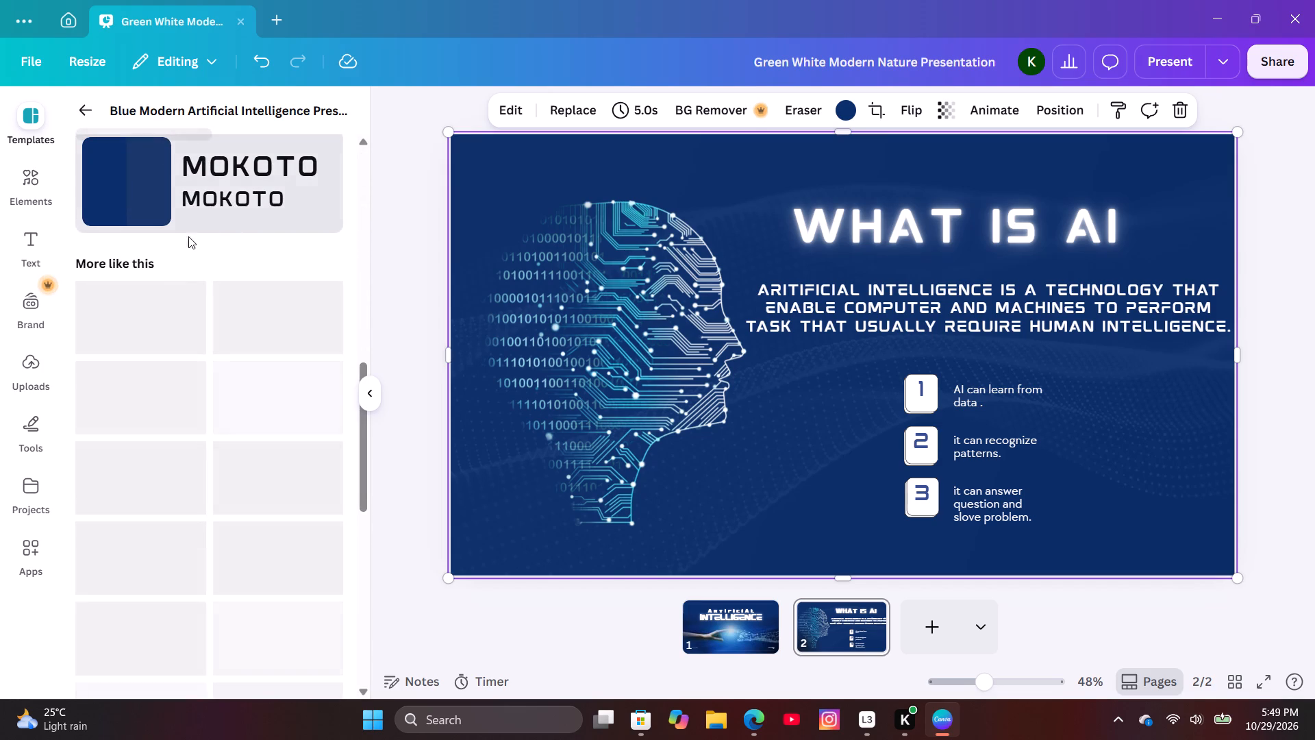
{"action": "scroll", "coordinate": [193, 301], "scroll_direction": "down", "scroll_amount": 2}
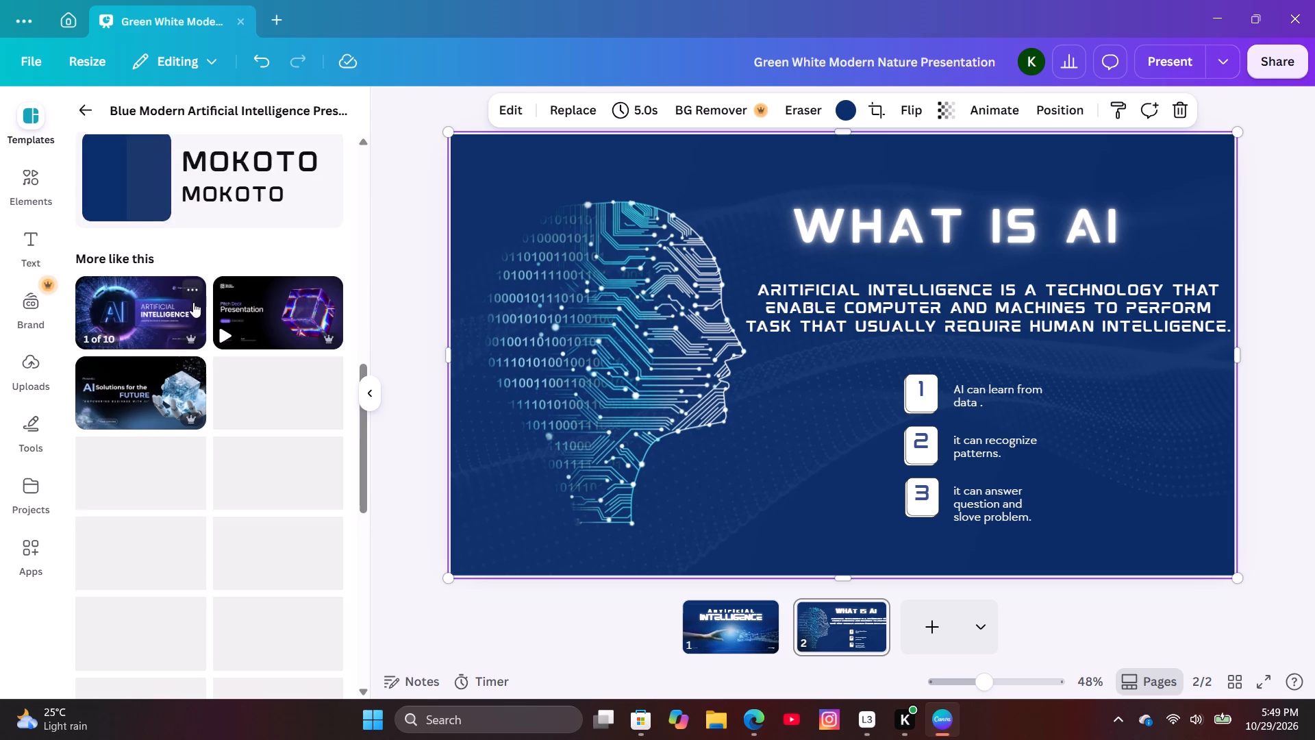
{"action": "scroll", "coordinate": [193, 302], "scroll_direction": "down", "scroll_amount": 1}
{"action": "scroll", "coordinate": [193, 302], "scroll_direction": "up", "scroll_amount": 3}
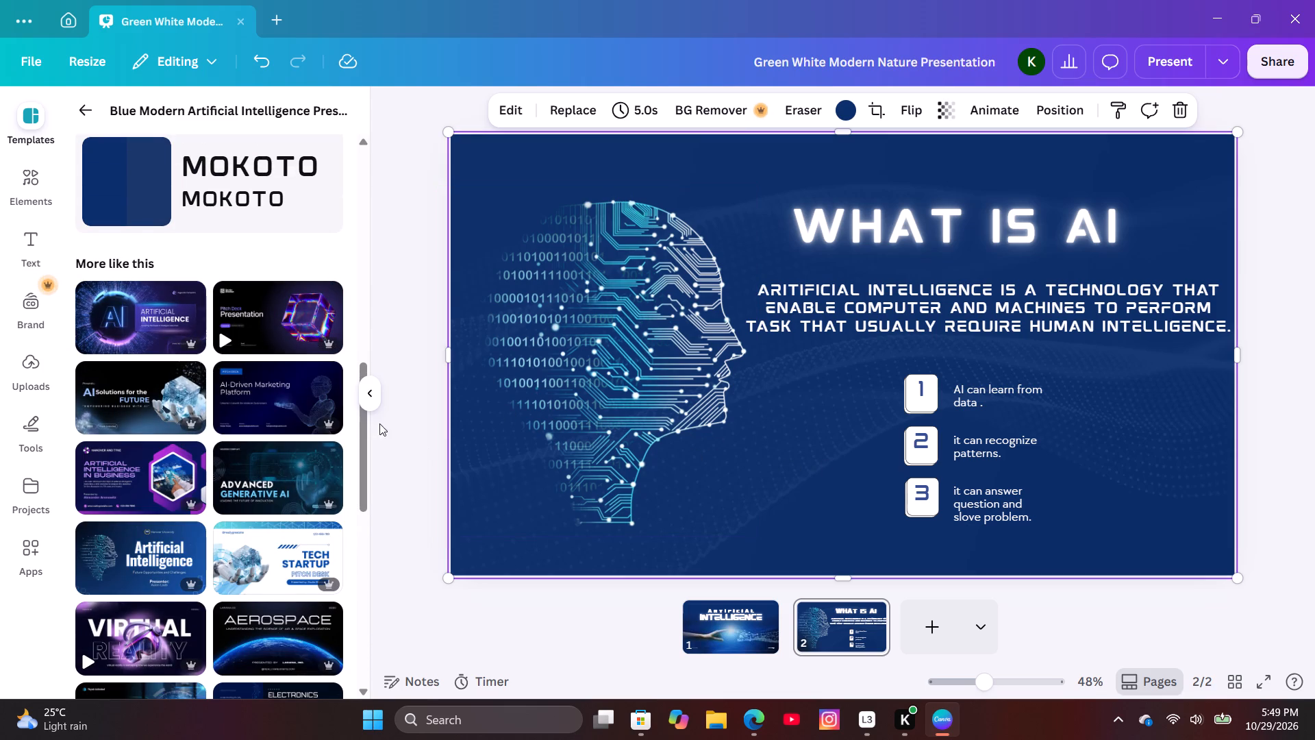
{"action": "scroll", "coordinate": [312, 425], "scroll_direction": "down", "scroll_amount": 2}
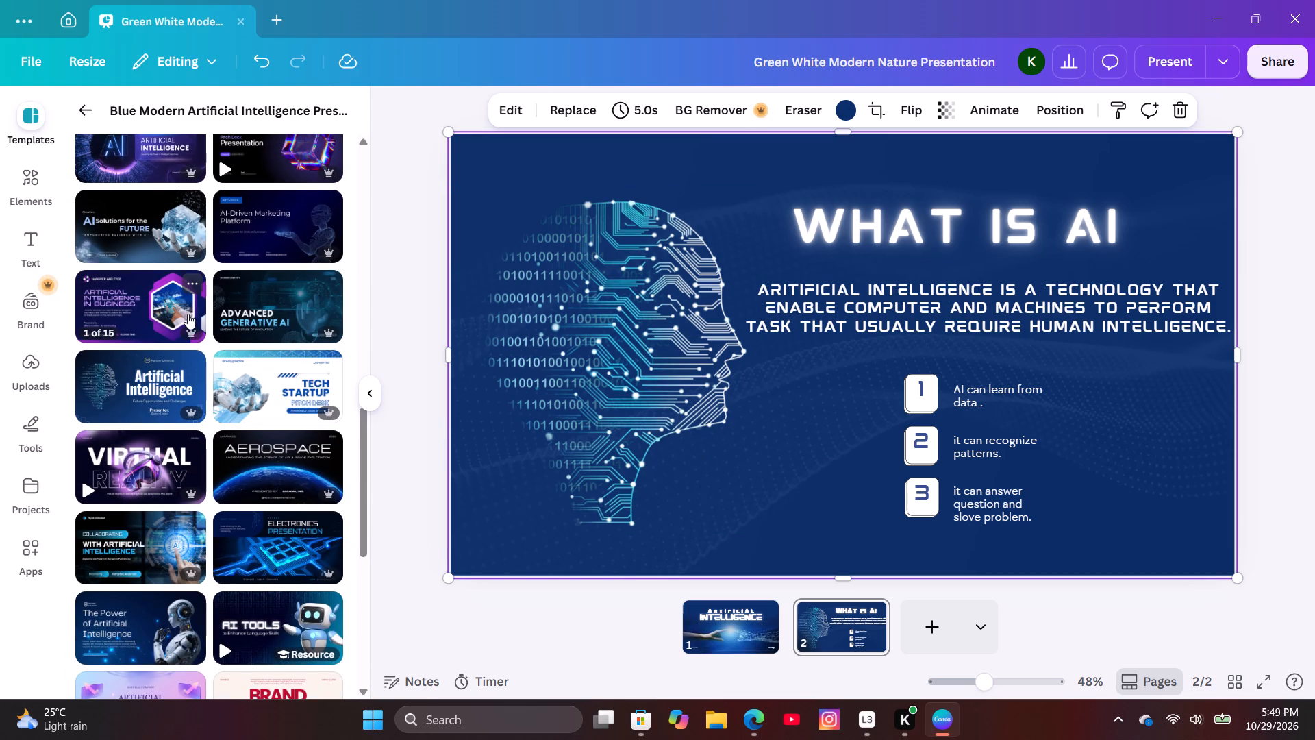
{"action": "scroll", "coordinate": [187, 371], "scroll_direction": "down", "scroll_amount": 1}
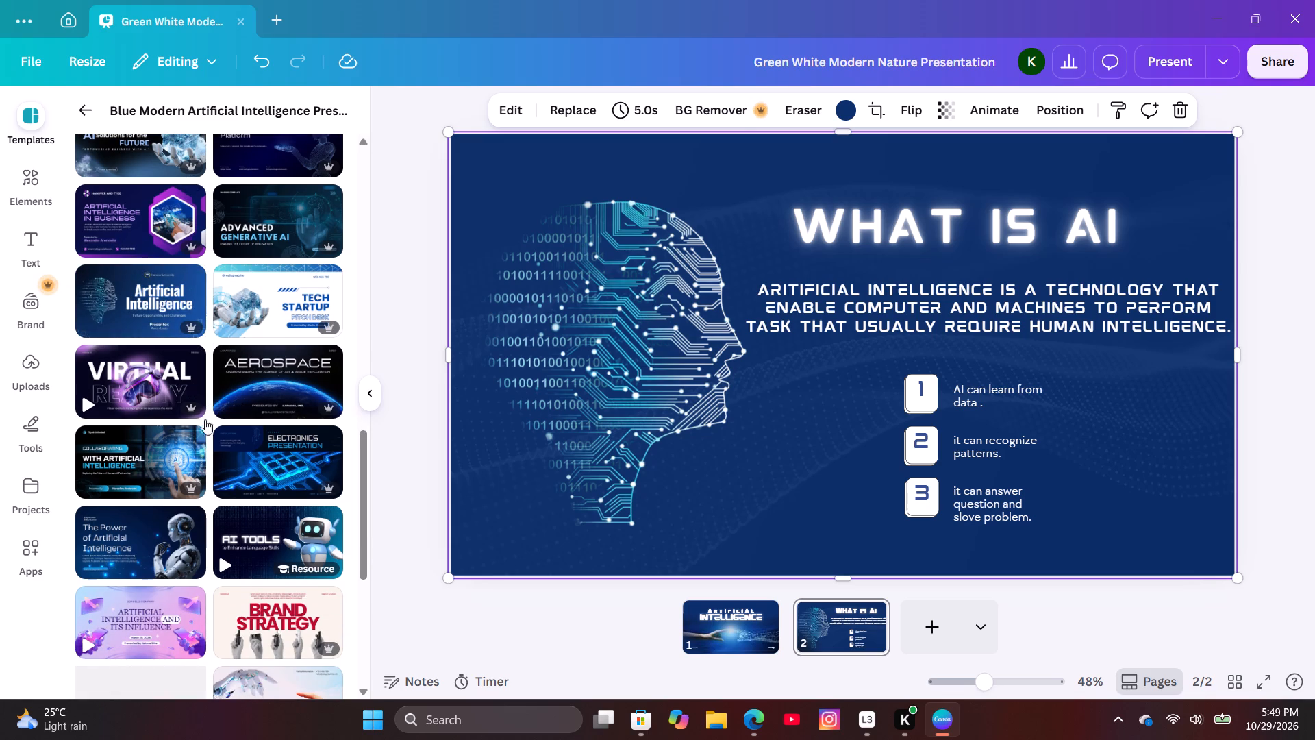
{"action": "scroll", "coordinate": [256, 500], "scroll_direction": "down", "scroll_amount": 2}
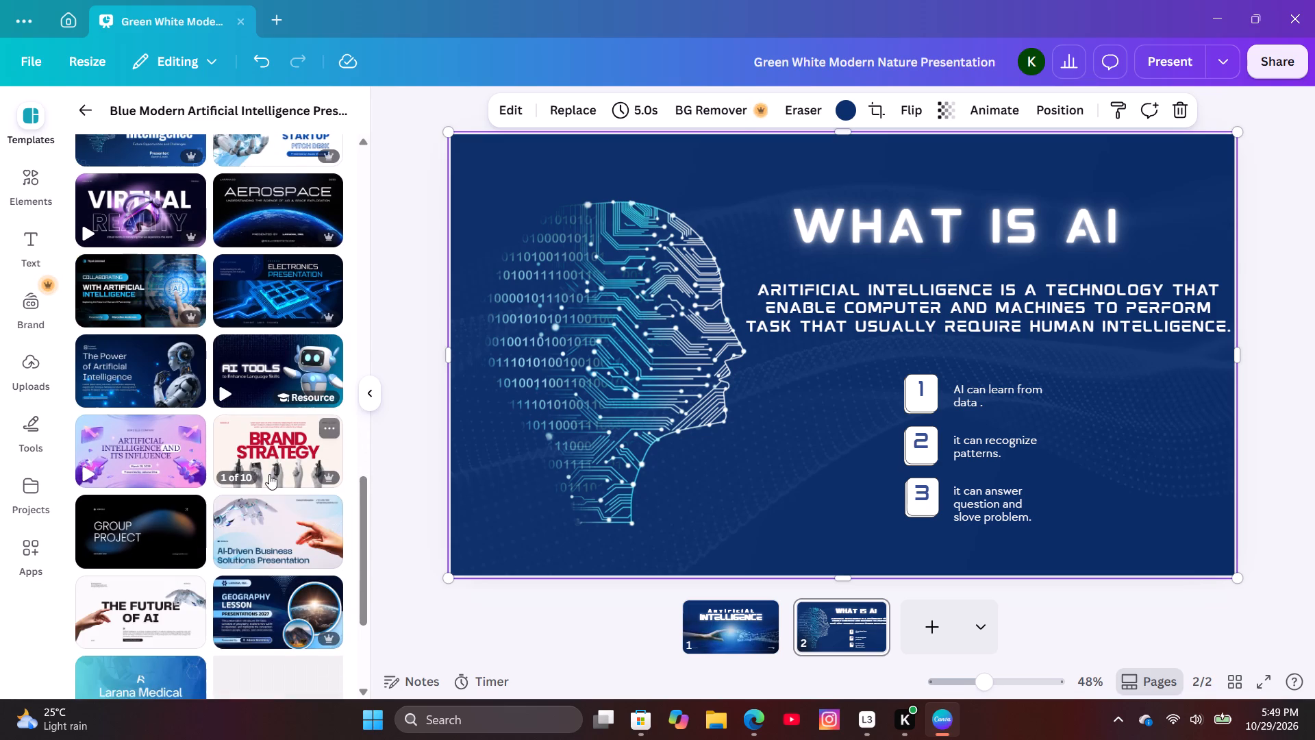
{"action": "scroll", "coordinate": [175, 519], "scroll_direction": "down", "scroll_amount": 2}
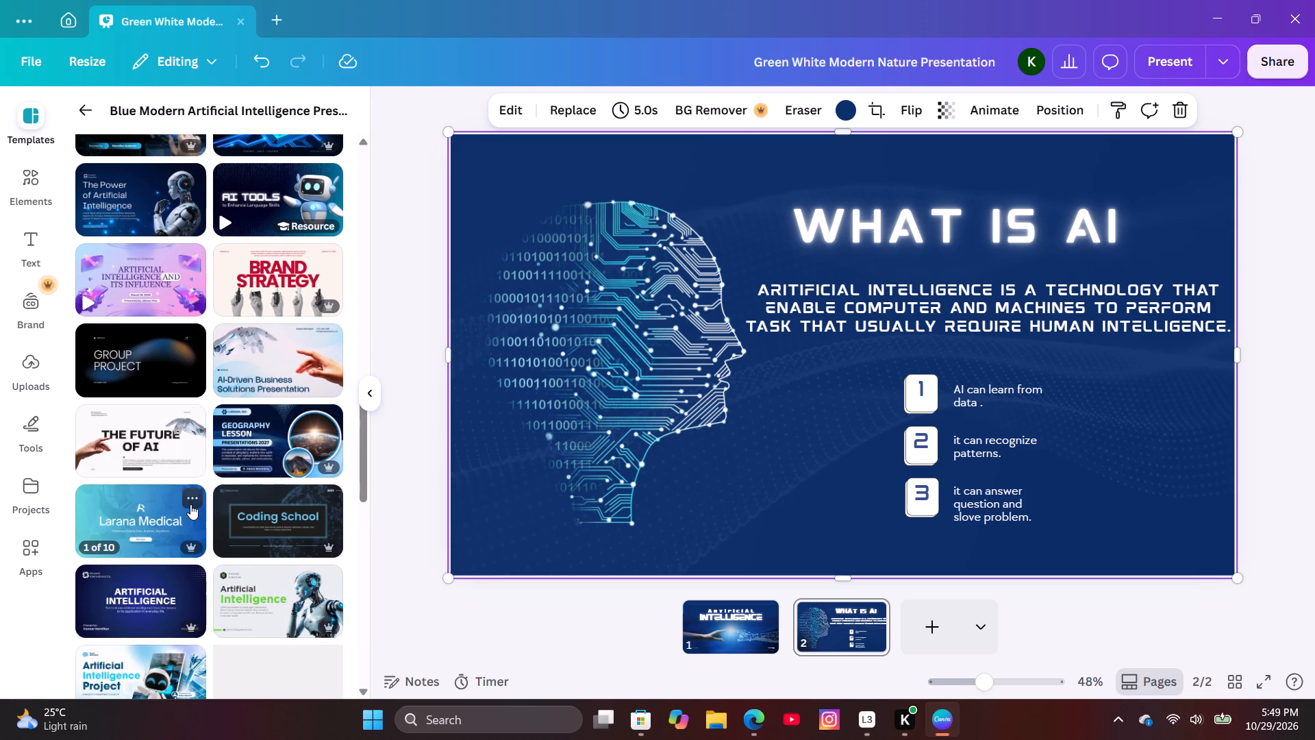
{"action": "left_click", "coordinate": [175, 452]}
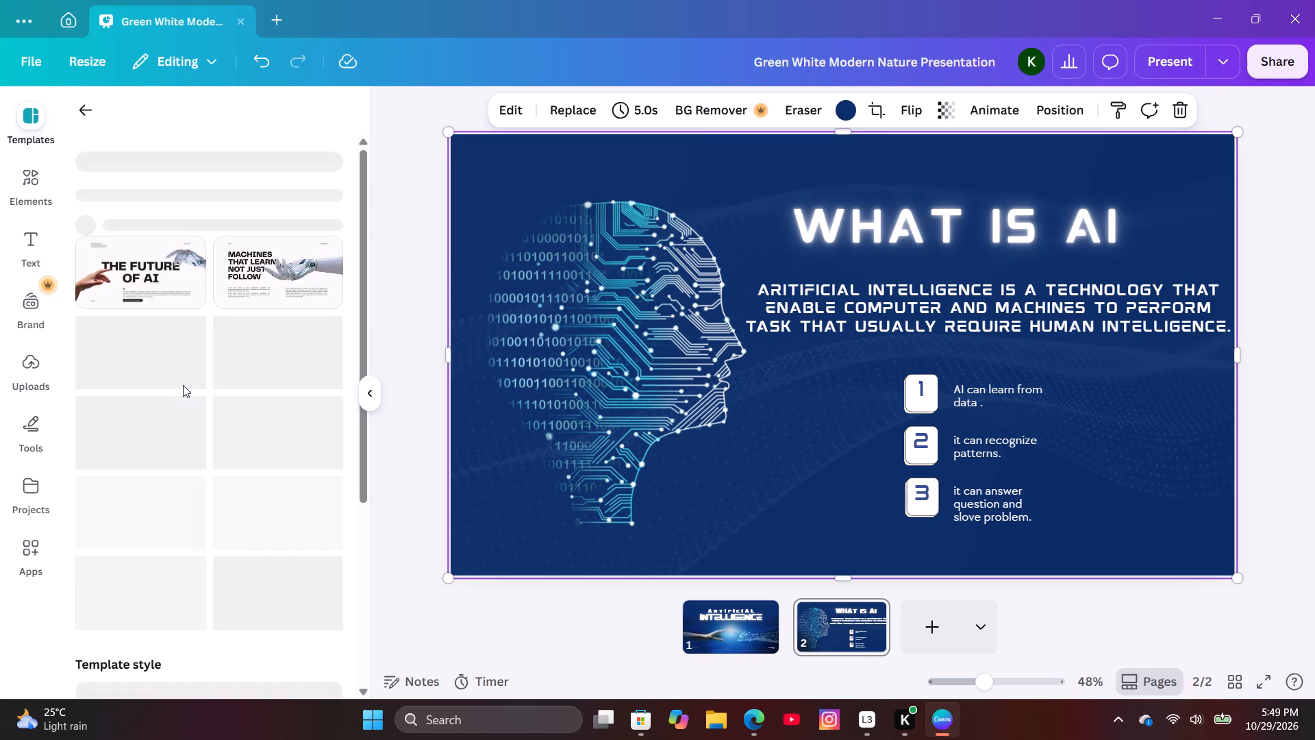
Add the template's "Creativity Beyond Human Limits?" layout as a new page 3 after the "What is AI" page.
{"action": "left_click", "coordinate": [936, 632]}
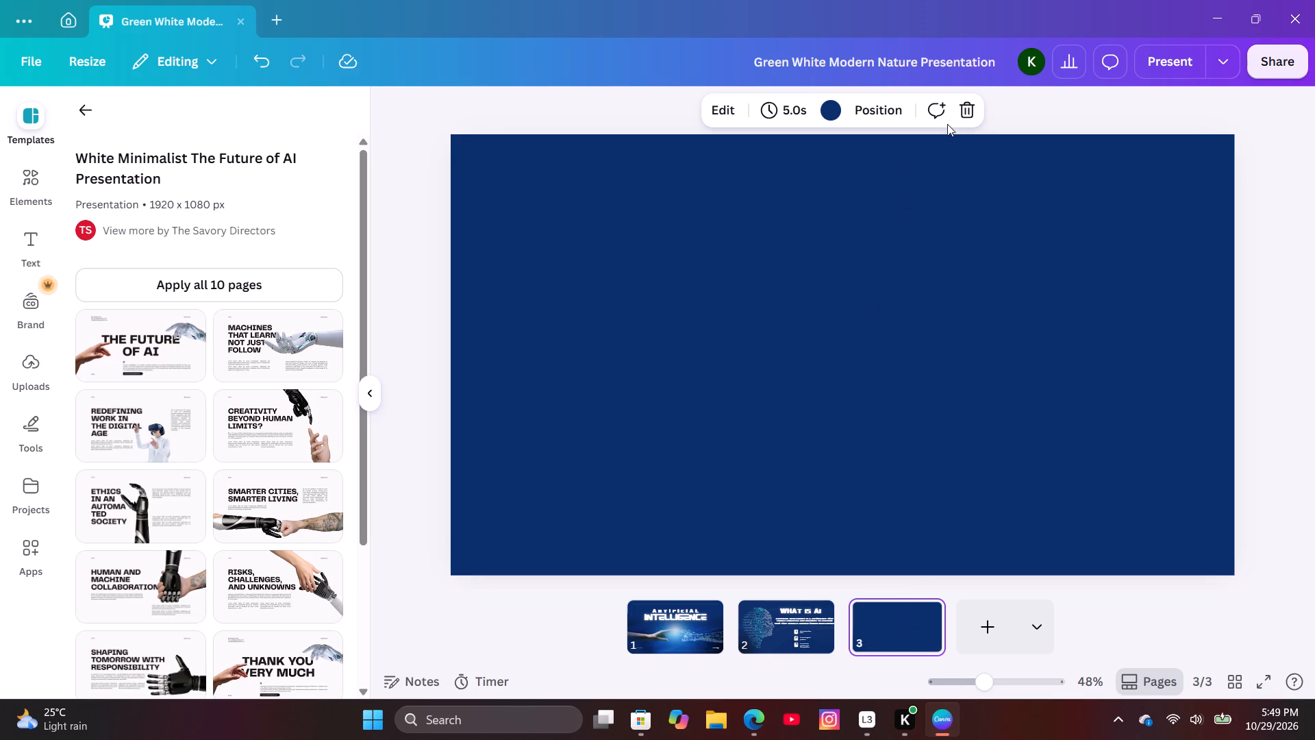
{"action": "left_click", "coordinate": [968, 108]}
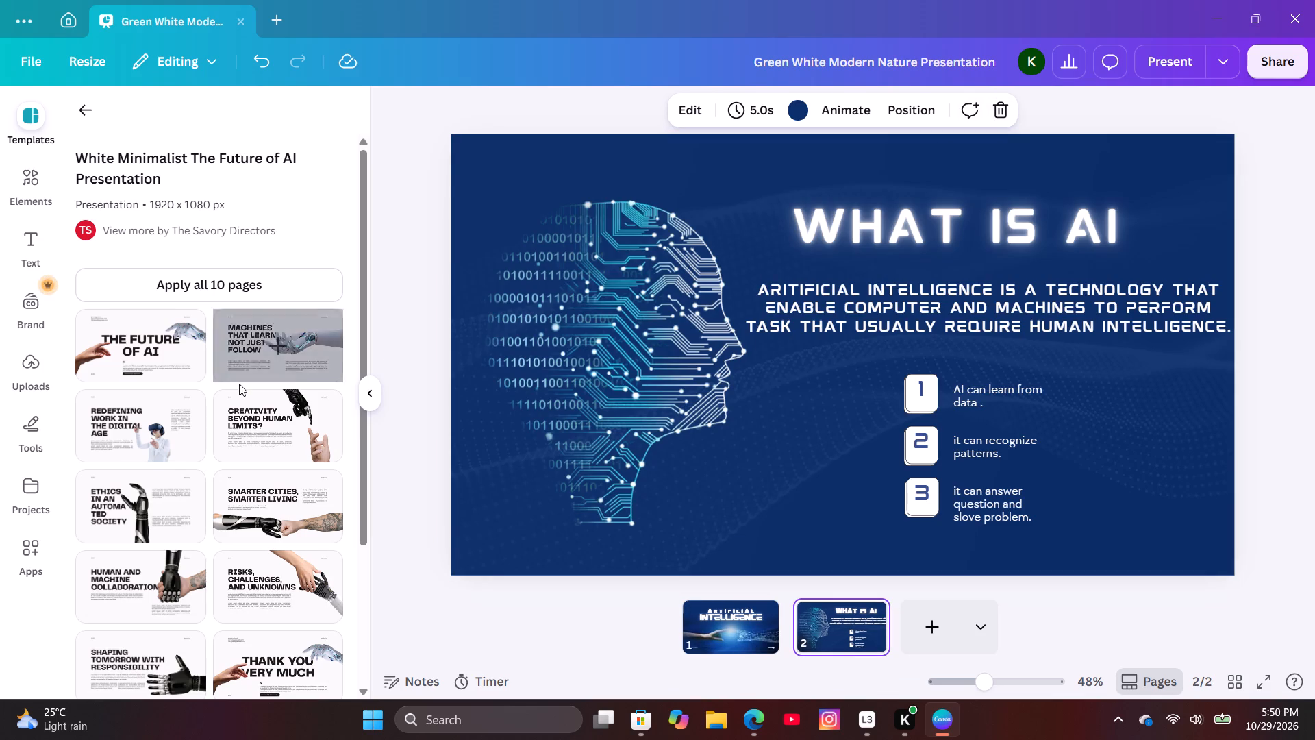
{"action": "scroll", "coordinate": [265, 374], "scroll_direction": "down", "scroll_amount": 1}
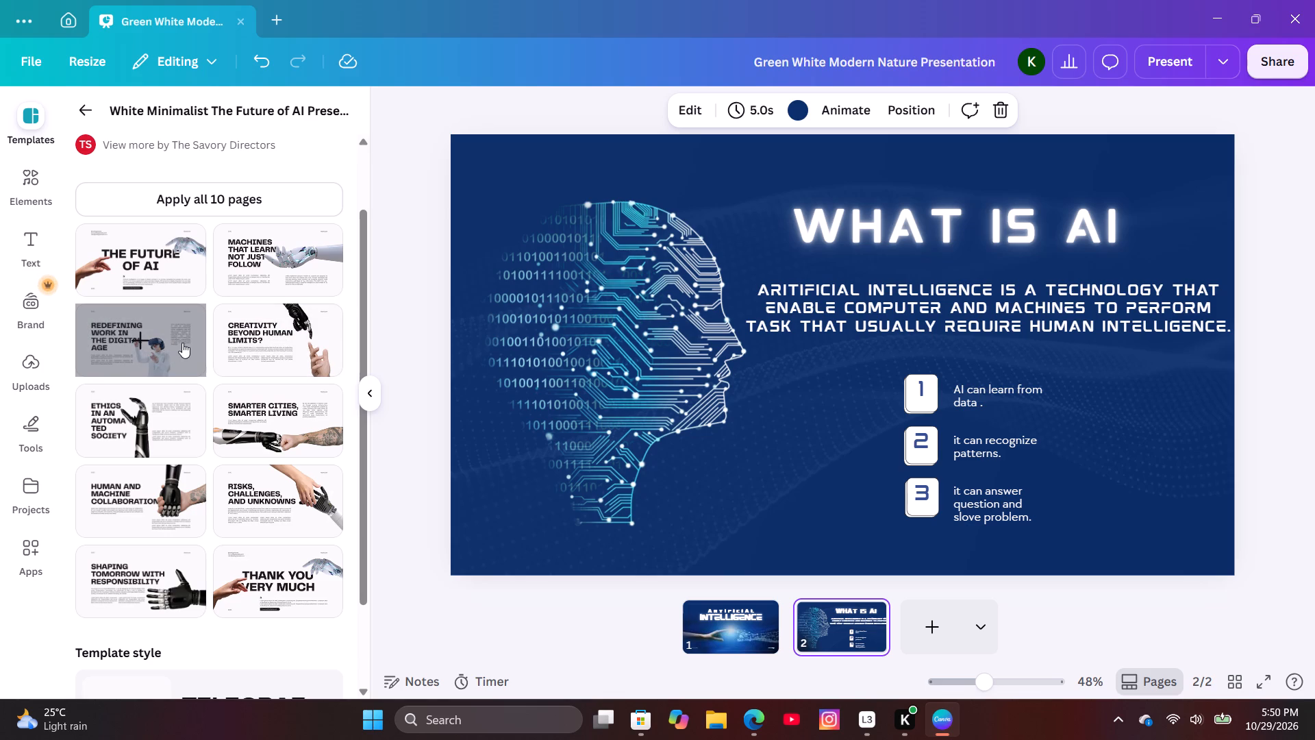
{"action": "left_click", "coordinate": [271, 341]}
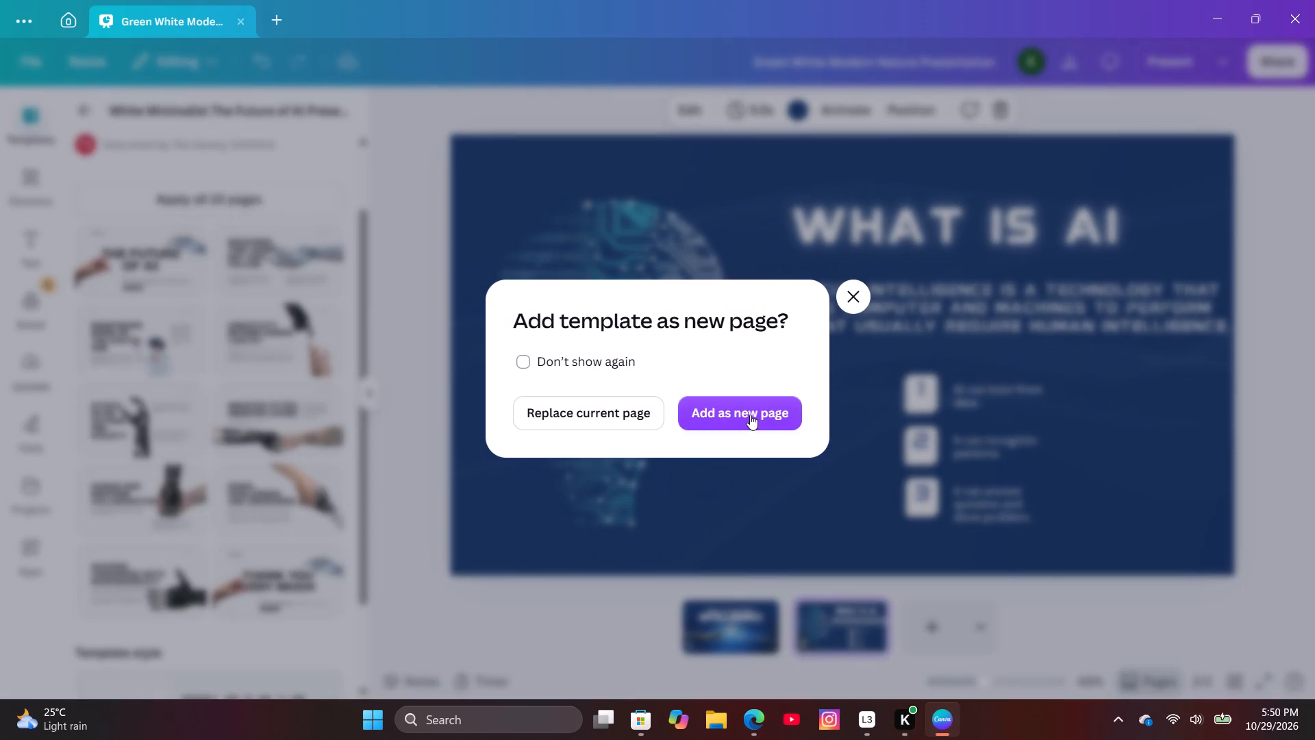
{"action": "left_click", "coordinate": [750, 415]}
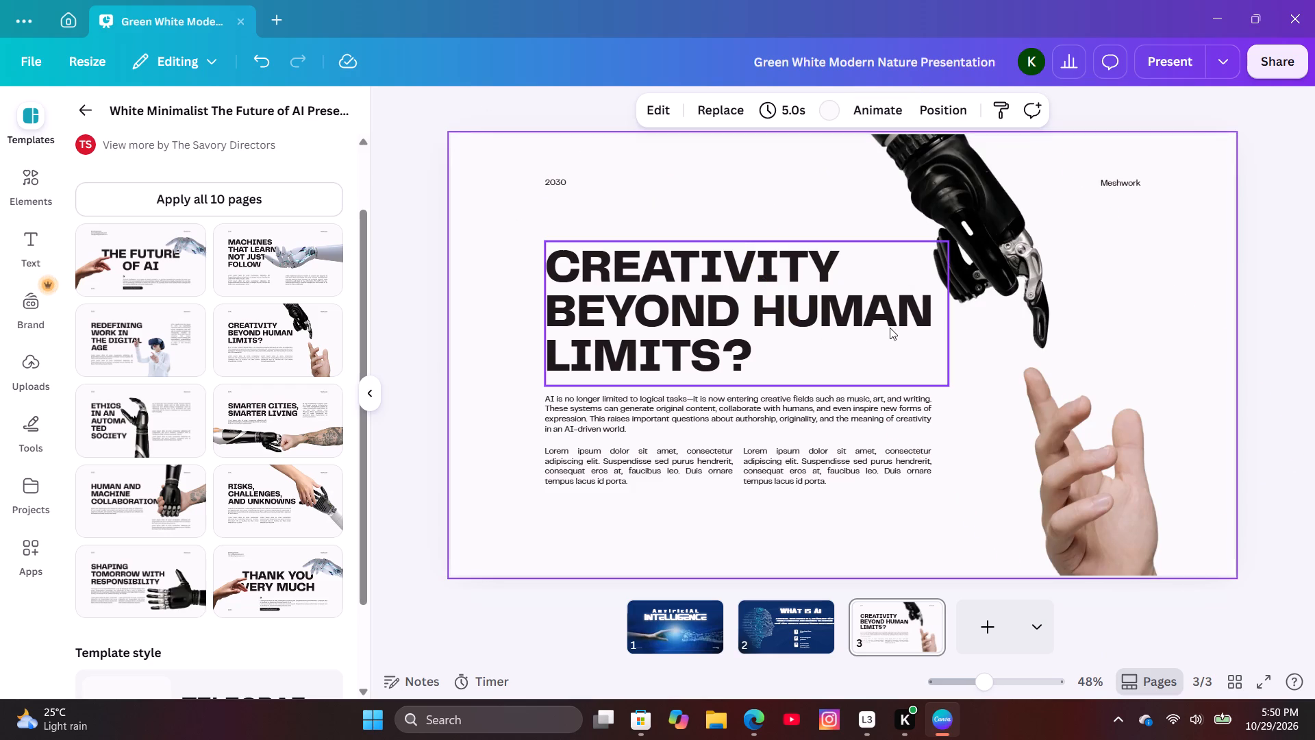
Replace page 3's heading with "why is ai important?" and leave text editing.
{"action": "scroll", "coordinate": [777, 373], "scroll_direction": "down", "scroll_amount": 4}
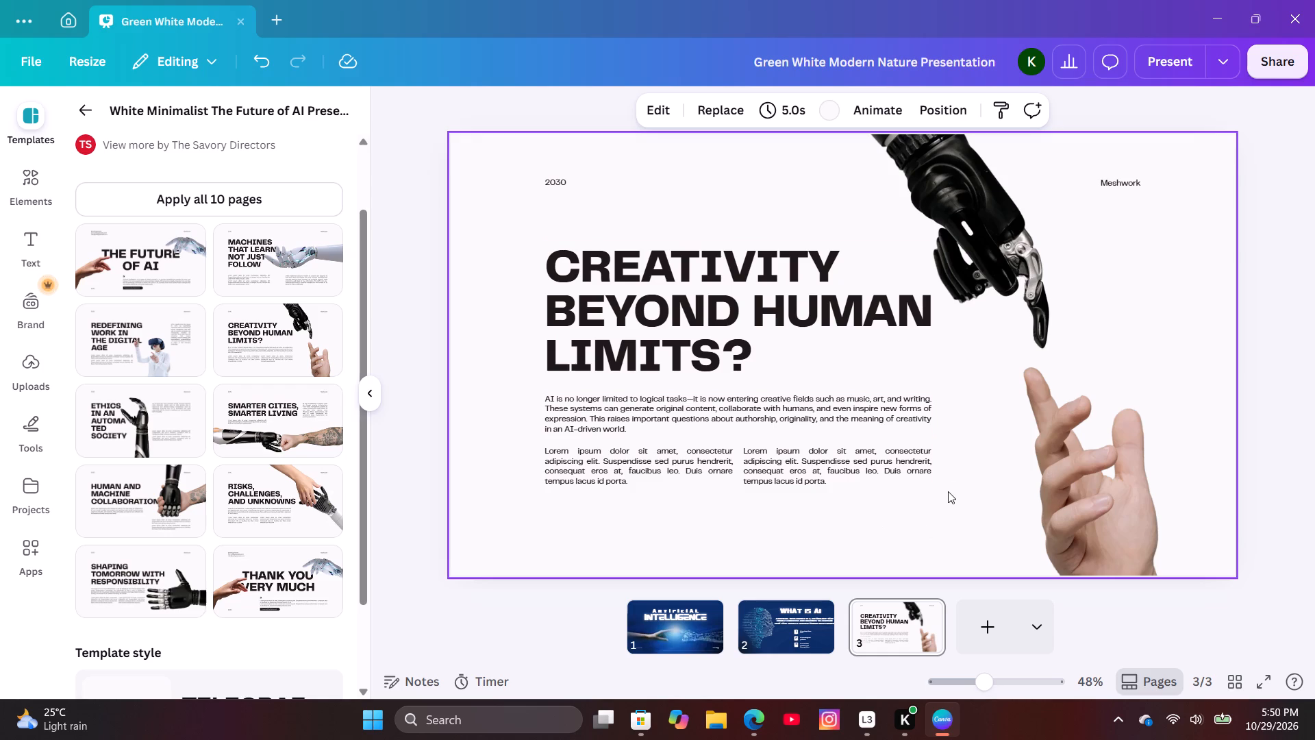
{"action": "left_click", "coordinate": [741, 304]}
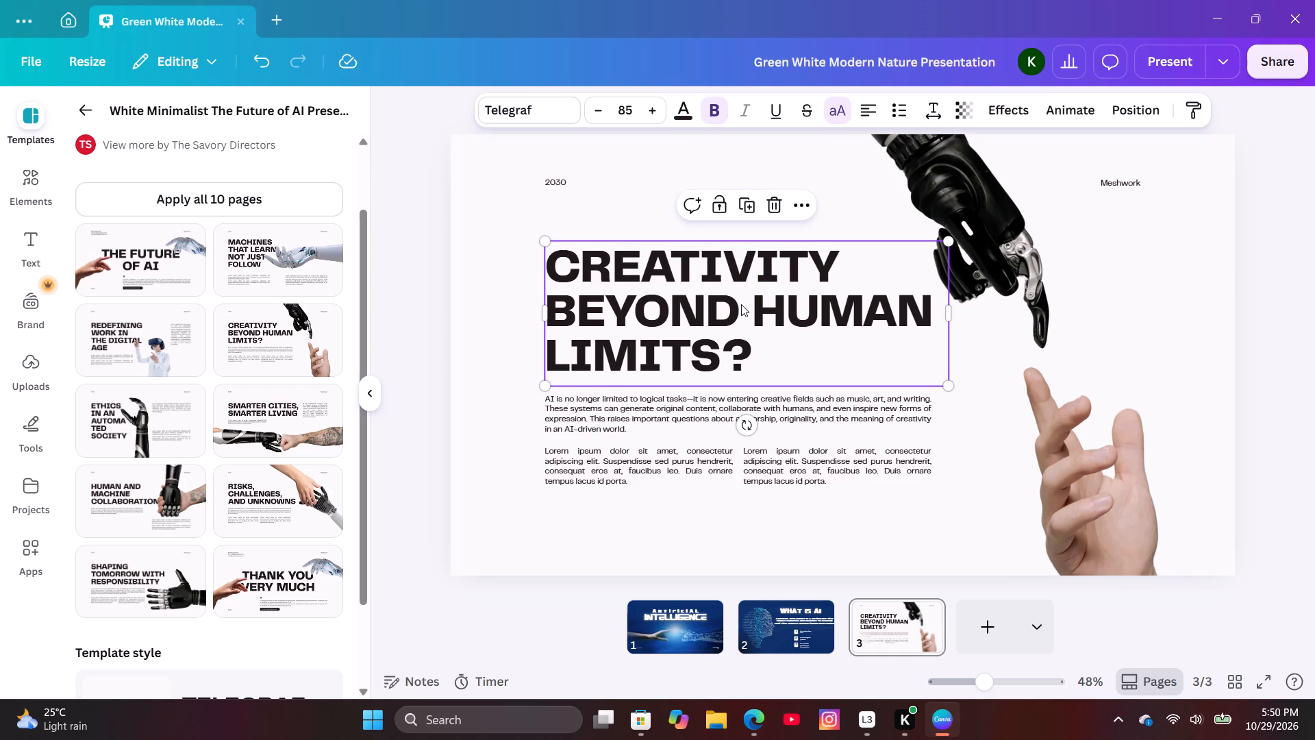
{"action": "double_click", "coordinate": [741, 304]}
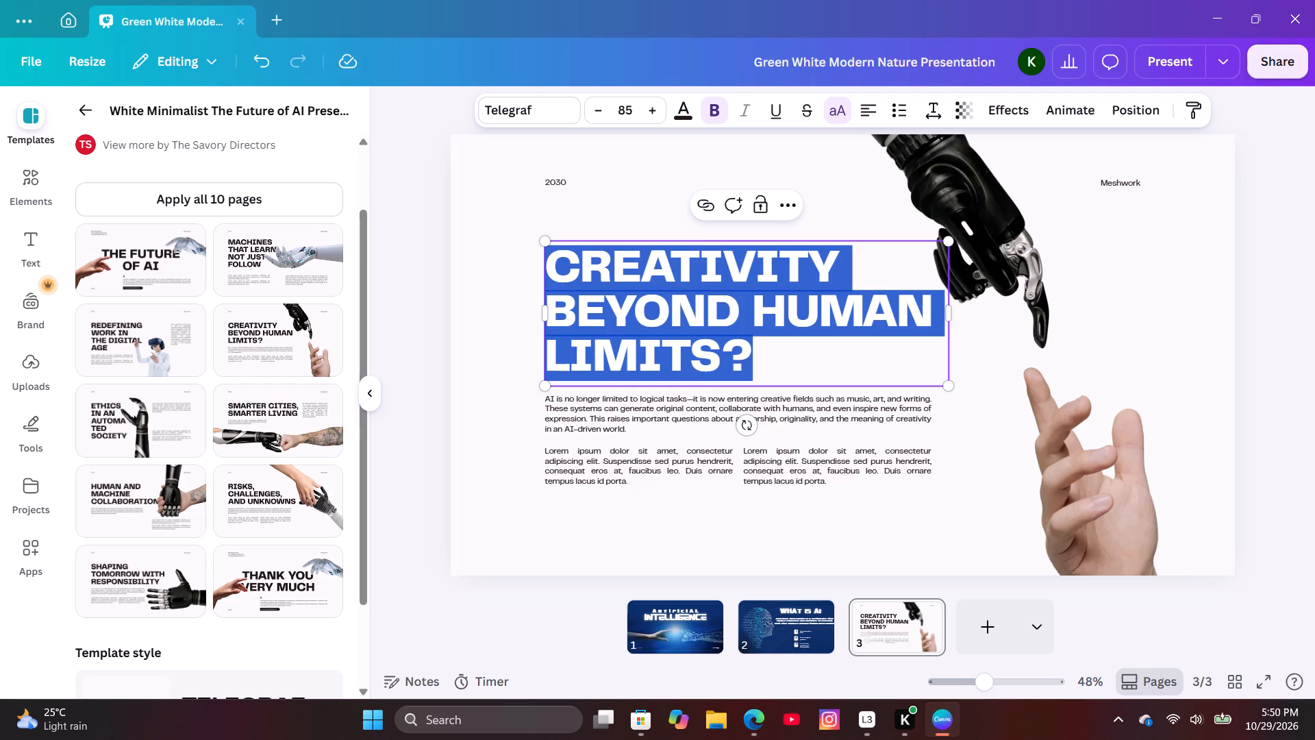
{"action": "type", "text": "wh"}
{"action": "key", "text": "y"}
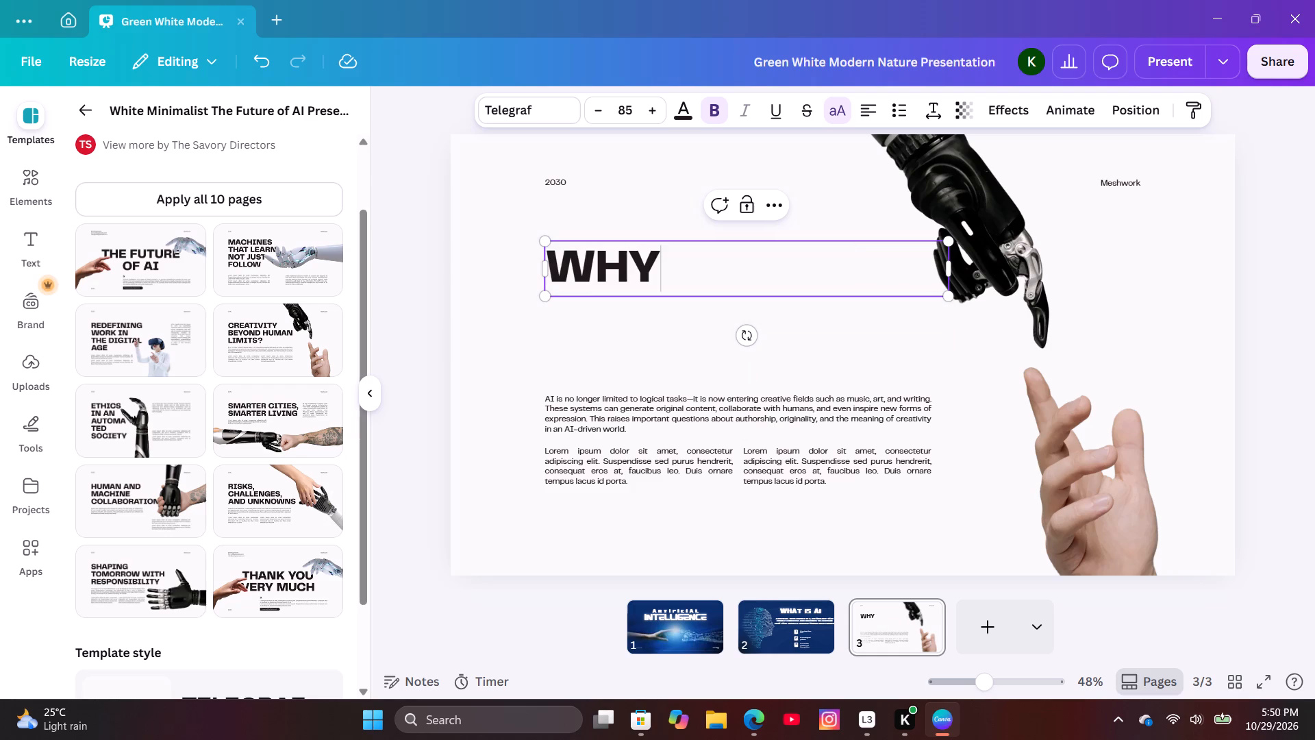
{"action": "key", "text": "space"}
{"action": "type", "text": "is"}
{"action": "key", "text": "space"}
{"action": "type", "text": "ai"}
{"action": "key", "text": "space"}
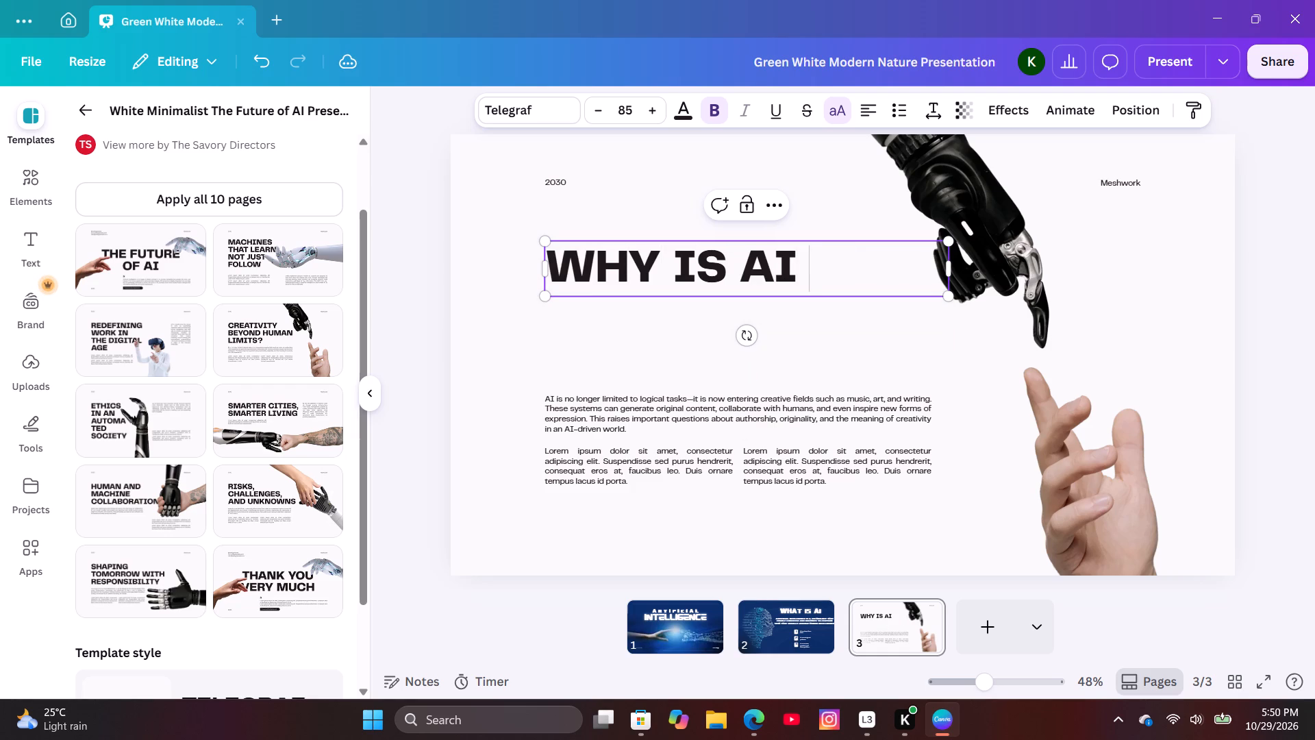
{"action": "type", "text": "important"}
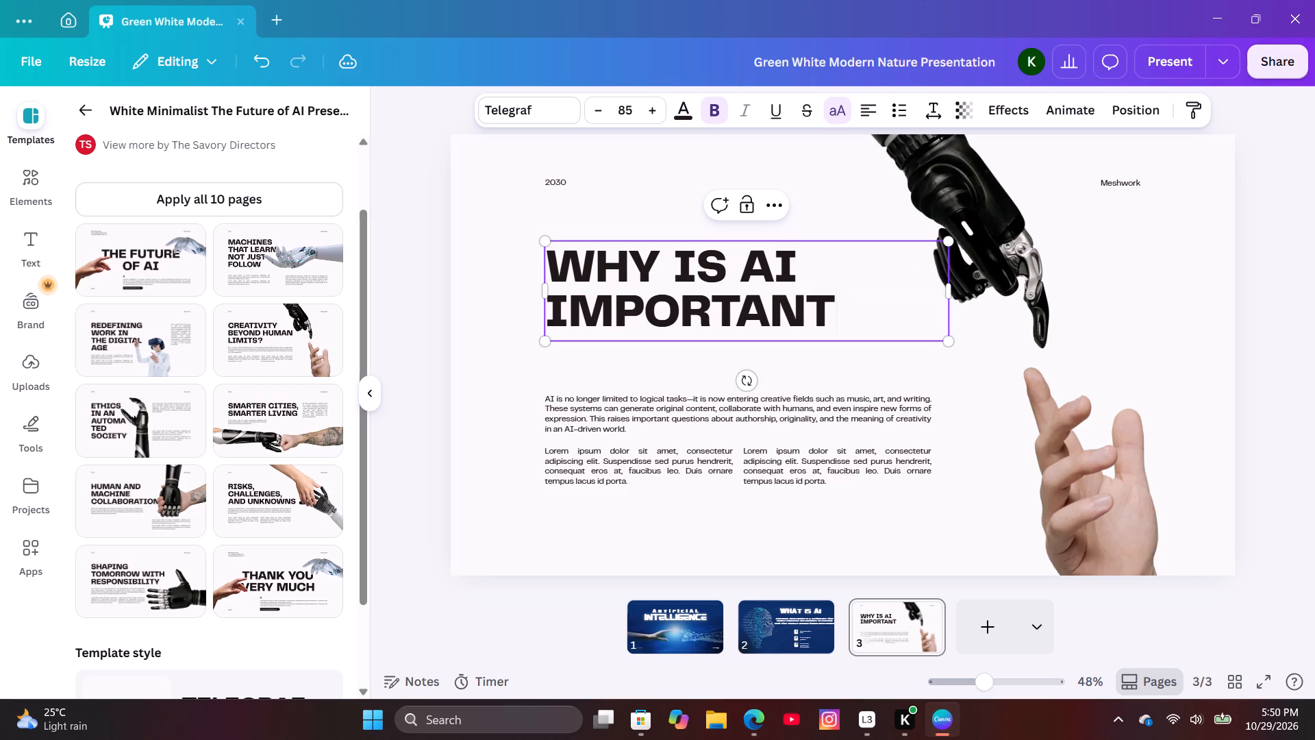
{"action": "key", "text": "shift+question"}
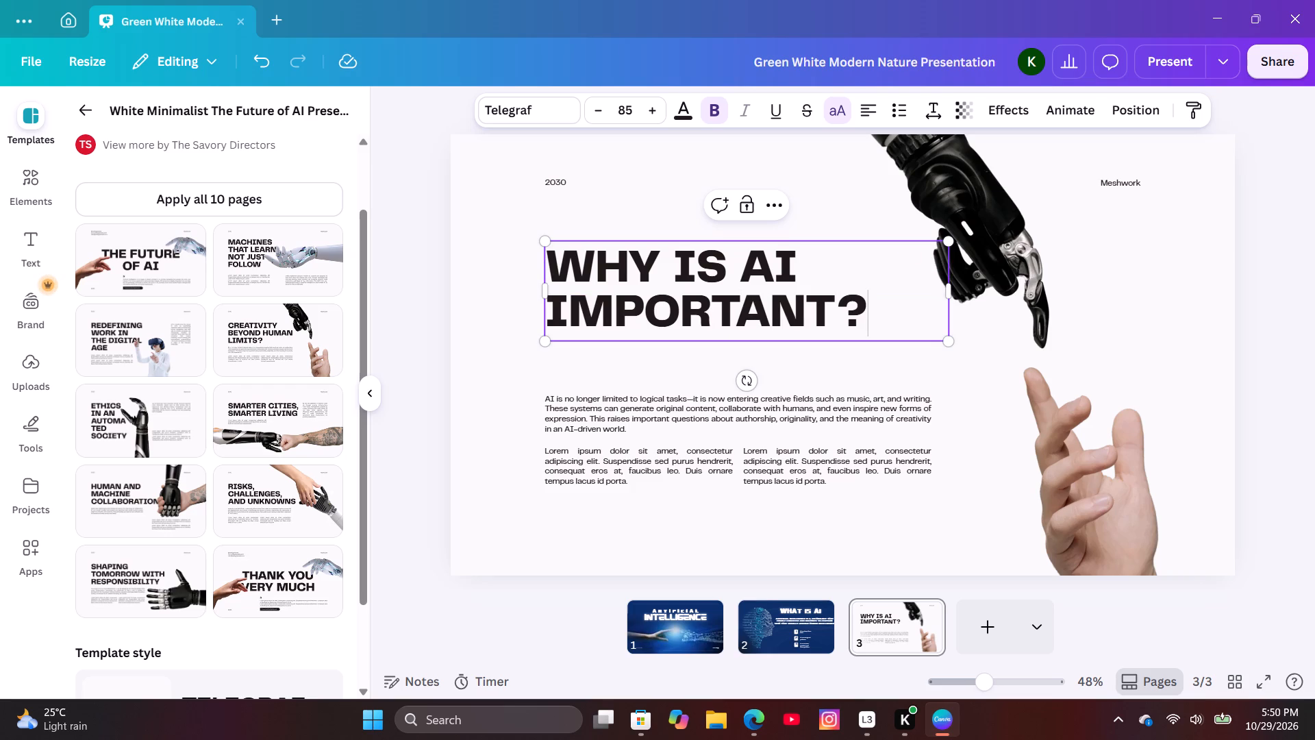
{"action": "left_click", "coordinate": [528, 325]}
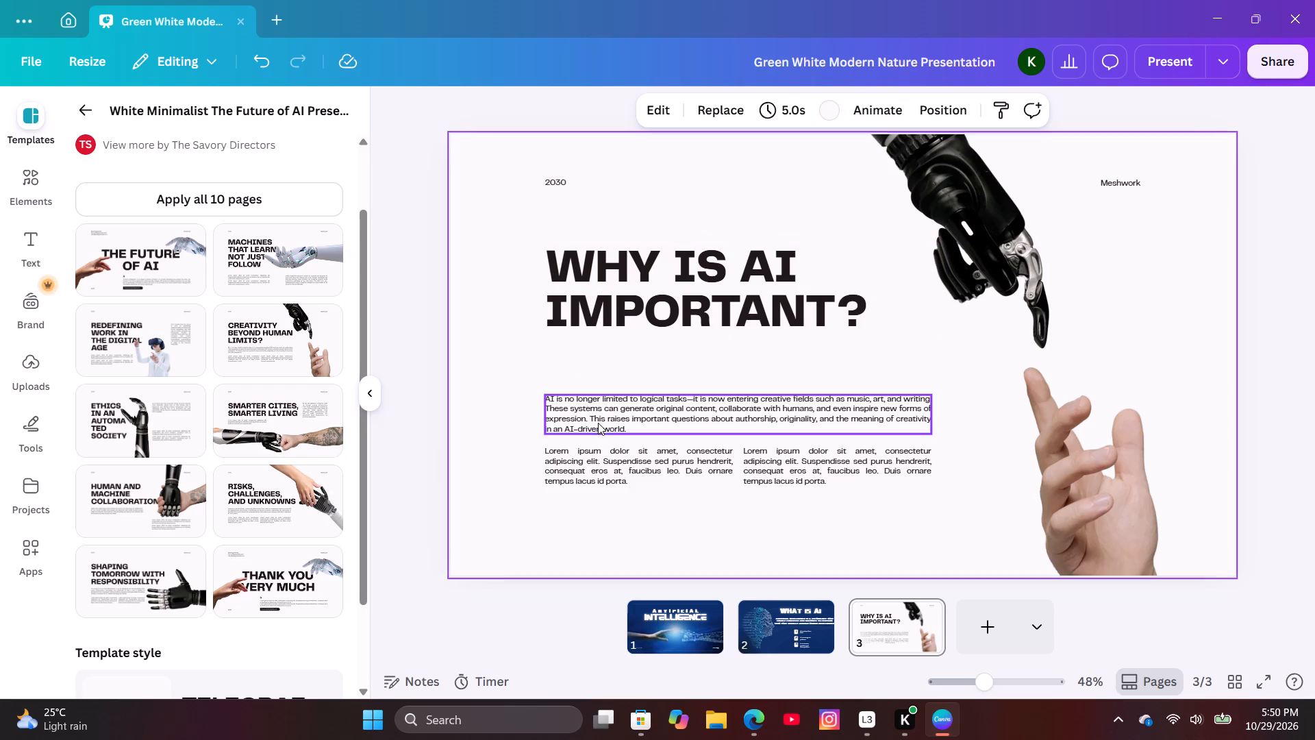
Replace the paragraph under page 3's heading with "AI is becoming an importan part of our daily".
{"action": "left_click", "coordinate": [601, 417]}
{"action": "double_click", "coordinate": [602, 417]}
{"action": "double_click", "coordinate": [602, 415]}
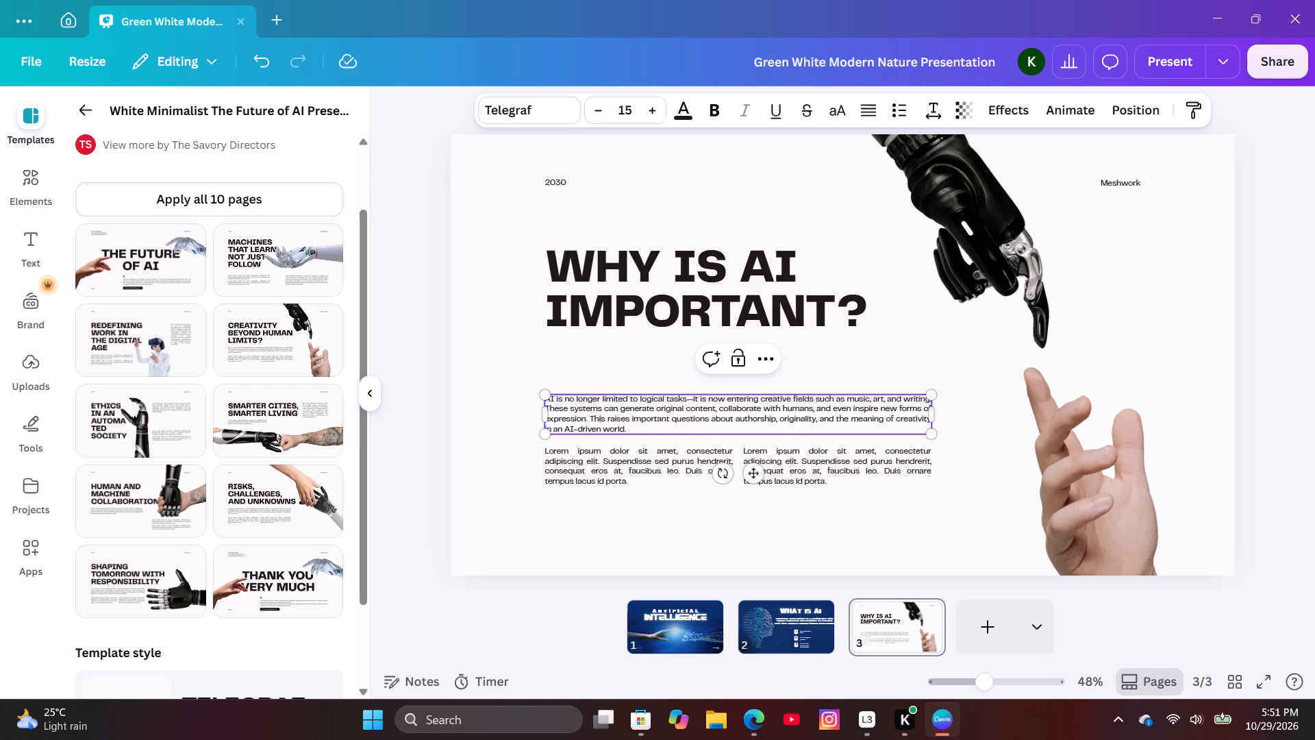
{"action": "triple_click", "coordinate": [602, 415]}
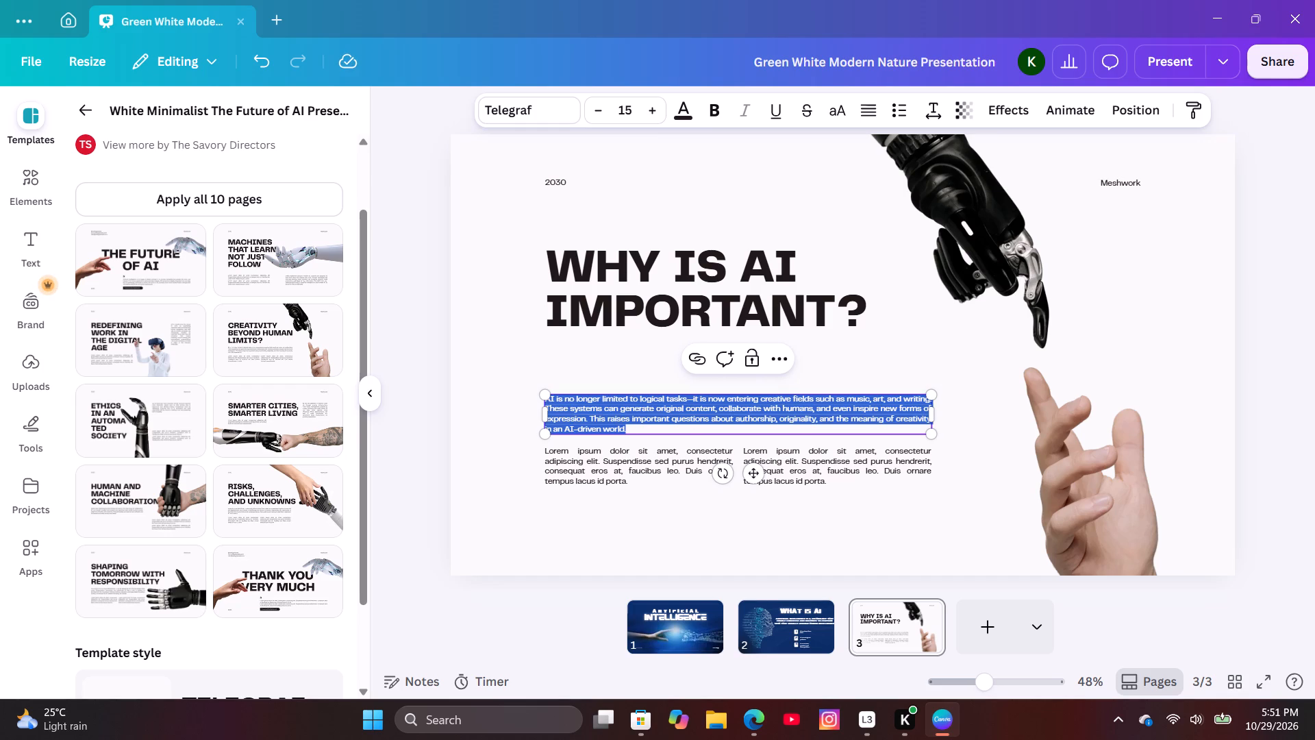
{"action": "key", "text": "i"}
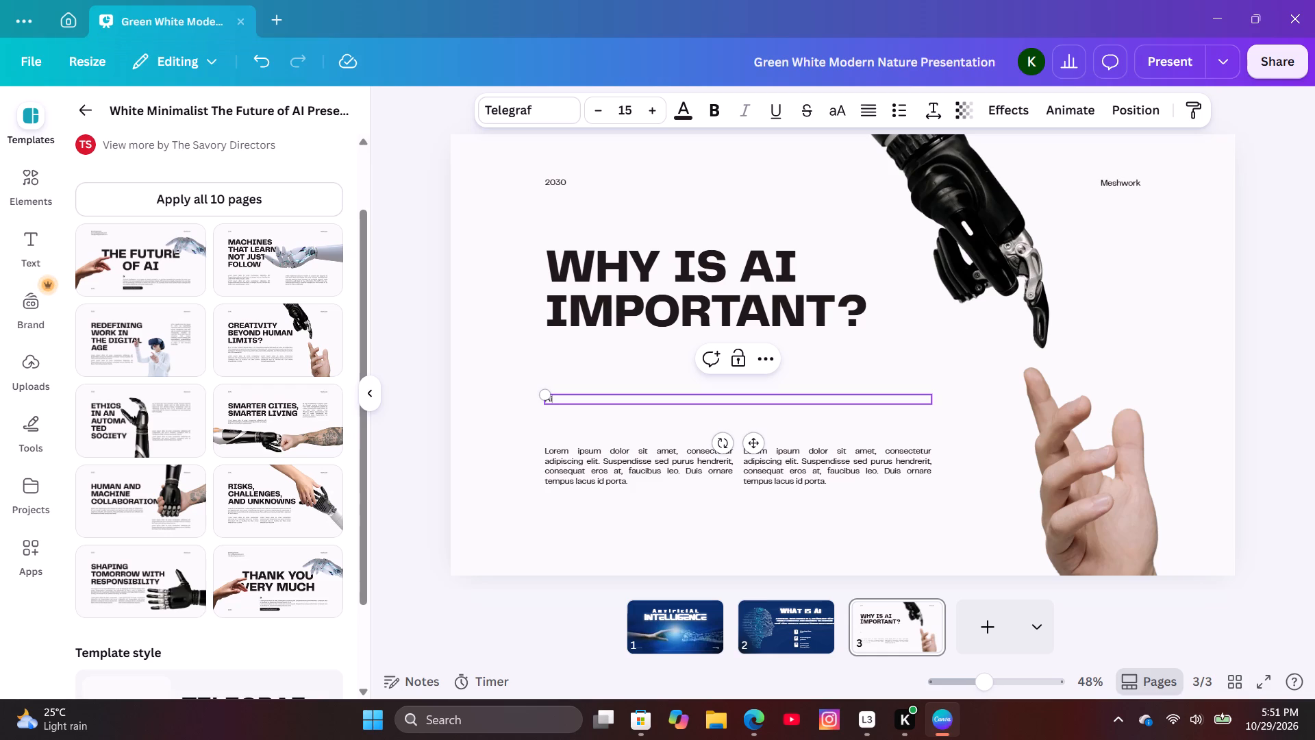
{"action": "key", "text": "space"}
{"action": "type", "text": "is"}
{"action": "key", "text": "space"}
{"action": "type", "text": "becom"}
{"action": "type", "text": "ing"}
{"action": "key", "text": "space"}
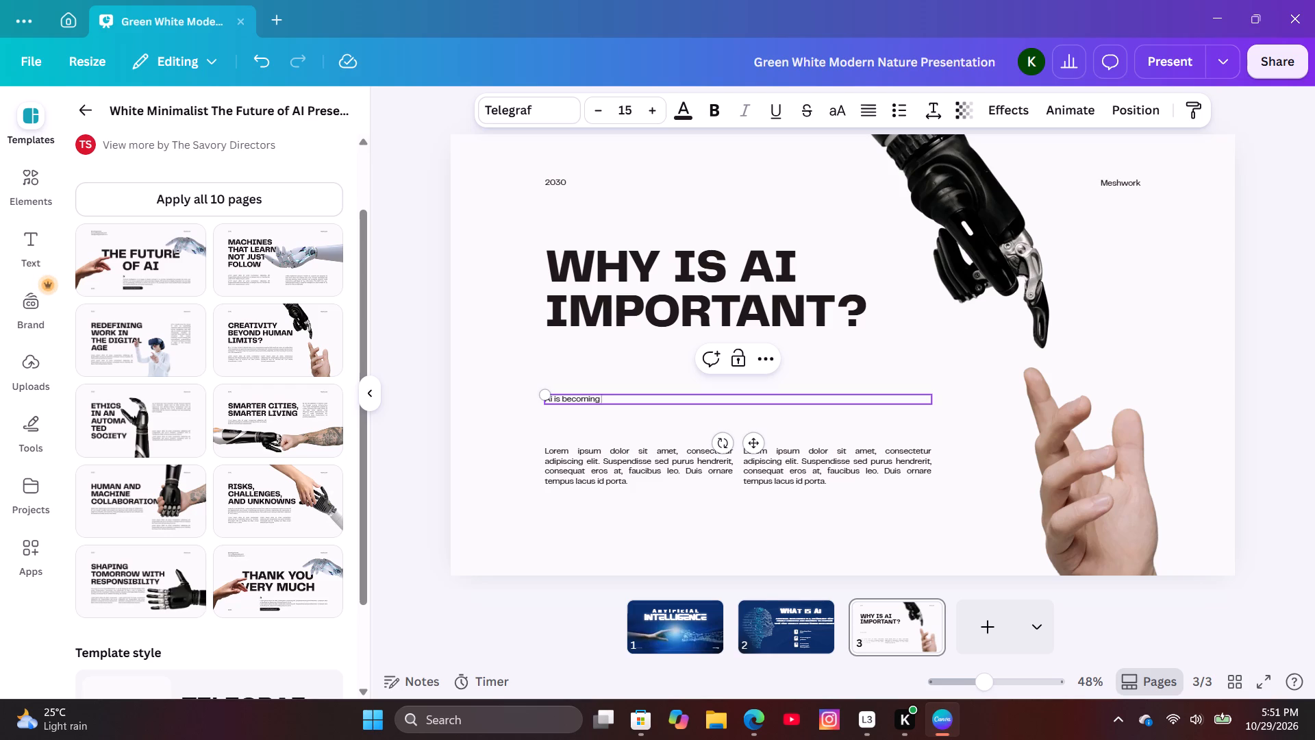
{"action": "type", "text": "an"}
{"action": "key", "text": "space"}
{"action": "type", "text": "importan"}
{"action": "key", "text": "space"}
{"action": "type", "text": "part"}
{"action": "key", "text": "space"}
{"action": "key", "text": "o"}
{"action": "type", "text": "f"}
{"action": "key", "text": "space"}
{"action": "type", "text": "our"}
{"action": "key", "text": "space"}
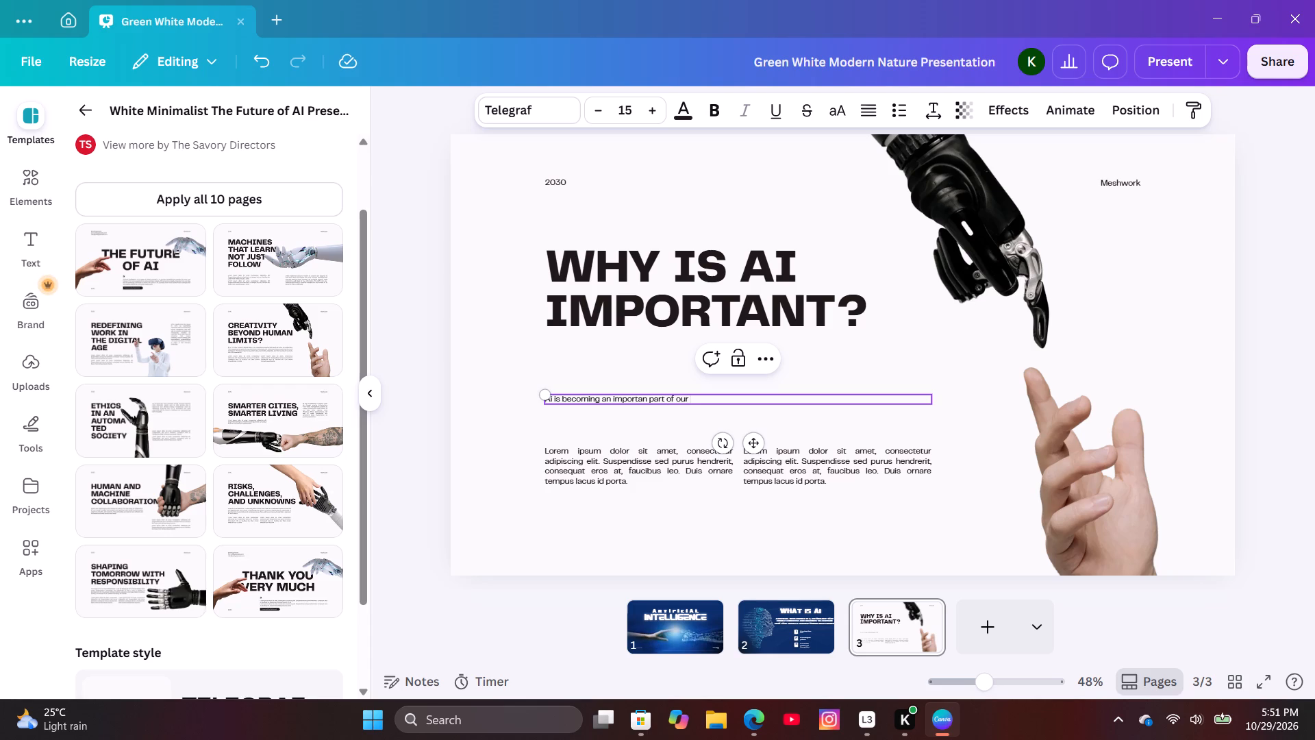
{"action": "type", "text": "da"}
{"action": "type", "text": "ily"}
{"action": "key", "text": "space"}
{"action": "key", "text": "space"}
{"action": "key", "text": "BackSpace"}
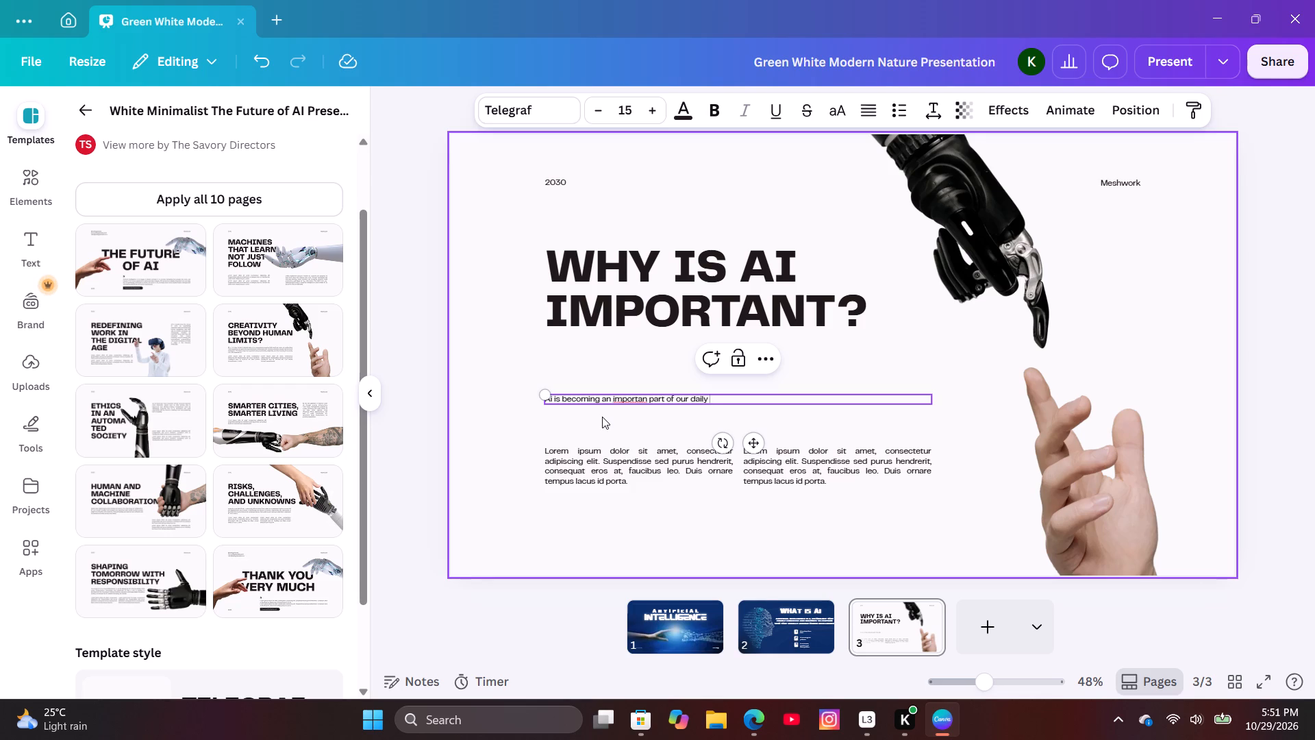
Correct the misspelled "importan" to "important" in the paragraph under the heading.
{"action": "double_click", "coordinate": [630, 399]}
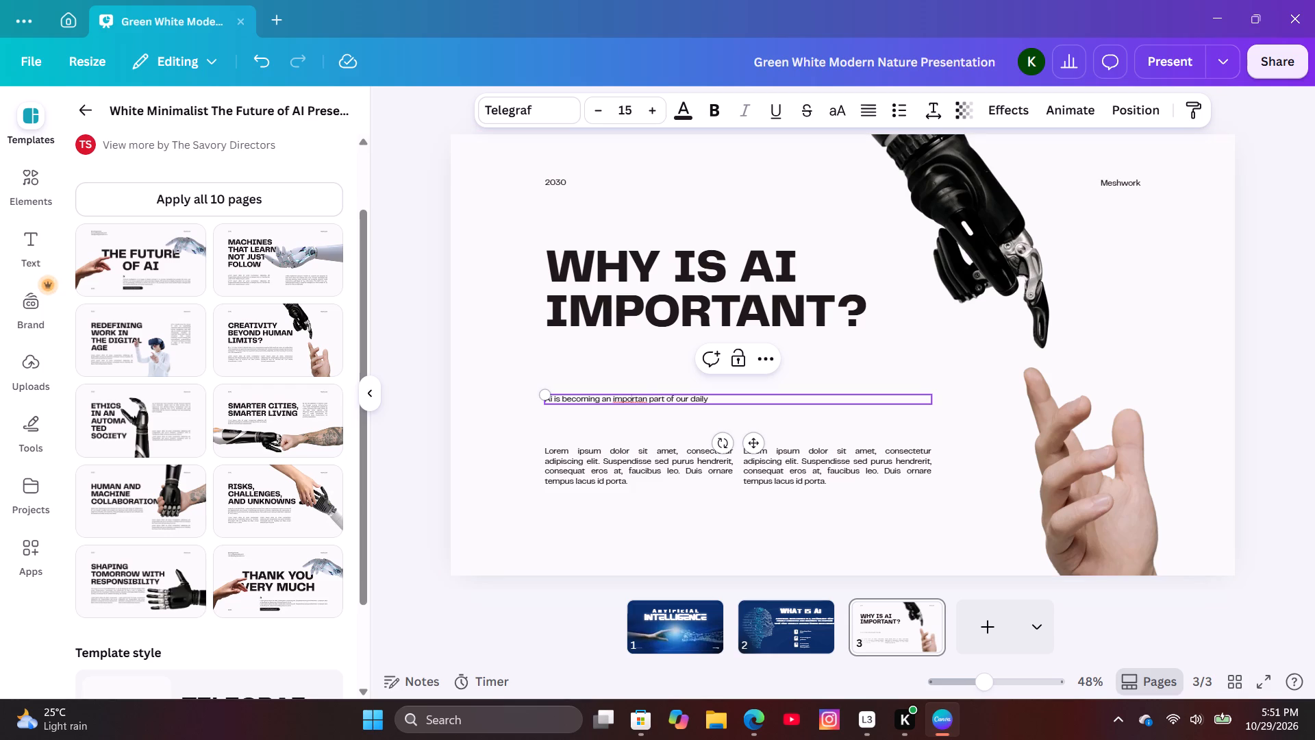
{"action": "right_click", "coordinate": [640, 399]}
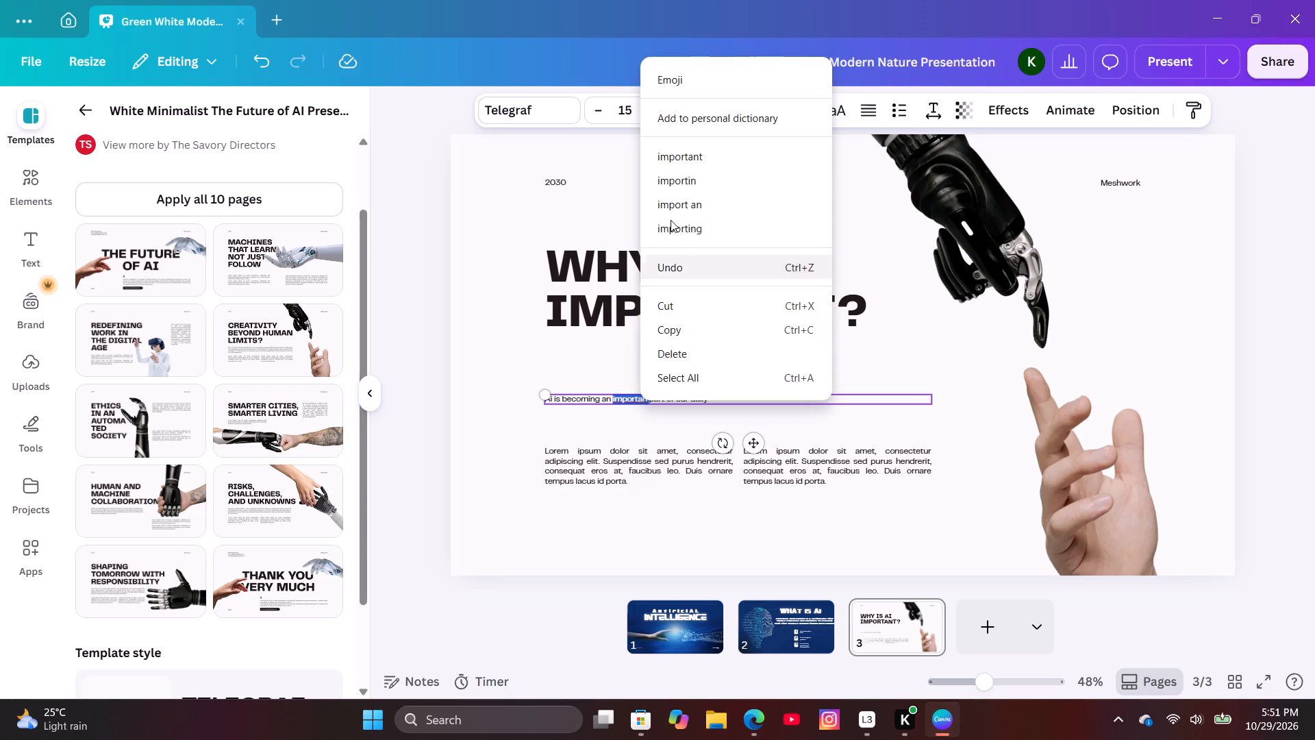
{"action": "left_click", "coordinate": [508, 216]}
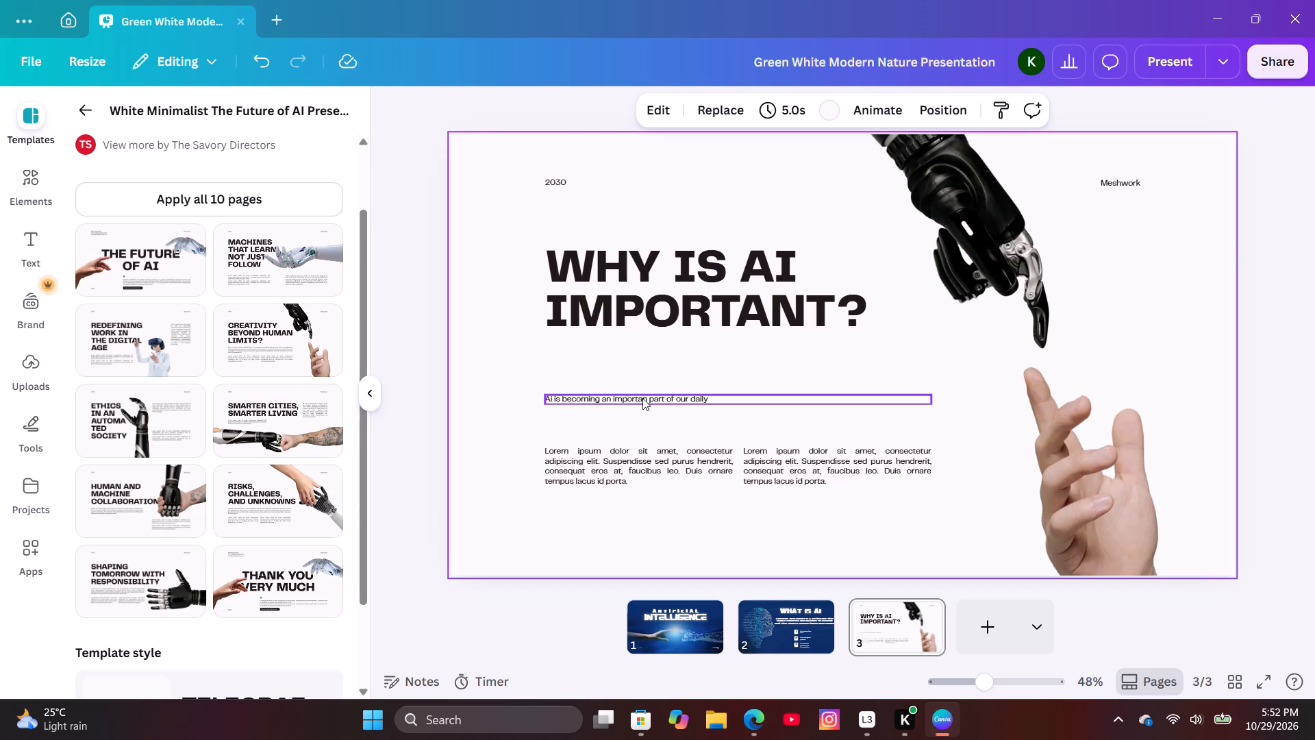
{"action": "left_click", "coordinate": [642, 398]}
{"action": "double_click", "coordinate": [645, 399]}
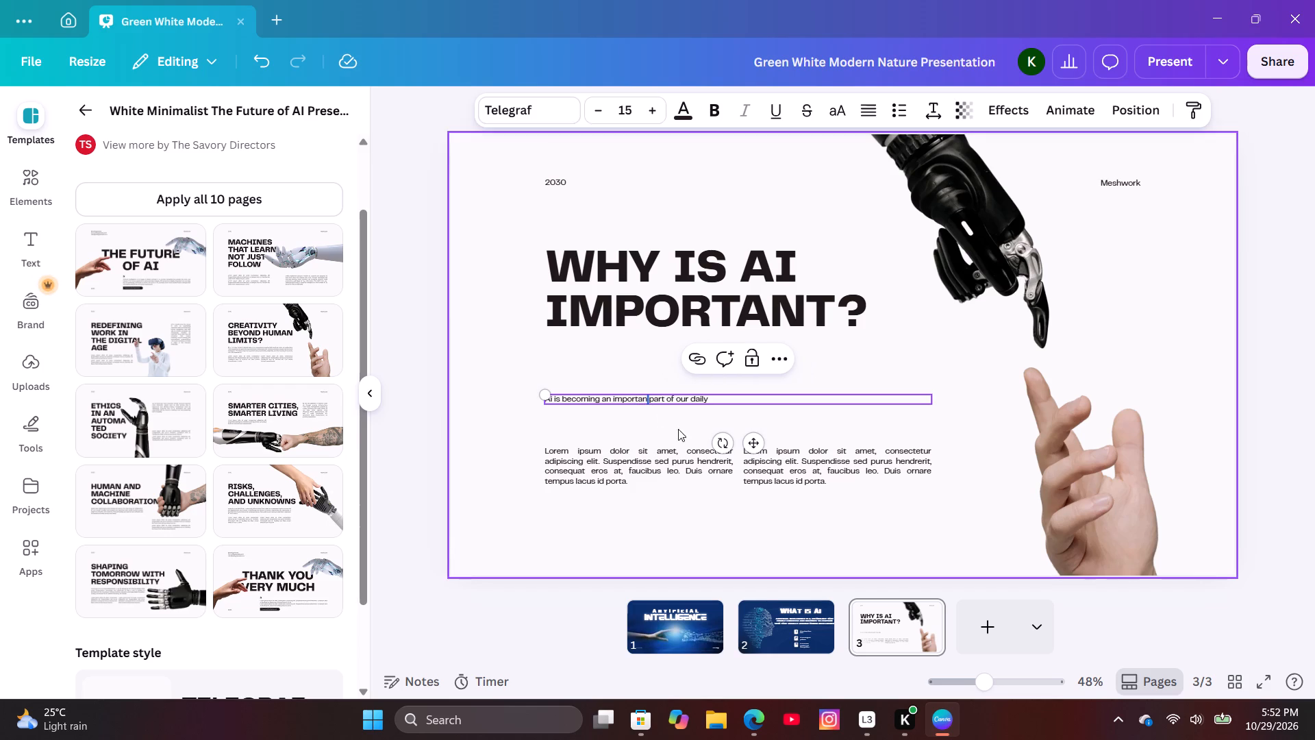
{"action": "left_click", "coordinate": [634, 401]}
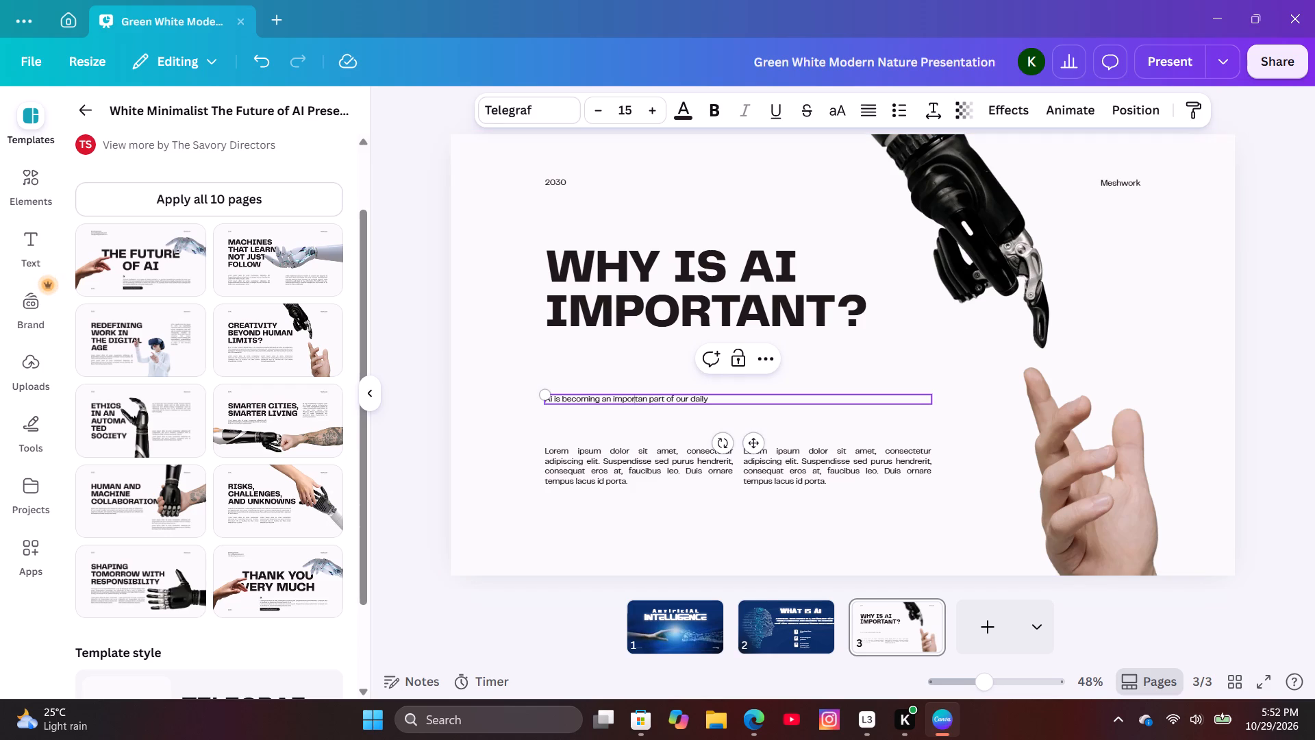
{"action": "key", "text": "Right"}
{"action": "key", "text": "Right"}
{"action": "key", "text": "Right"}
{"action": "key", "text": "t"}
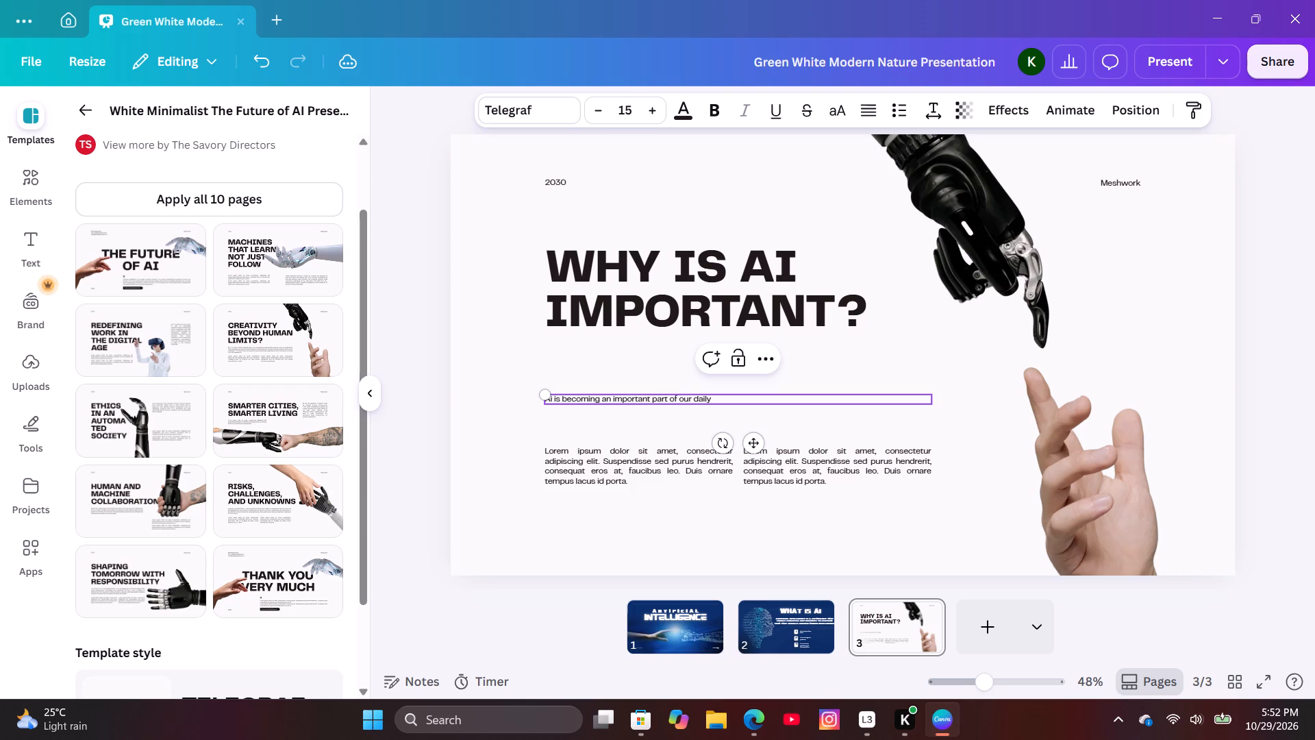
Complete the paragraph's sentence after "daily" with "lives and business activities.".
{"action": "left_click", "coordinate": [711, 401]}
{"action": "key", "text": "space"}
{"action": "type", "text": "liv"}
{"action": "type", "text": "es"}
{"action": "key", "text": "space"}
{"action": "type", "text": "and"}
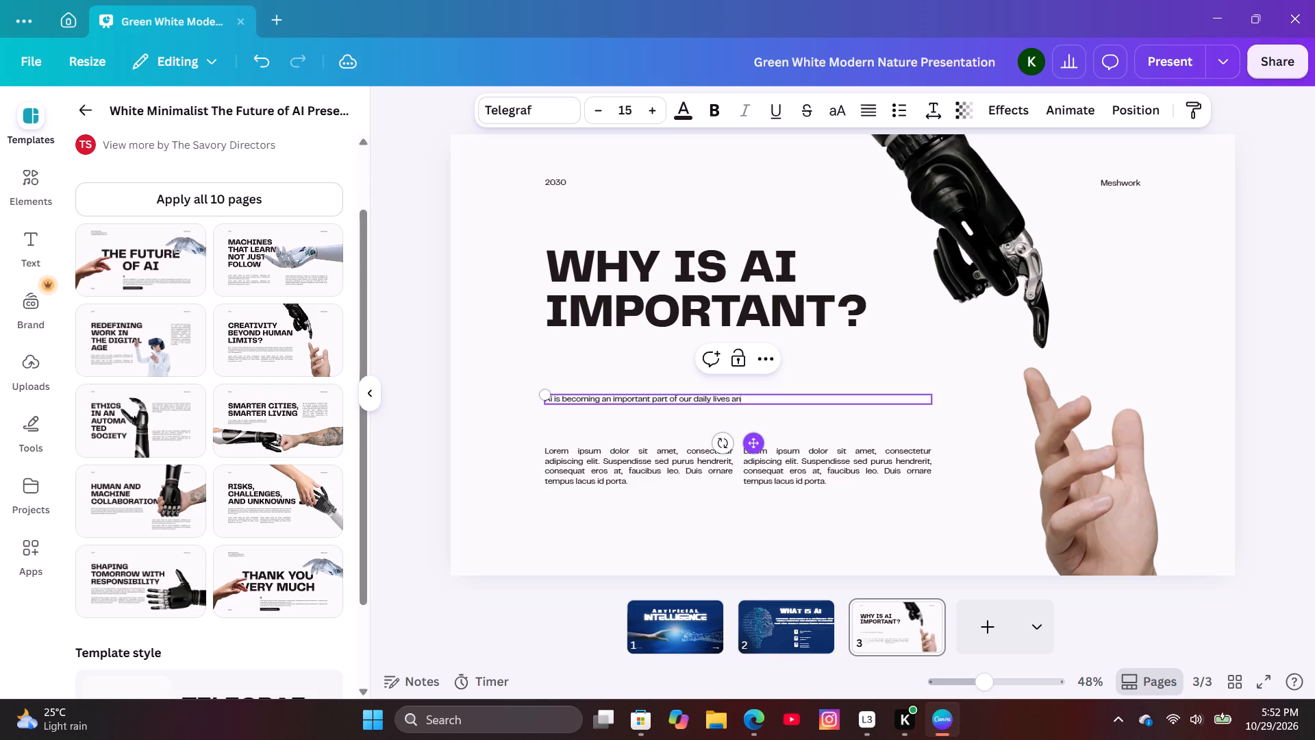
{"action": "key", "text": "space"}
{"action": "type", "text": "busi"}
{"action": "type", "text": "ness"}
{"action": "key", "text": "space"}
{"action": "type", "text": "activ"}
{"action": "type", "text": "ities"}
{"action": "key", "text": "period"}
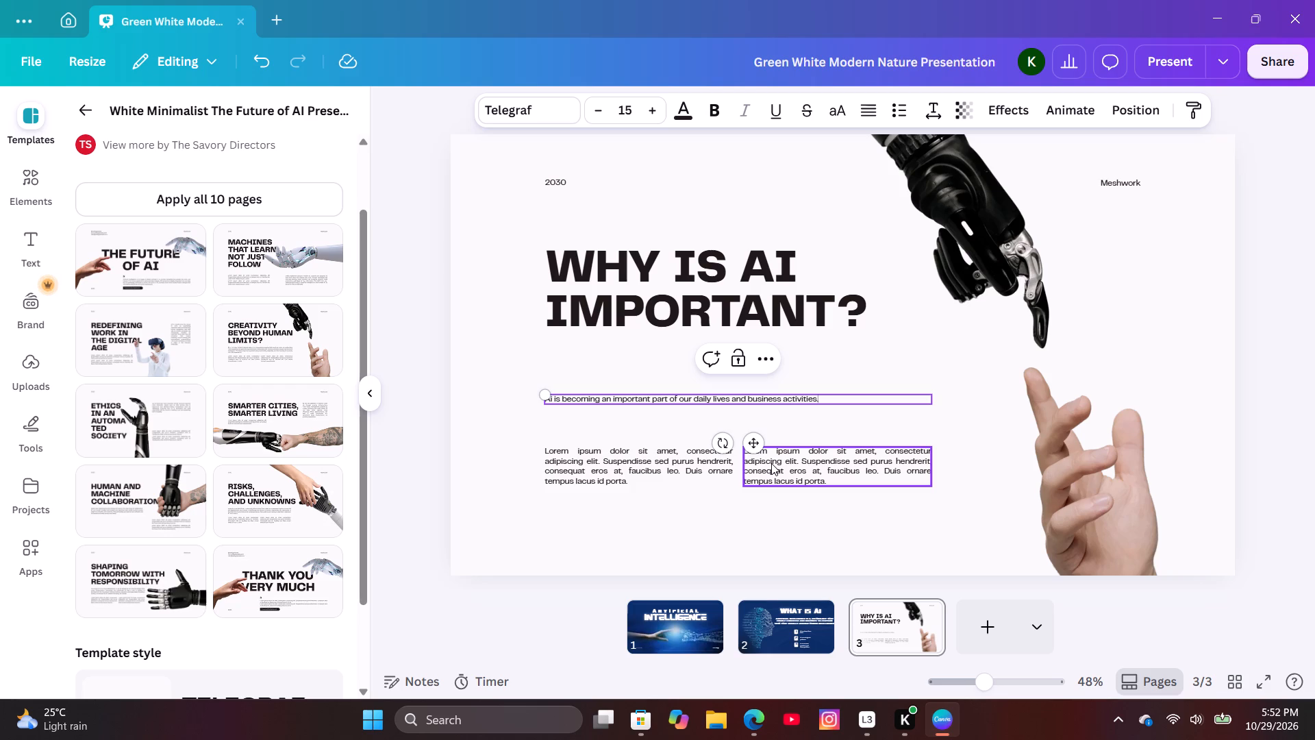
Replace the placeholder text in the first of the two columns below the intro sentence with "save time".
{"action": "double_click", "coordinate": [621, 471]}
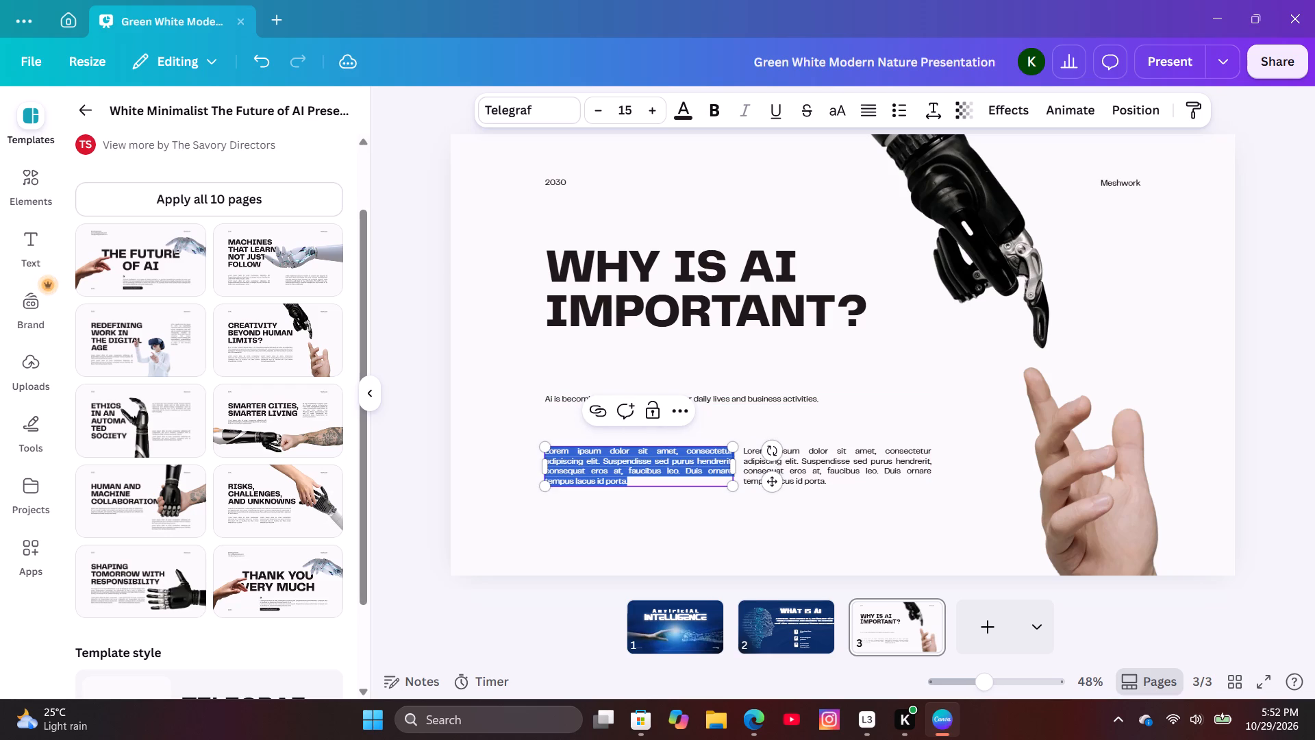
{"action": "type", "text": "sa"}
{"action": "type", "text": "ve"}
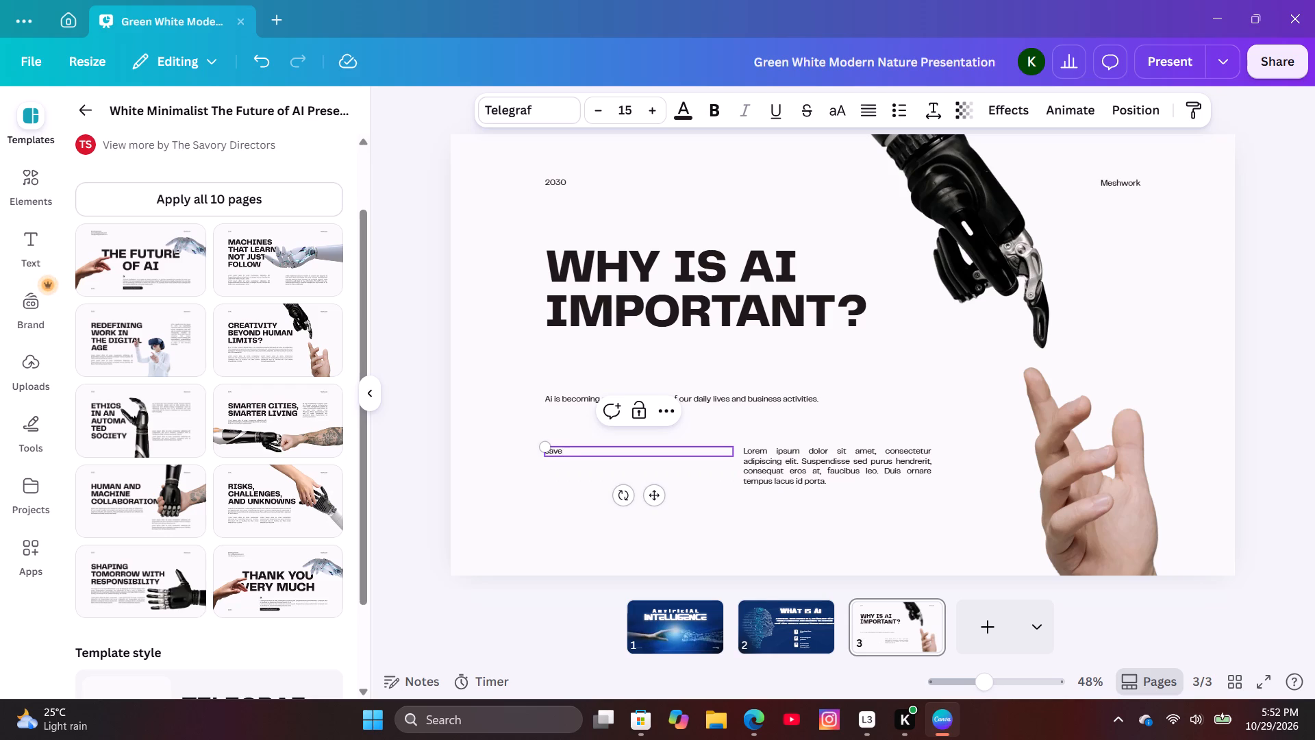
{"action": "type", "text": "time"}
{"action": "key", "text": "space"}
{"action": "key", "text": "BackSpace"}
{"action": "key", "text": "BackSpace"}
{"action": "key", "text": "BackSpace"}
{"action": "key", "text": "BackSpace"}
{"action": "key", "text": "BackSpace"}
{"action": "key", "text": "space"}
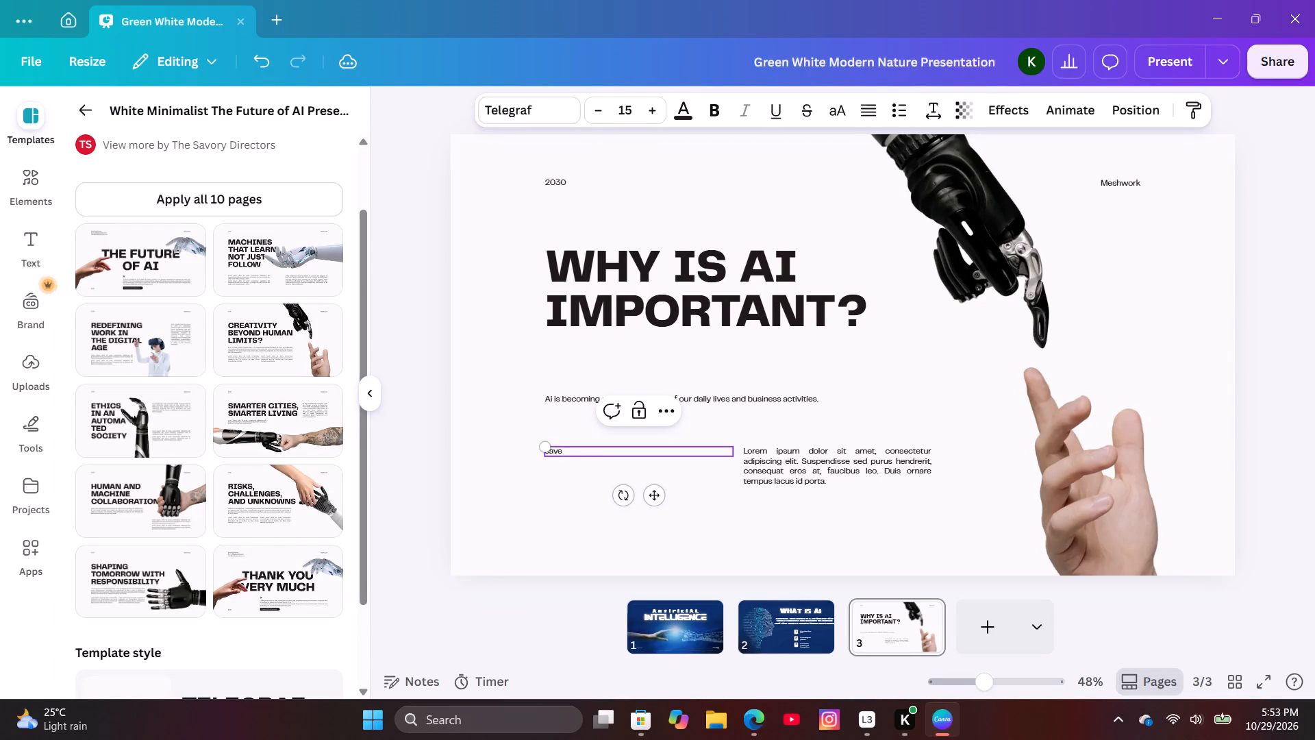
{"action": "key", "text": "space"}
{"action": "type", "text": "time"}
{"action": "key", "text": "space"}
Fix the spacing in the first column's text so a single space separates "save" and "time".
{"action": "key", "text": "BackSpace"}
{"action": "key", "text": "BackSpace"}
{"action": "key", "text": "BackSpace"}
{"action": "key", "text": "BackSpace"}
{"action": "key", "text": "BackSpace"}
{"action": "key", "text": "BackSpace"}
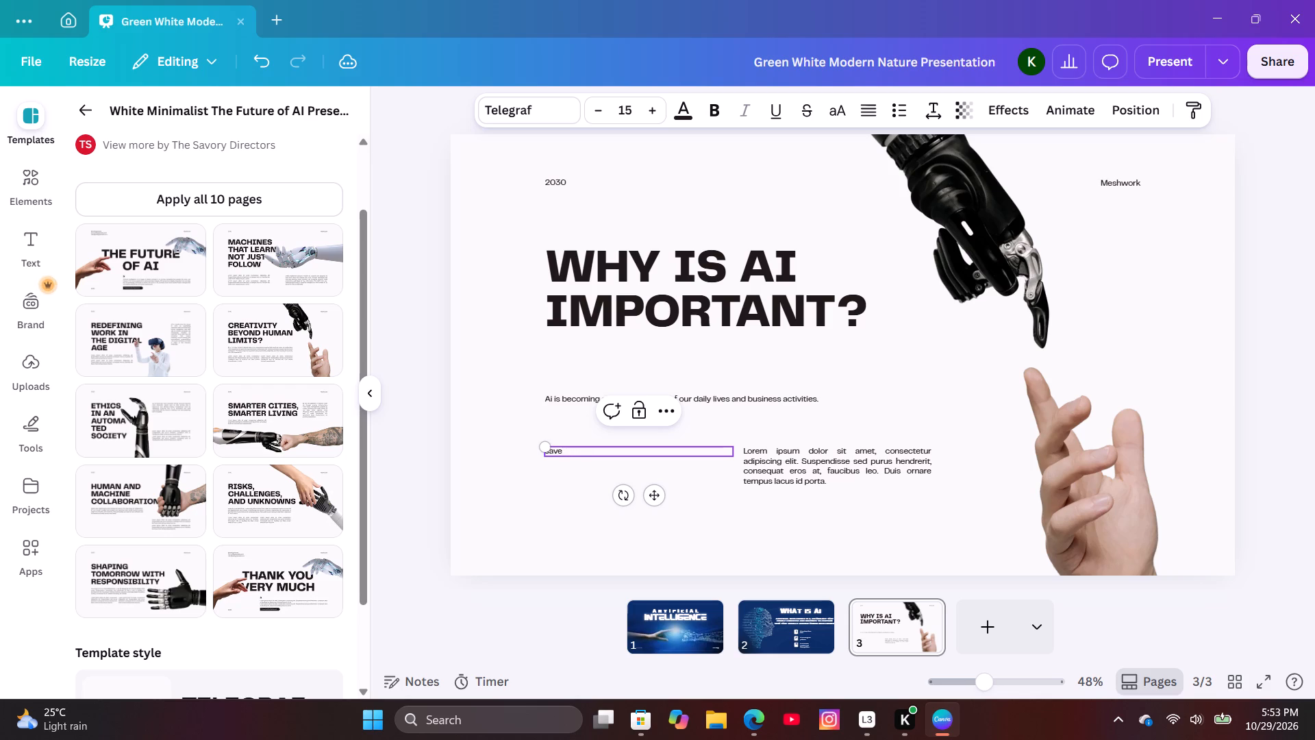
{"action": "key", "text": "BackSpace"}
{"action": "key", "text": "space"}
{"action": "type", "text": "time"}
{"action": "key", "text": "space"}
Complete the first column's sentence after "save time" with "on repetitive tasks.".
{"action": "type", "text": "on"}
{"action": "key", "text": "space"}
{"action": "type", "text": "rep"}
{"action": "key", "text": "e"}
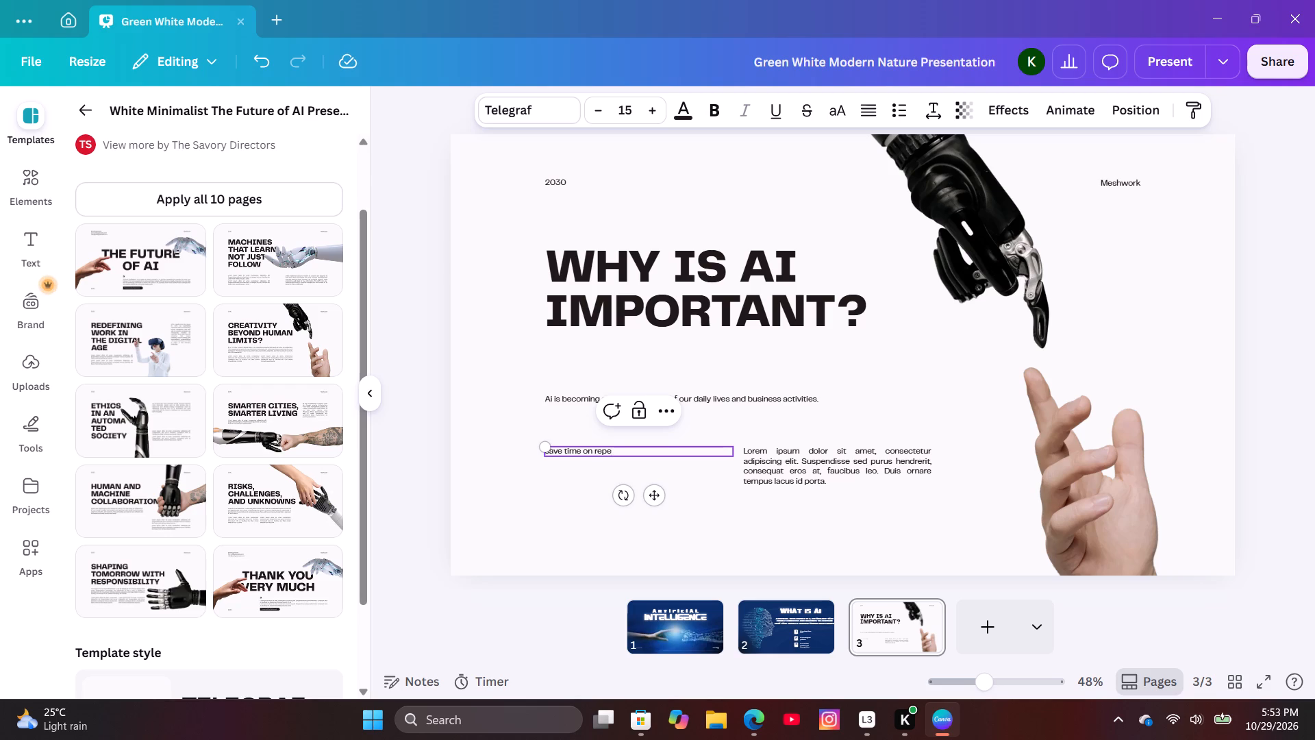
{"action": "type", "text": "tit"}
{"action": "type", "text": "ive"}
{"action": "key", "text": "space"}
{"action": "type", "text": "tas"}
{"action": "type", "text": "ks"}
{"action": "key", "text": "period"}
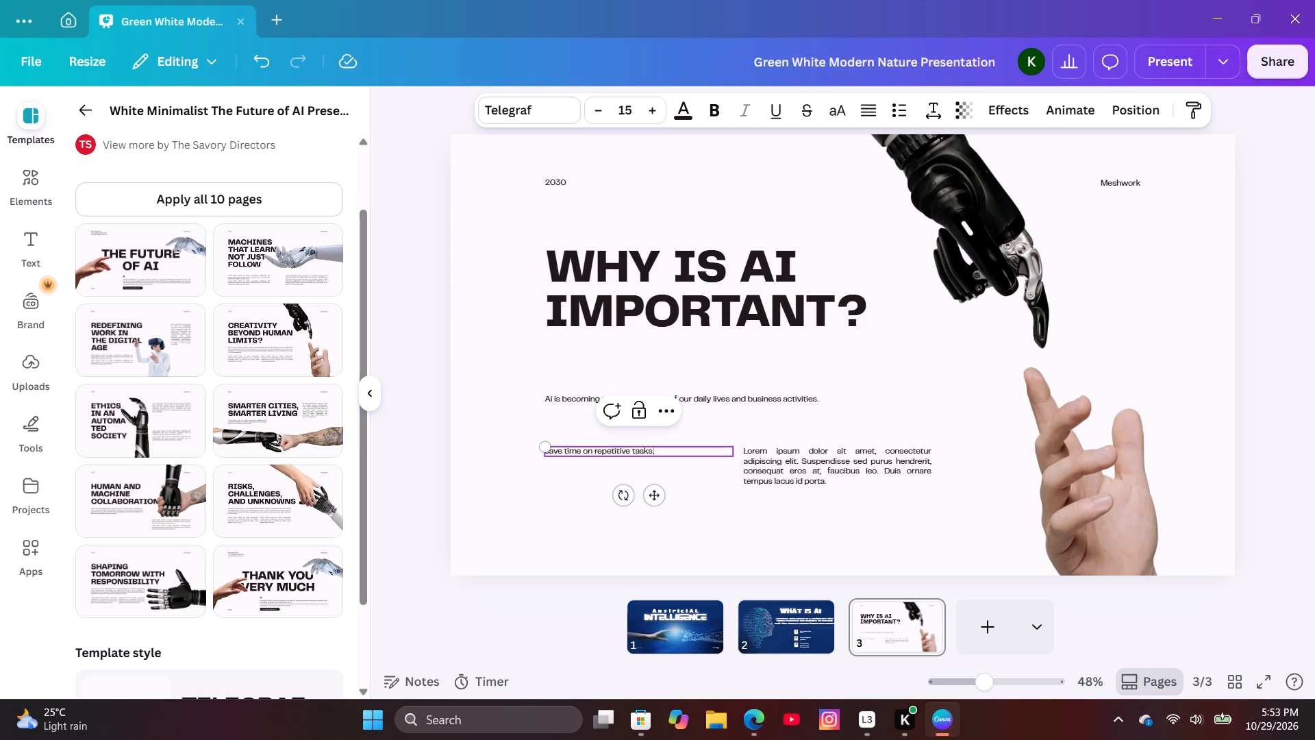
Format the first column's text as a bulleted list and start a second bullet.
{"action": "left_click", "coordinate": [896, 110]}
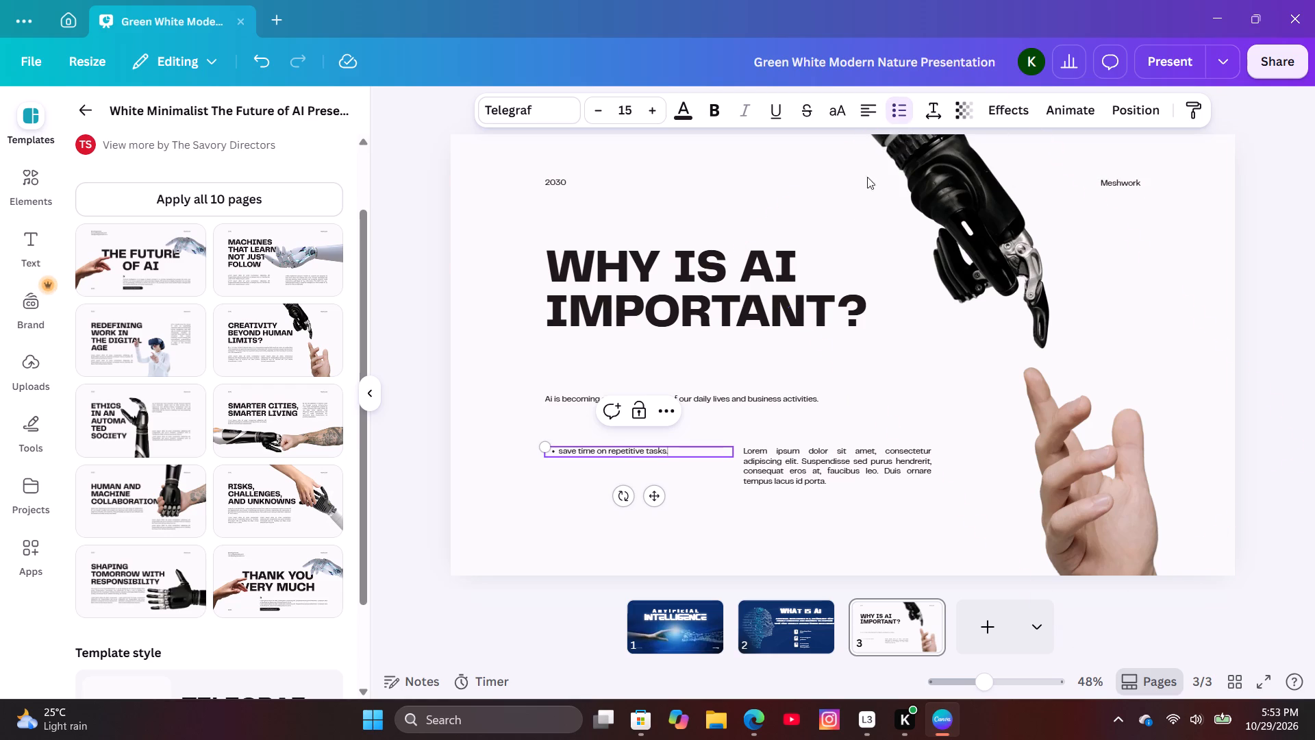
{"action": "key", "text": "Return"}
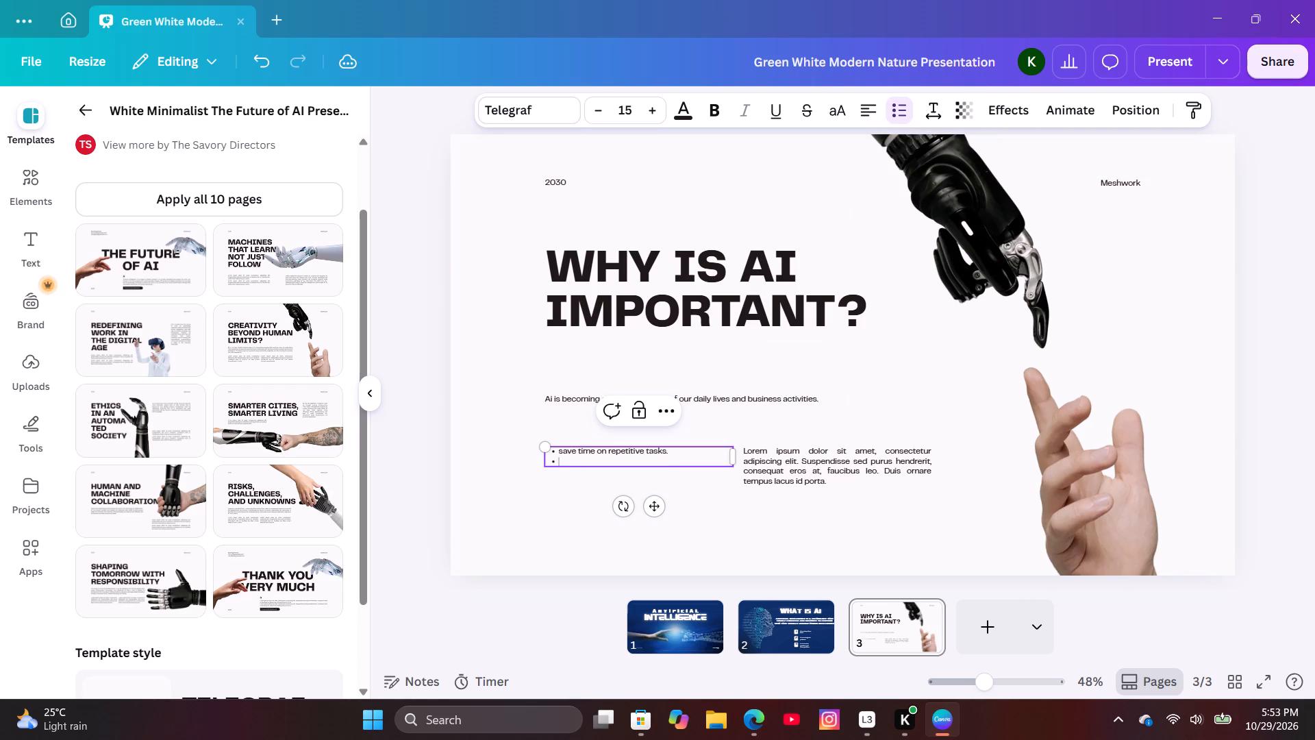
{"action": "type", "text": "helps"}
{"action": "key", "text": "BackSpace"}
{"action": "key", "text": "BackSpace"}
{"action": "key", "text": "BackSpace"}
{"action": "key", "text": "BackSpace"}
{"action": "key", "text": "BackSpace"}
Fill the second bullet of the first column with "Help people analyze information.".
{"action": "type", "text": "elp"}
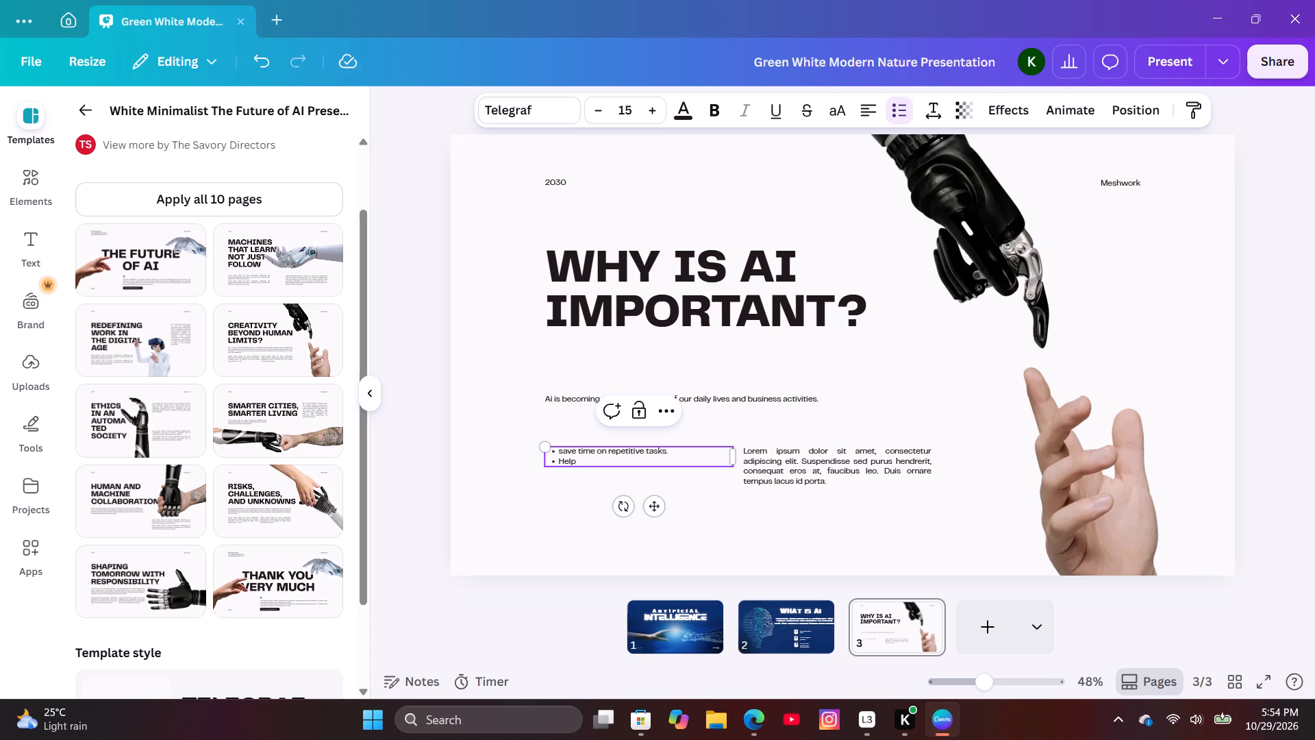
{"action": "key", "text": "space"}
{"action": "key", "text": "p"}
{"action": "type", "text": "eople"}
{"action": "key", "text": "space"}
{"action": "type", "text": "ana"}
{"action": "type", "text": "ly"}
{"action": "type", "text": "ze"}
{"action": "key", "text": "space"}
{"action": "type", "text": "information"}
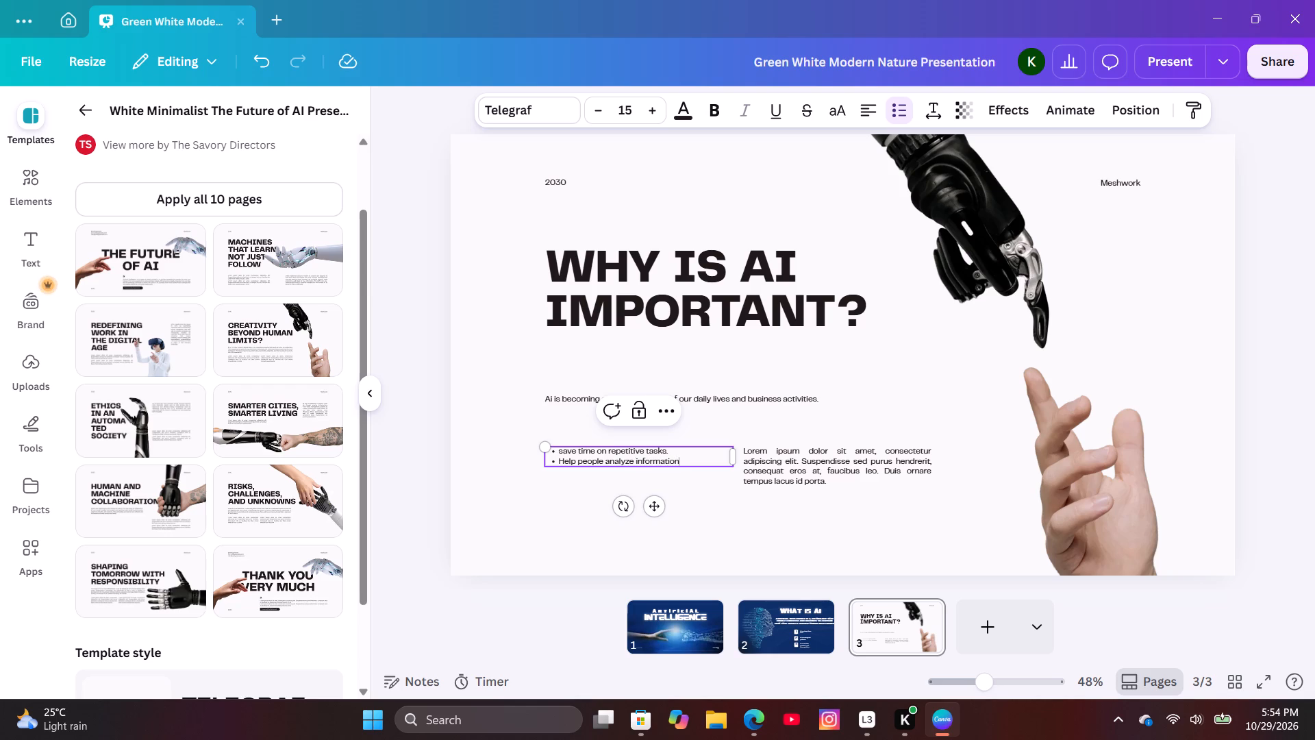
{"action": "key", "text": "period"}
Add a third bullet reading "support faster desion making." to the first column and start a fourth bullet.
{"action": "key", "text": "Return"}
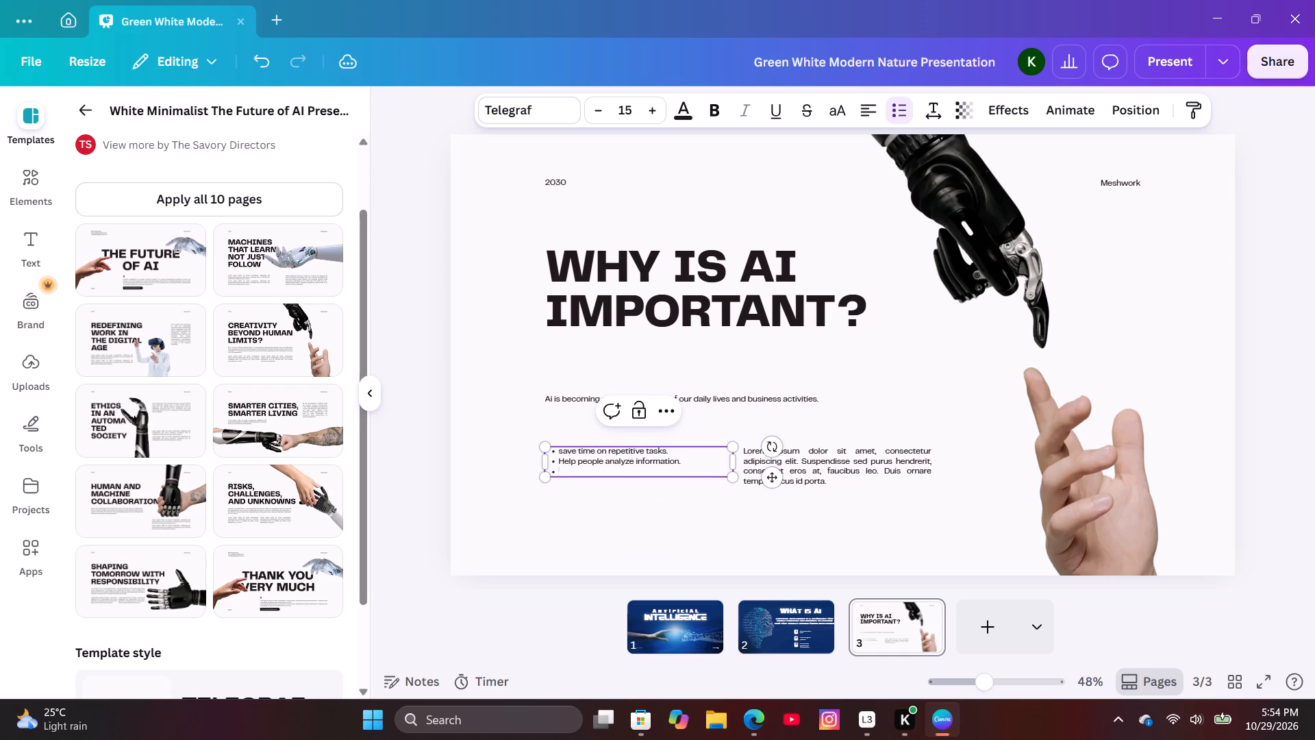
{"action": "type", "text": "support"}
{"action": "key", "text": "space"}
{"action": "type", "text": "faster"}
{"action": "key", "text": "space"}
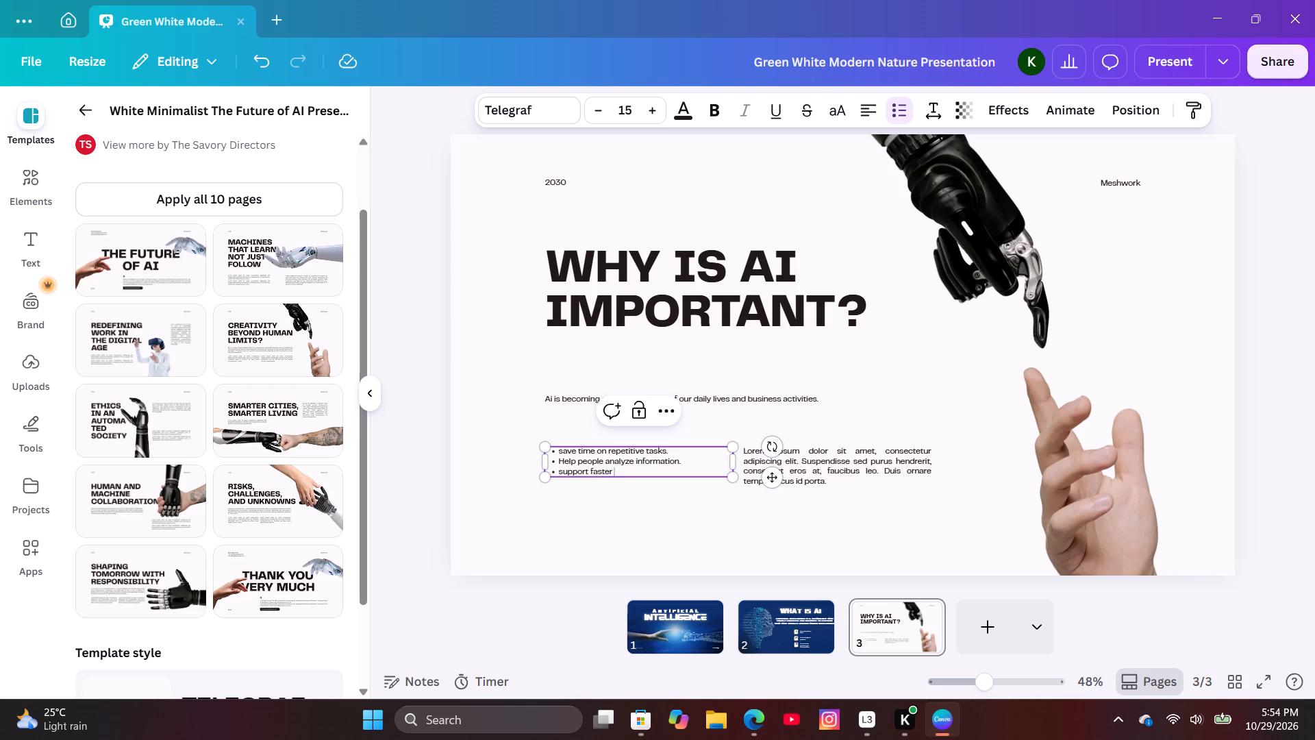
{"action": "type", "text": "desion making"}
{"action": "key", "text": "period"}
{"action": "key", "text": "Return"}
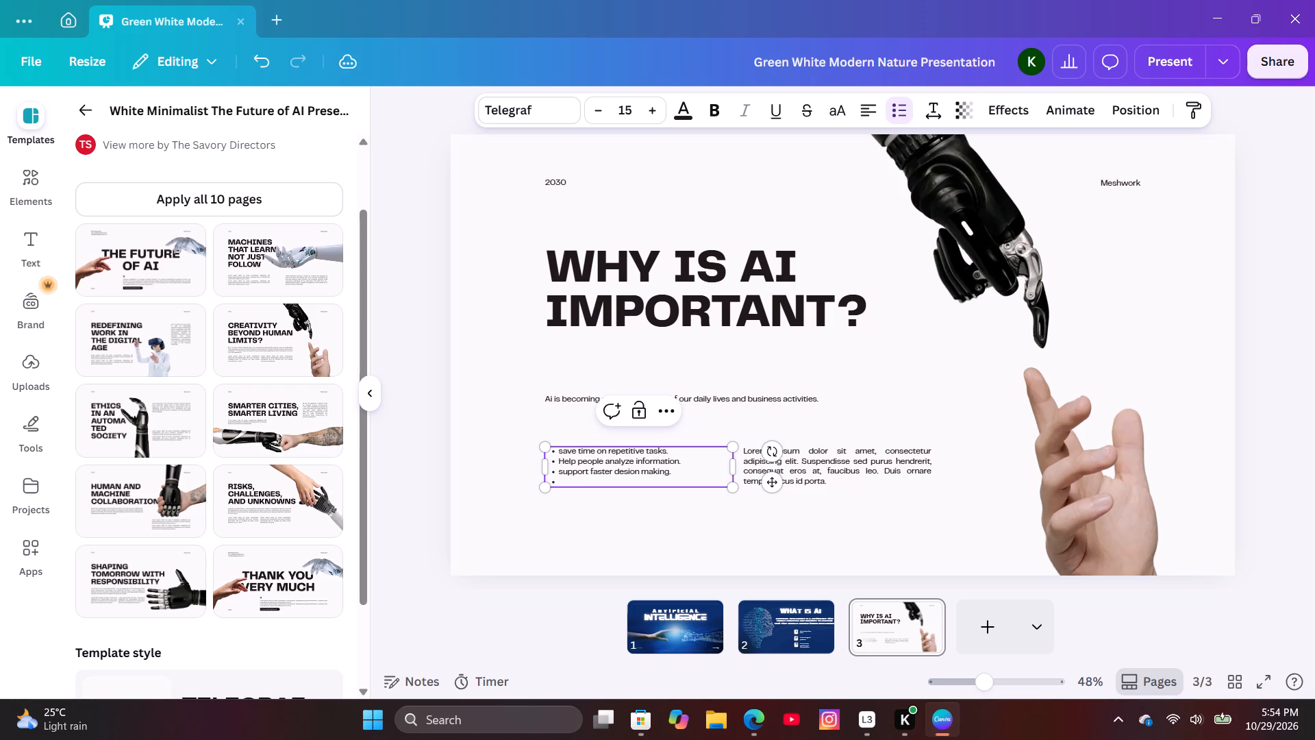
Fill the fourth bullet of the first column with "creates new way to solve problems.".
{"action": "type", "text": "crea"}
{"action": "type", "text": "tes"}
{"action": "key", "text": "space"}
{"action": "type", "text": "neww"}
{"action": "key", "text": "BackSpace"}
{"action": "key", "text": "space"}
{"action": "type", "text": "way"}
{"action": "key", "text": "space"}
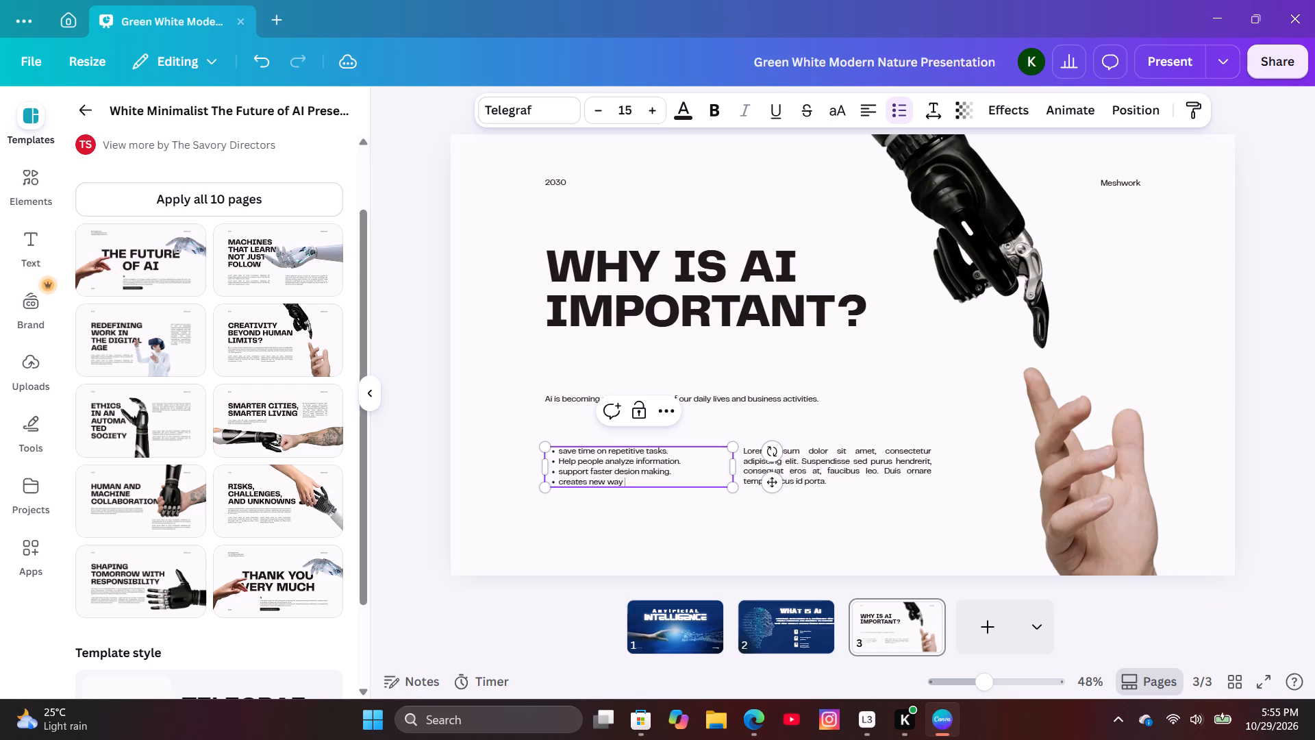
{"action": "type", "text": "to"}
{"action": "key", "text": "space"}
{"action": "type", "text": "sol"}
{"action": "type", "text": "ve"}
{"action": "key", "text": "space"}
{"action": "type", "text": "problems"}
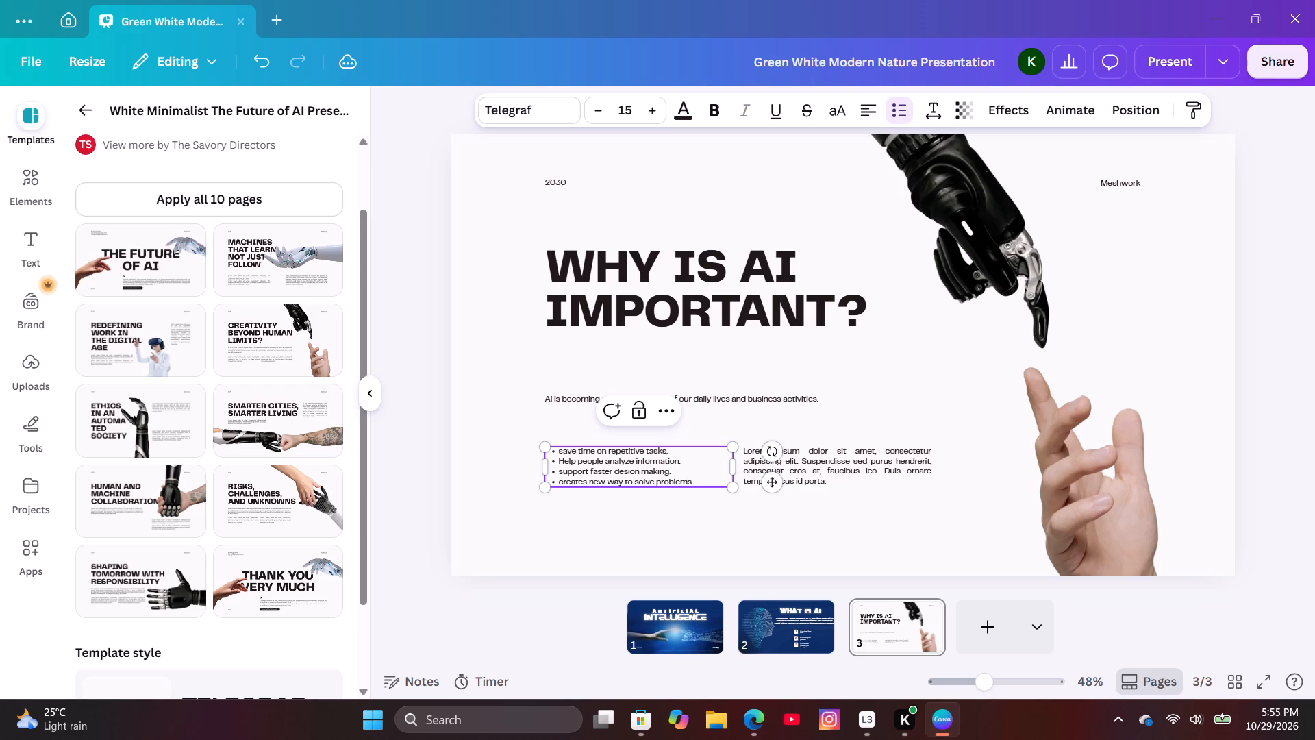
{"action": "key", "text": "period"}
{"action": "scroll", "coordinate": [700, 450], "scroll_direction": "up", "scroll_amount": 1}
{"action": "left_click", "coordinate": [871, 617]}
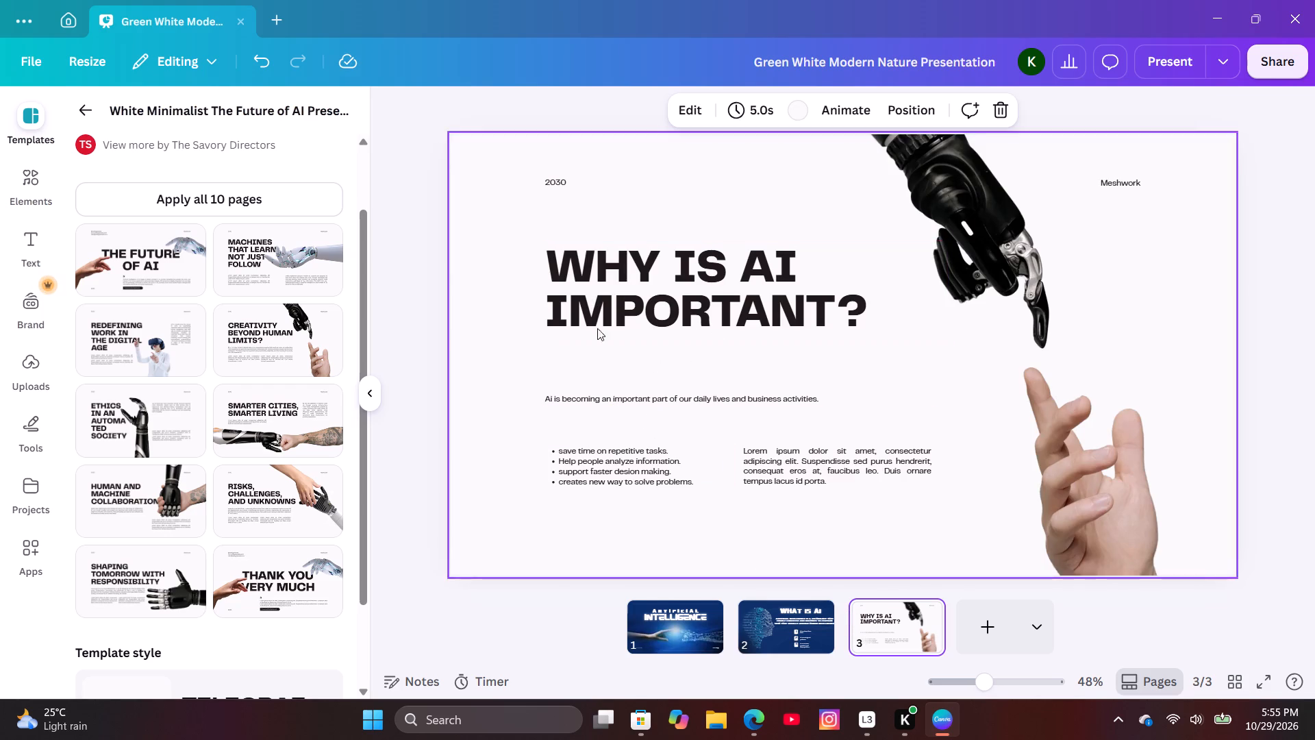
Enlarge the "Why is AI important?" heading to font size 105 and shift it slightly up and left on the page.
{"action": "left_click", "coordinate": [614, 287]}
{"action": "triple_click", "coordinate": [647, 112]}
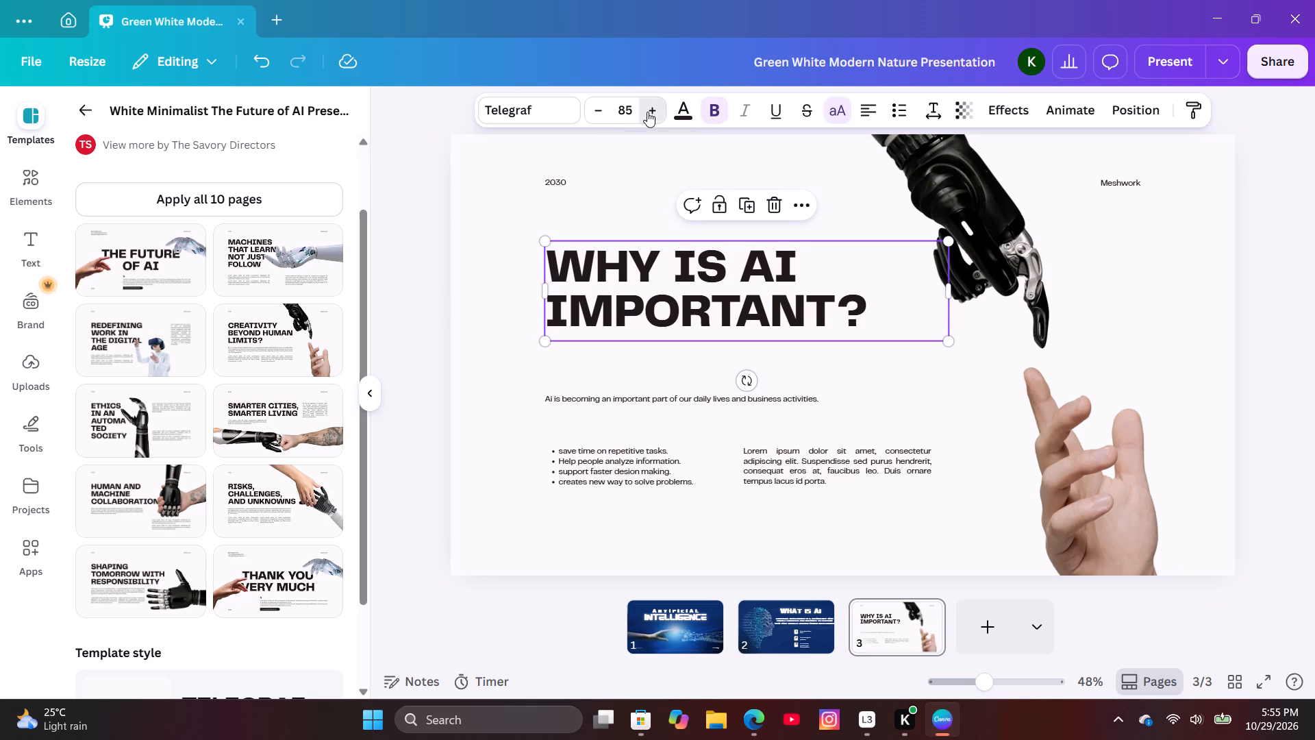
{"action": "left_click", "coordinate": [647, 112]}
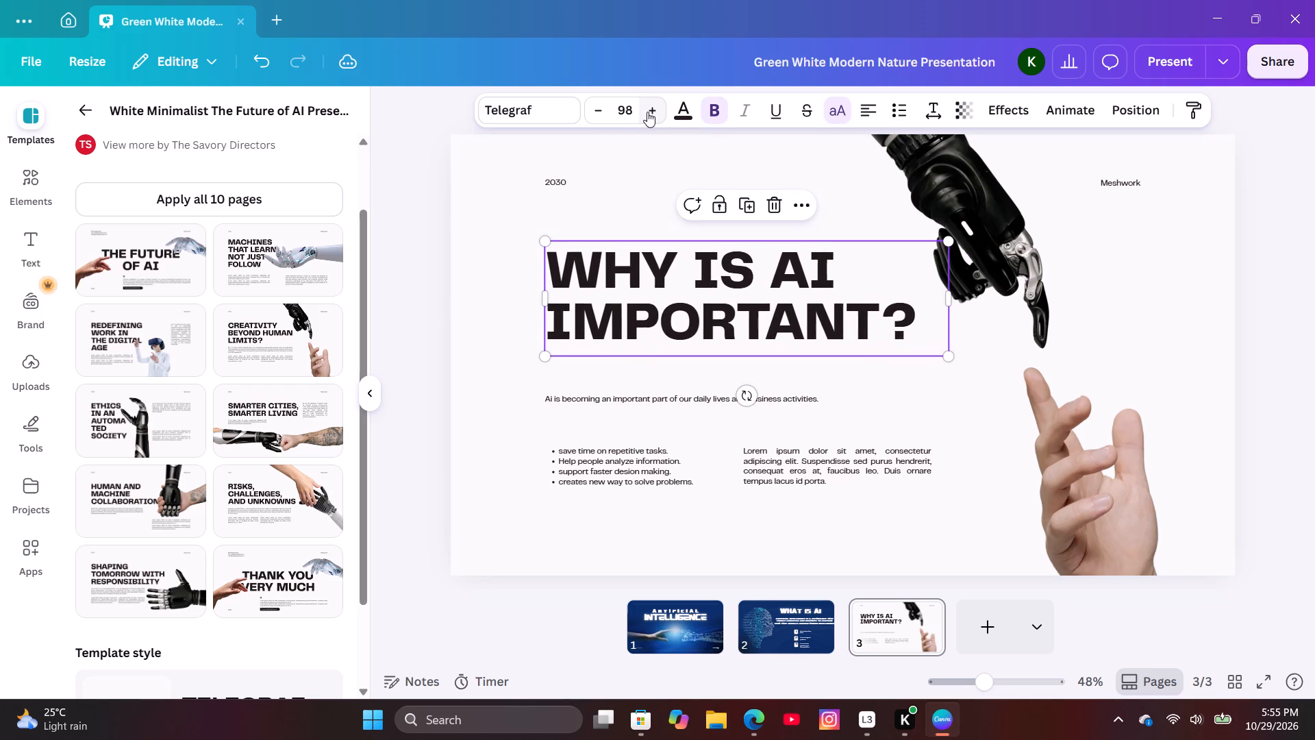
{"action": "left_click_drag", "start_coordinate": [703, 325], "coordinate": [699, 297]}
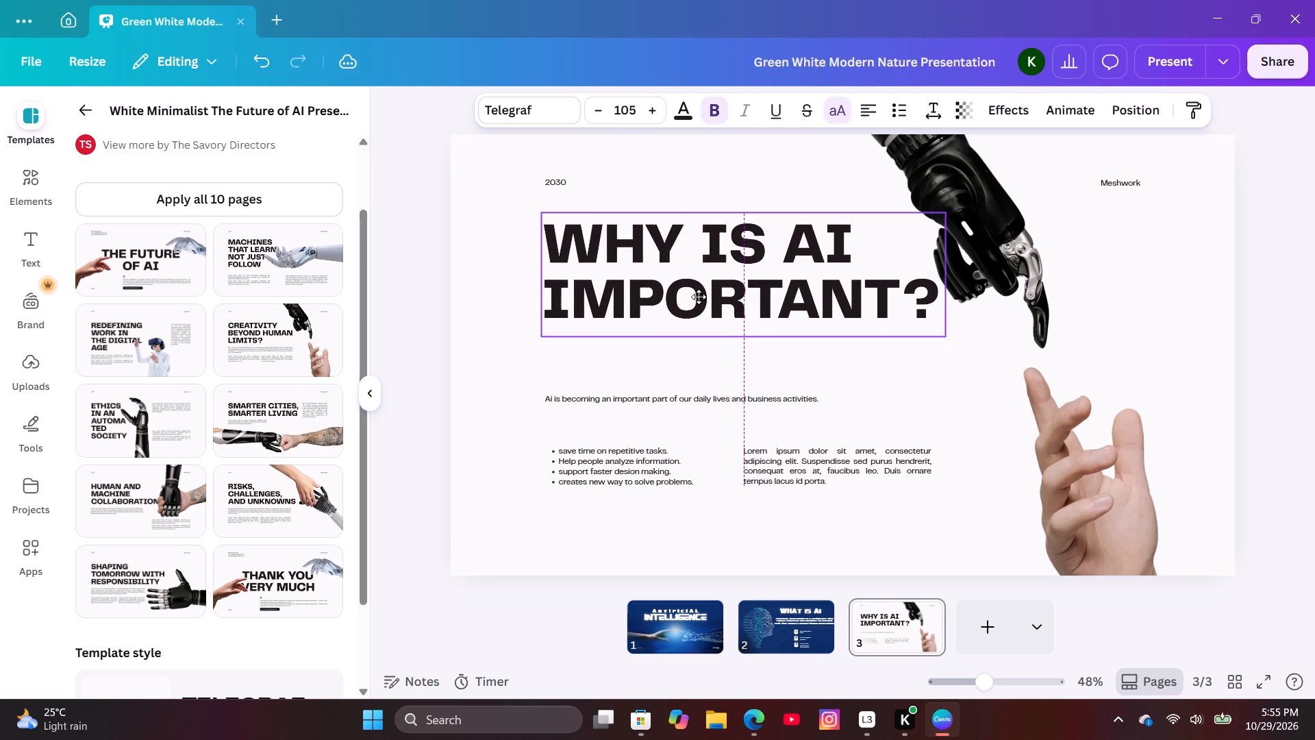
{"action": "left_click_drag", "start_coordinate": [699, 297], "coordinate": [697, 318]}
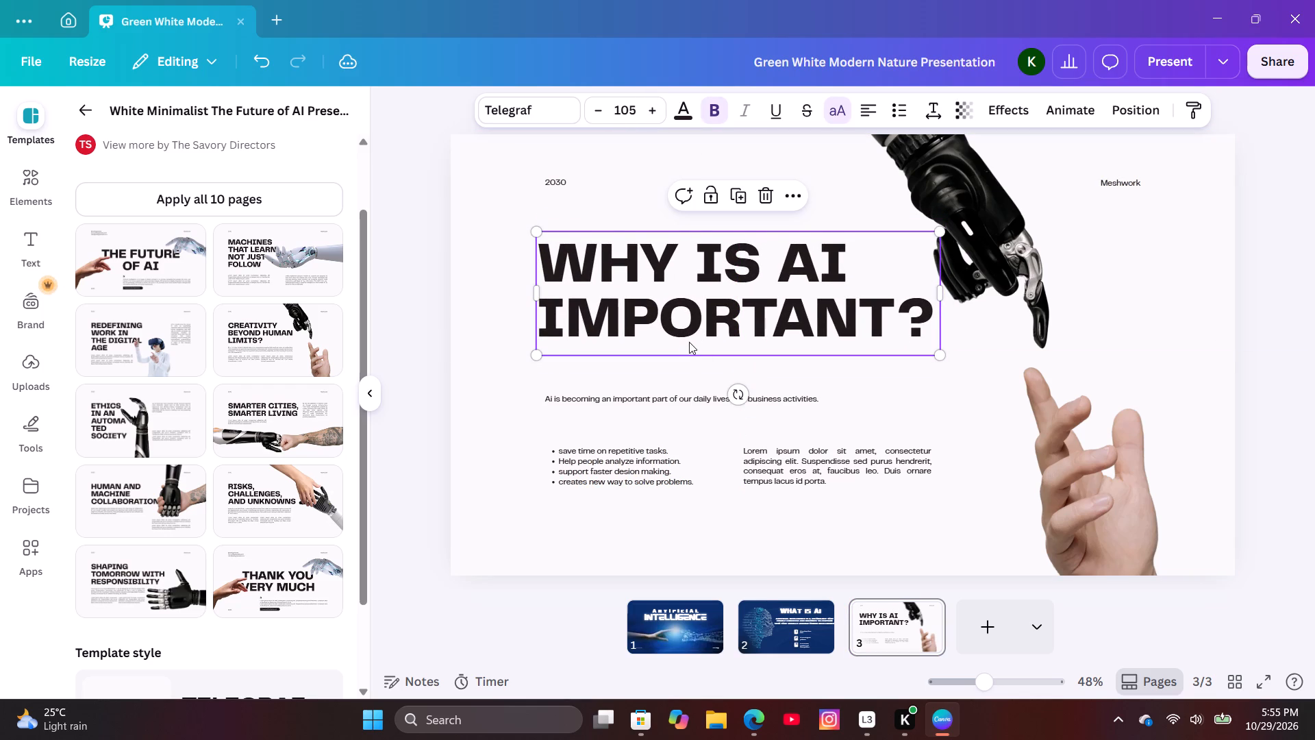
Set the intro sentence under the heading to font size 23 and move it up directly beneath the heading.
{"action": "left_click", "coordinate": [634, 399]}
{"action": "left_click", "coordinate": [650, 114]}
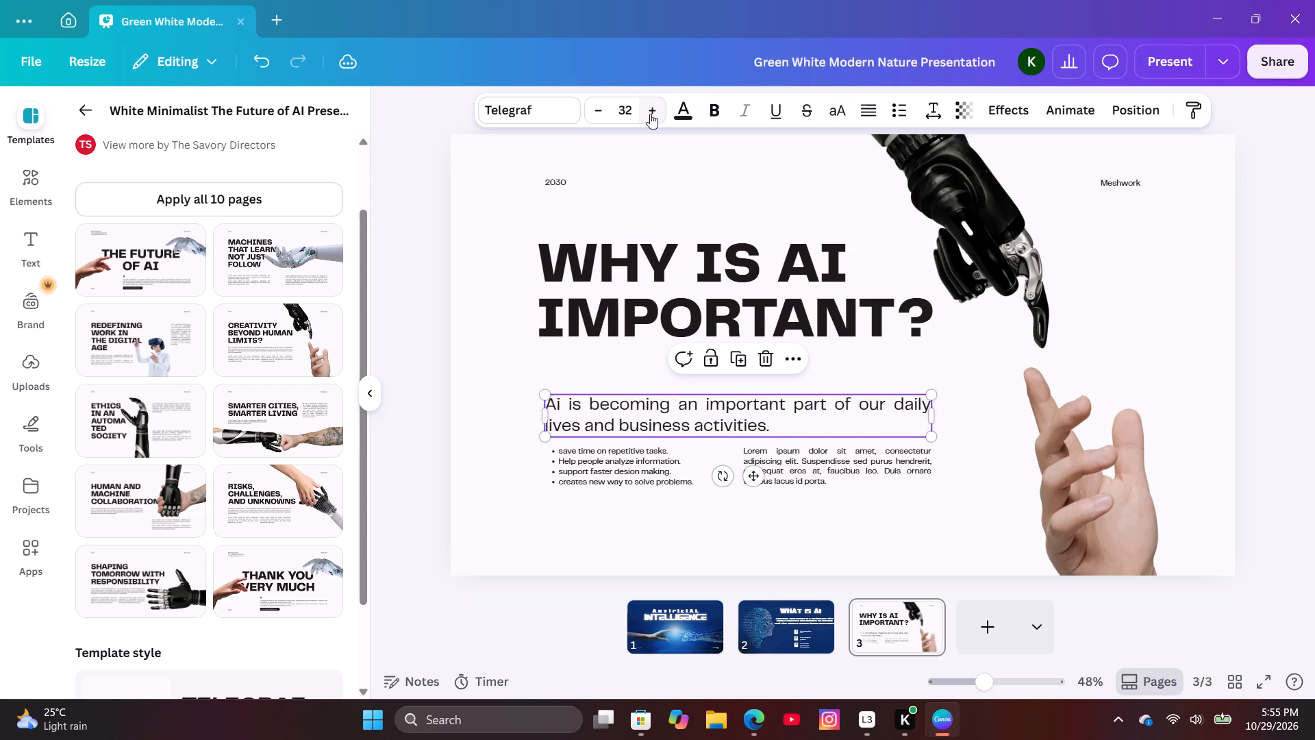
{"action": "left_click", "coordinate": [595, 109]}
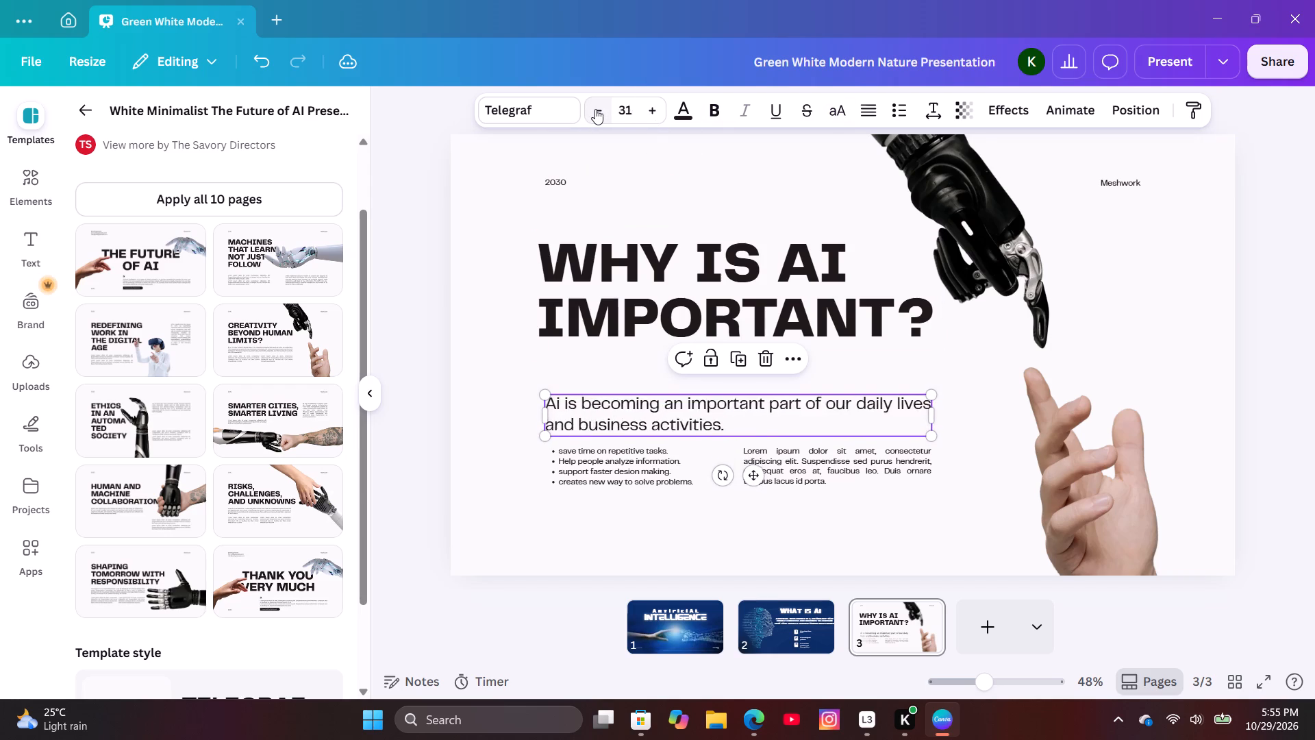
{"action": "double_click", "coordinate": [595, 109]}
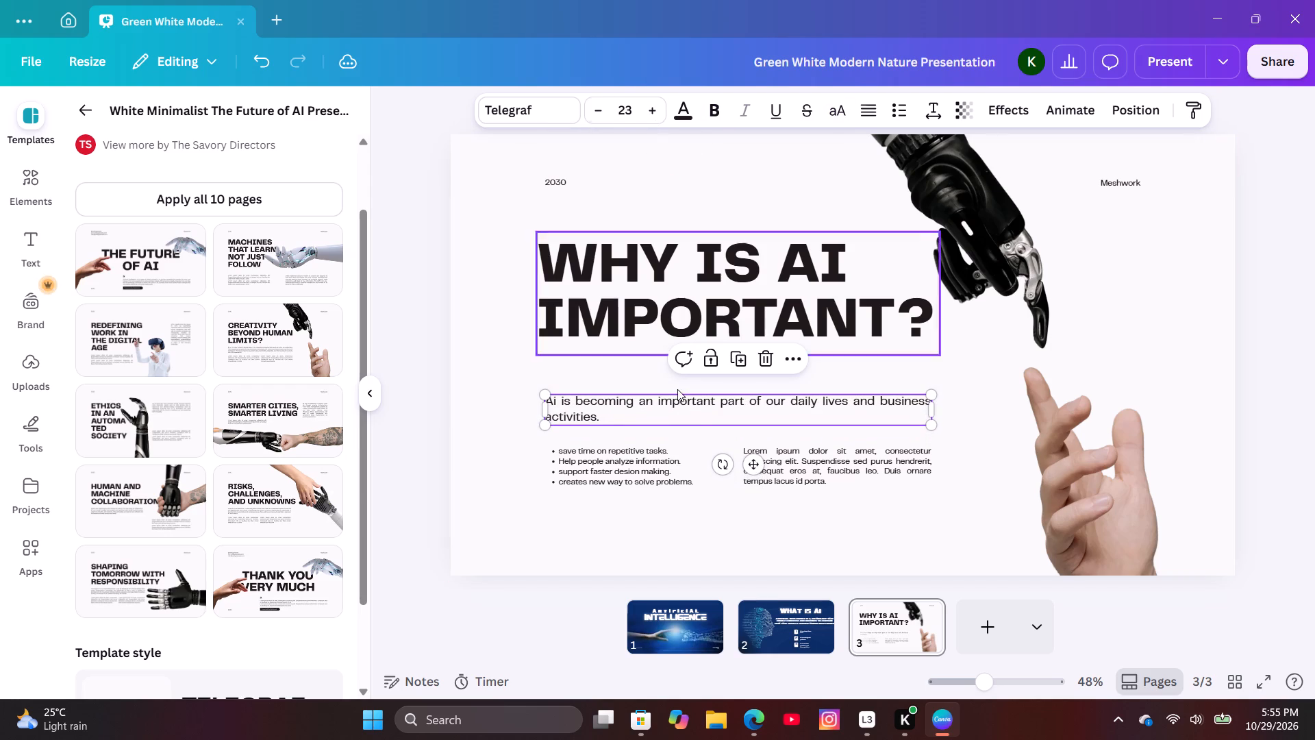
{"action": "left_click_drag", "start_coordinate": [693, 412], "coordinate": [690, 378]}
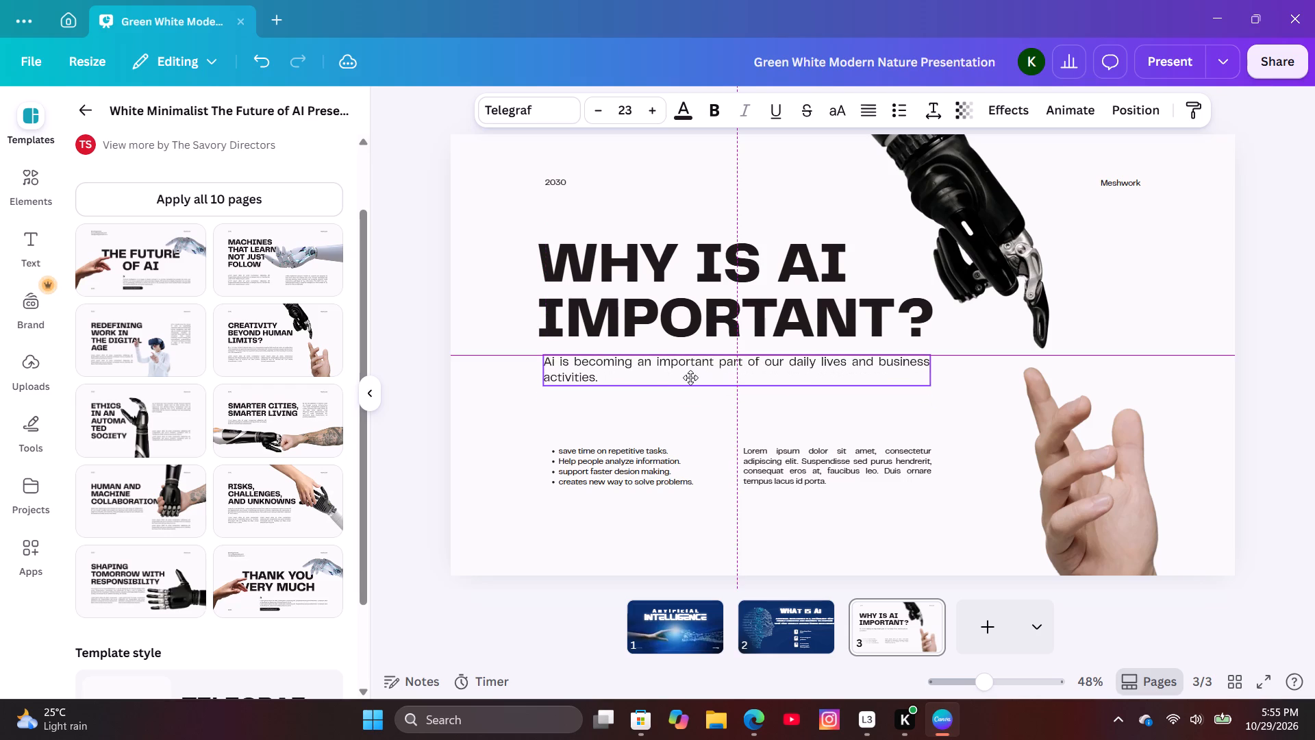
{"action": "left_click_drag", "start_coordinate": [690, 378], "coordinate": [691, 378]}
Set the bulleted list to font size 20 and move it up closer to the intro sentence.
{"action": "left_click", "coordinate": [631, 473]}
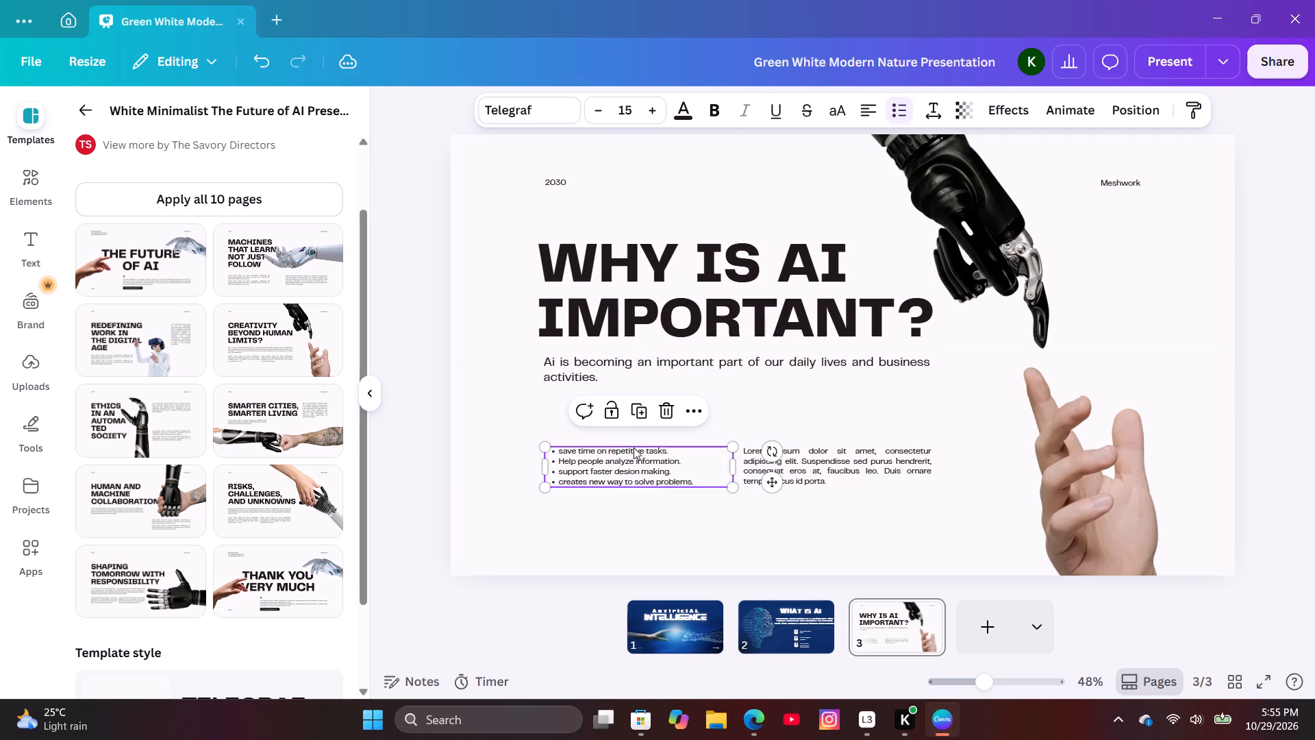
{"action": "left_click", "coordinate": [654, 112]}
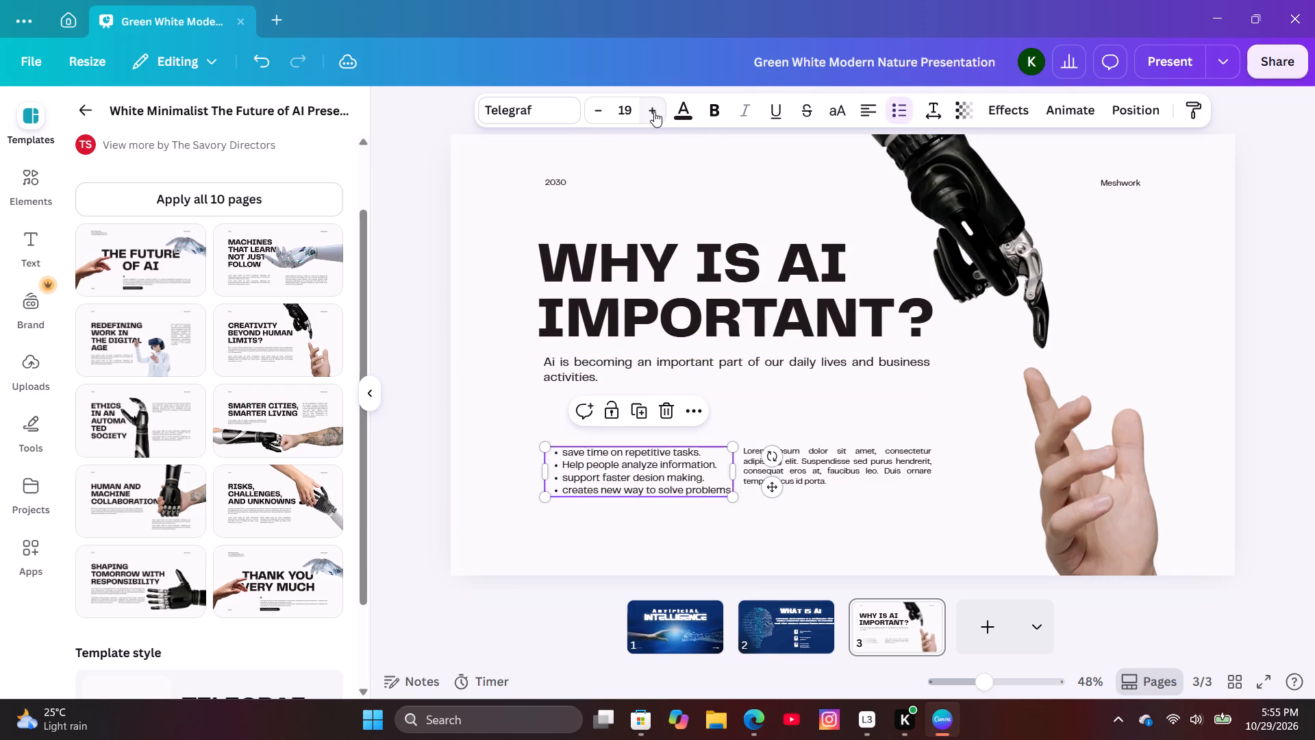
{"action": "left_click", "coordinate": [598, 113]}
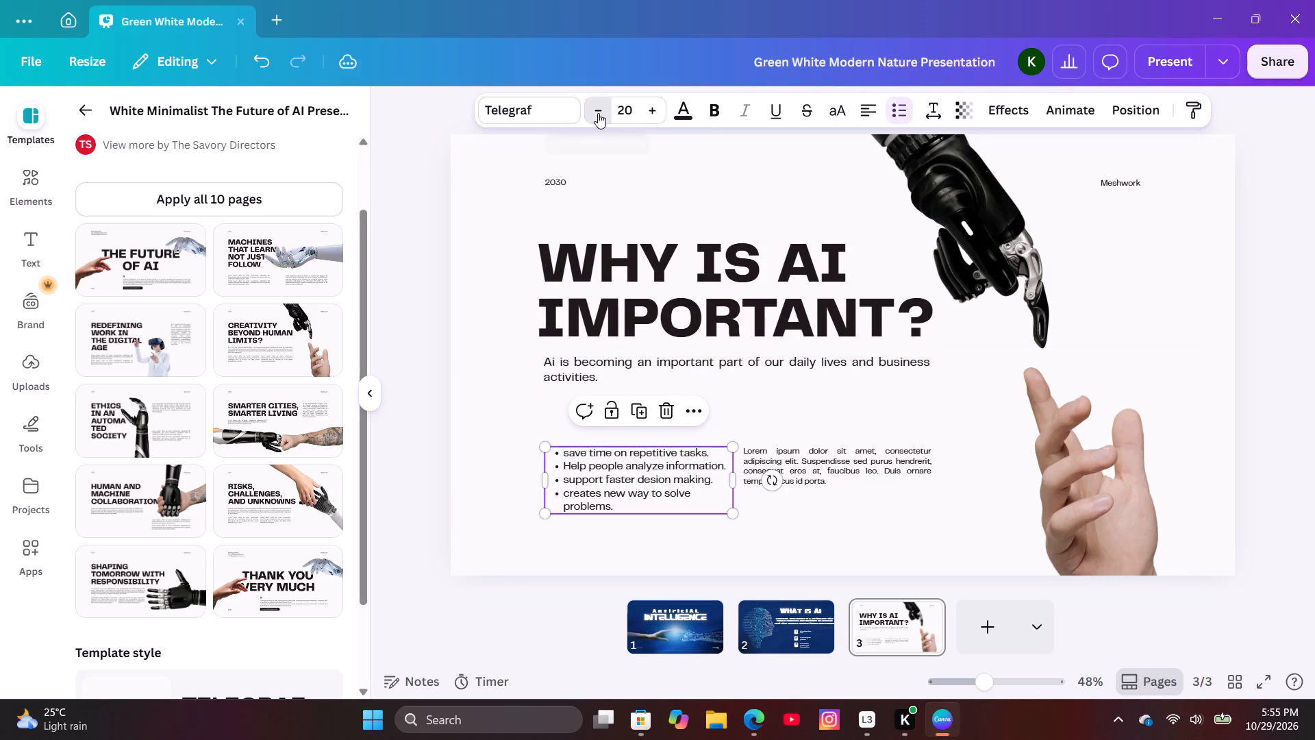
{"action": "left_click", "coordinate": [652, 112]}
{"action": "left_click_drag", "start_coordinate": [637, 483], "coordinate": [636, 453]}
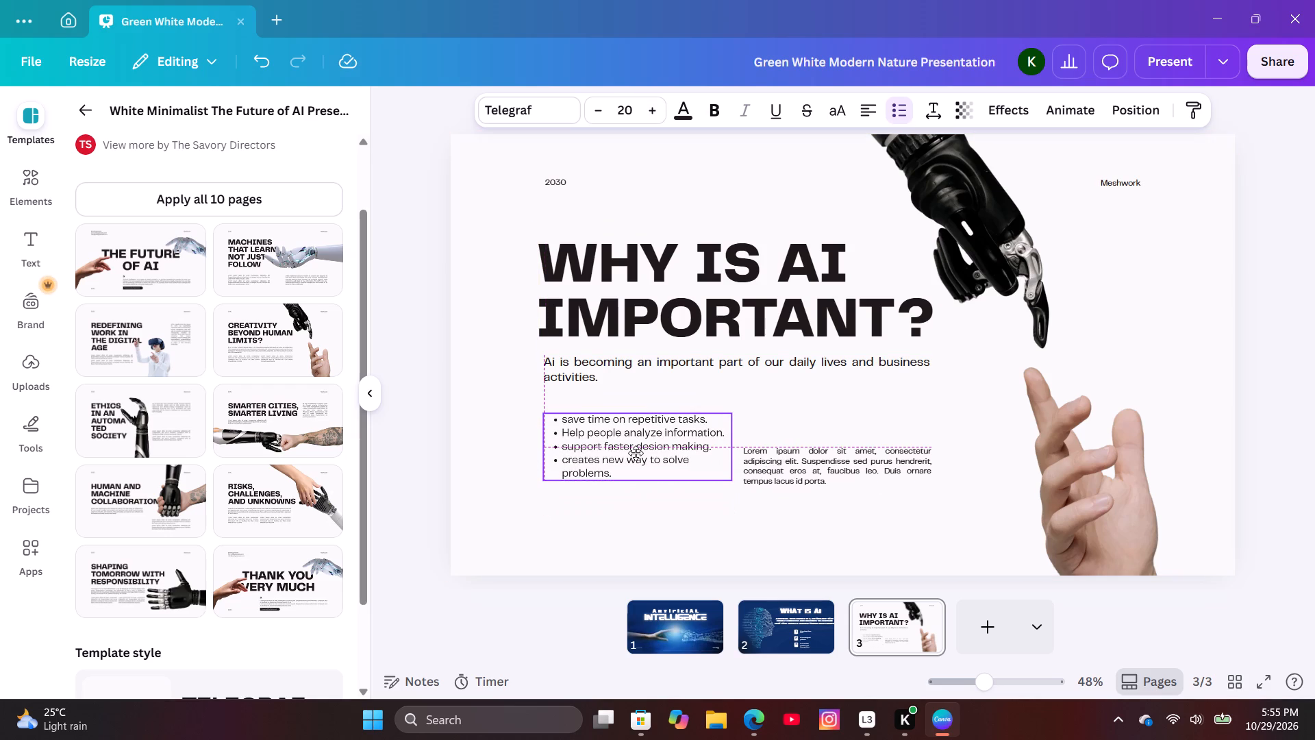
{"action": "left_click_drag", "start_coordinate": [636, 453], "coordinate": [636, 447]}
Set the second column's placeholder paragraph to font size 20 and reposition it lower, diagonally below the bulleted list.
{"action": "left_click_drag", "start_coordinate": [797, 467], "coordinate": [799, 486]}
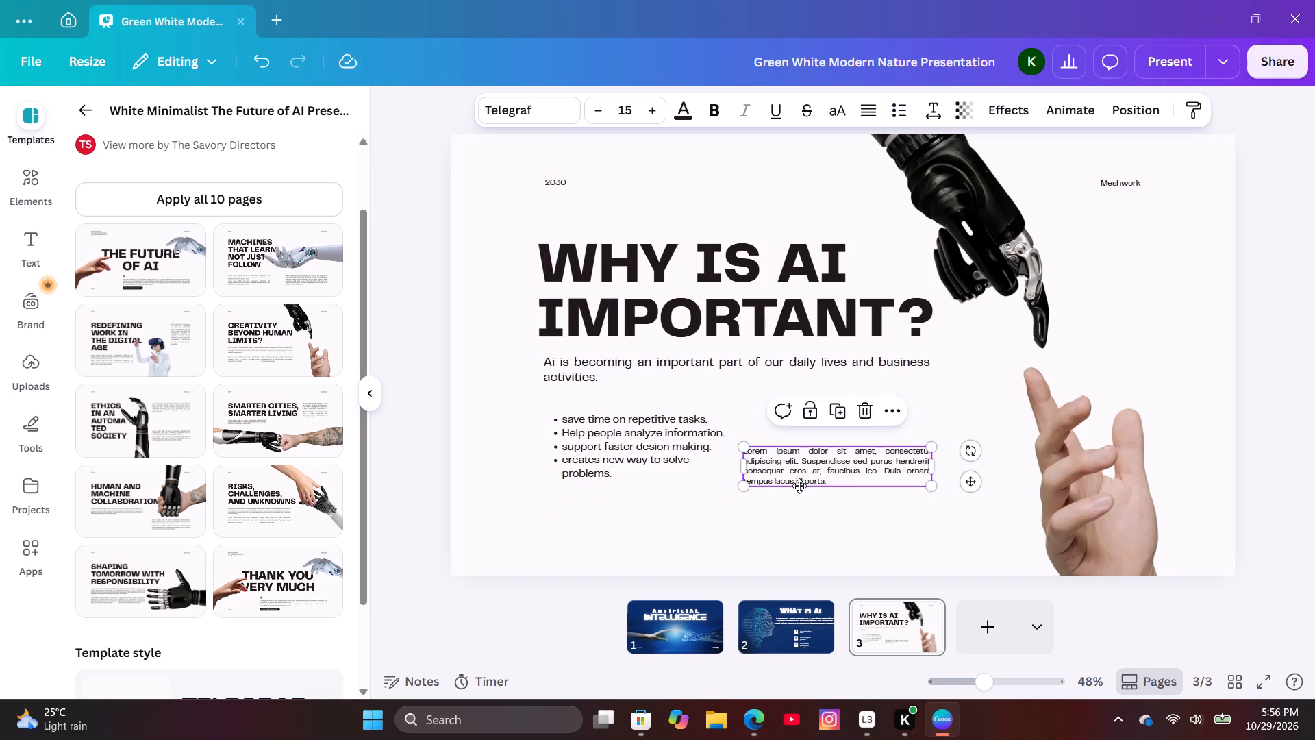
{"action": "left_click_drag", "start_coordinate": [799, 486], "coordinate": [799, 514]}
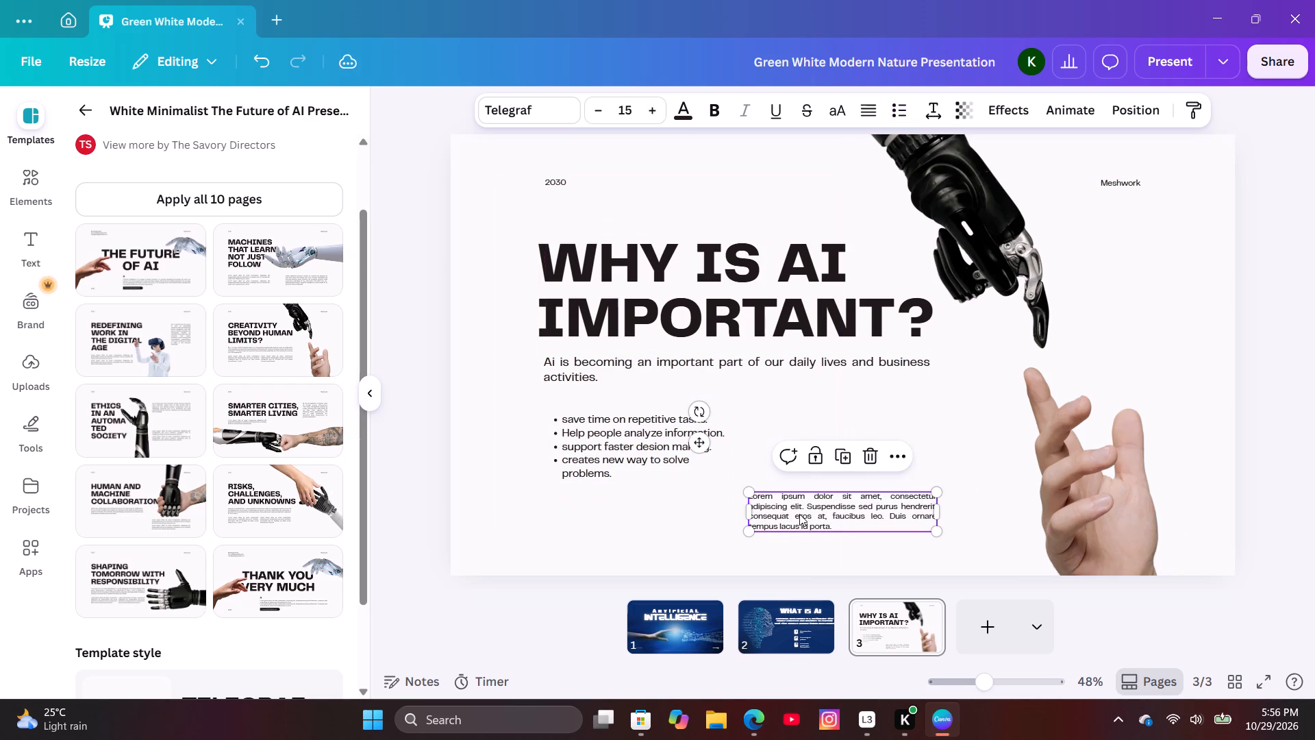
{"action": "left_click", "coordinate": [626, 460]}
{"action": "left_click", "coordinate": [818, 520]}
{"action": "triple_click", "coordinate": [653, 109]}
{"action": "double_click", "coordinate": [653, 109]}
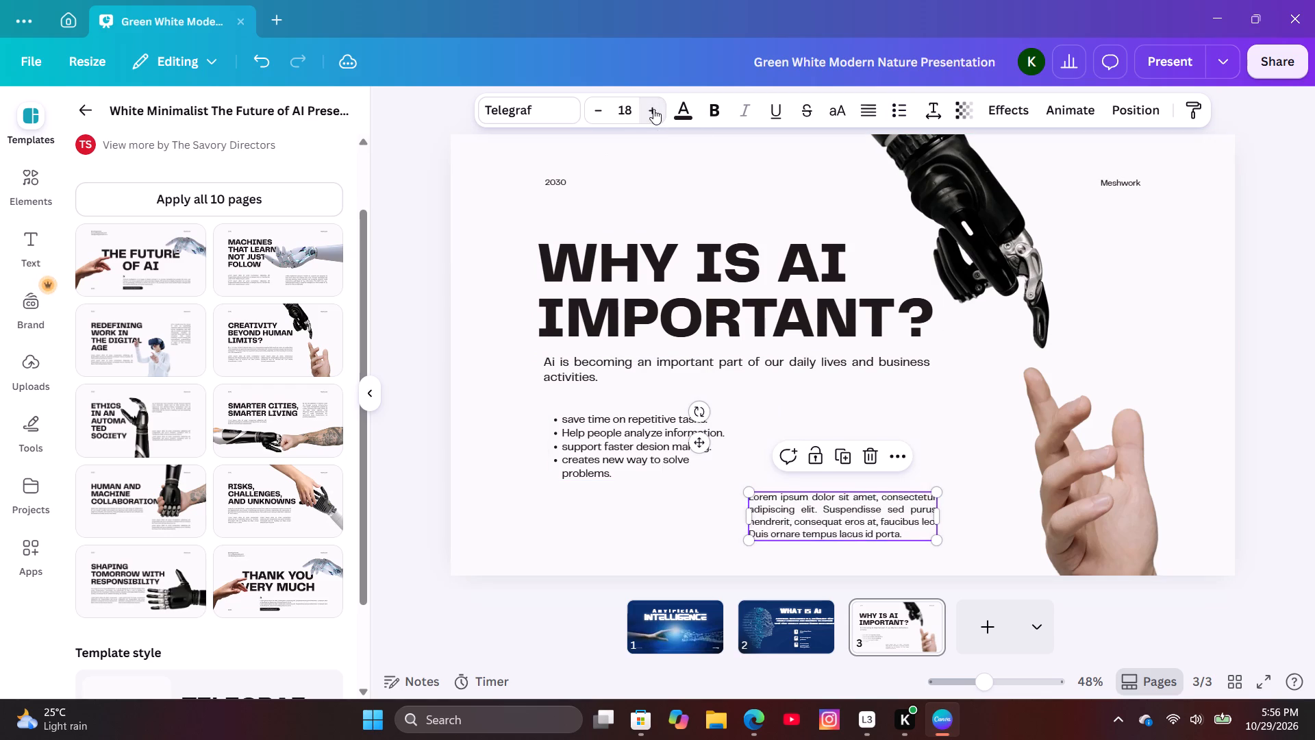
{"action": "left_click_drag", "start_coordinate": [795, 534], "coordinate": [792, 517]}
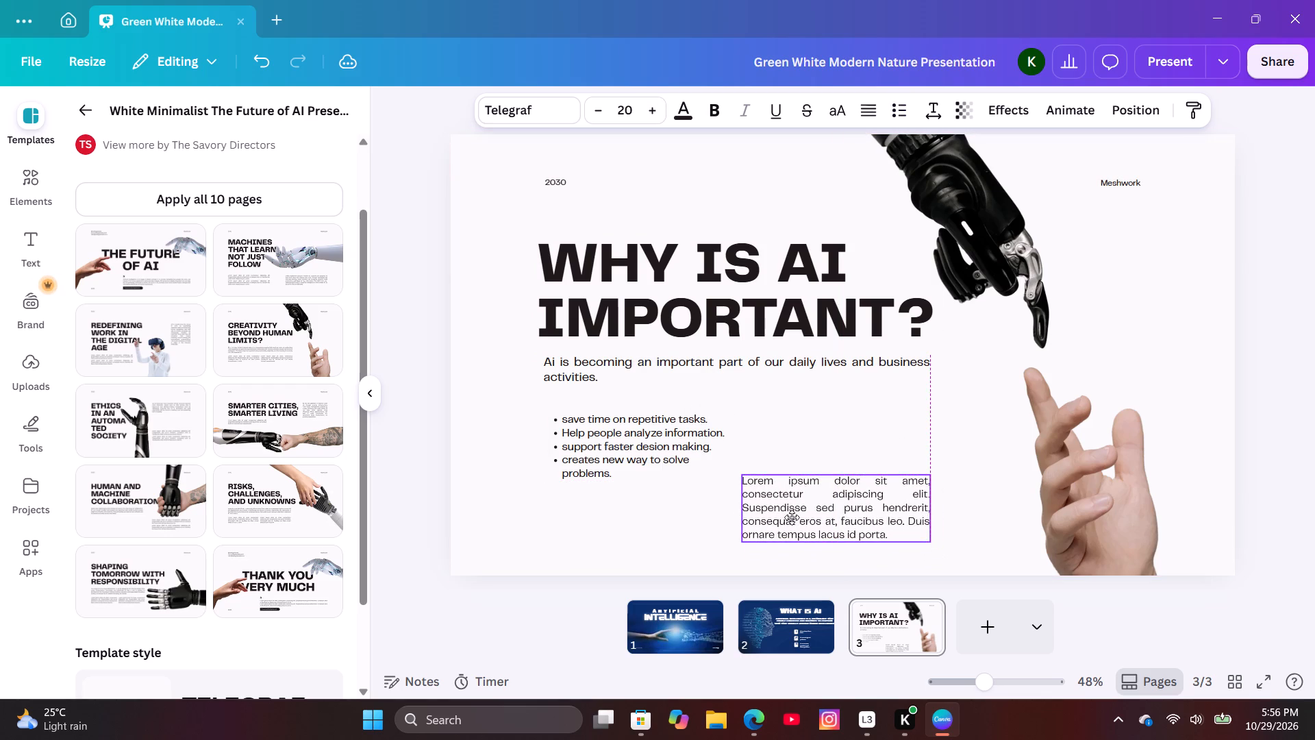
{"action": "left_click_drag", "start_coordinate": [792, 517], "coordinate": [785, 522]}
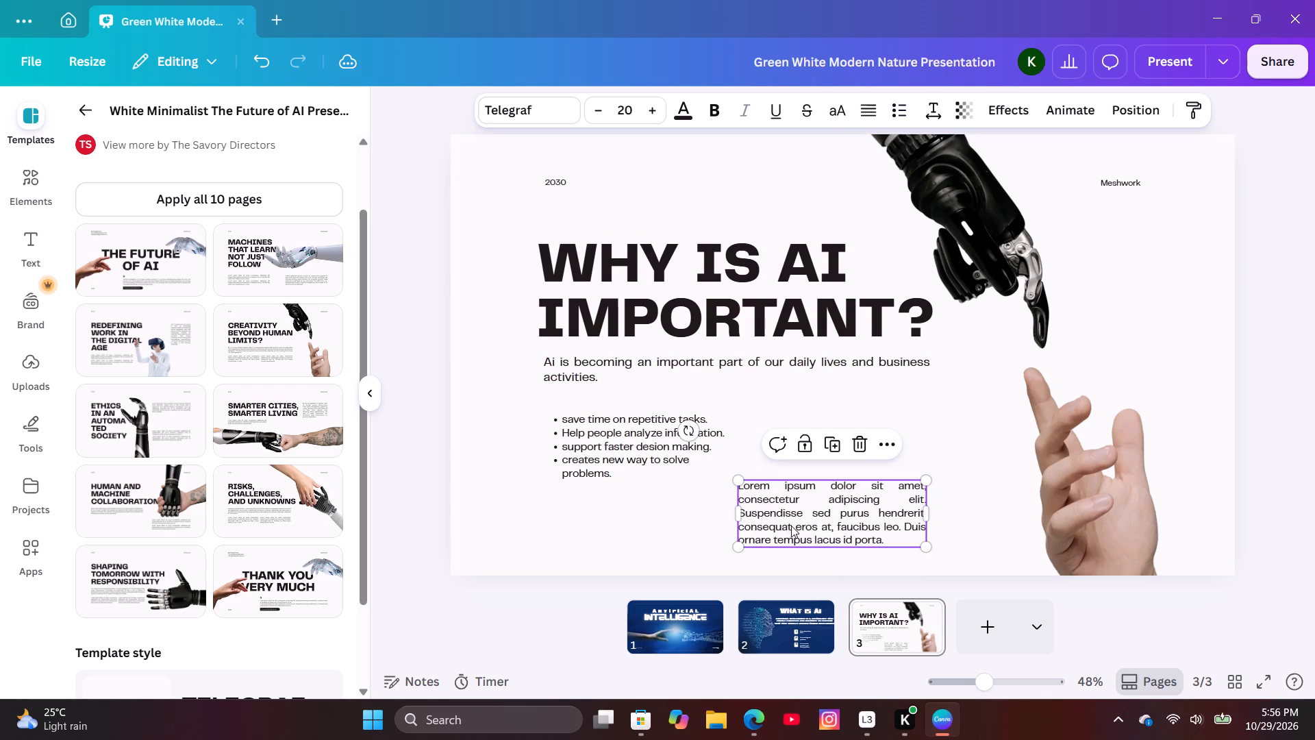
Replace the second column's placeholder paragraph with the line "Example : online shopping platforms" and start a new line below it.
{"action": "double_click", "coordinate": [777, 510]}
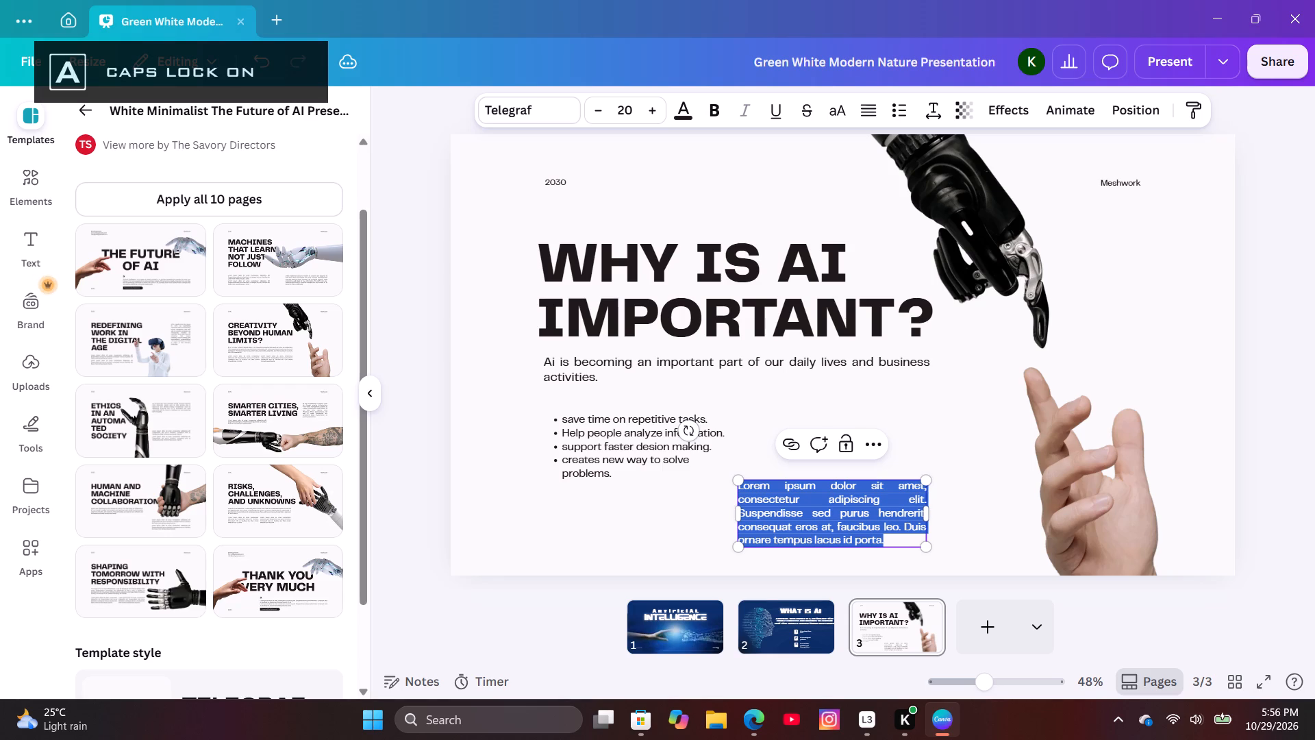
{"action": "key", "text": "e"}
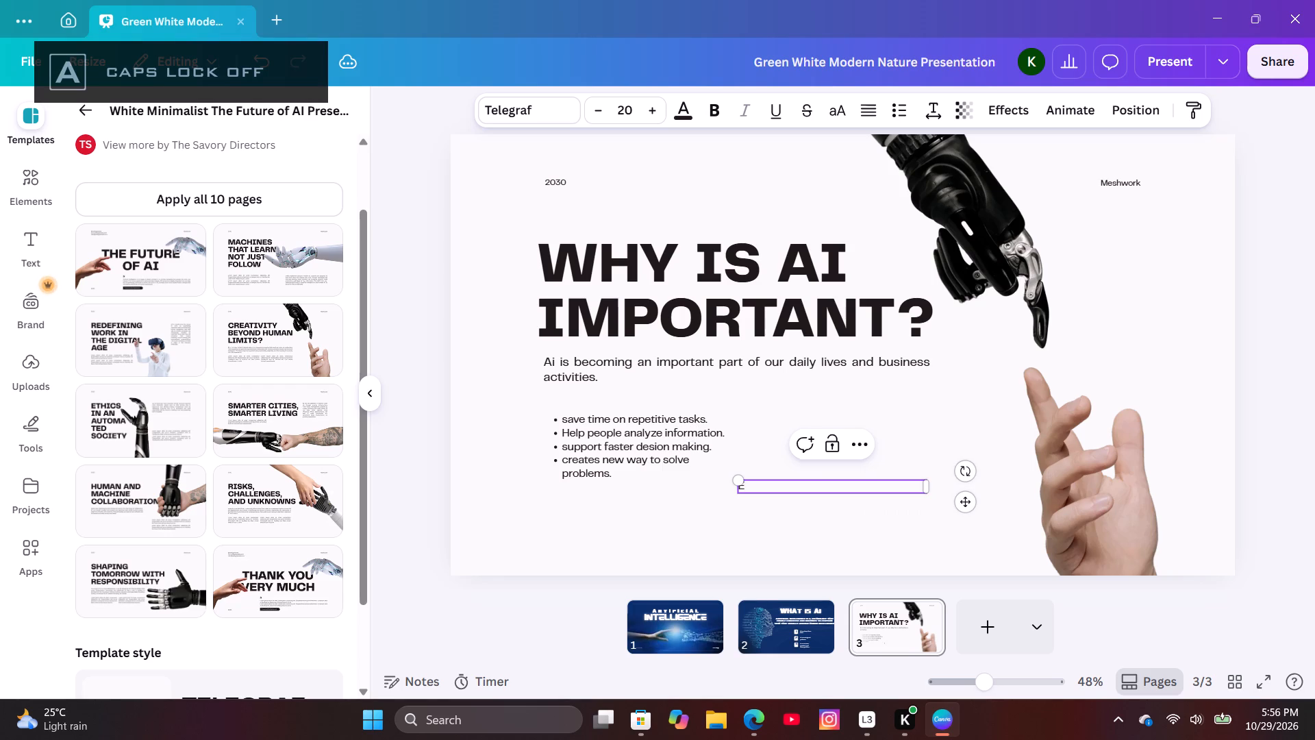
{"action": "key", "text": "x"}
{"action": "type", "text": "ample"}
{"action": "key", "text": "space"}
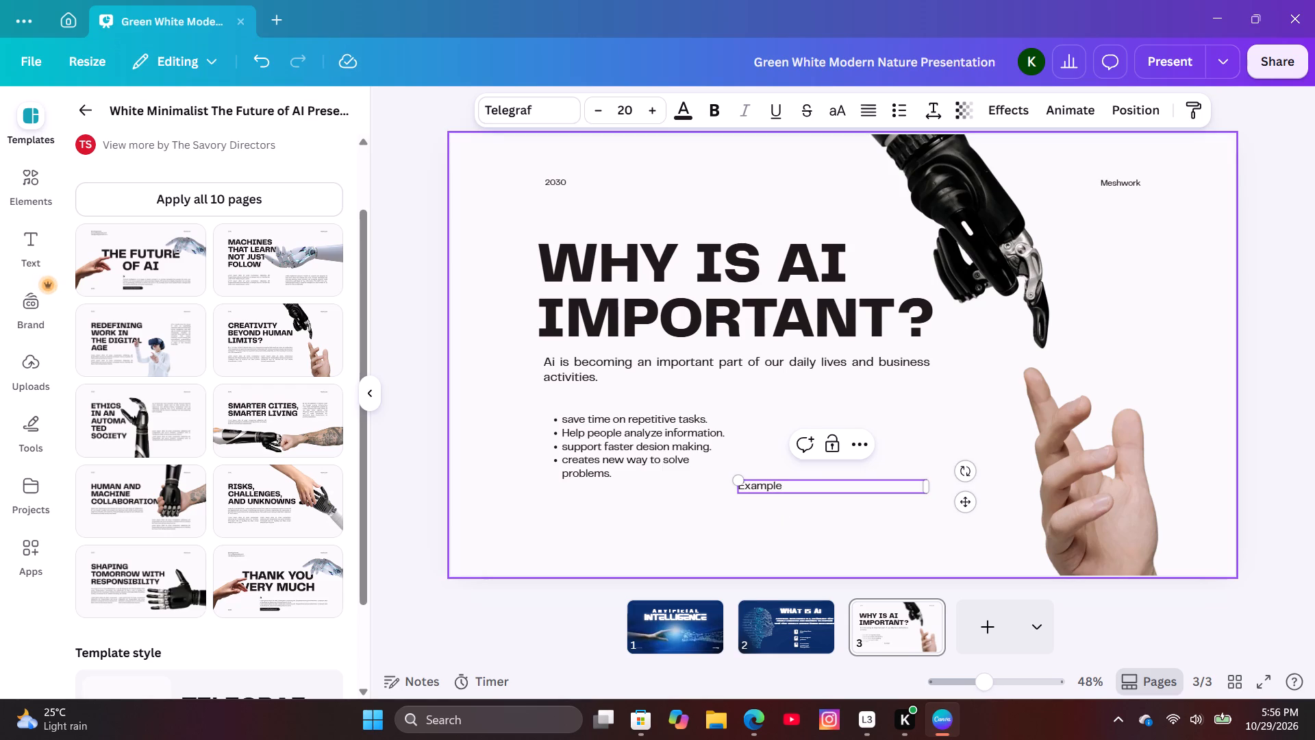
{"action": "type", "text": ":"}
{"action": "key", "text": "space"}
{"action": "type", "text": "online"}
{"action": "key", "text": "space"}
{"action": "type", "text": "shopping"}
{"action": "key", "text": "space"}
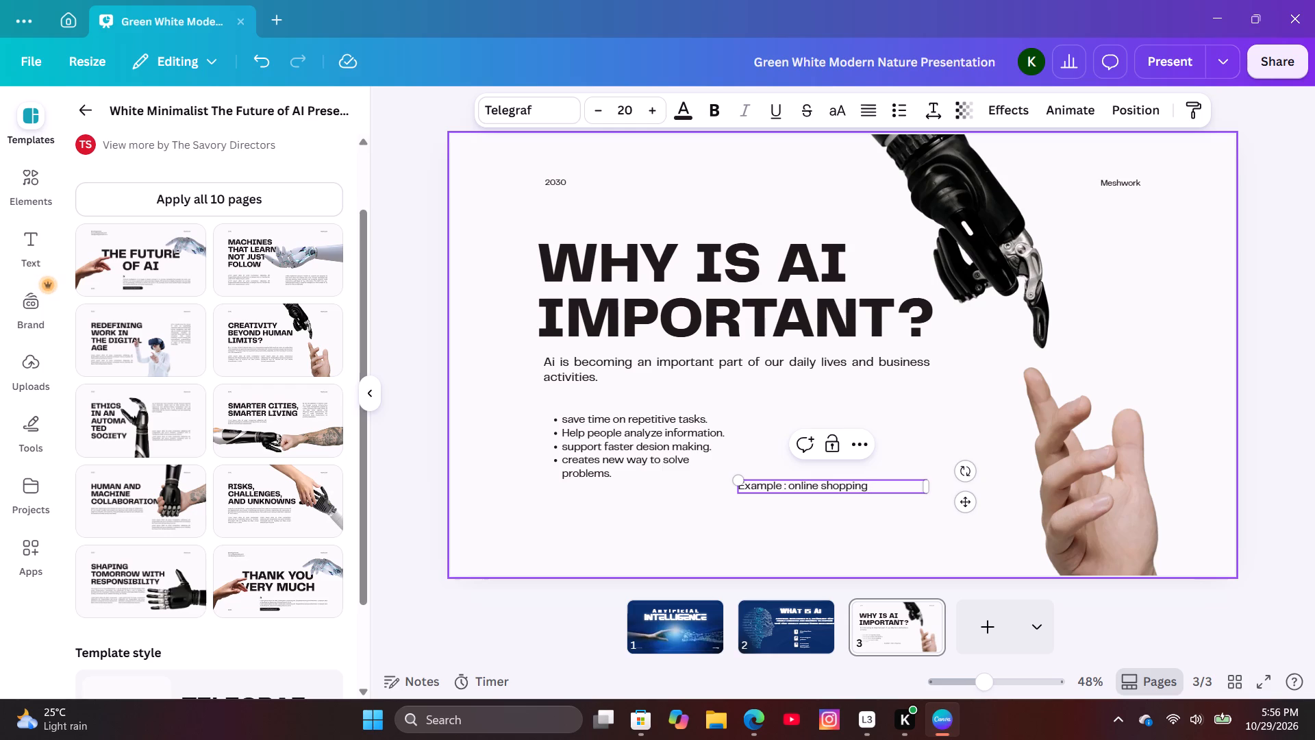
{"action": "type", "text": "plat"}
{"action": "type", "text": "form"}
{"action": "key", "text": "space"}
{"action": "key", "text": "BackSpace"}
{"action": "key", "text": "s"}
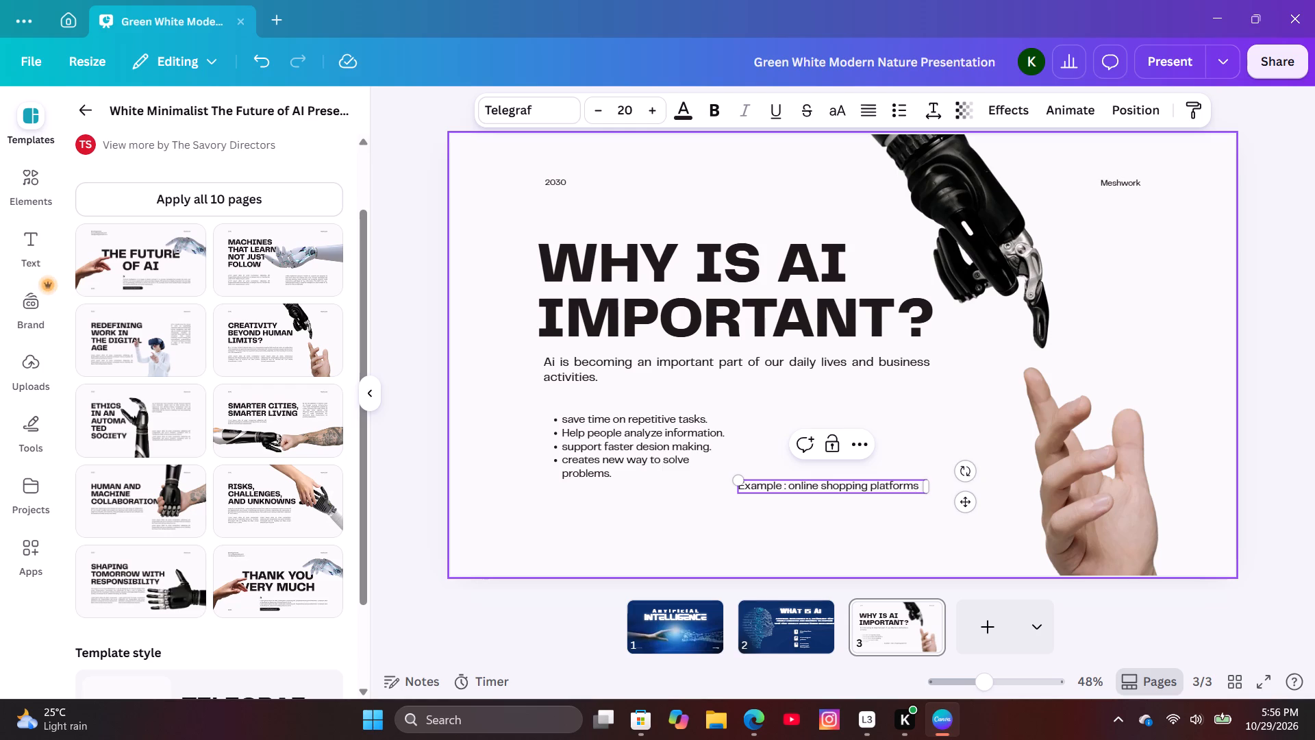
{"action": "key", "text": "Return"}
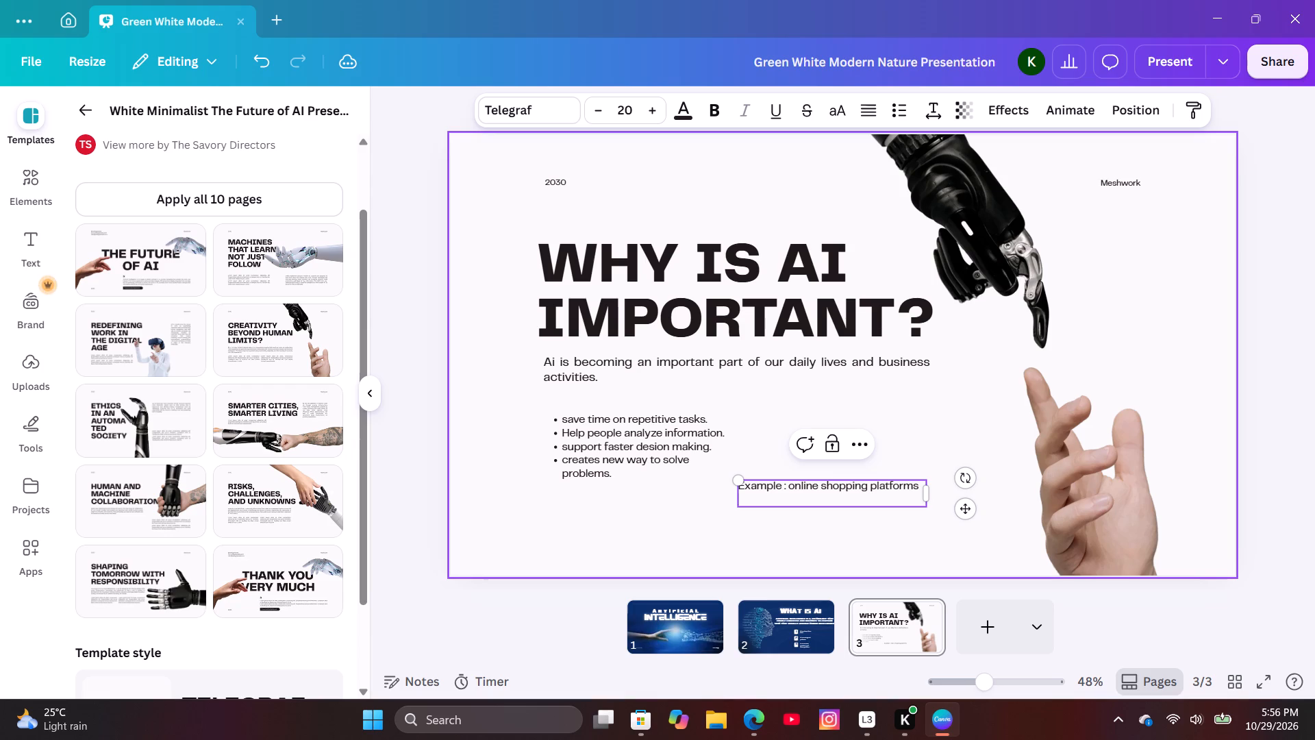
Continue the example on its second line with "recommend products based on".
{"action": "type", "text": "re"}
{"action": "type", "text": "com"}
{"action": "key", "text": "m"}
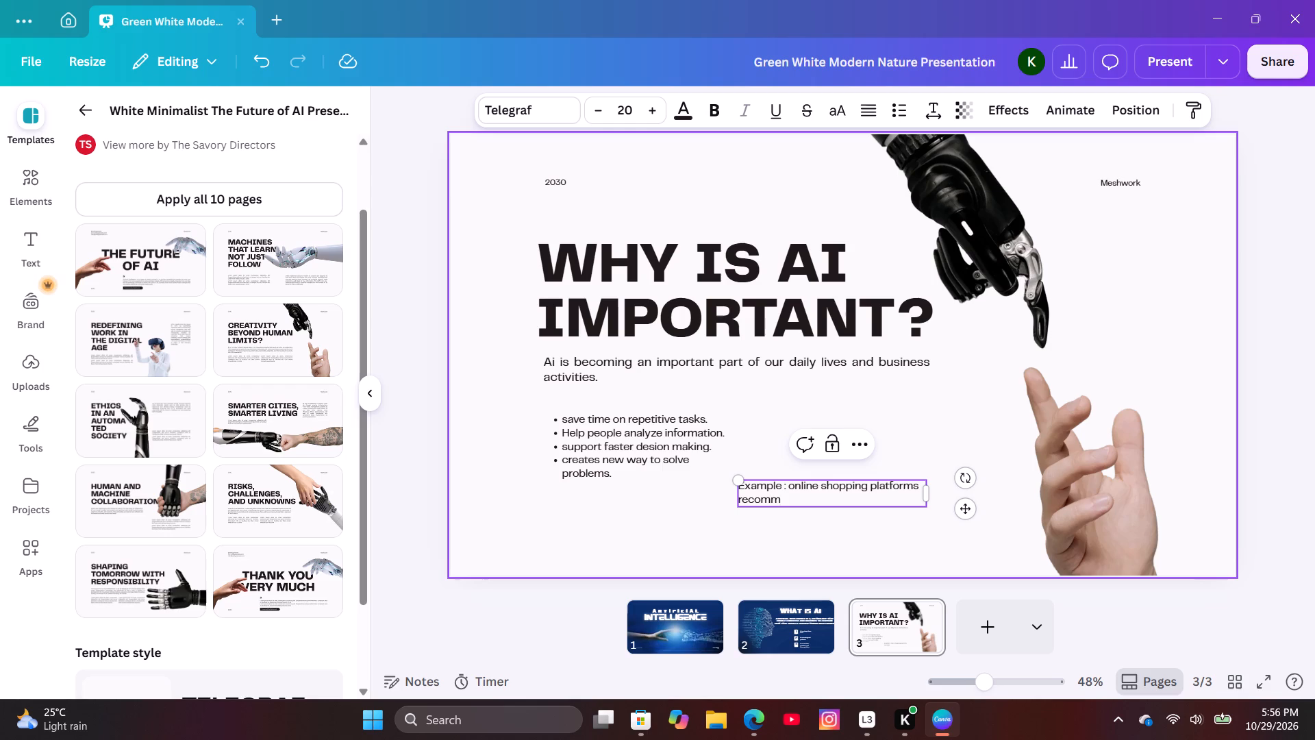
{"action": "type", "text": "end"}
{"action": "key", "text": "space"}
{"action": "type", "text": "prod"}
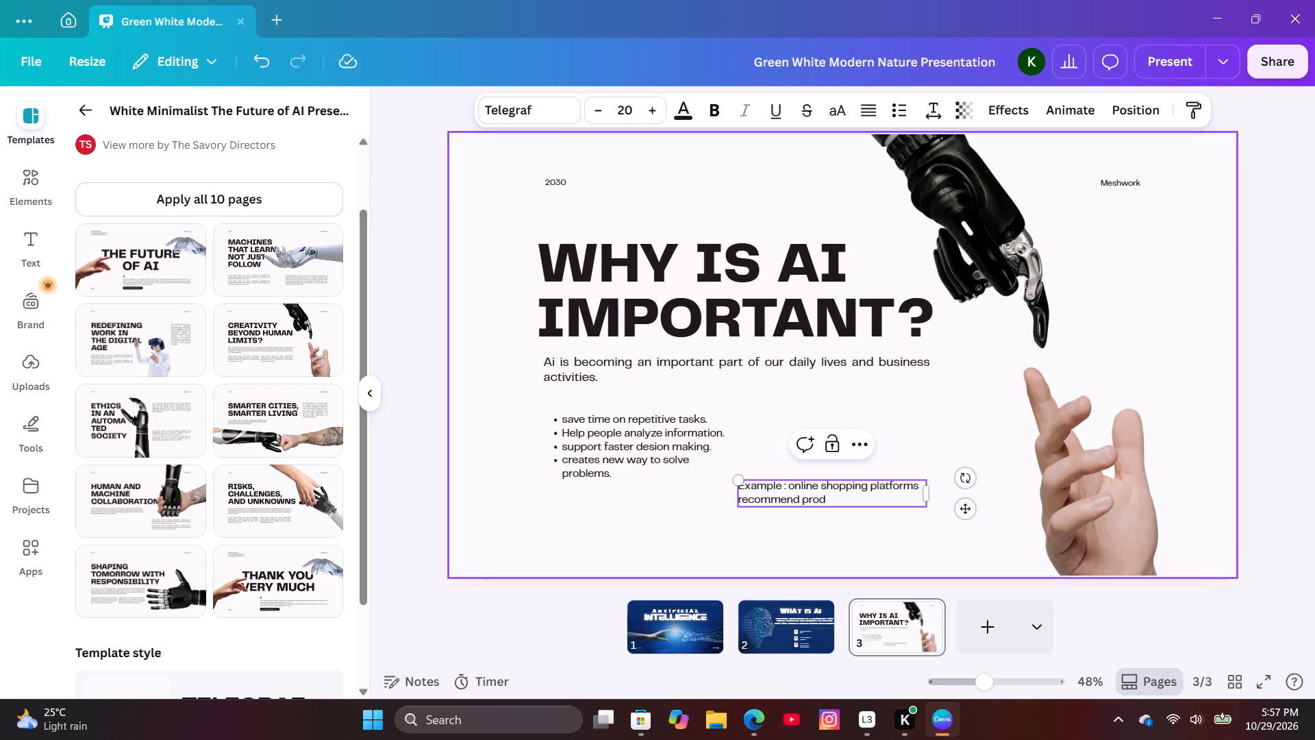
{"action": "type", "text": "uct"}
{"action": "type", "text": "s"}
{"action": "key", "text": "space"}
{"action": "type", "text": "bas"}
{"action": "type", "text": "ed"}
{"action": "key", "text": "space"}
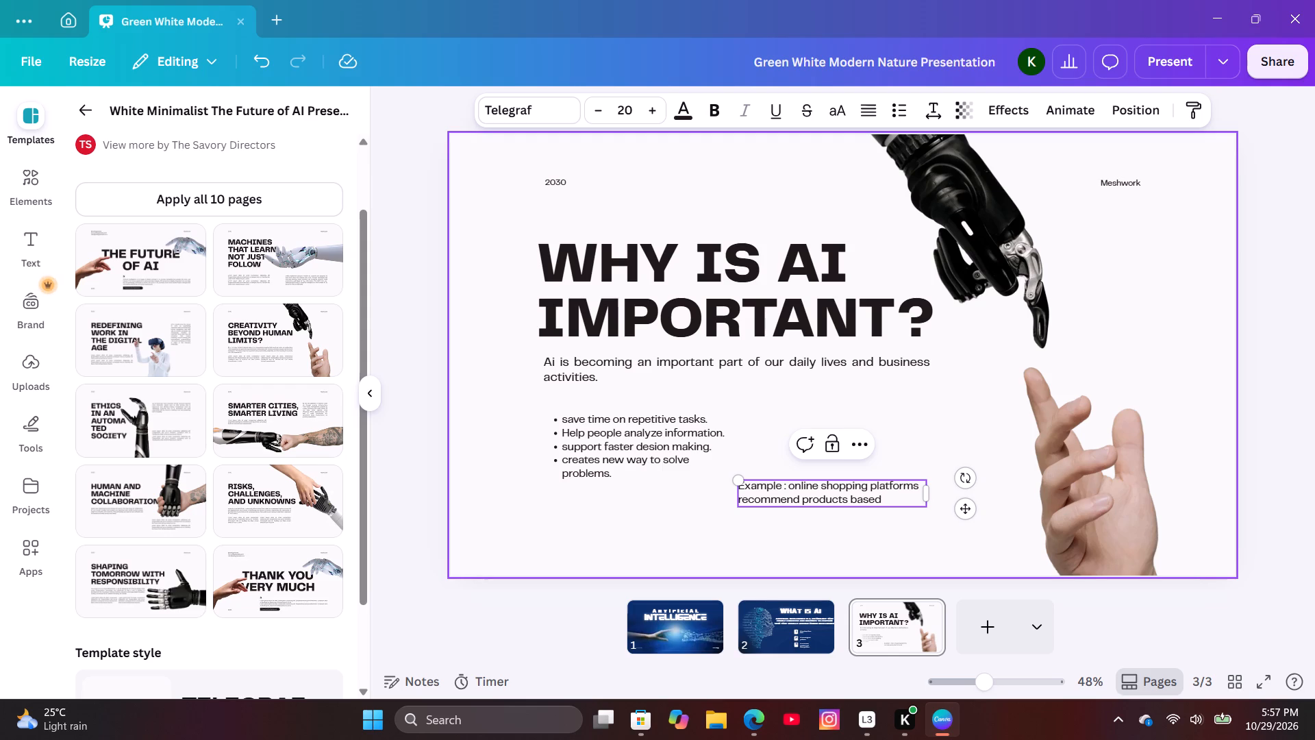
{"action": "type", "text": "on"}
{"action": "key", "text": "space"}
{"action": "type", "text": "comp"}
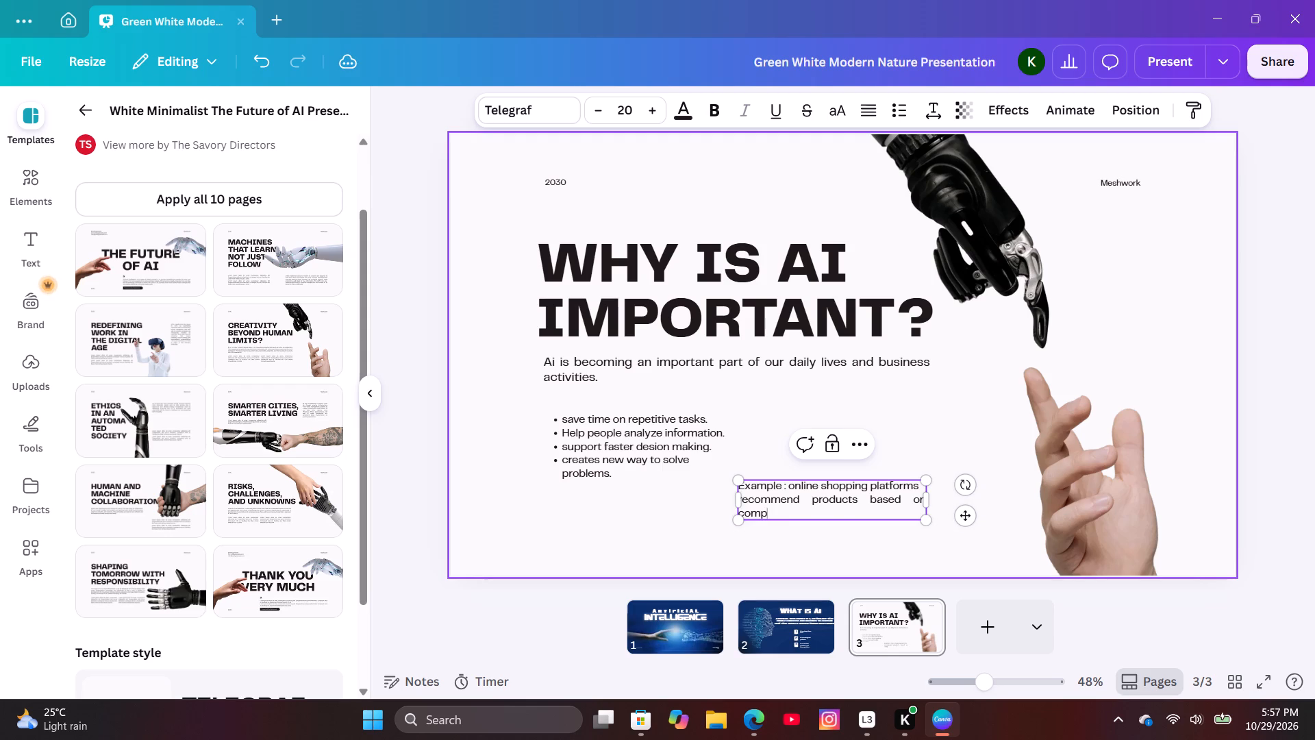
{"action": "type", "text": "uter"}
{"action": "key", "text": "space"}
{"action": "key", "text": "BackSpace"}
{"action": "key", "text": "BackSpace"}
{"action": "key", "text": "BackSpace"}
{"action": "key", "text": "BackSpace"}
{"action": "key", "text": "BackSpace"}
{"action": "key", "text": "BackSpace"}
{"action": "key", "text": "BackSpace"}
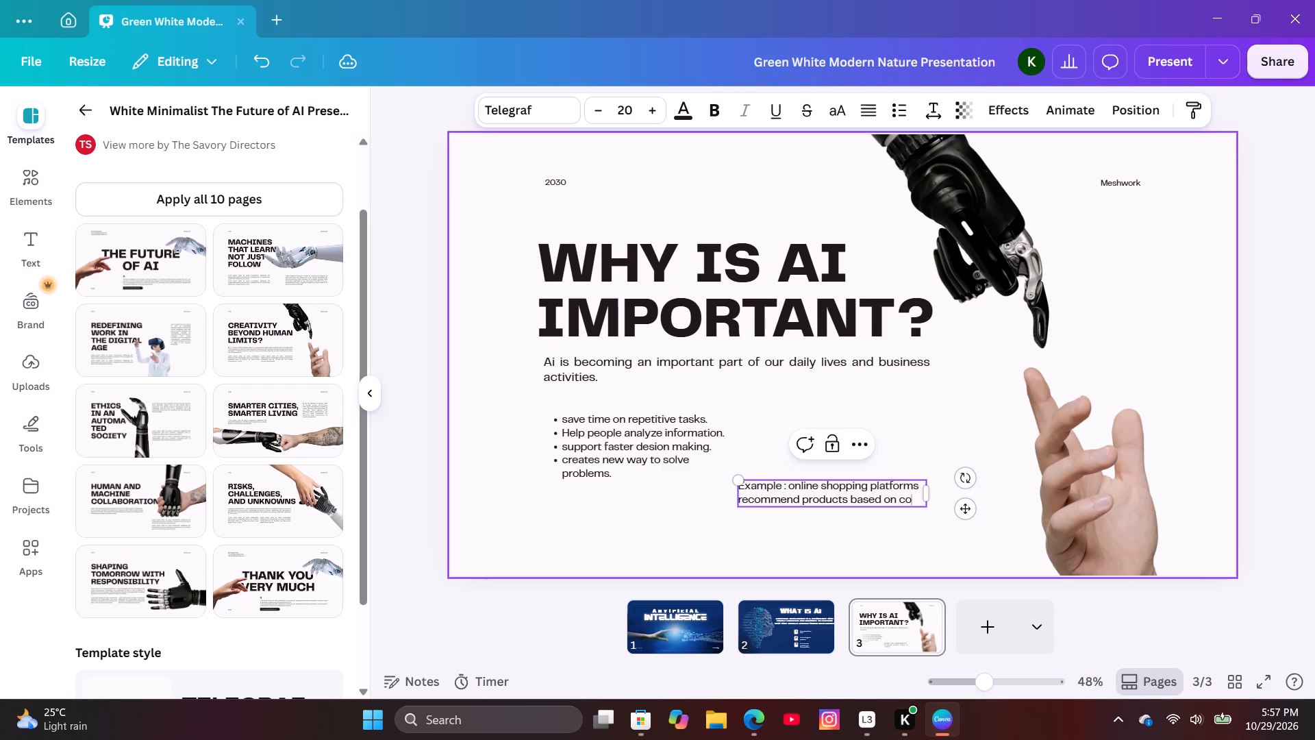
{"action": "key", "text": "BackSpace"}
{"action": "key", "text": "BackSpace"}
Complete the example sentence with "customer interests." and finish editing the text box.
{"action": "type", "text": "coust"}
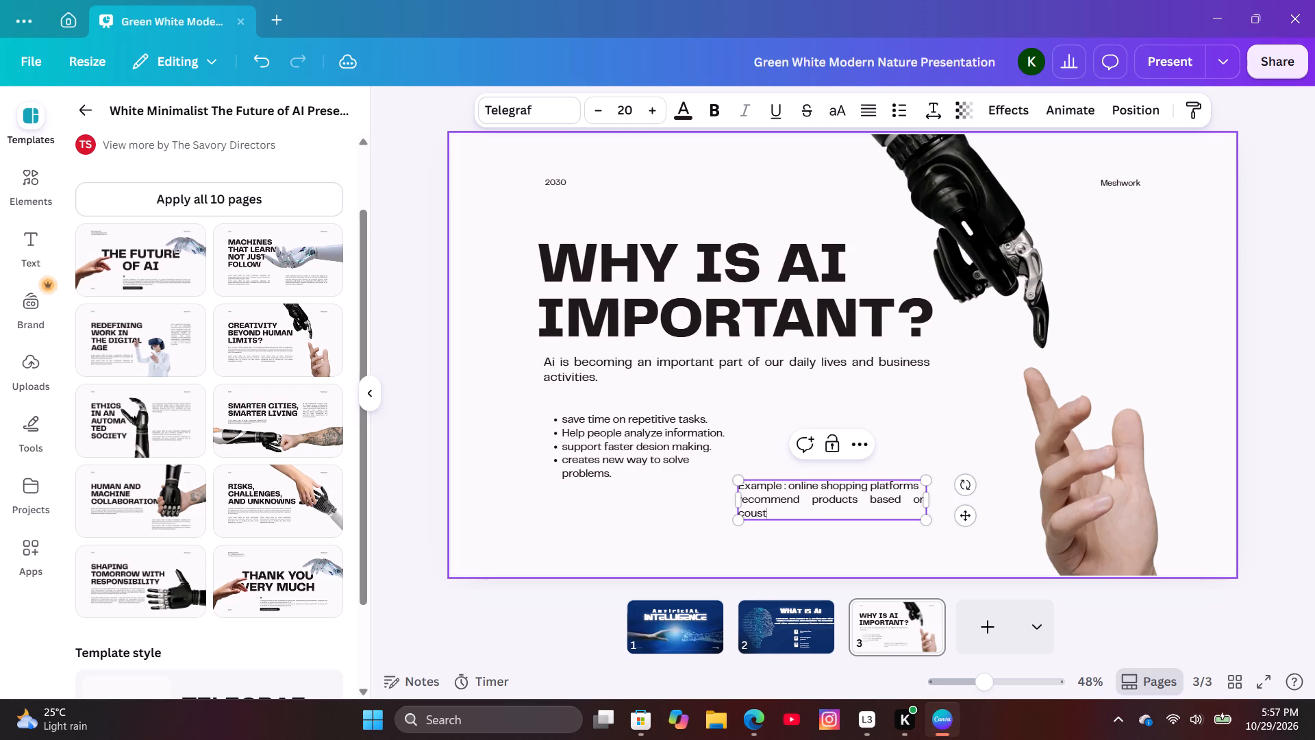
{"action": "key", "text": "BackSpace"}
{"action": "key", "text": "BackSpace"}
{"action": "key", "text": "BackSpace"}
{"action": "key", "text": "BackSpace"}
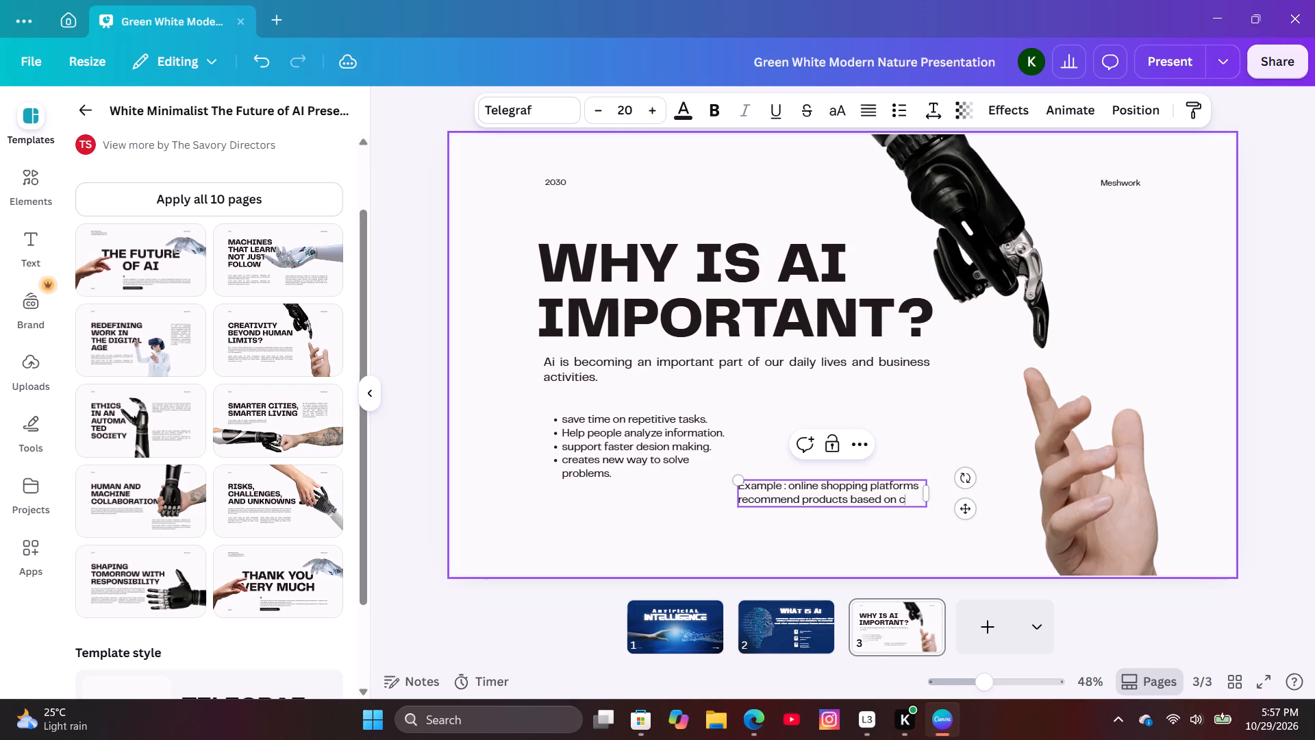
{"action": "type", "text": "ustomer"}
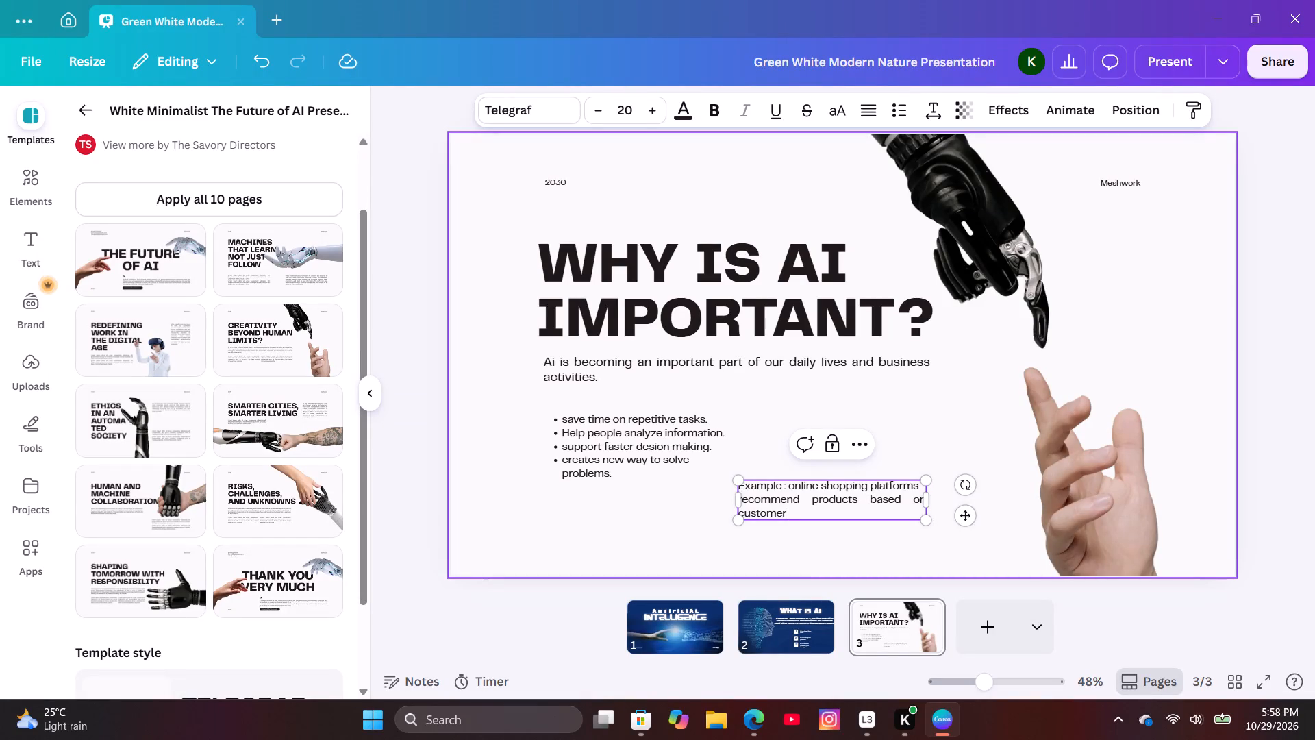
{"action": "key", "text": "space"}
{"action": "type", "text": "in"}
{"action": "type", "text": "ter"}
{"action": "type", "text": "est"}
{"action": "key", "text": "s"}
{"action": "key", "text": "period"}
{"action": "left_click", "coordinate": [612, 508]}
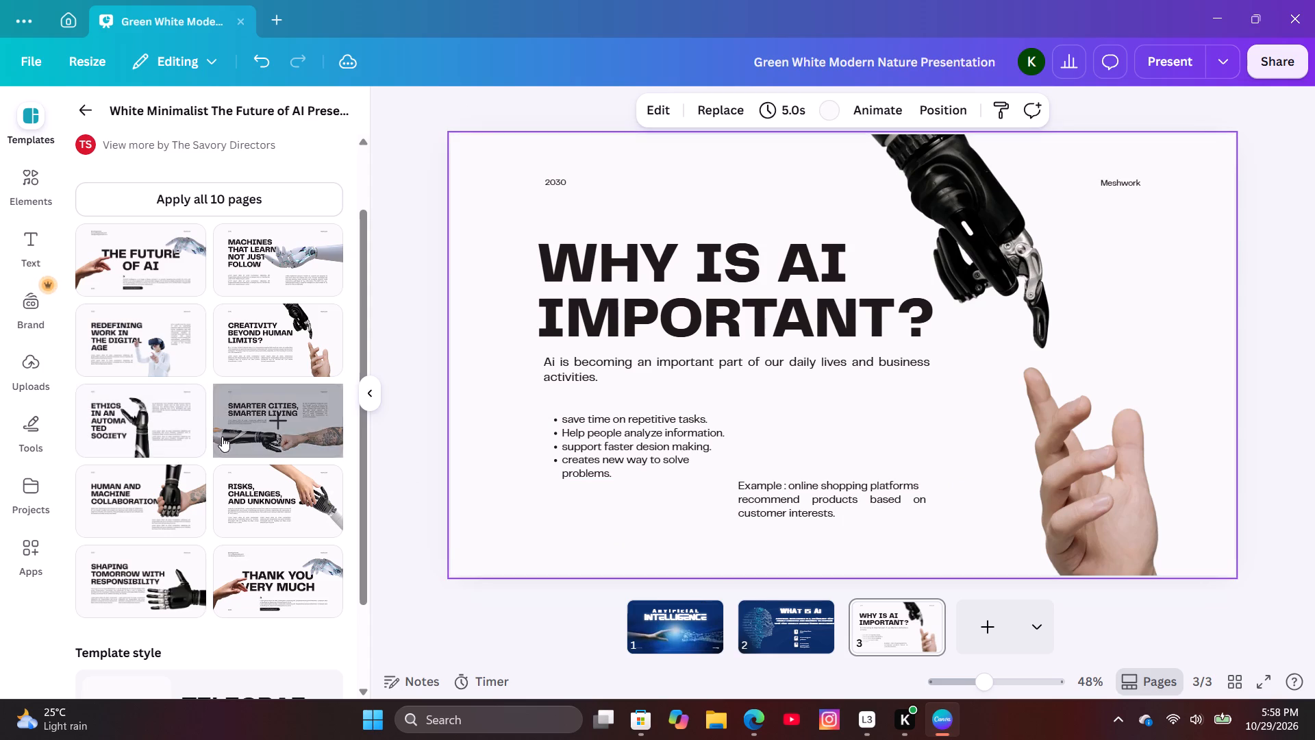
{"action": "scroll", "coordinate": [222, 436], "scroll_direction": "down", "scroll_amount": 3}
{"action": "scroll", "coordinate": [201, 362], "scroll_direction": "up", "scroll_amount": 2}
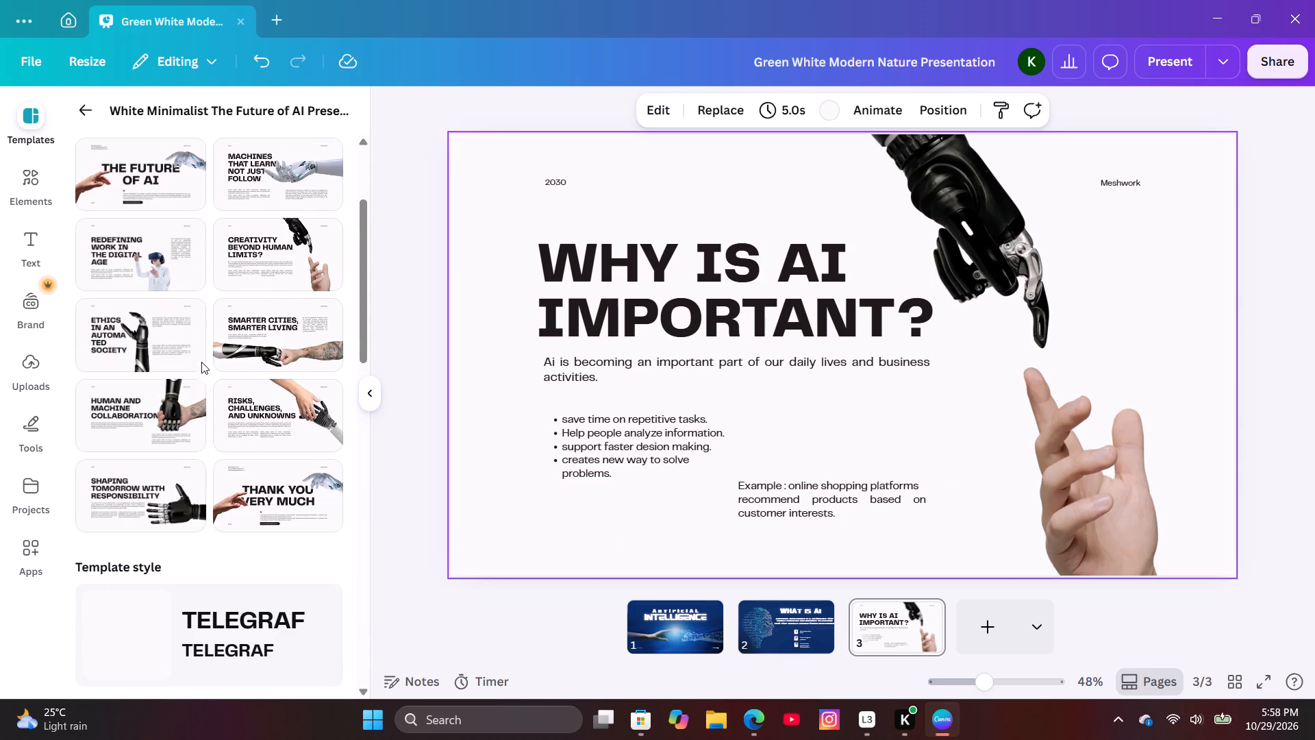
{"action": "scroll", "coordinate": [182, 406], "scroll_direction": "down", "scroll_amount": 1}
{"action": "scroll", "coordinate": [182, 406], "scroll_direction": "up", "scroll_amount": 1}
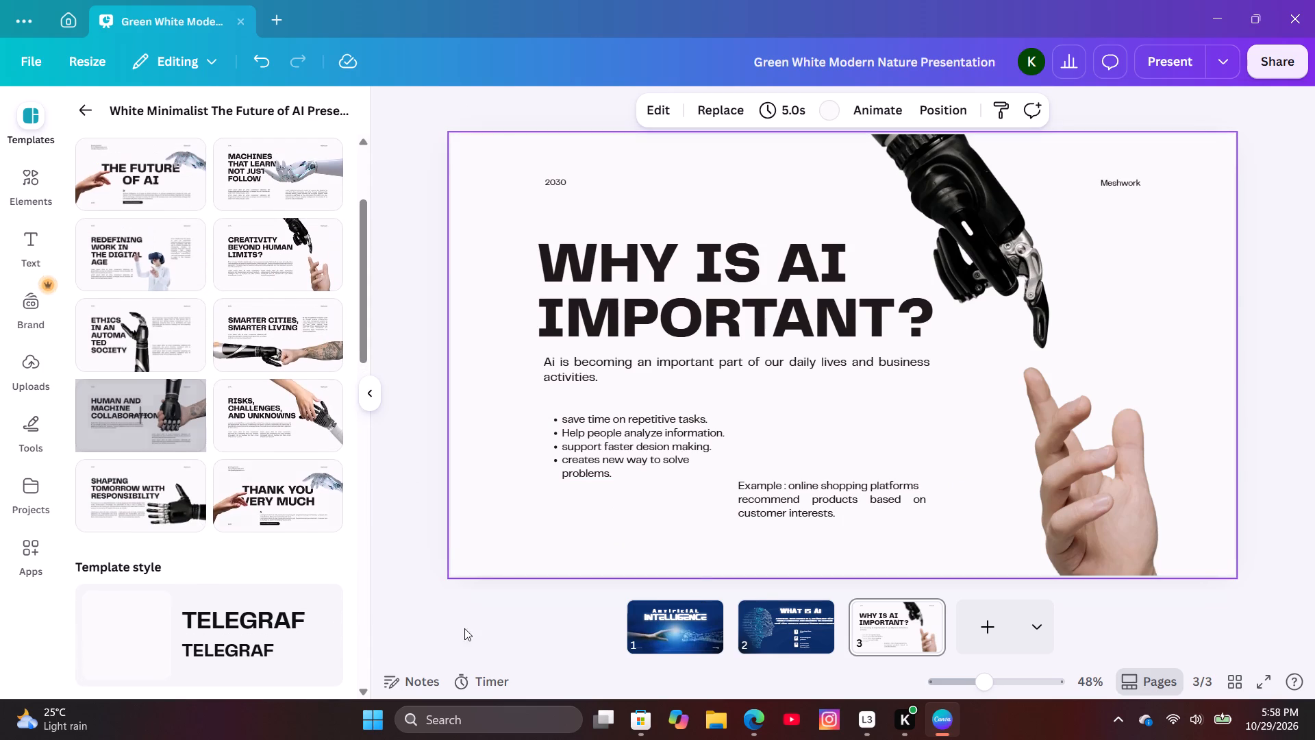
Add the template's "The Future of AI" page as a new page directly after the Artificial Intelligence cover and compare the two.
{"action": "left_click", "coordinate": [667, 630]}
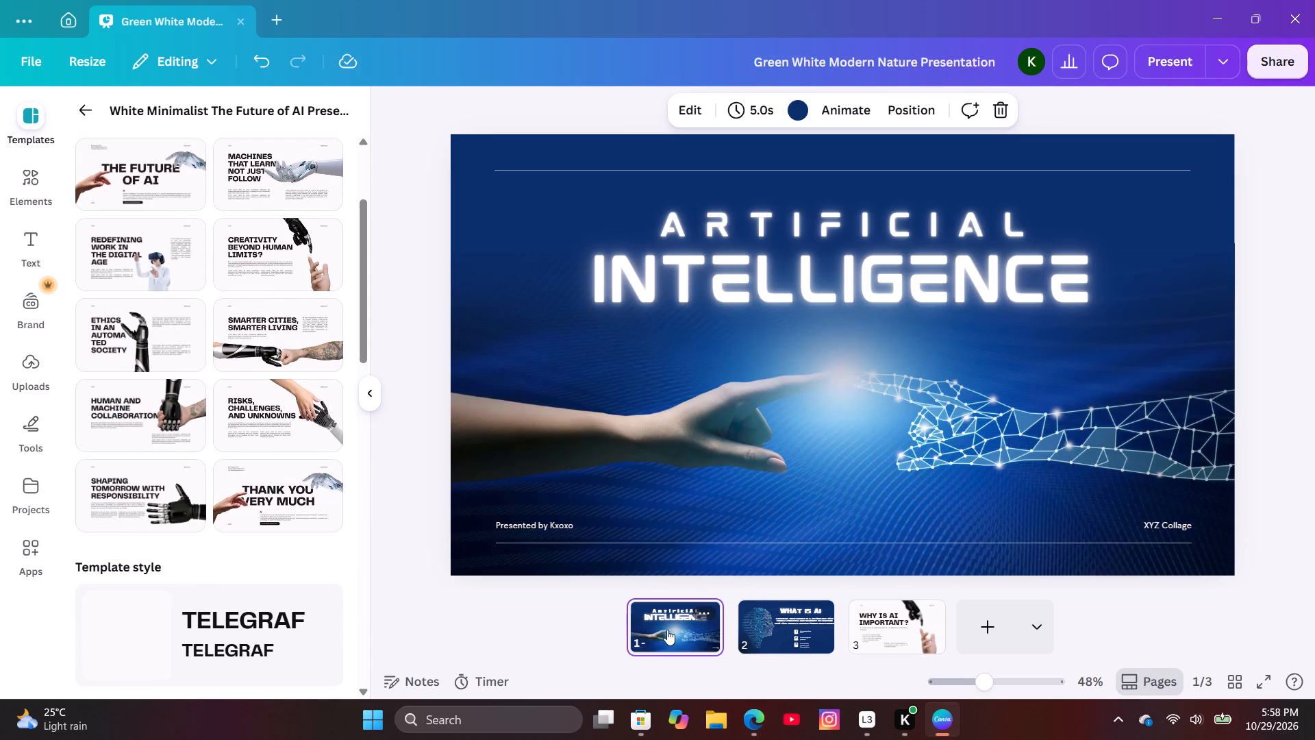
{"action": "scroll", "coordinate": [69, 268], "scroll_direction": "up", "scroll_amount": 4}
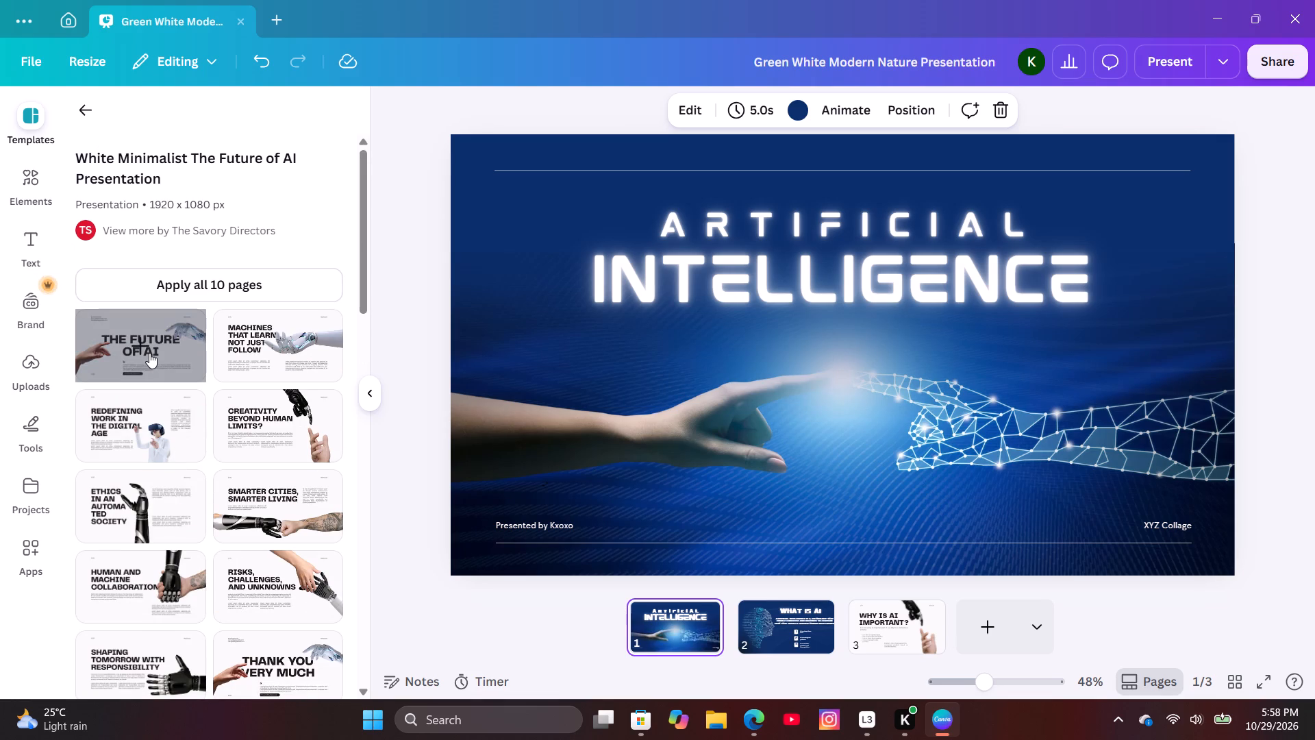
{"action": "left_click", "coordinate": [149, 353]}
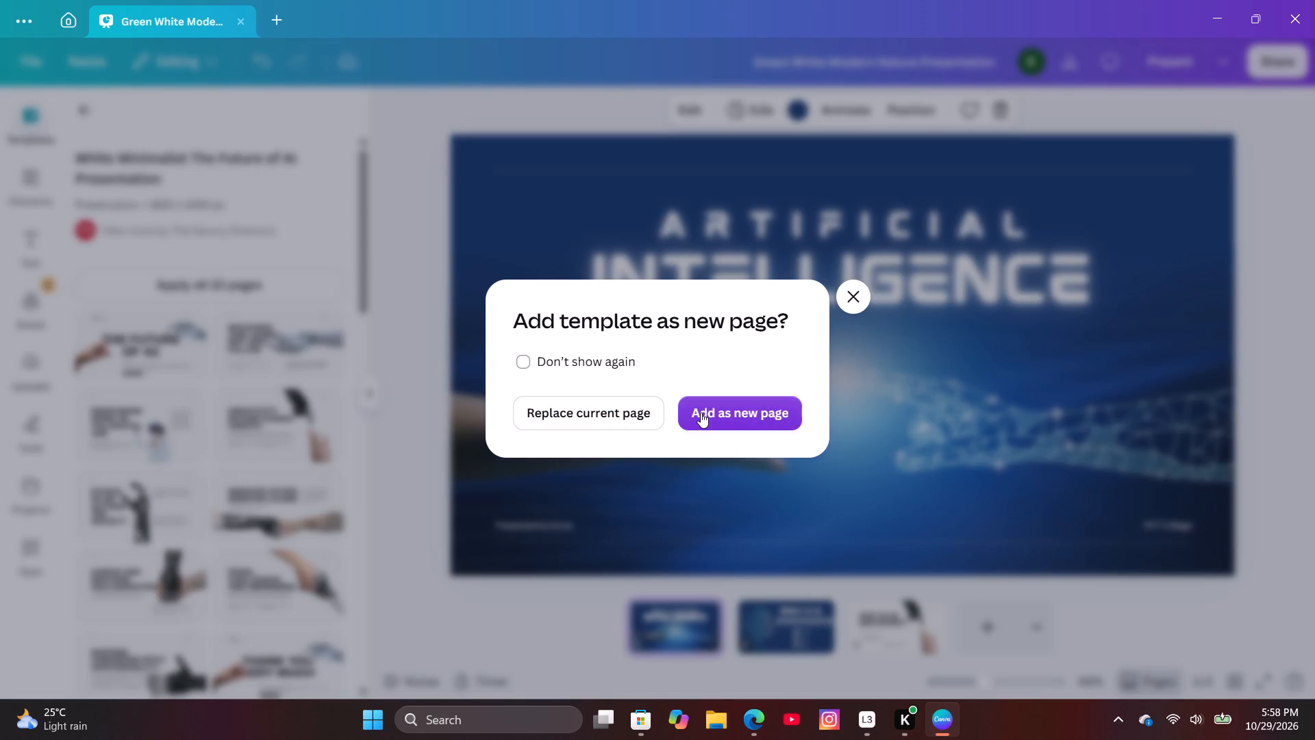
{"action": "left_click", "coordinate": [701, 413]}
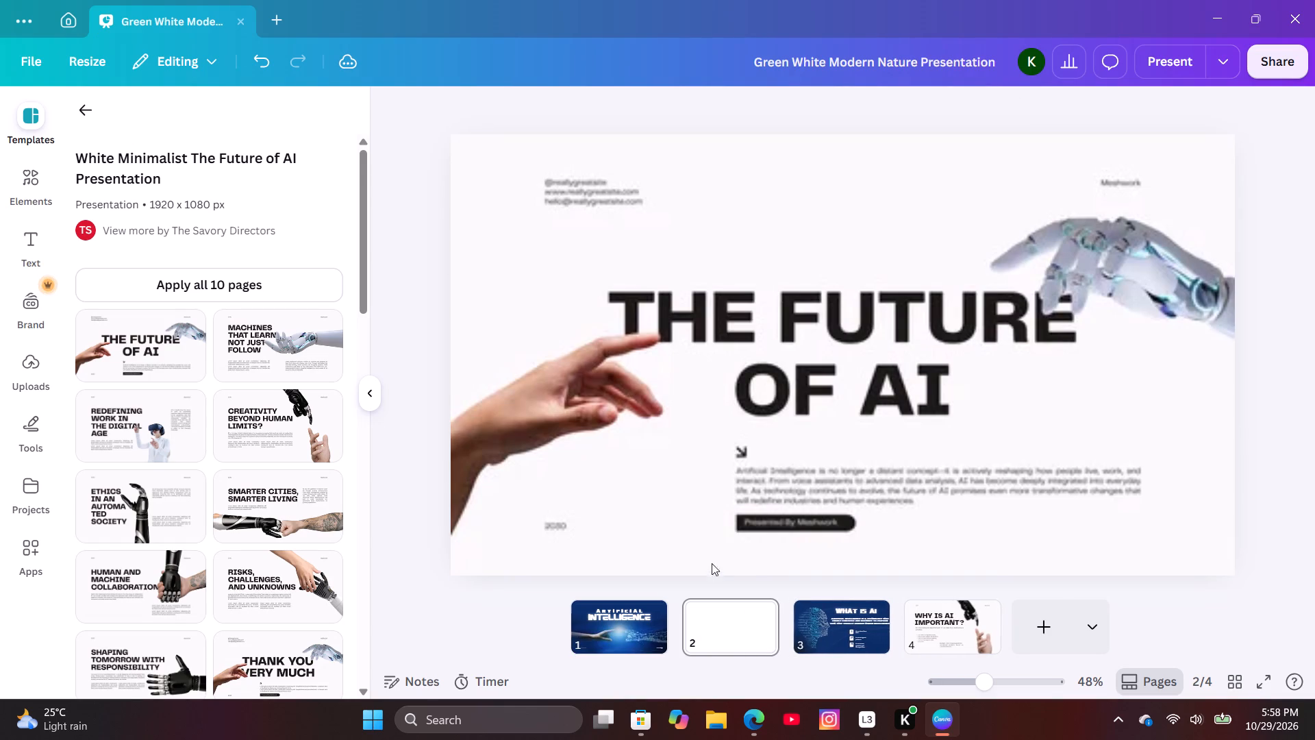
{"action": "left_click", "coordinate": [629, 630]}
{"action": "left_click", "coordinate": [733, 625]}
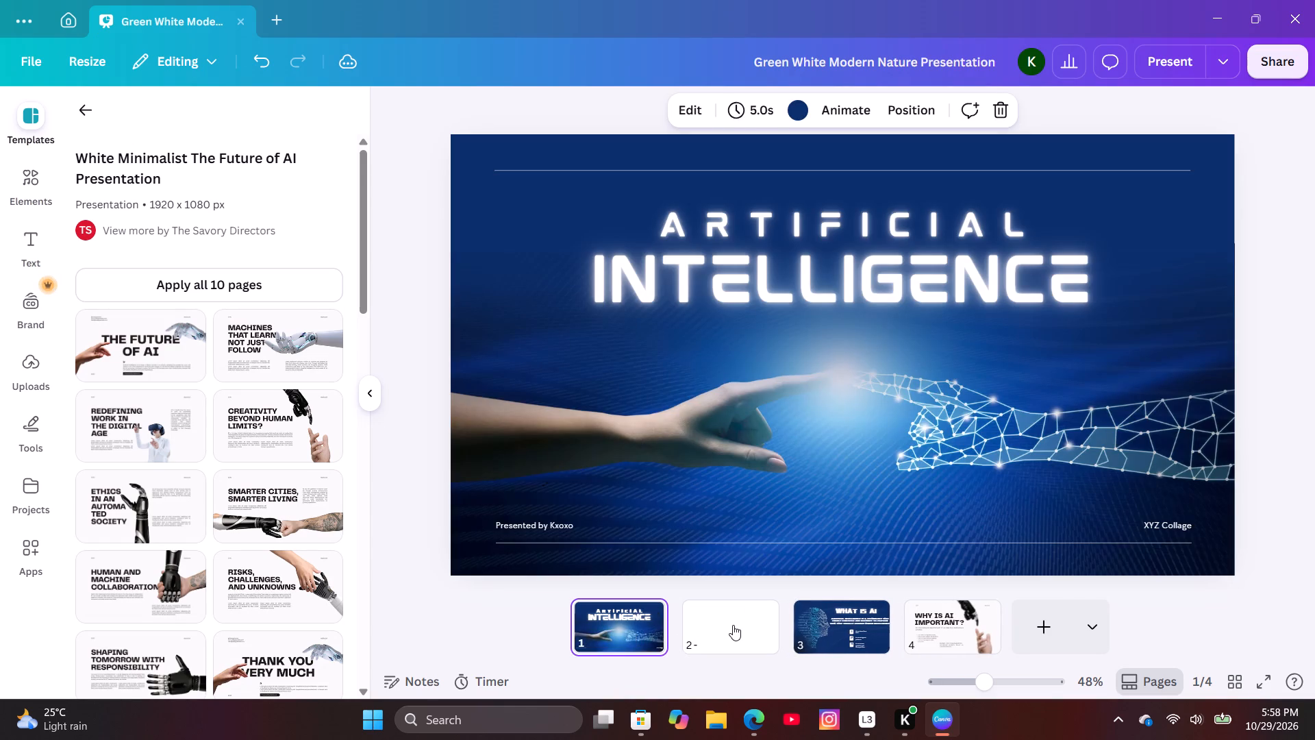
{"action": "left_click", "coordinate": [625, 632]}
{"action": "left_click", "coordinate": [717, 632]}
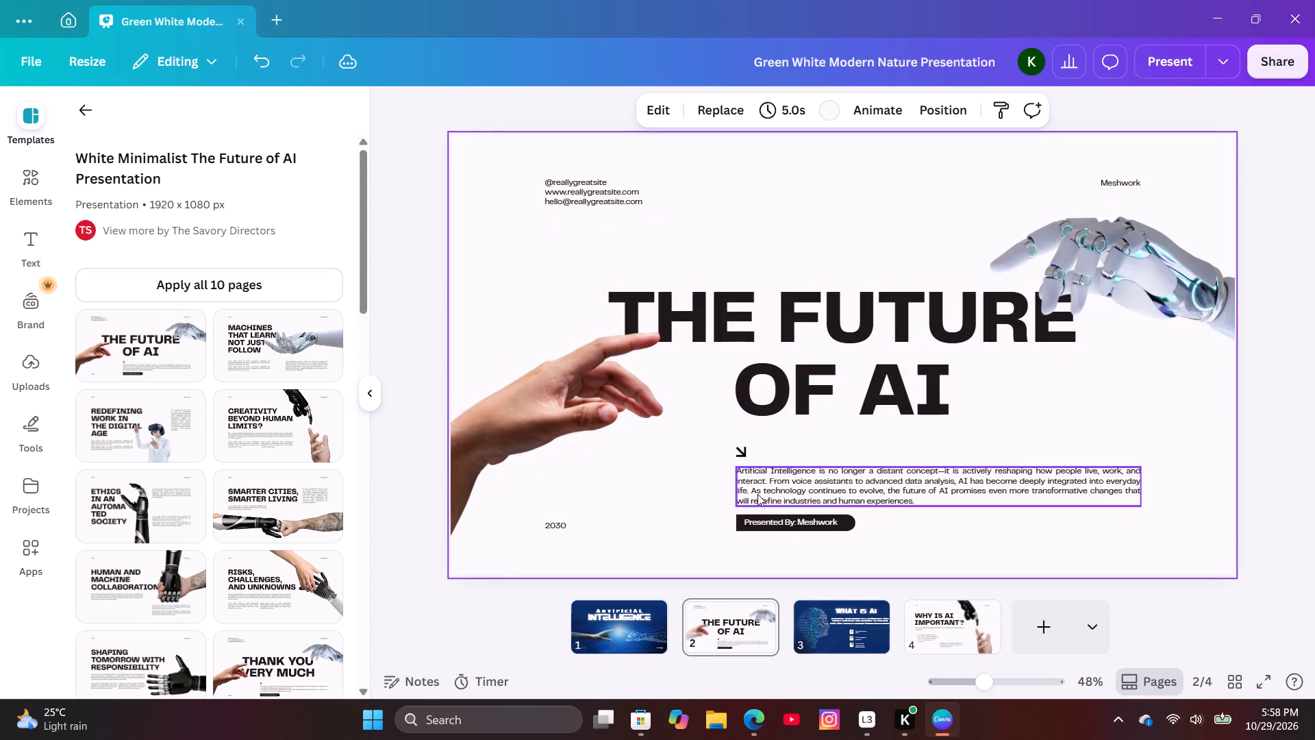
Change the presenter label on the "The Future of AI" page to read "Presented By xoxo", with extra spacing before the name.
{"action": "double_click", "coordinate": [812, 522]}
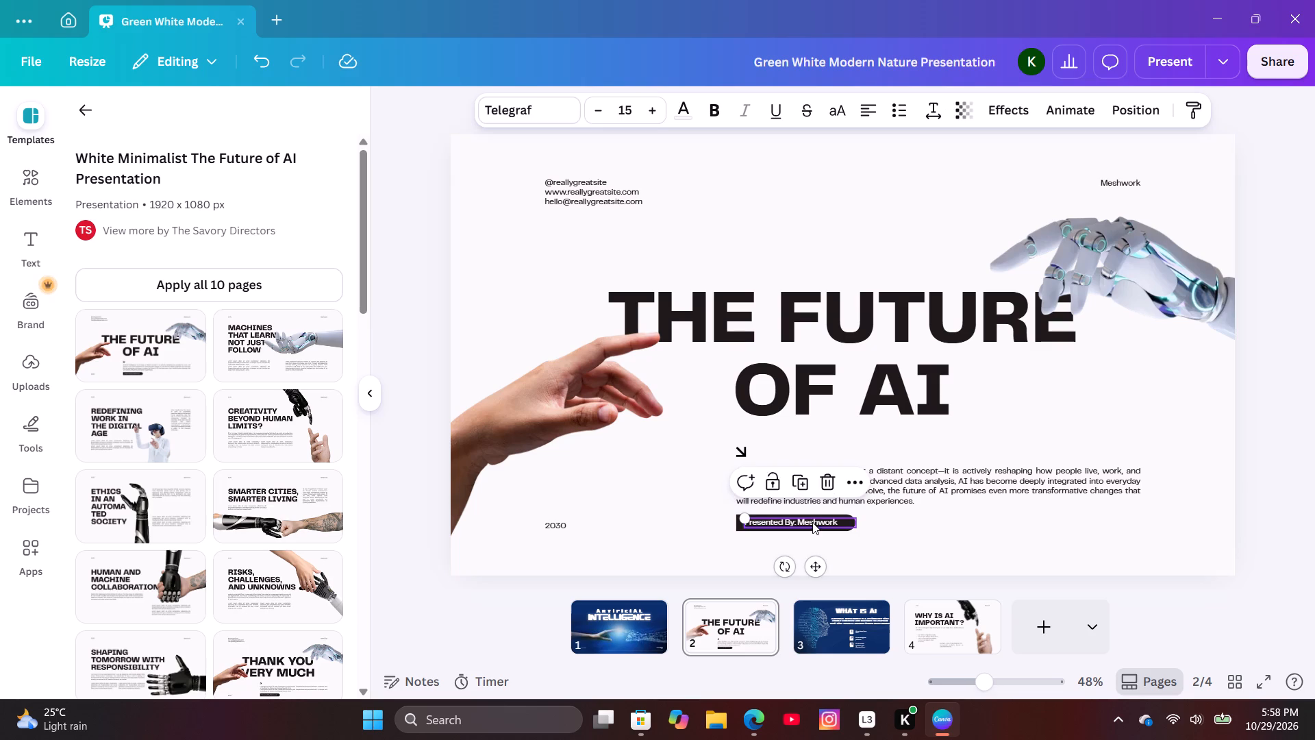
{"action": "left_click", "coordinate": [812, 522]}
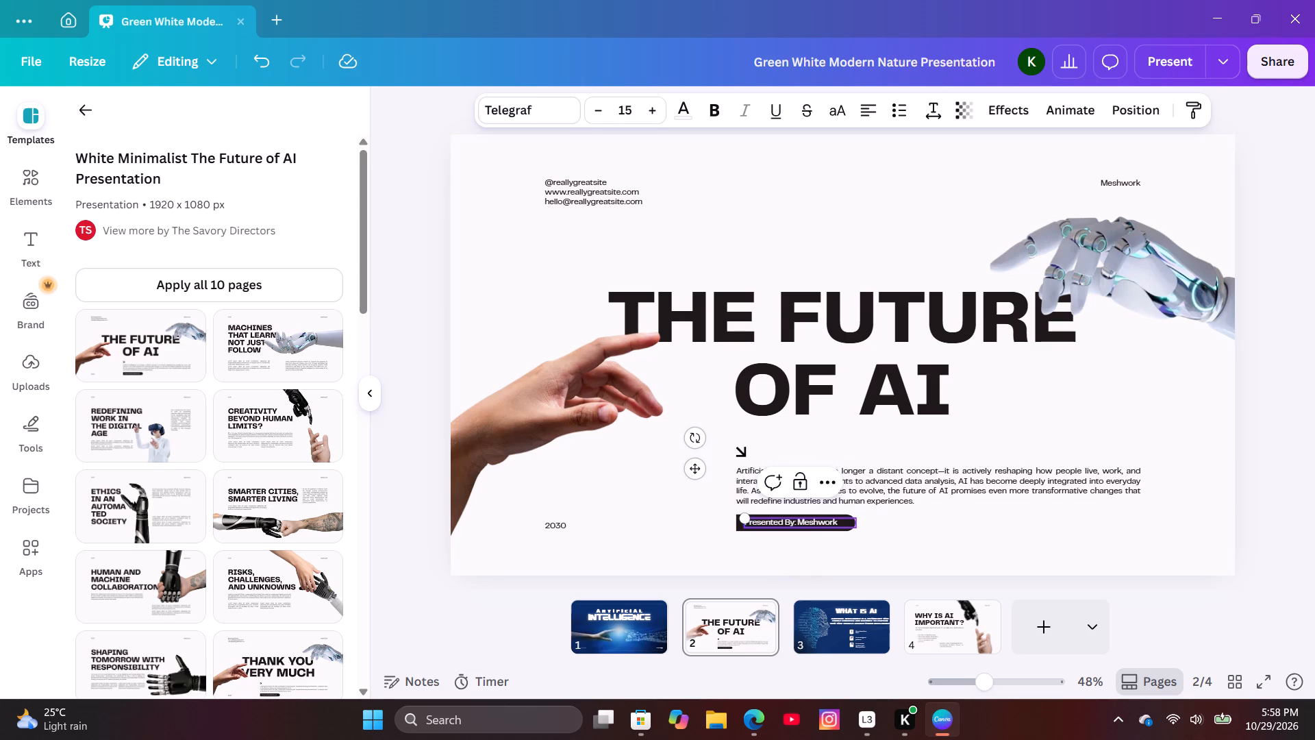
{"action": "left_click_drag", "start_coordinate": [794, 521], "coordinate": [843, 524]}
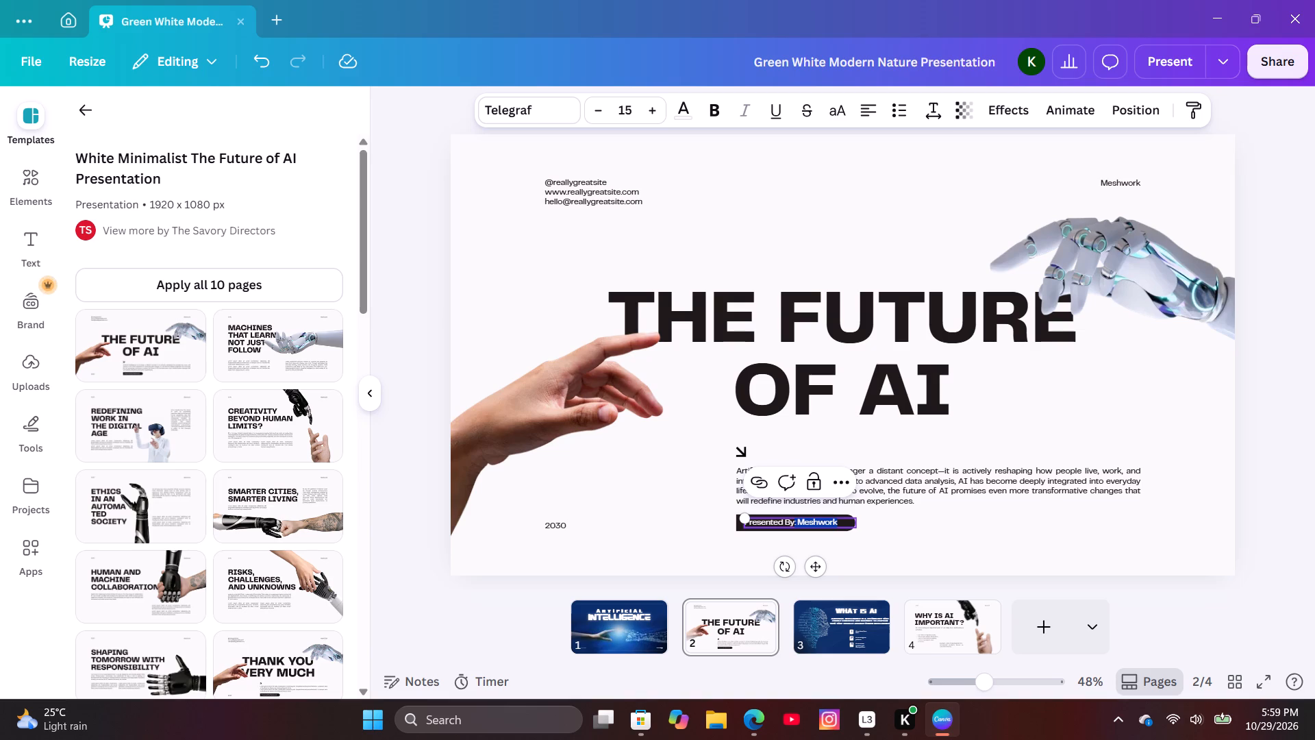
{"action": "key", "text": "BackSpace"}
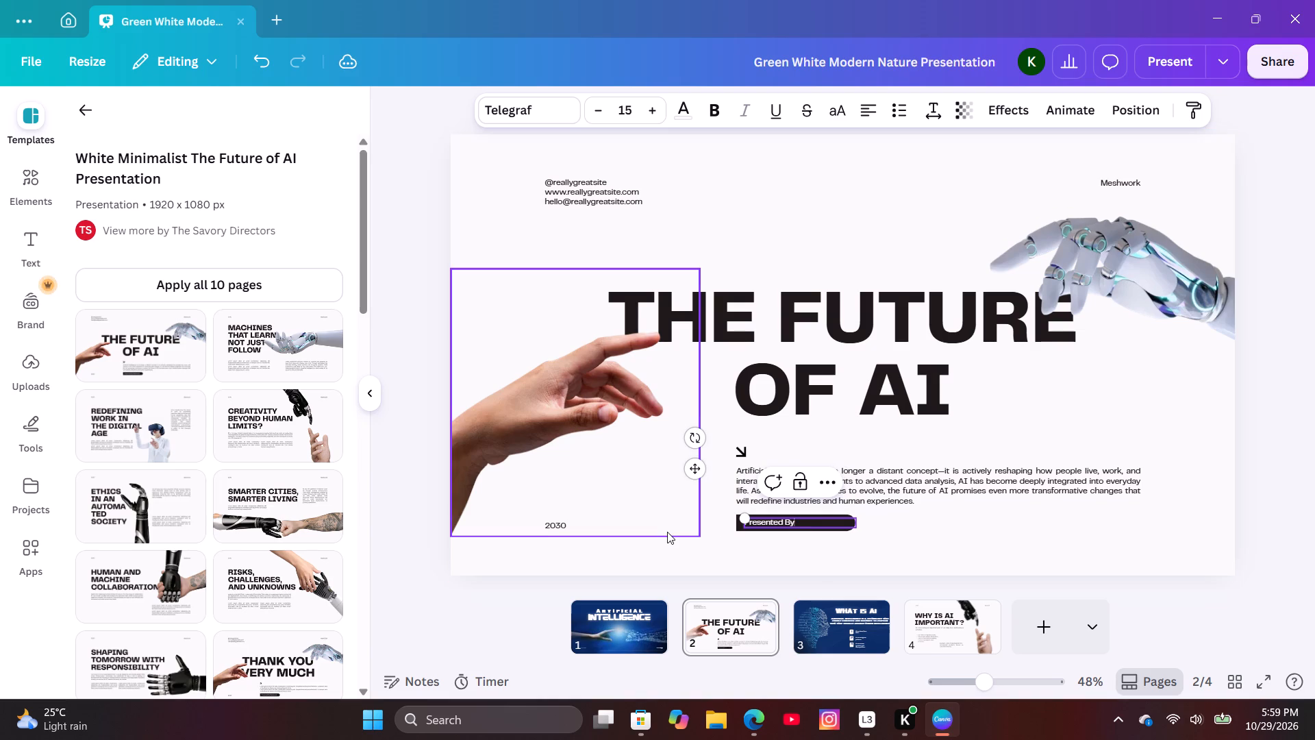
{"action": "type", "text": "xoxo"}
{"action": "key", "text": "Left"}
{"action": "key", "text": "Left"}
{"action": "key", "text": "Left"}
{"action": "key", "text": "Left"}
{"action": "key", "text": "space"}
{"action": "key", "text": "space"}
{"action": "key", "text": "space"}
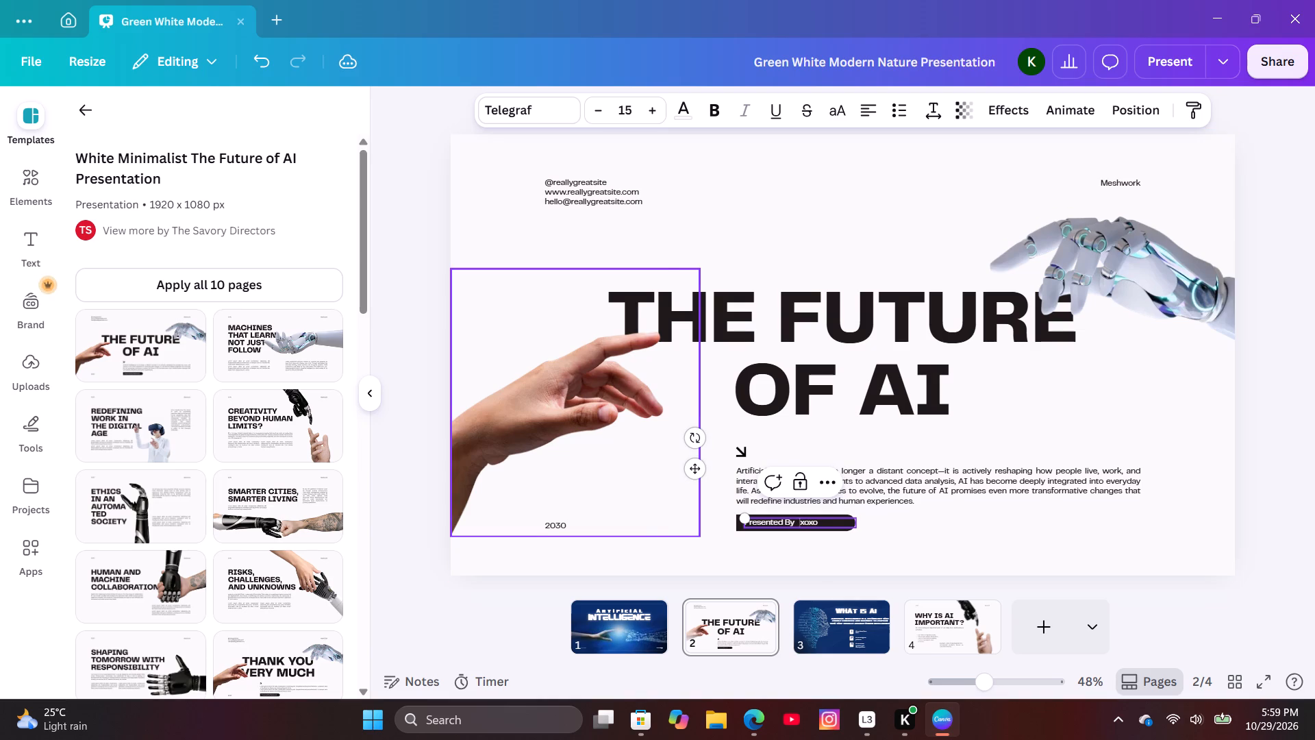
Delete the blue "Artificial Intelligence" cover page from the presentation.
{"action": "scroll", "coordinate": [667, 532], "scroll_direction": "up", "scroll_amount": 1}
{"action": "left_click", "coordinate": [634, 637]}
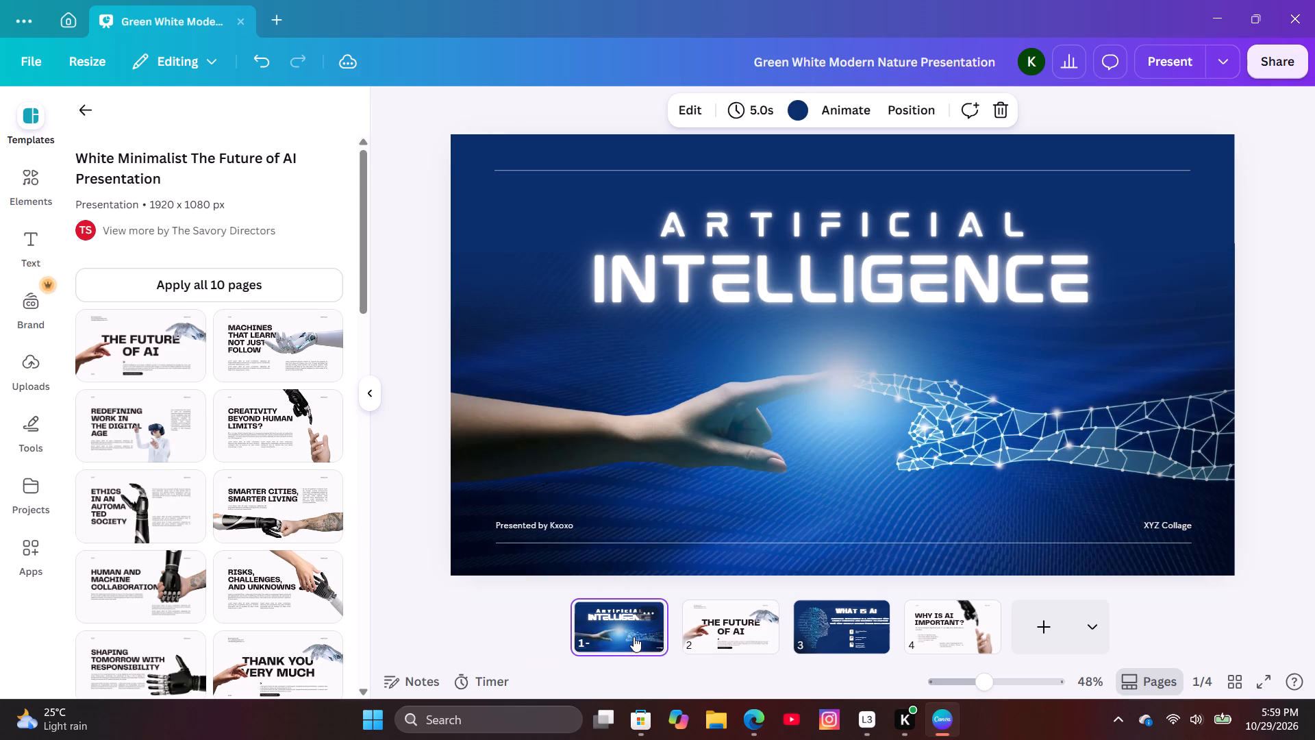
{"action": "left_click", "coordinate": [1001, 113]}
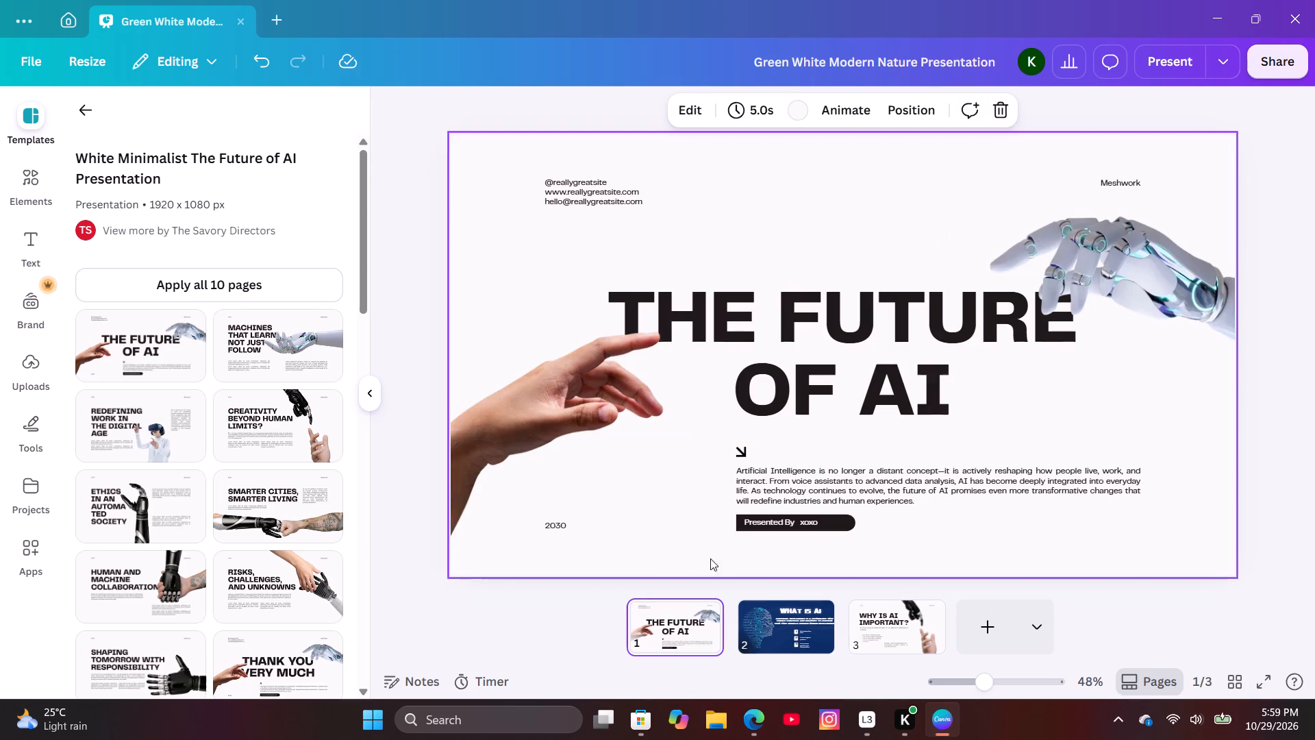
Review the blue "What is AI" page's content and compare its style with the white pages before and after it.
{"action": "left_click", "coordinate": [770, 640]}
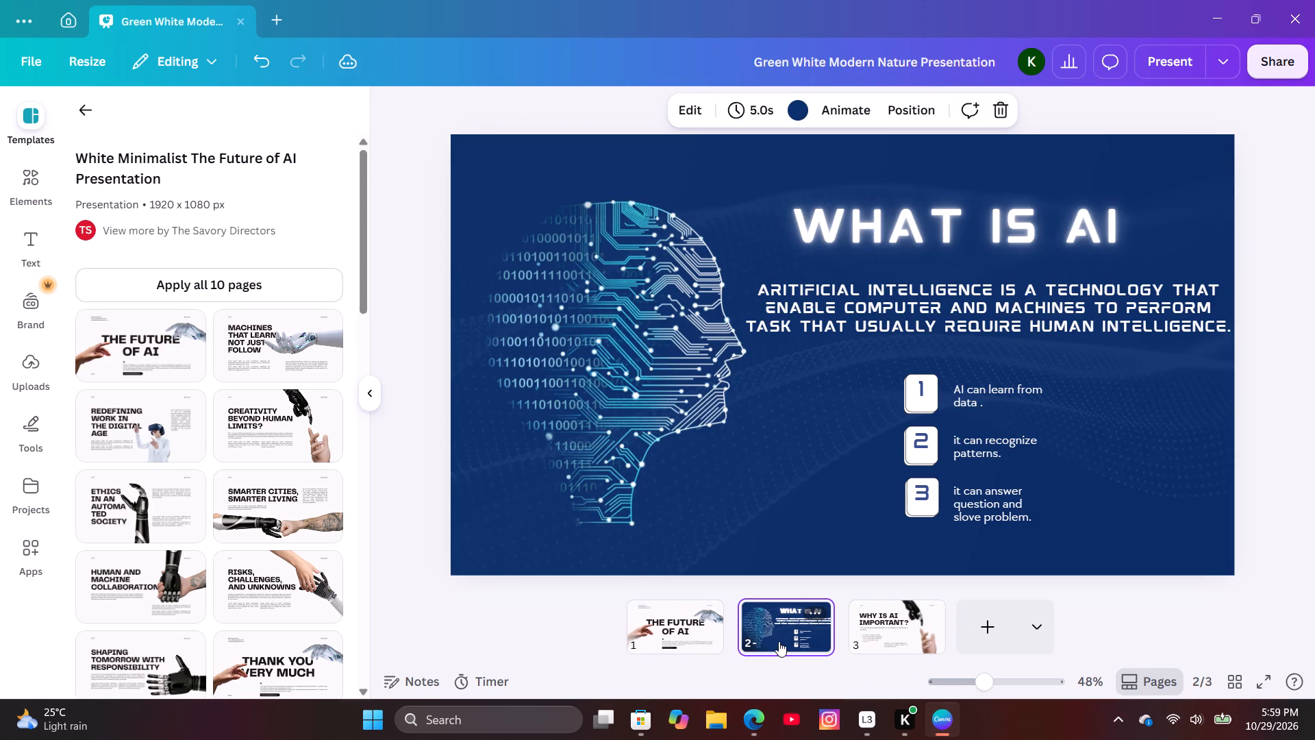
{"action": "left_click", "coordinate": [916, 621]}
{"action": "left_click", "coordinate": [791, 628]}
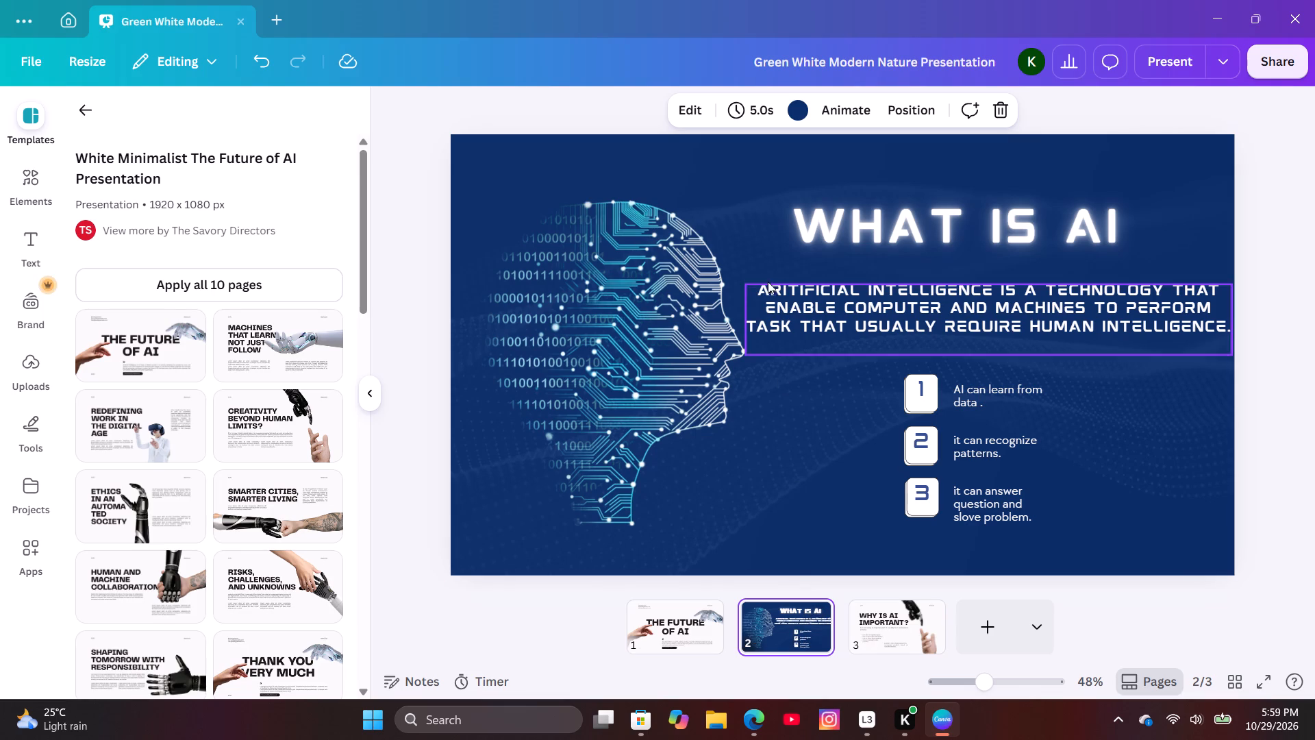
{"action": "left_click_drag", "start_coordinate": [773, 185], "coordinate": [1010, 467]}
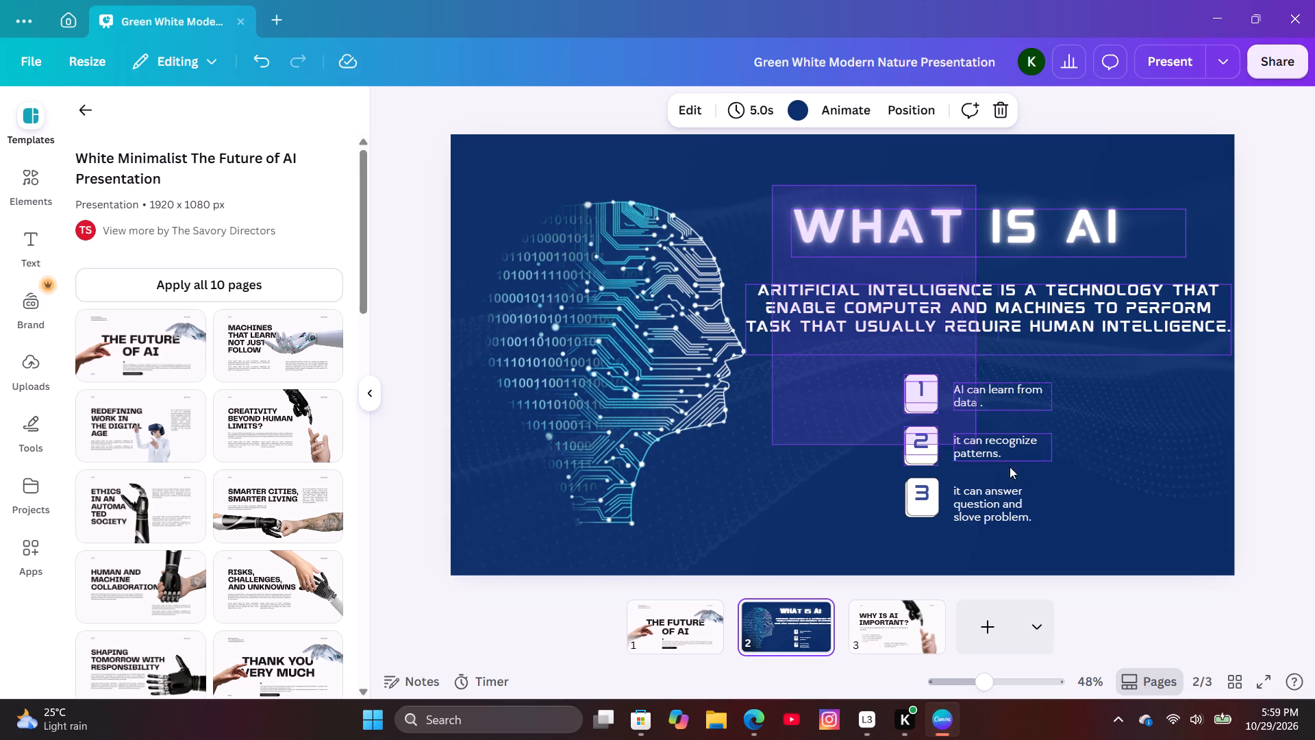
{"action": "left_click_drag", "start_coordinate": [1010, 467], "coordinate": [1102, 539]}
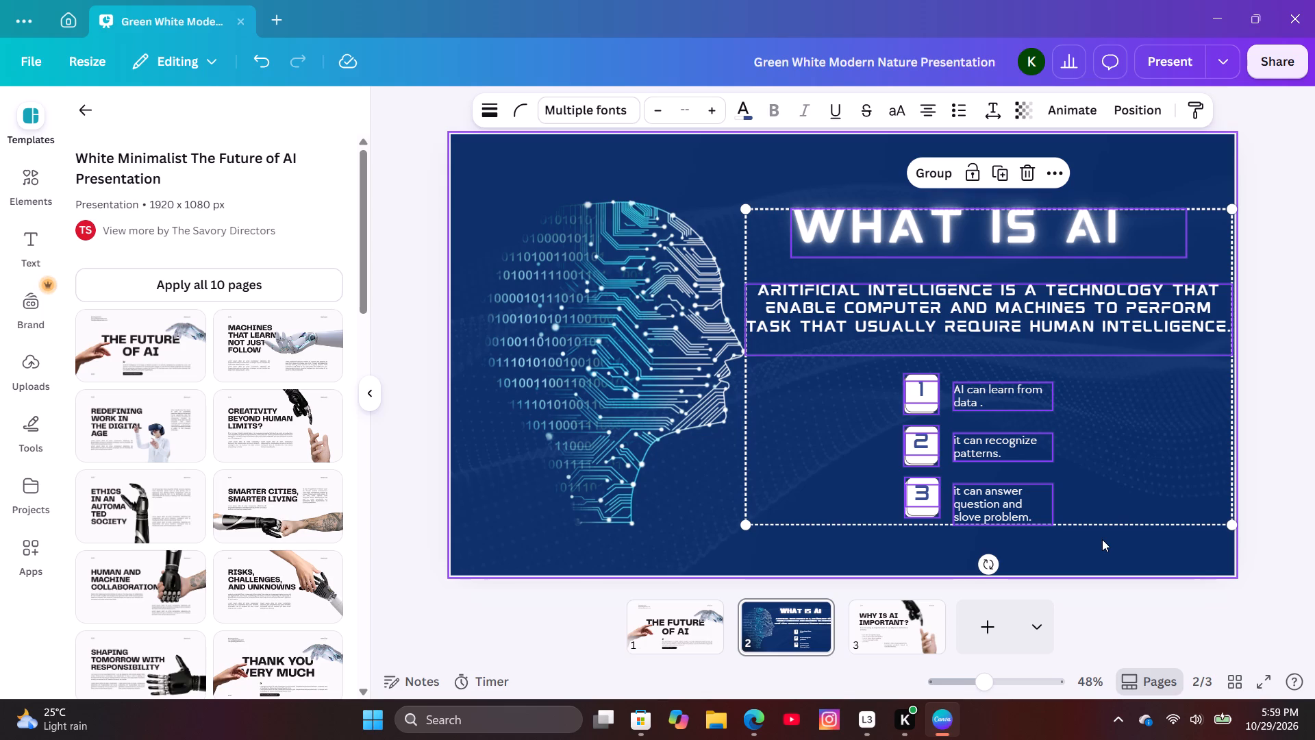
{"action": "left_click", "coordinate": [686, 474]}
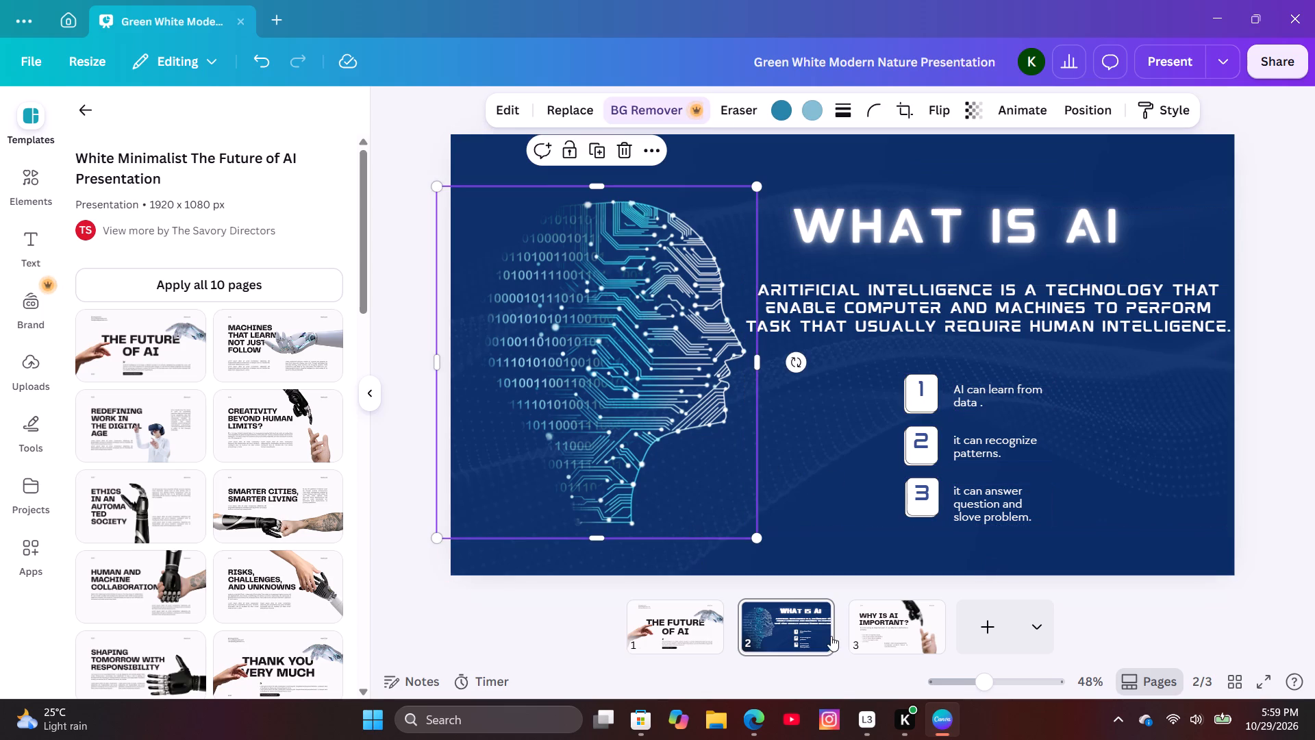
{"action": "left_click", "coordinate": [831, 636]}
{"action": "left_click", "coordinate": [688, 627]}
{"action": "left_click", "coordinate": [782, 617]}
{"action": "left_click", "coordinate": [918, 617]}
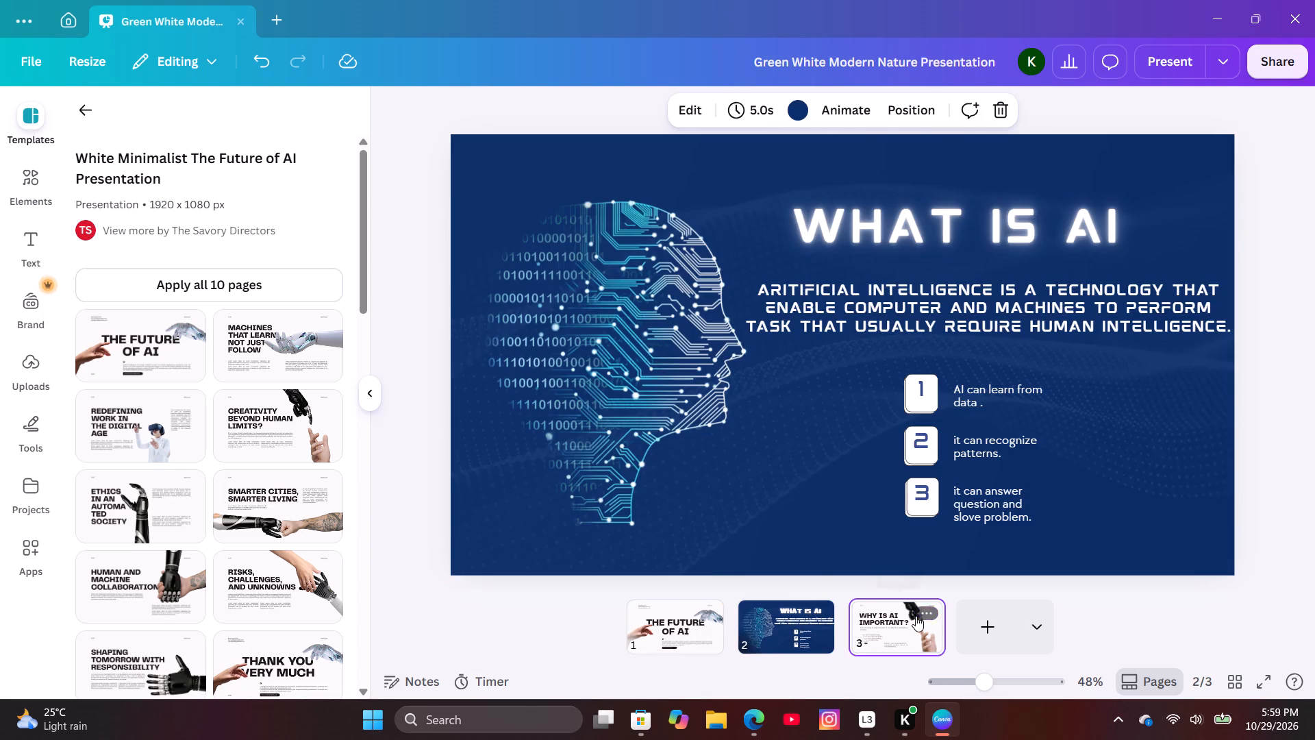
{"action": "left_click", "coordinate": [807, 623]}
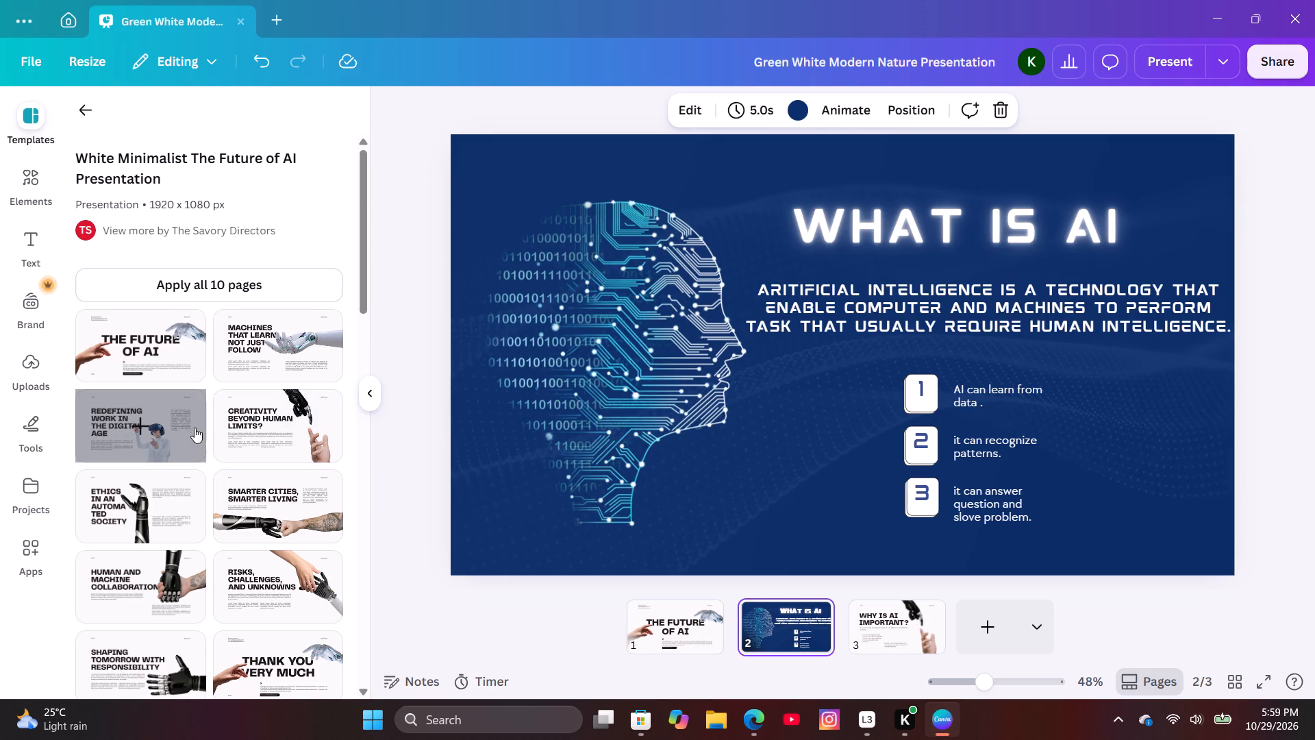
Add the template's "Machines that learn, not just follow" page as a new page after the "What is AI" page.
{"action": "scroll", "coordinate": [259, 380], "scroll_direction": "down", "scroll_amount": 4}
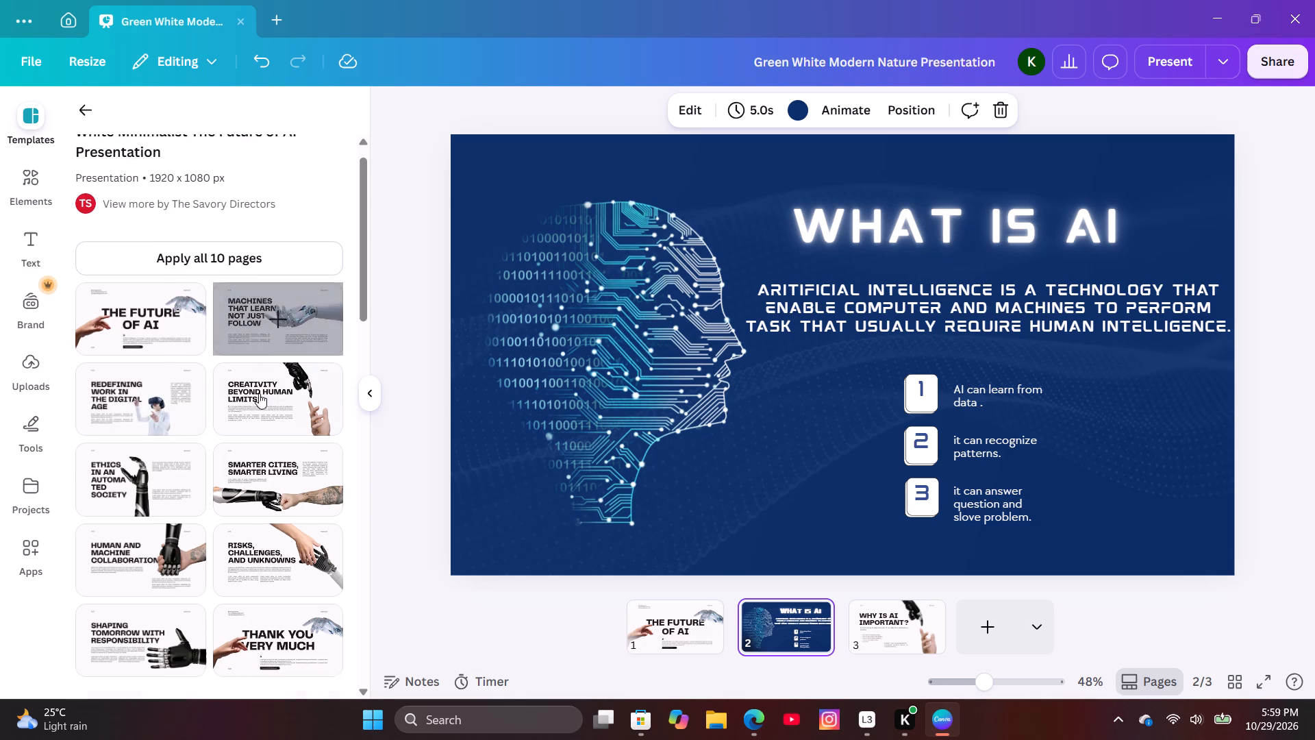
{"action": "scroll", "coordinate": [259, 393], "scroll_direction": "down", "scroll_amount": 3}
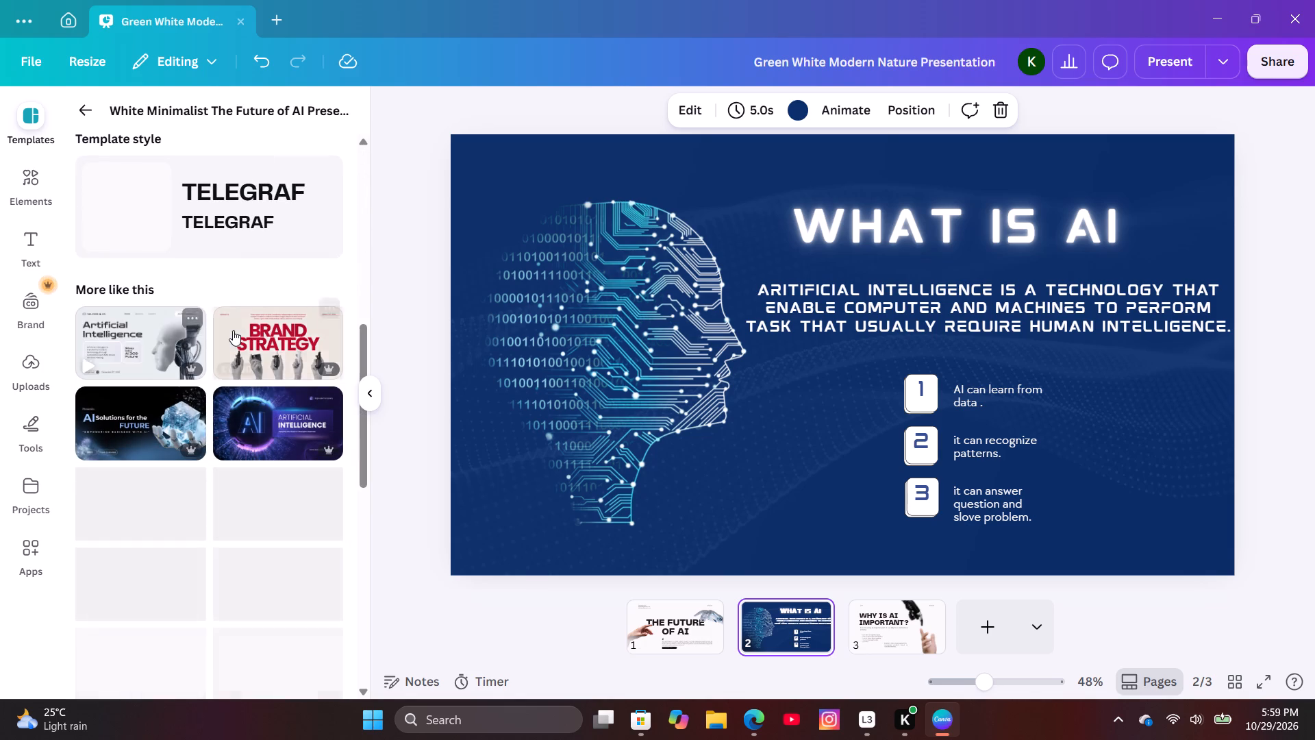
{"action": "scroll", "coordinate": [233, 330], "scroll_direction": "up", "scroll_amount": 7}
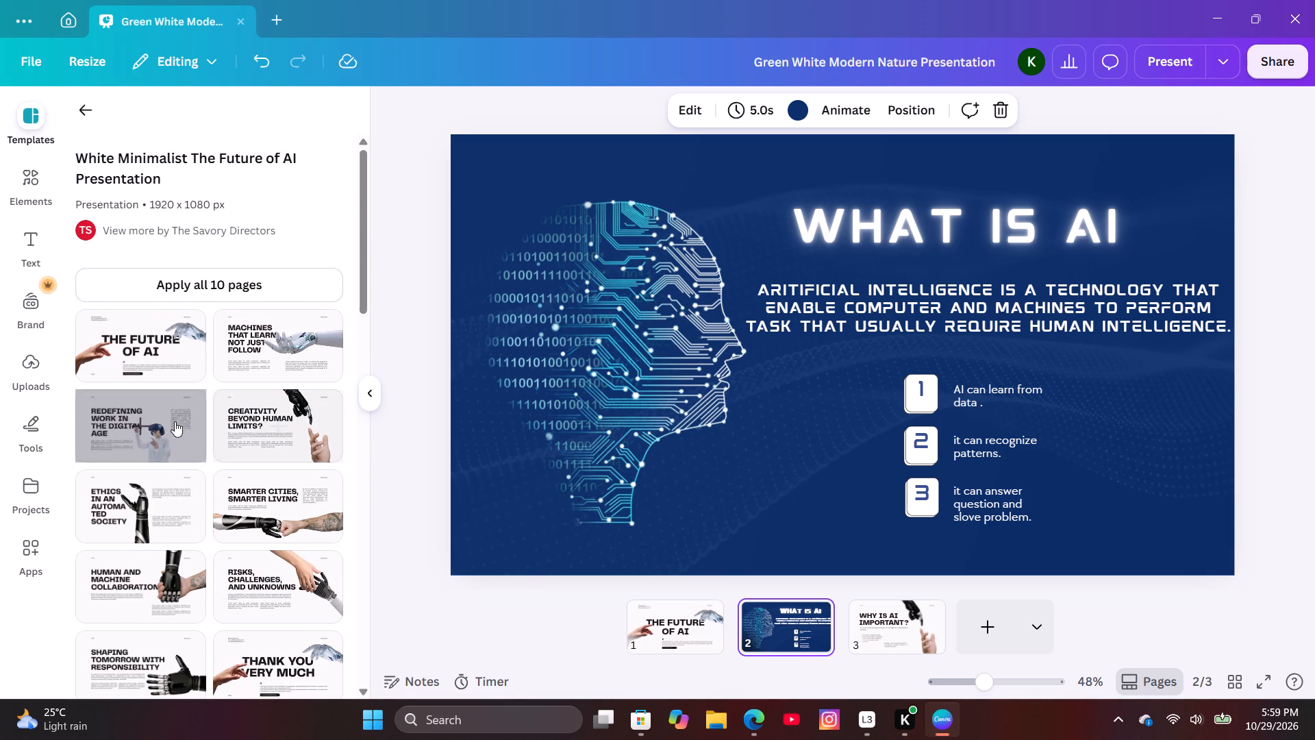
{"action": "left_click", "coordinate": [268, 342]}
{"action": "left_click", "coordinate": [715, 409]}
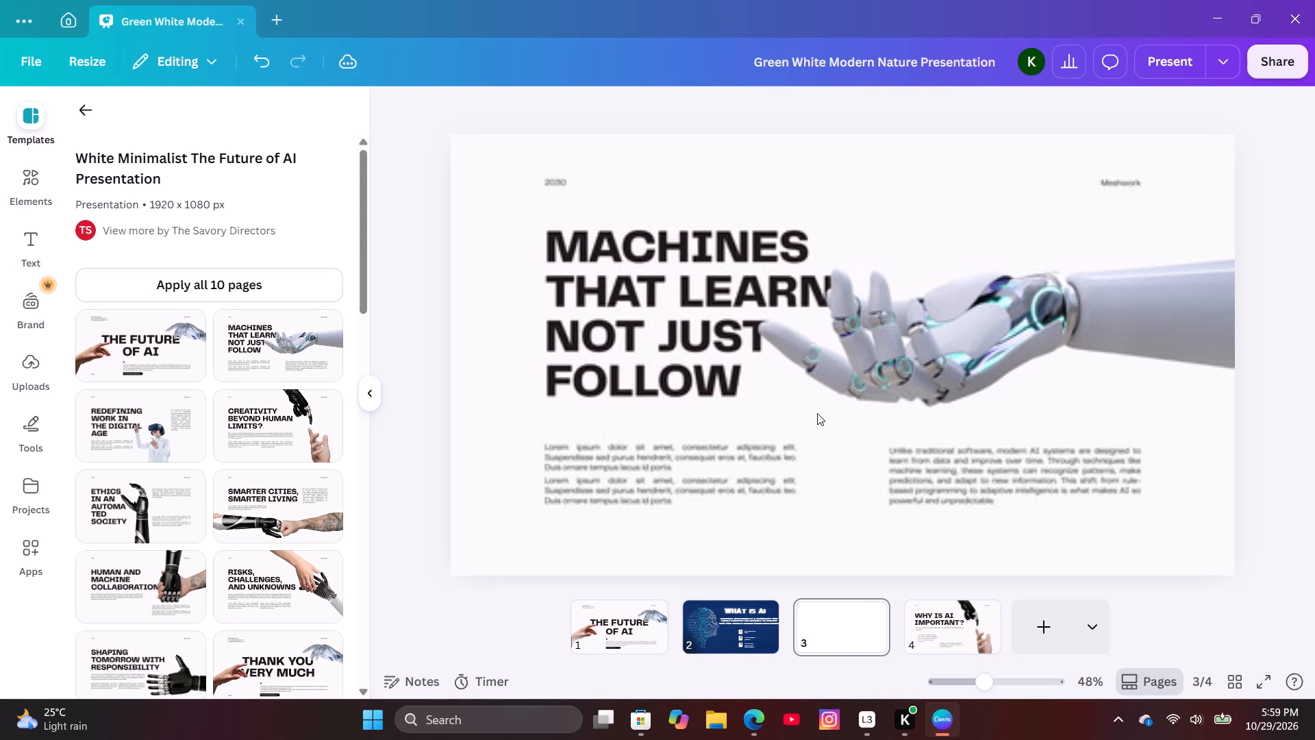
Copy the "What is AI" heading from page 2 and replace page 3's "Machines that learn, not just follow" heading with it.
{"action": "left_click", "coordinate": [749, 633]}
{"action": "left_click", "coordinate": [888, 224]}
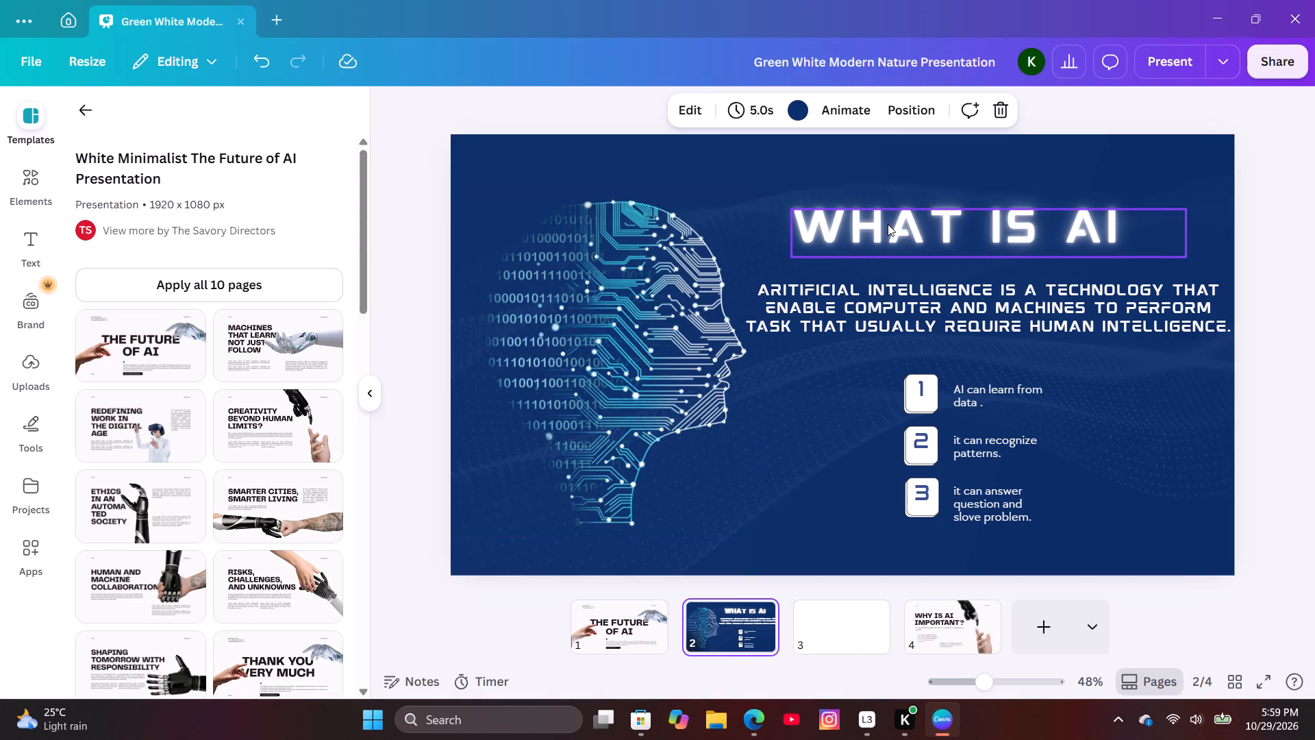
{"action": "key", "text": "ctrl+c"}
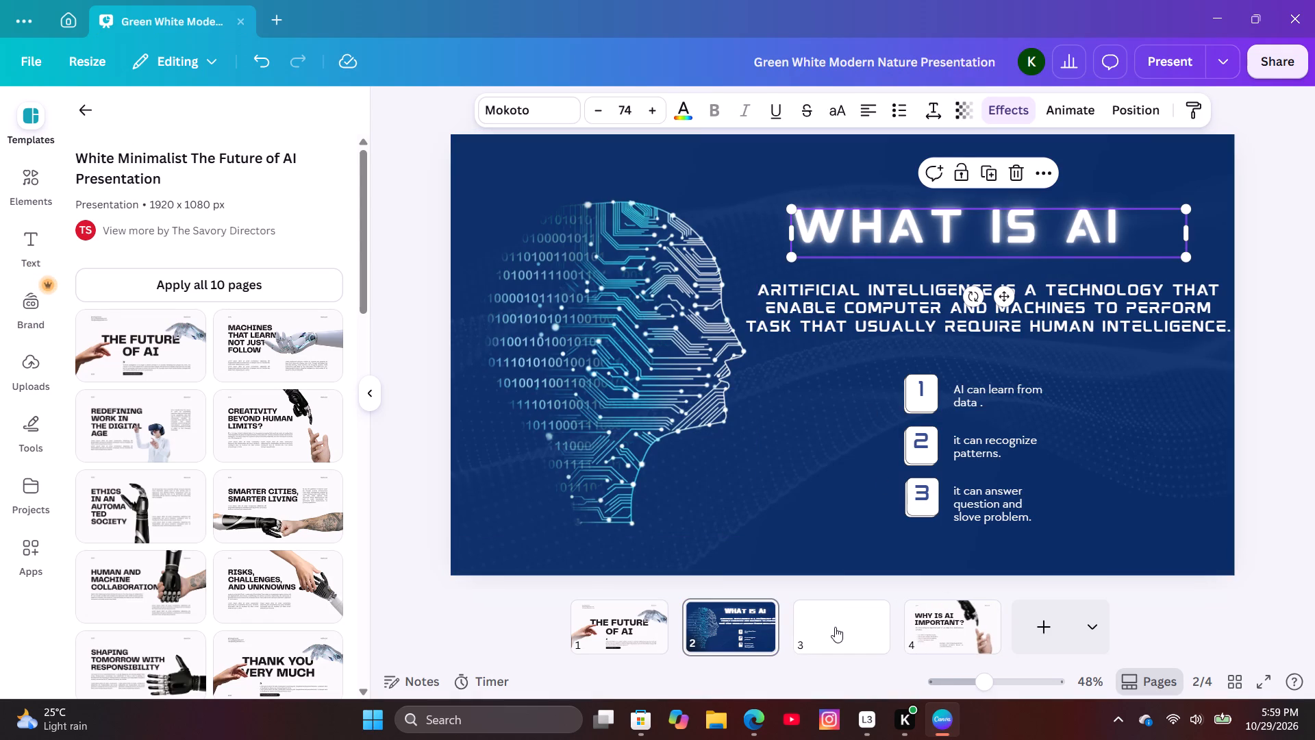
{"action": "left_click", "coordinate": [834, 627]}
{"action": "double_click", "coordinate": [623, 291]}
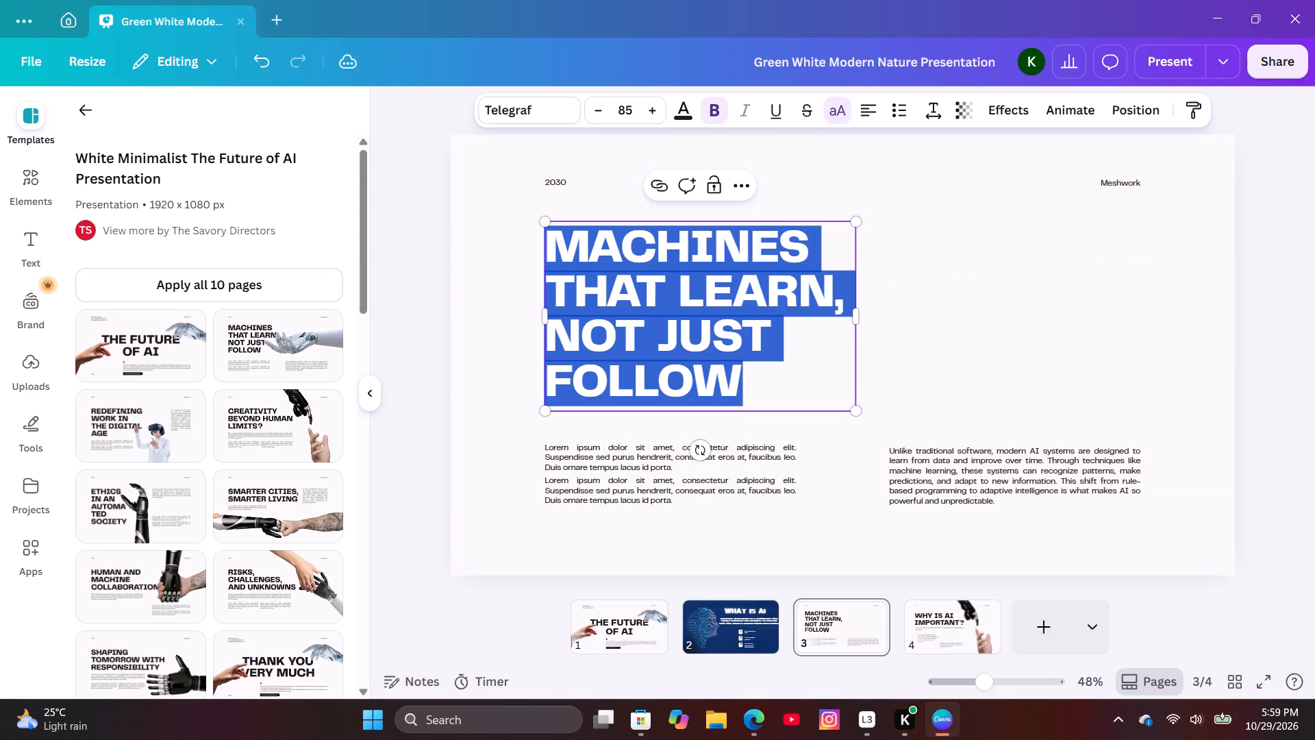
{"action": "key", "text": "ctrl+v"}
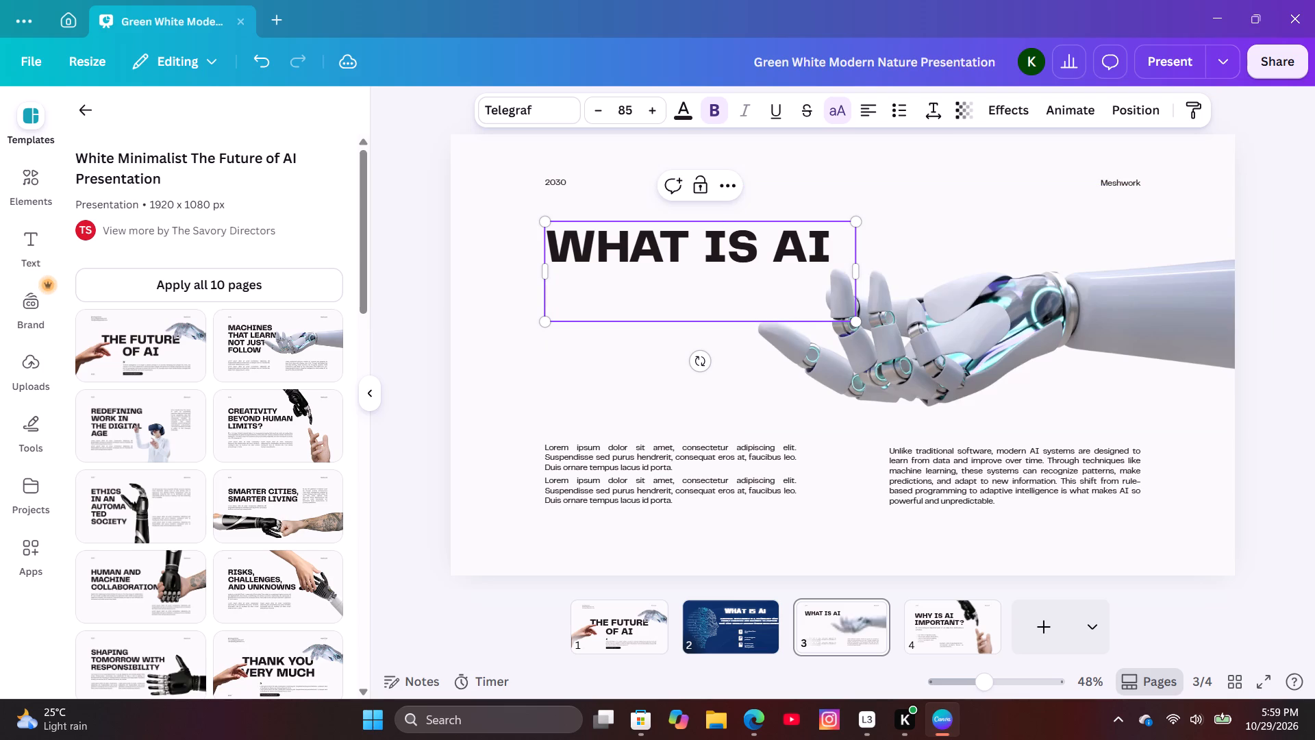
Add a space and a question mark at the end of page 3's "WHAT IS AI" heading.
{"action": "left_click_drag", "start_coordinate": [706, 243], "coordinate": [738, 236]}
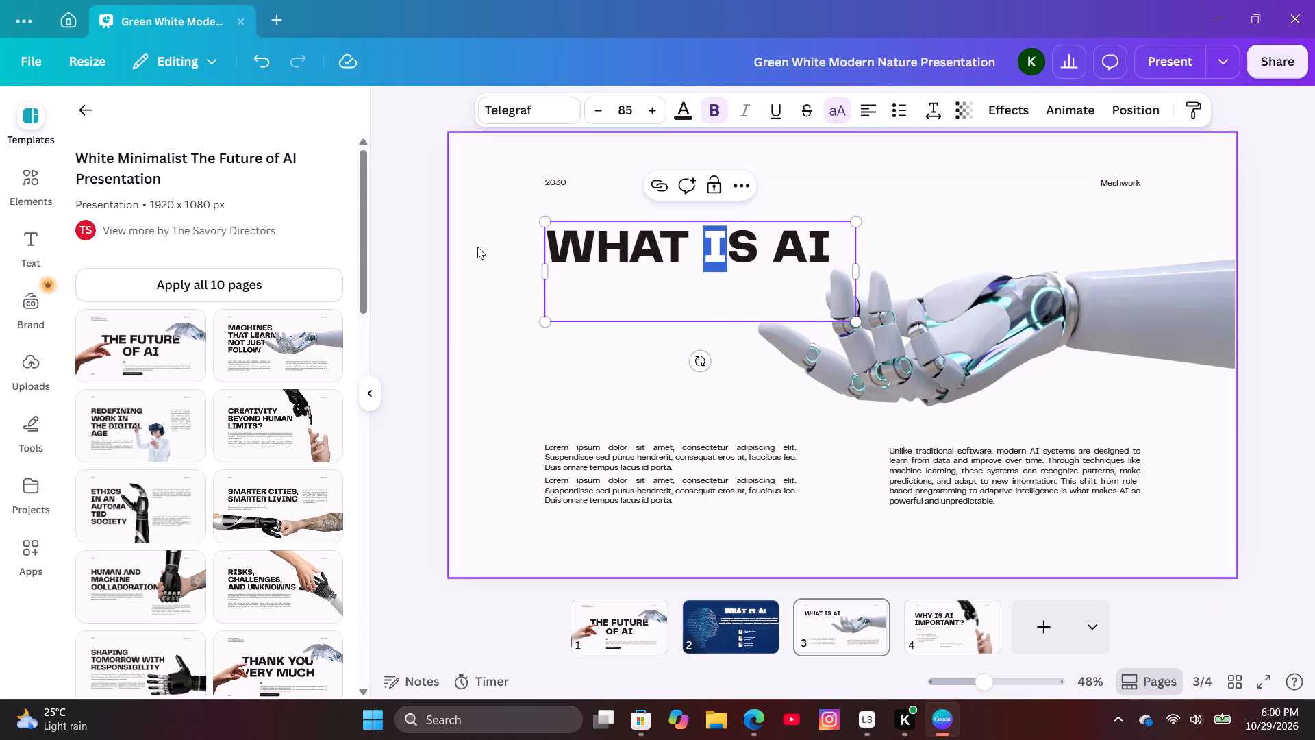
{"action": "left_click", "coordinate": [477, 247]}
{"action": "left_click_drag", "start_coordinate": [523, 203], "coordinate": [748, 303]}
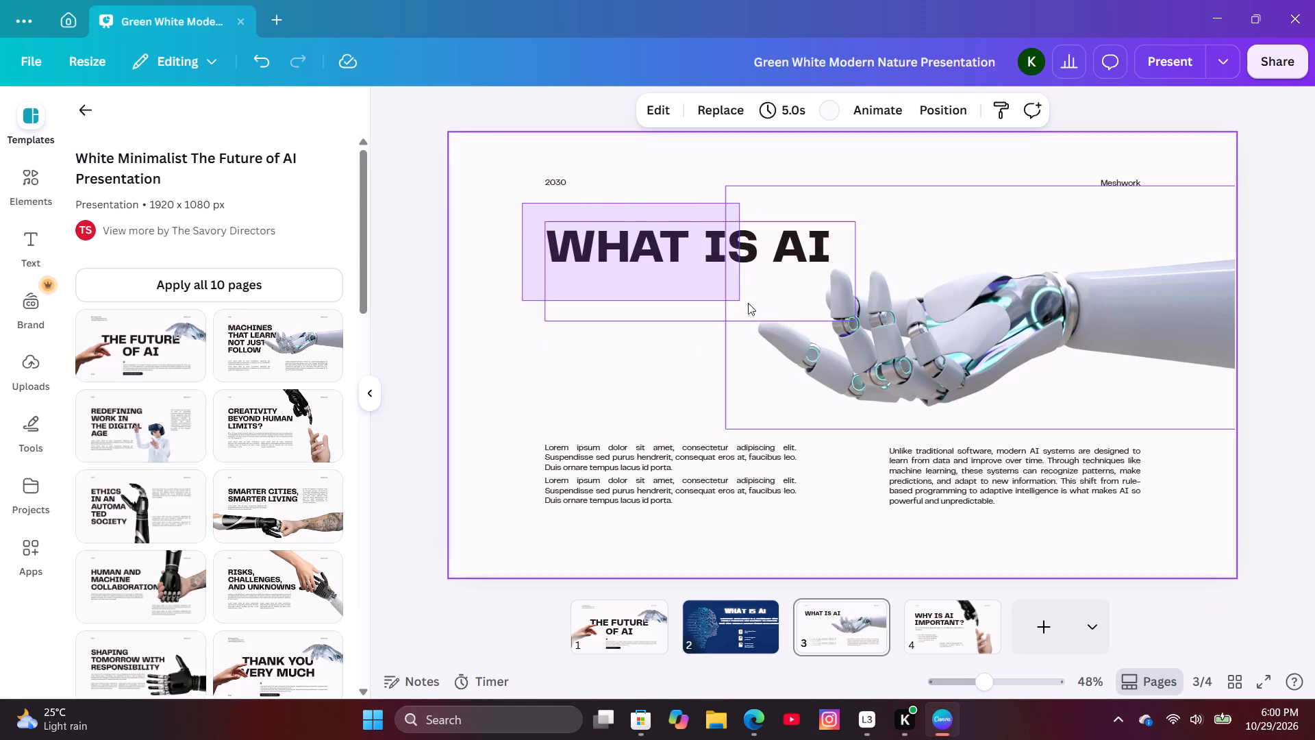
{"action": "left_click_drag", "start_coordinate": [748, 303], "coordinate": [877, 329]}
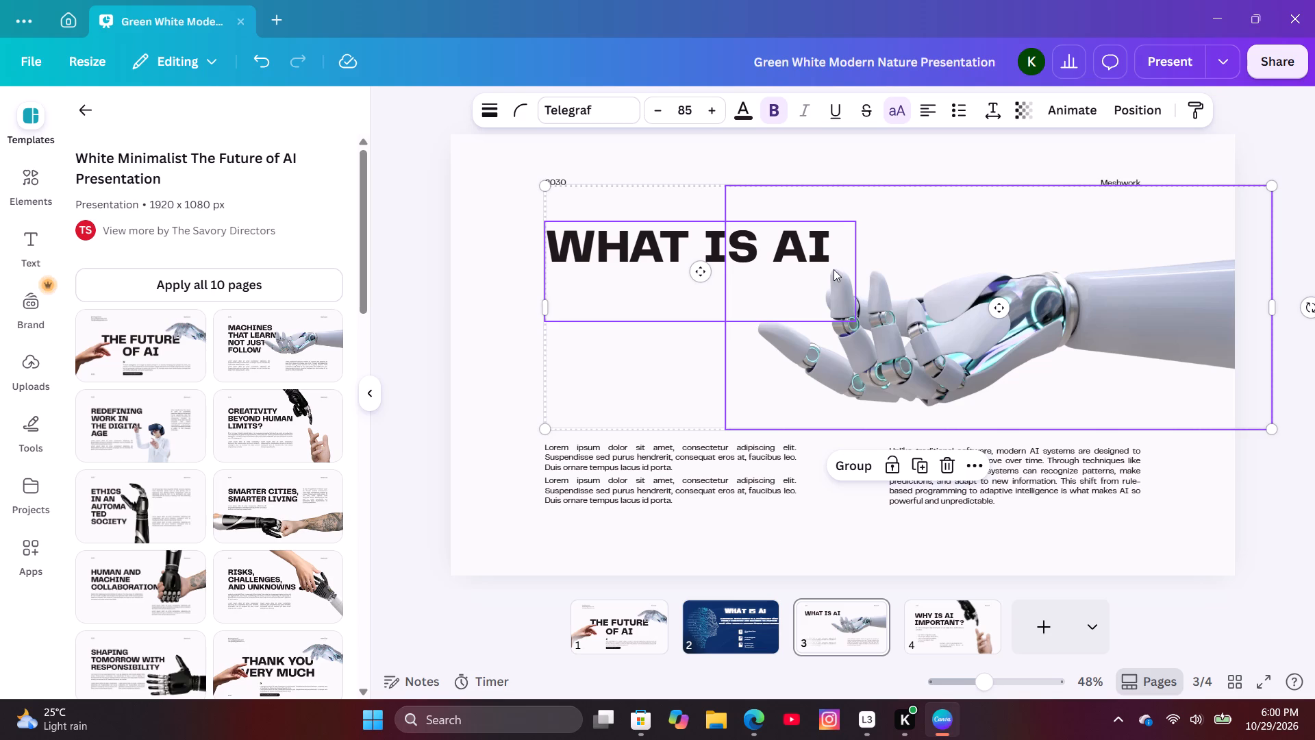
{"action": "left_click", "coordinate": [841, 251]}
{"action": "double_click", "coordinate": [825, 243]}
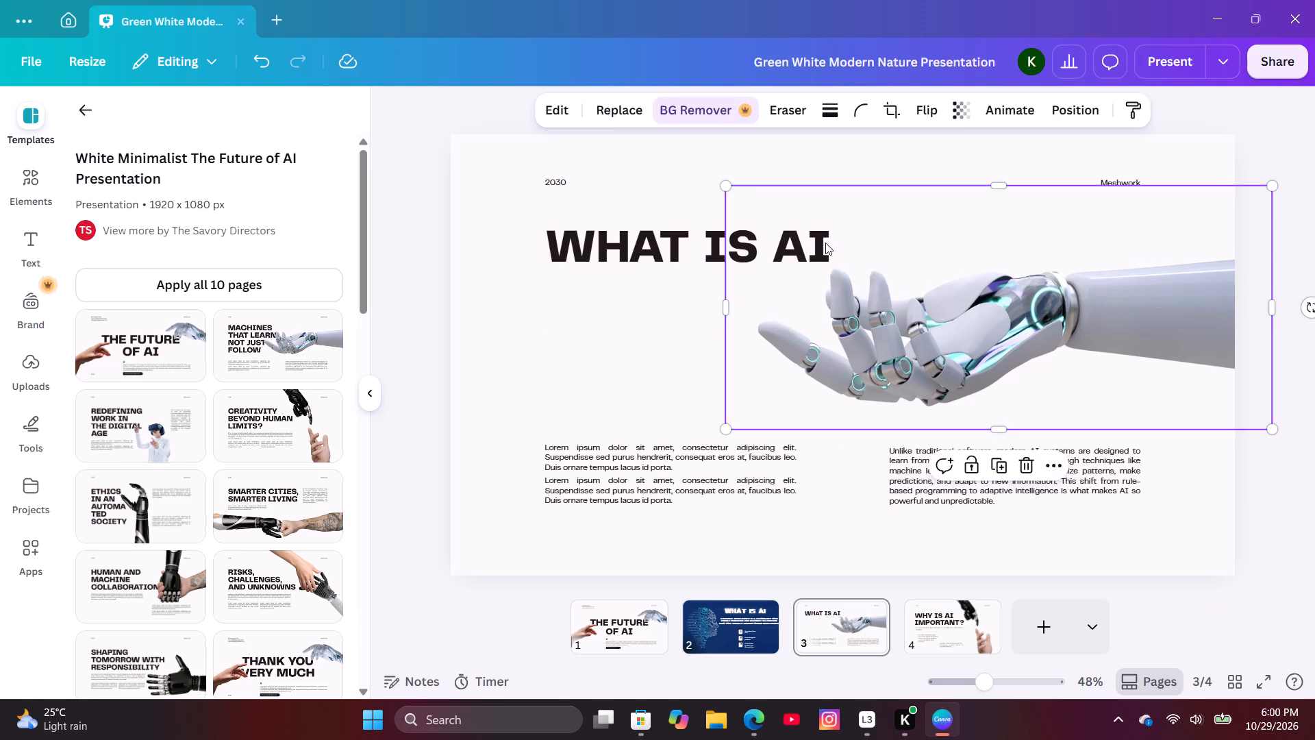
{"action": "left_click", "coordinate": [579, 270]}
{"action": "double_click", "coordinate": [644, 249]}
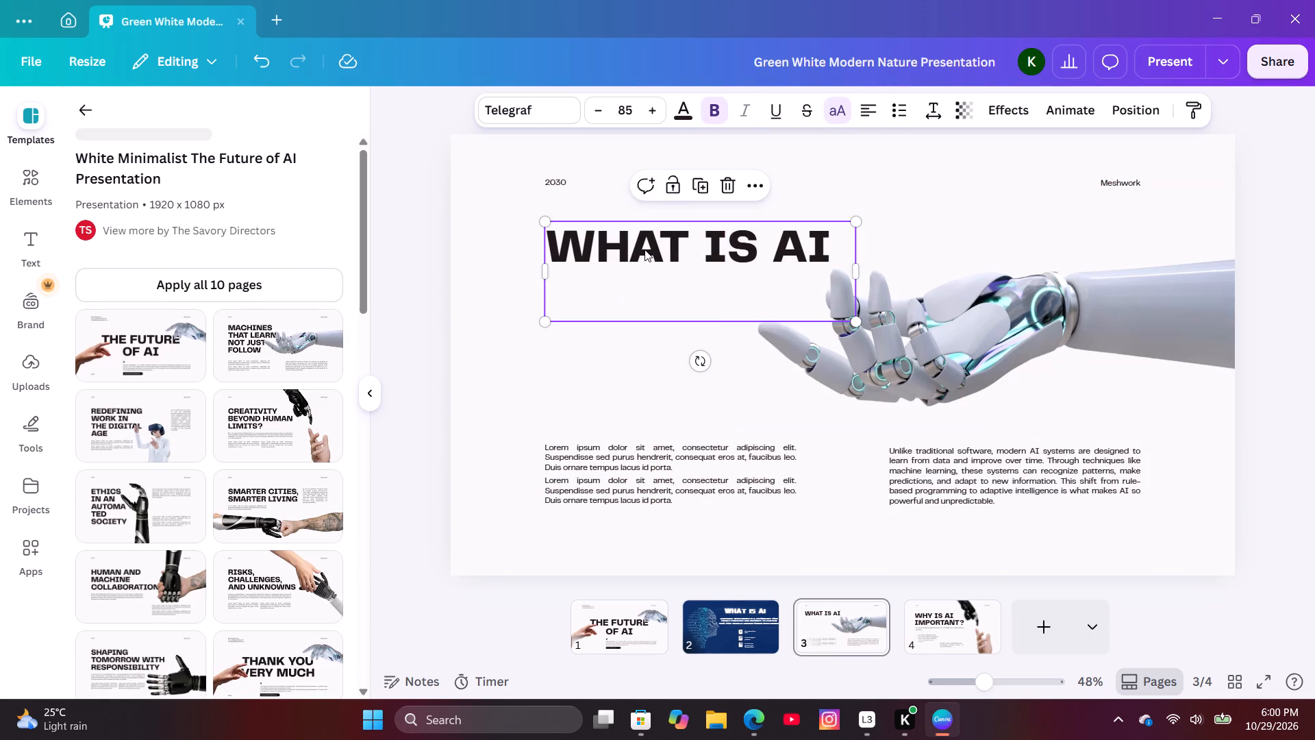
{"action": "left_click", "coordinate": [836, 249]}
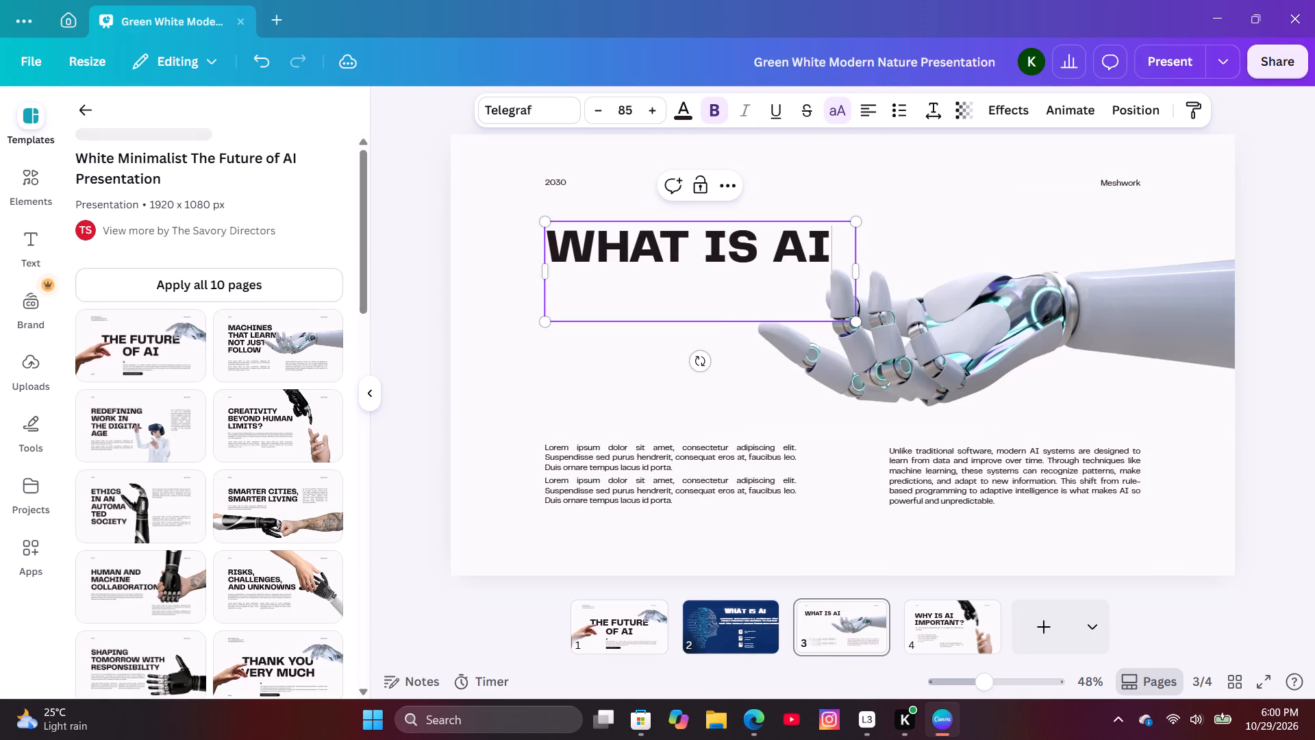
{"action": "key", "text": "space"}
{"action": "key", "text": "shift+question"}
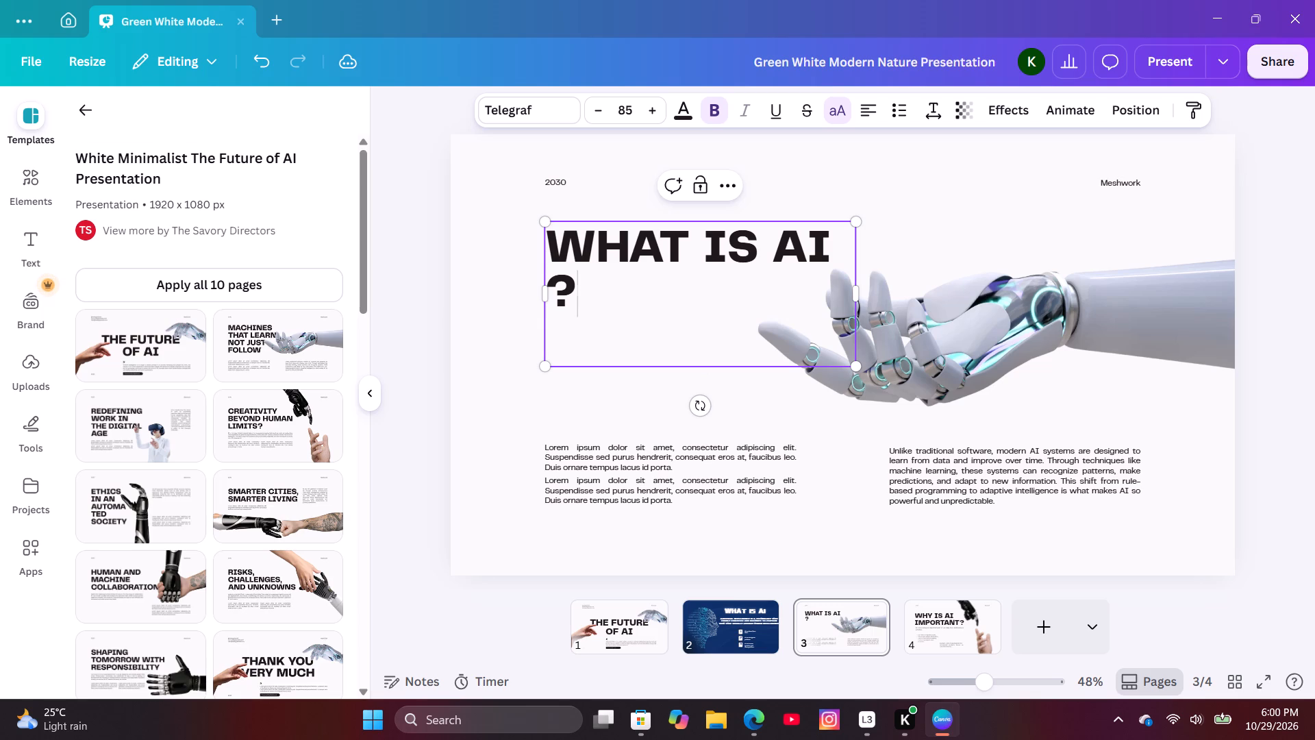
Set the "WHAT IS AI ?" heading's font size to 79.
{"action": "left_click", "coordinate": [598, 113]}
{"action": "left_click", "coordinate": [598, 113]}
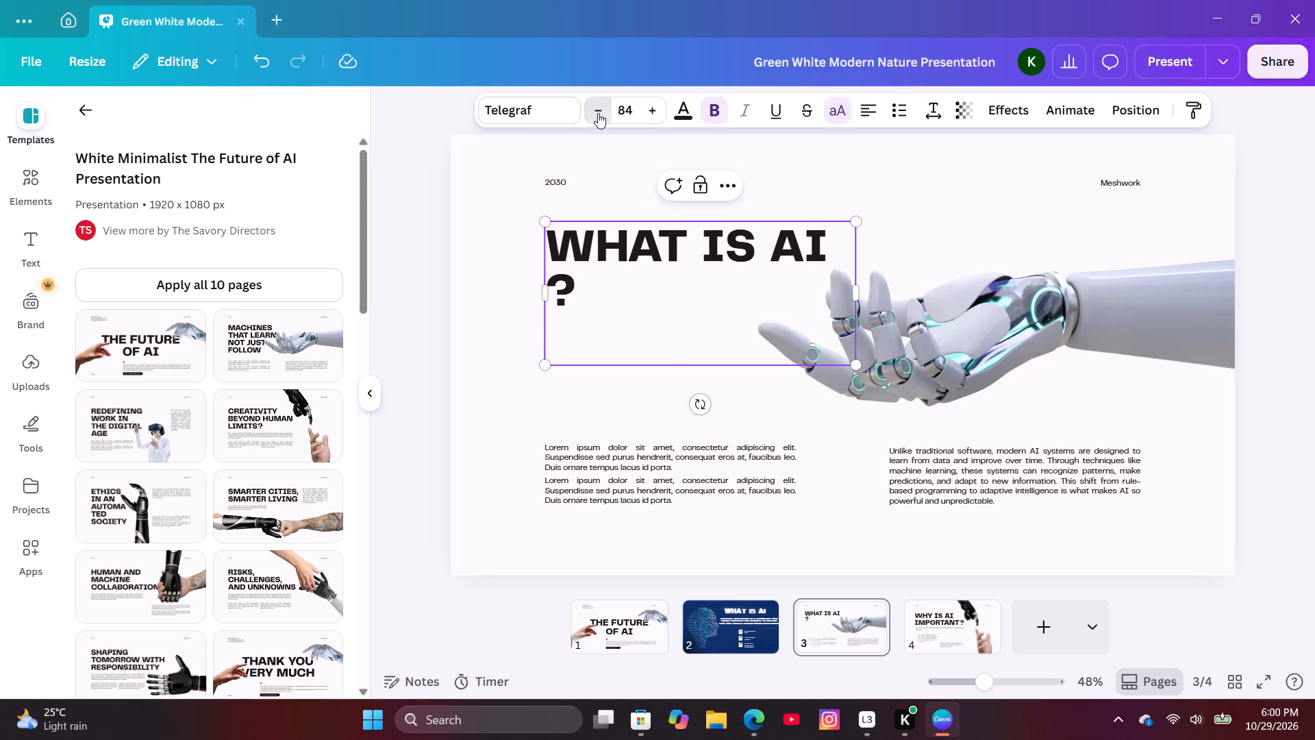
{"action": "triple_click", "coordinate": [598, 113]}
{"action": "left_click", "coordinate": [598, 113]}
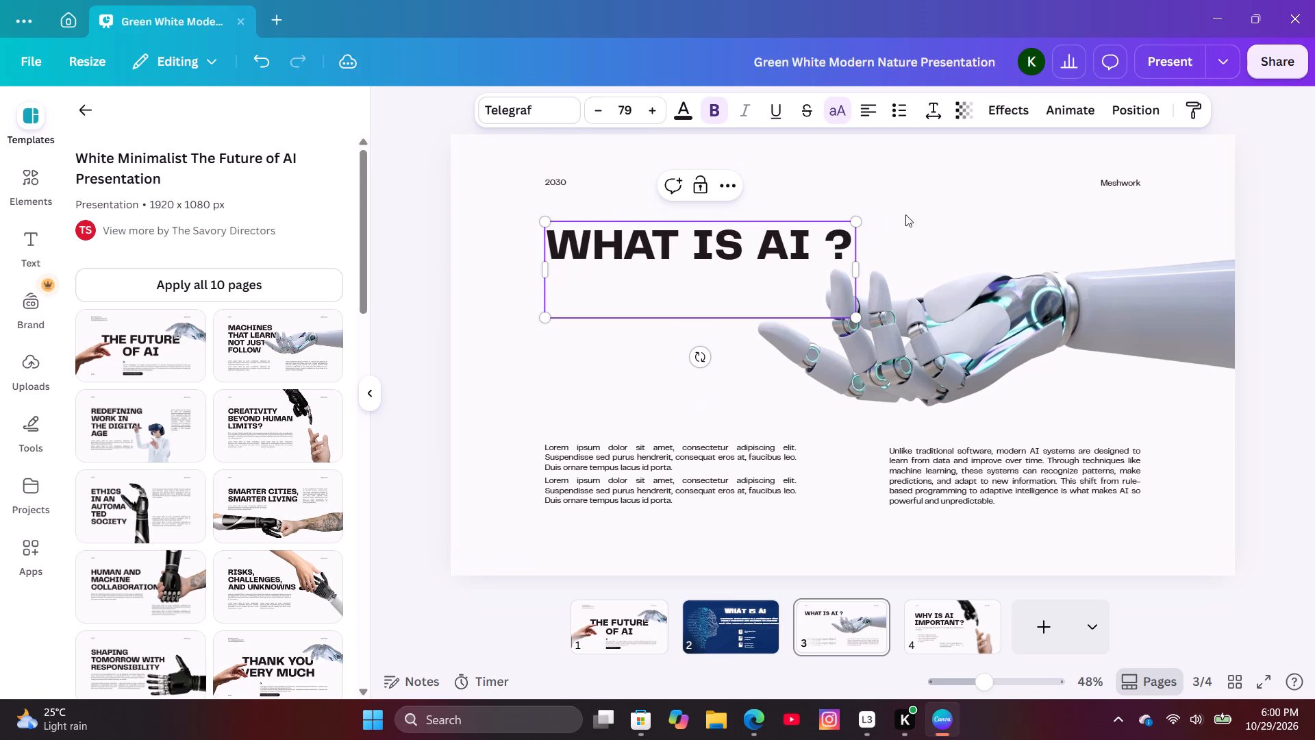
{"action": "left_click", "coordinate": [931, 212]}
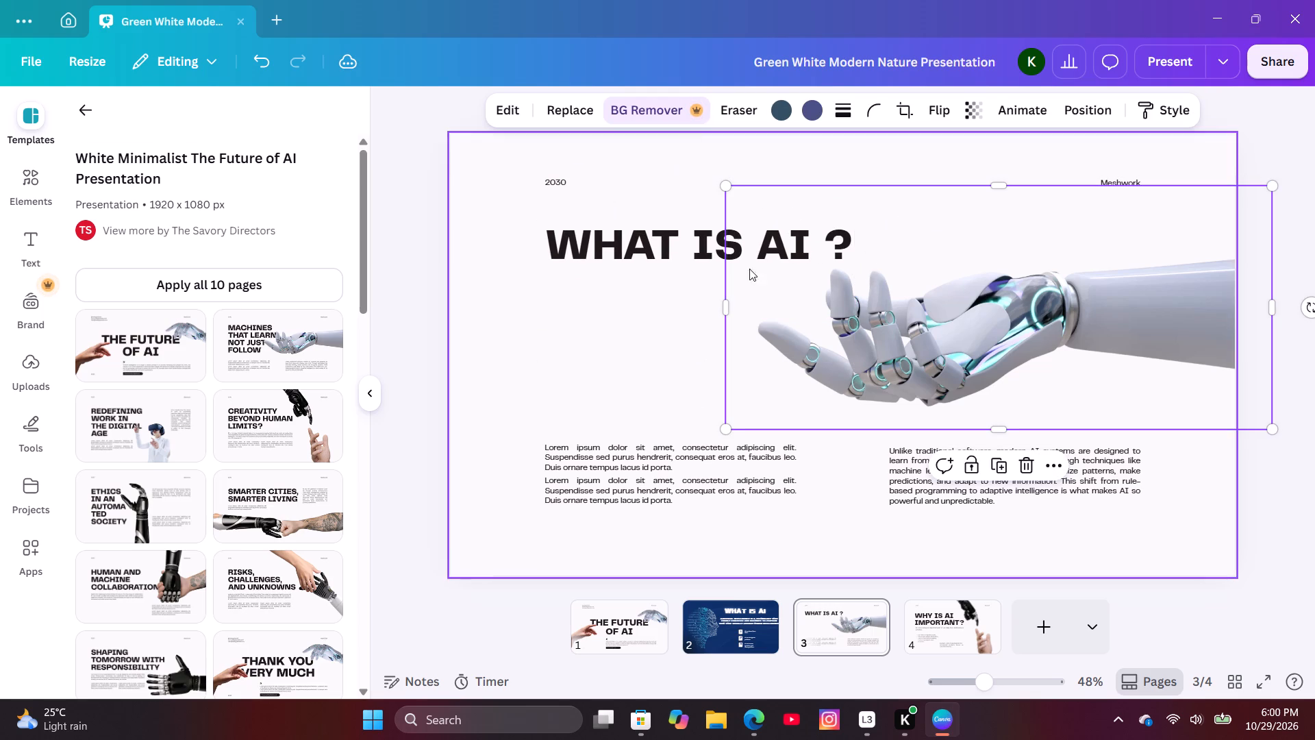
Widen the "WHAT IS AI ?" heading's text box and move it to the upper middle of the page, above the robot hand.
{"action": "left_click", "coordinate": [603, 288]}
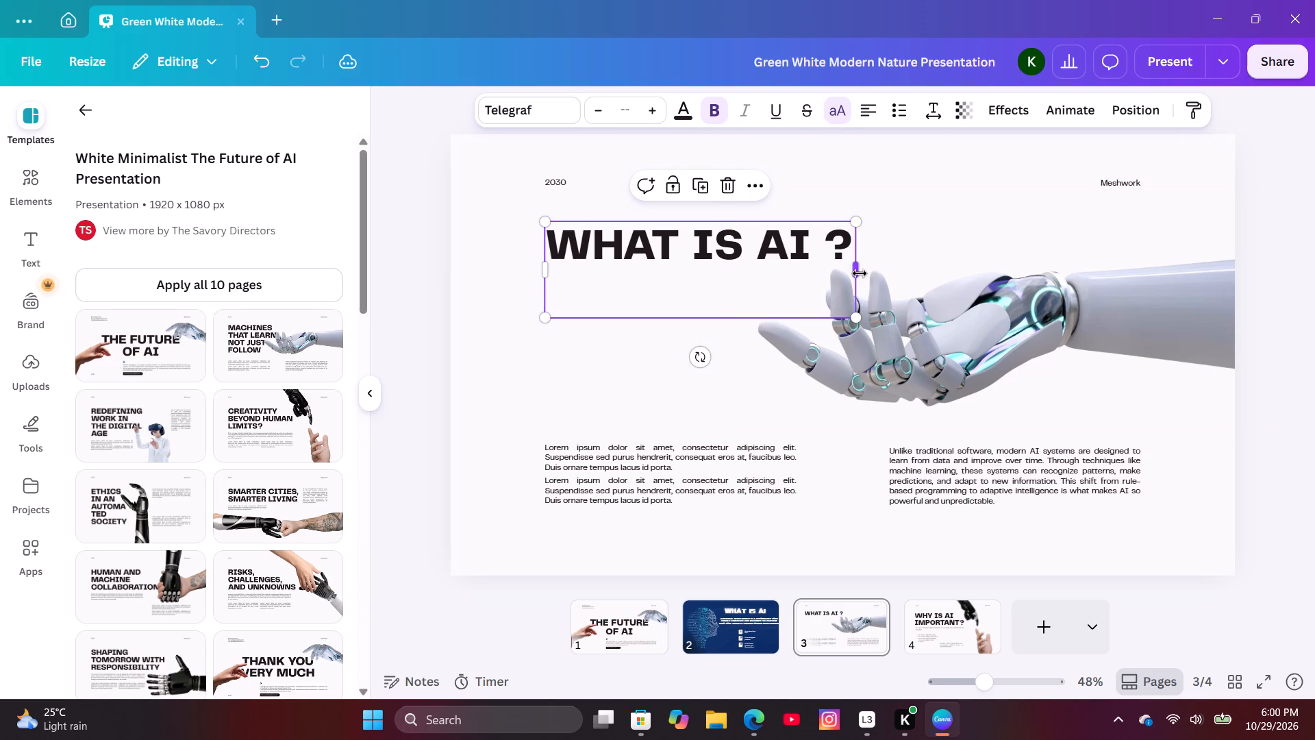
{"action": "left_click_drag", "start_coordinate": [860, 273], "coordinate": [944, 260]}
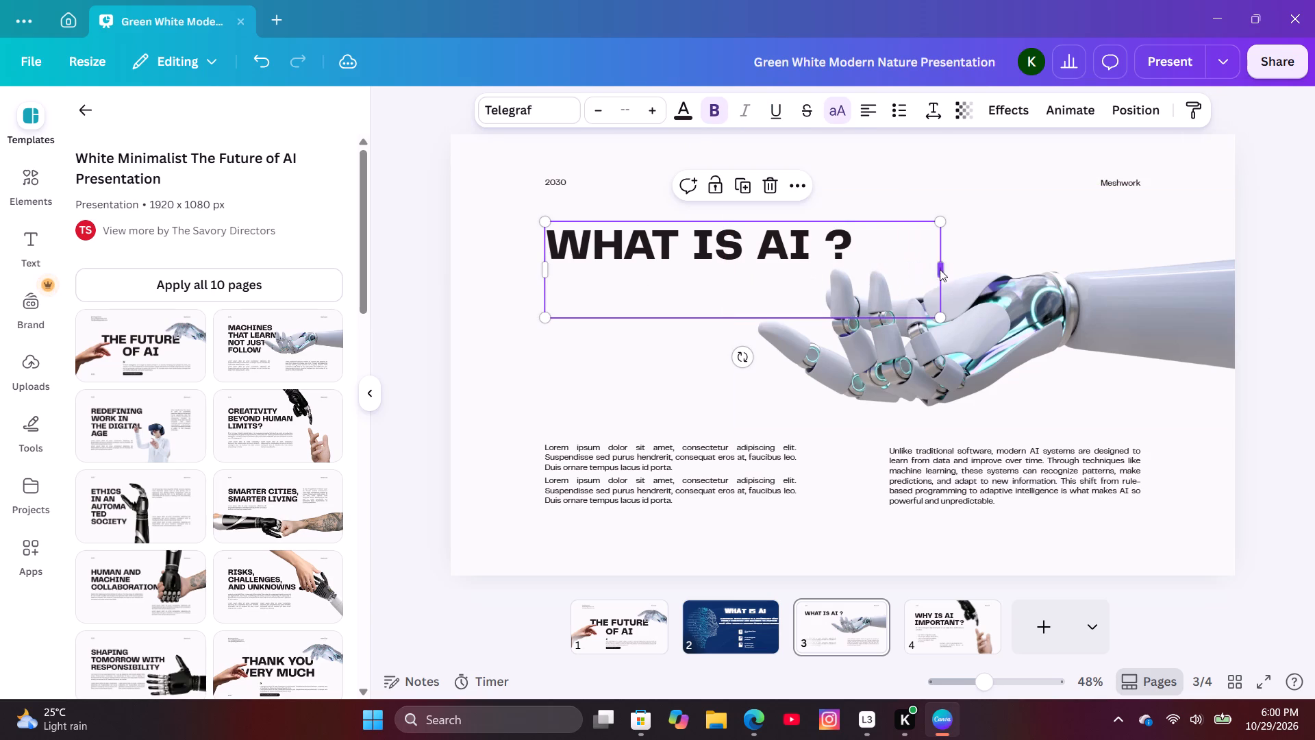
{"action": "left_click_drag", "start_coordinate": [940, 269], "coordinate": [965, 255]}
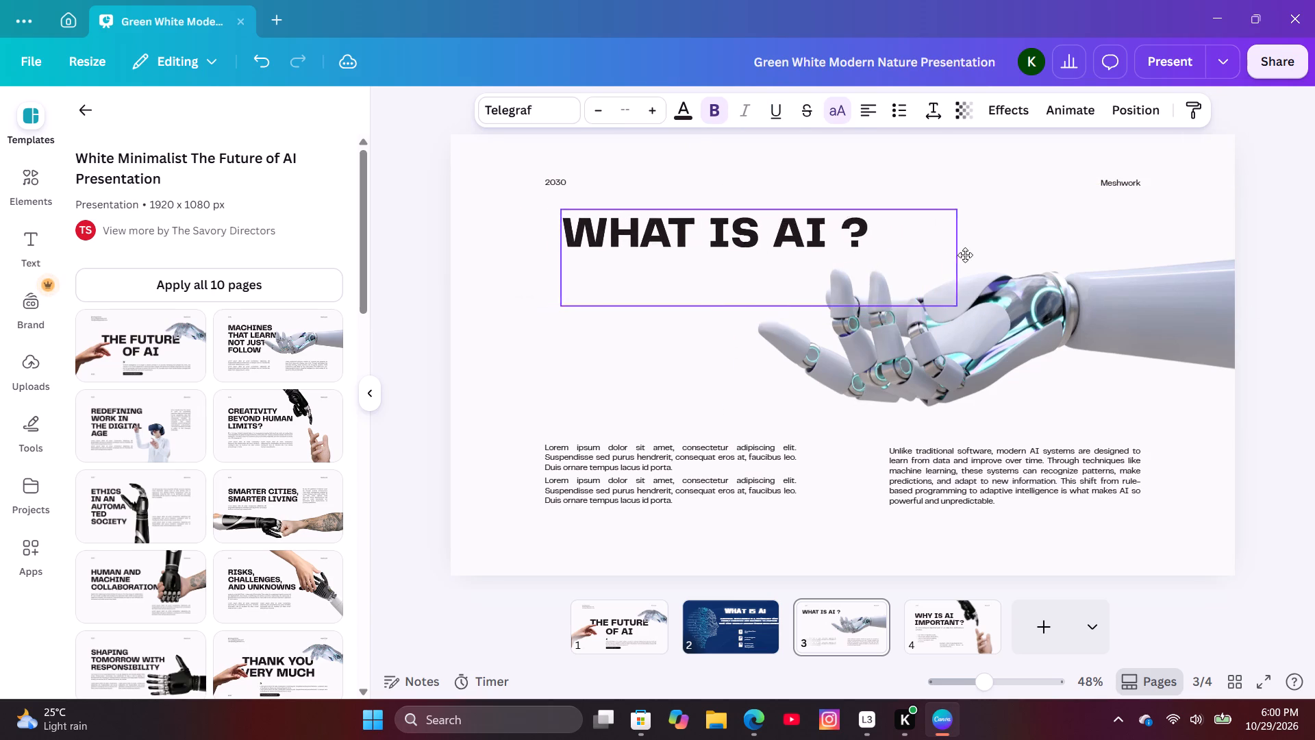
{"action": "left_click_drag", "start_coordinate": [965, 255], "coordinate": [1077, 237]}
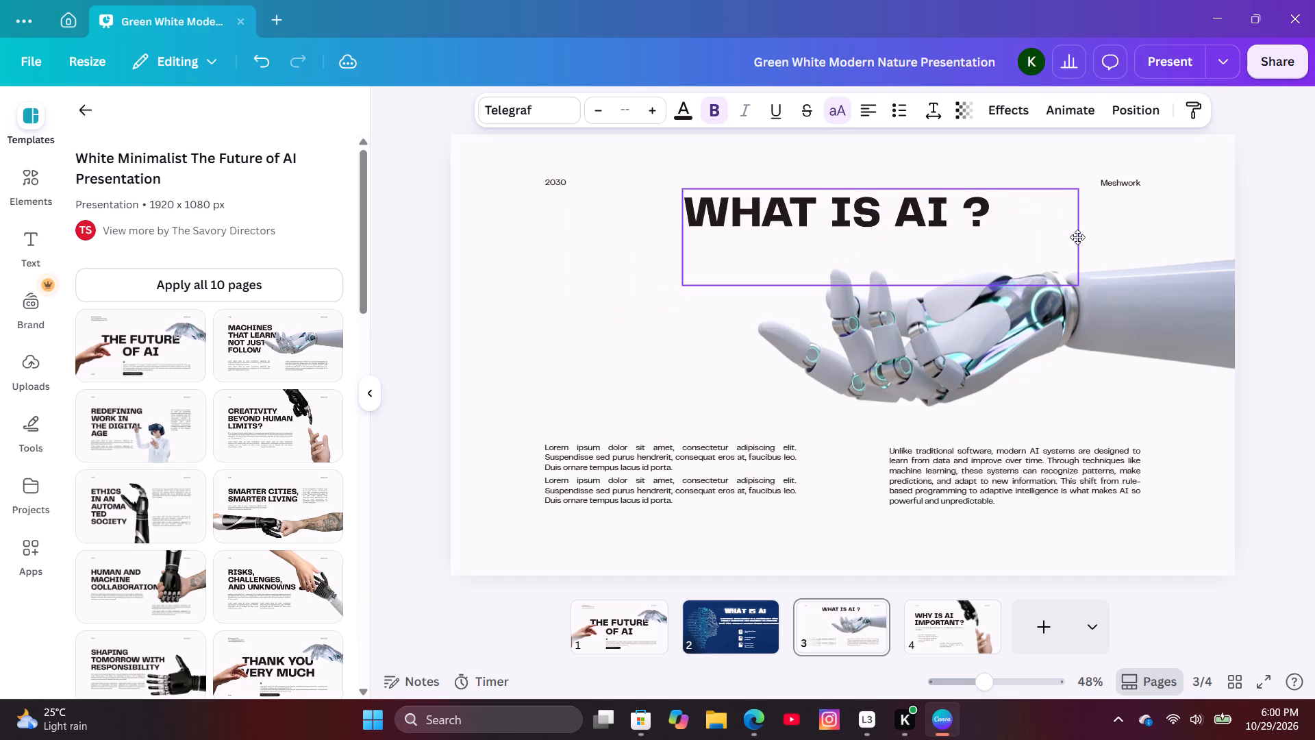
{"action": "left_click_drag", "start_coordinate": [1077, 237], "coordinate": [1099, 251]}
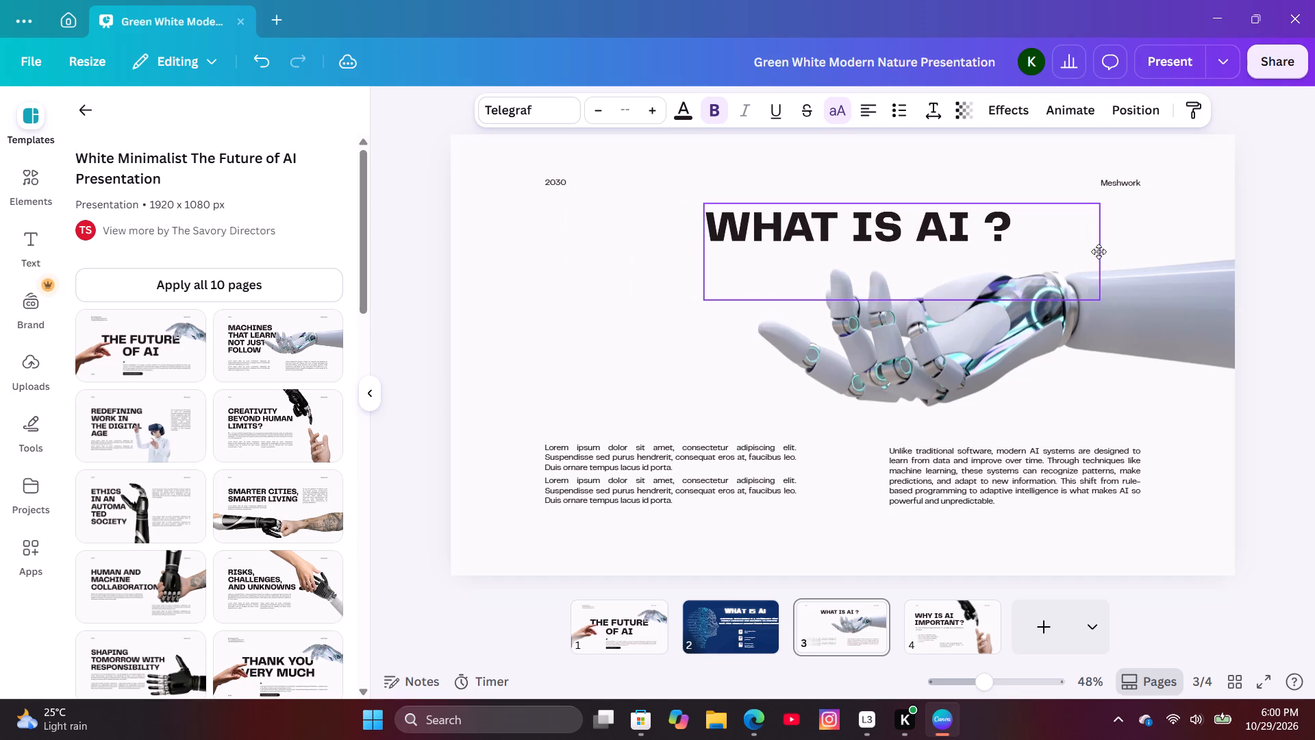
{"action": "left_click_drag", "start_coordinate": [1099, 251], "coordinate": [1093, 255]}
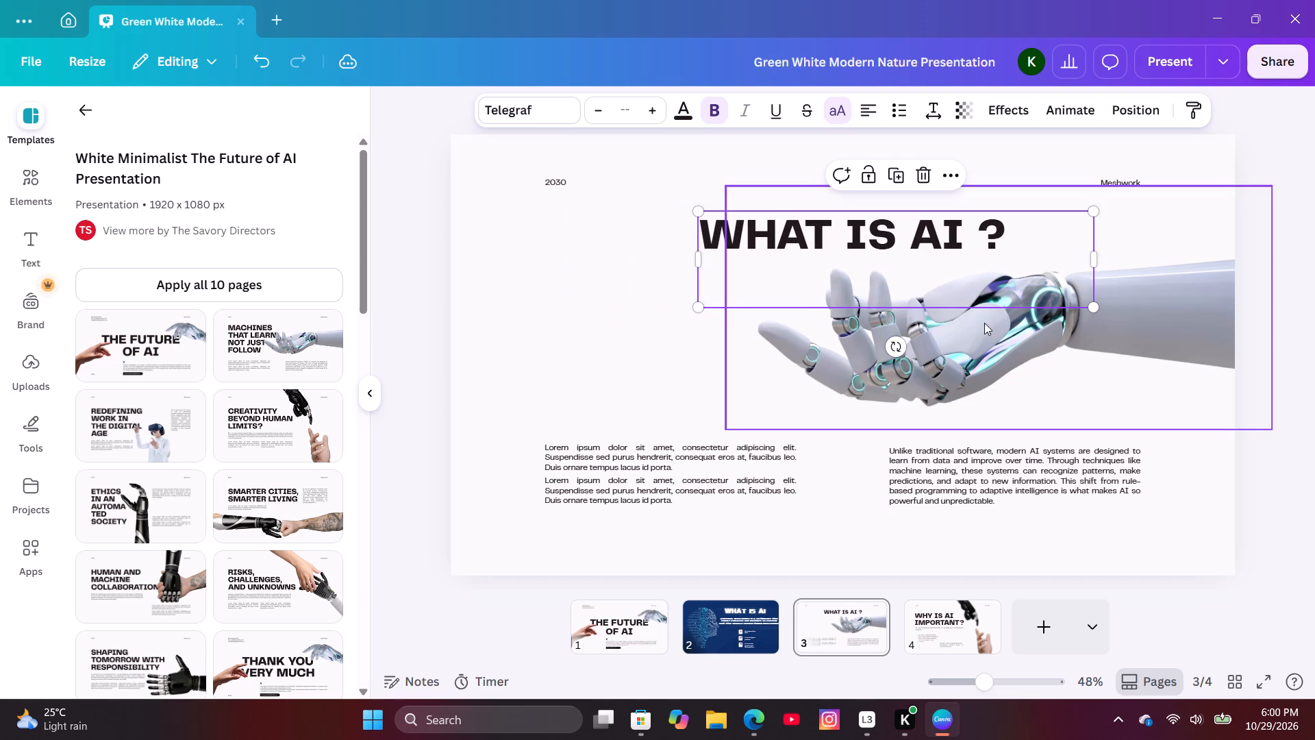
{"action": "left_click", "coordinate": [664, 291]}
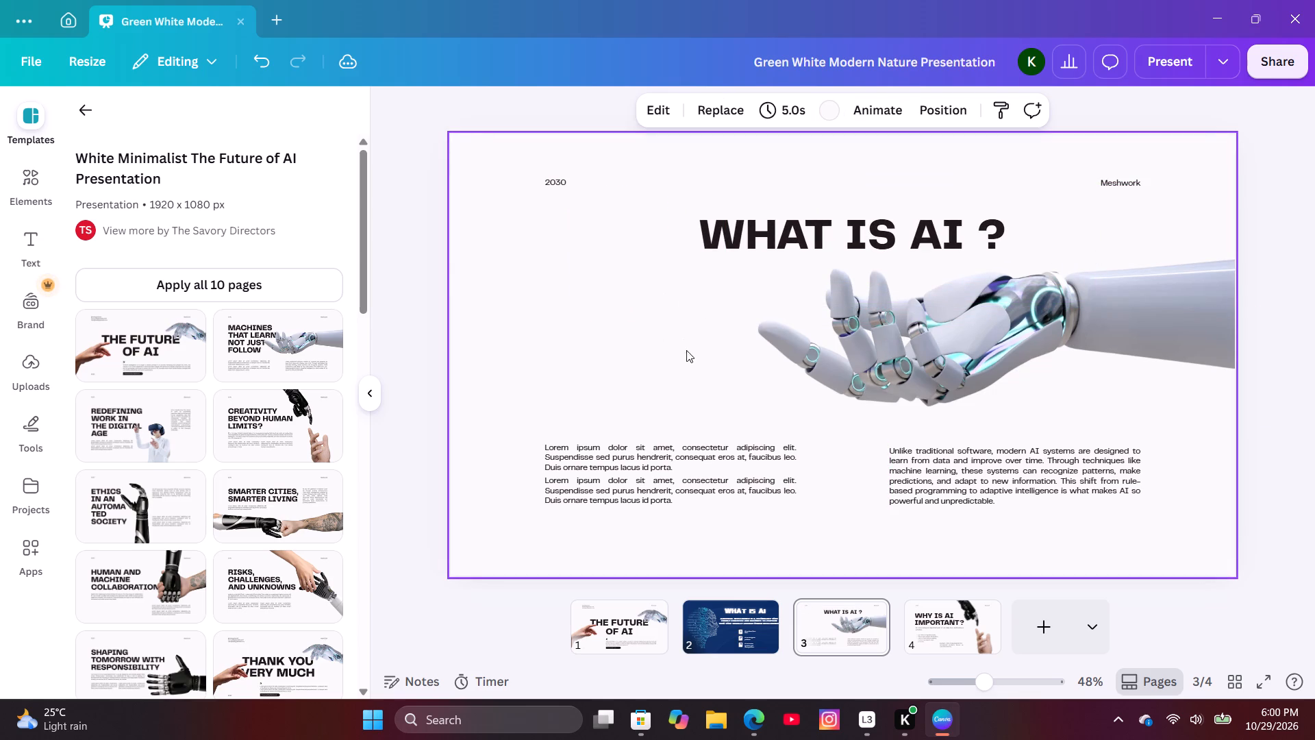
Copy the artificial intelligence definition from page 2 and replace page 3's first Lorem ipsum paragraph with it.
{"action": "left_click", "coordinate": [721, 643]}
{"action": "left_click", "coordinate": [853, 308]}
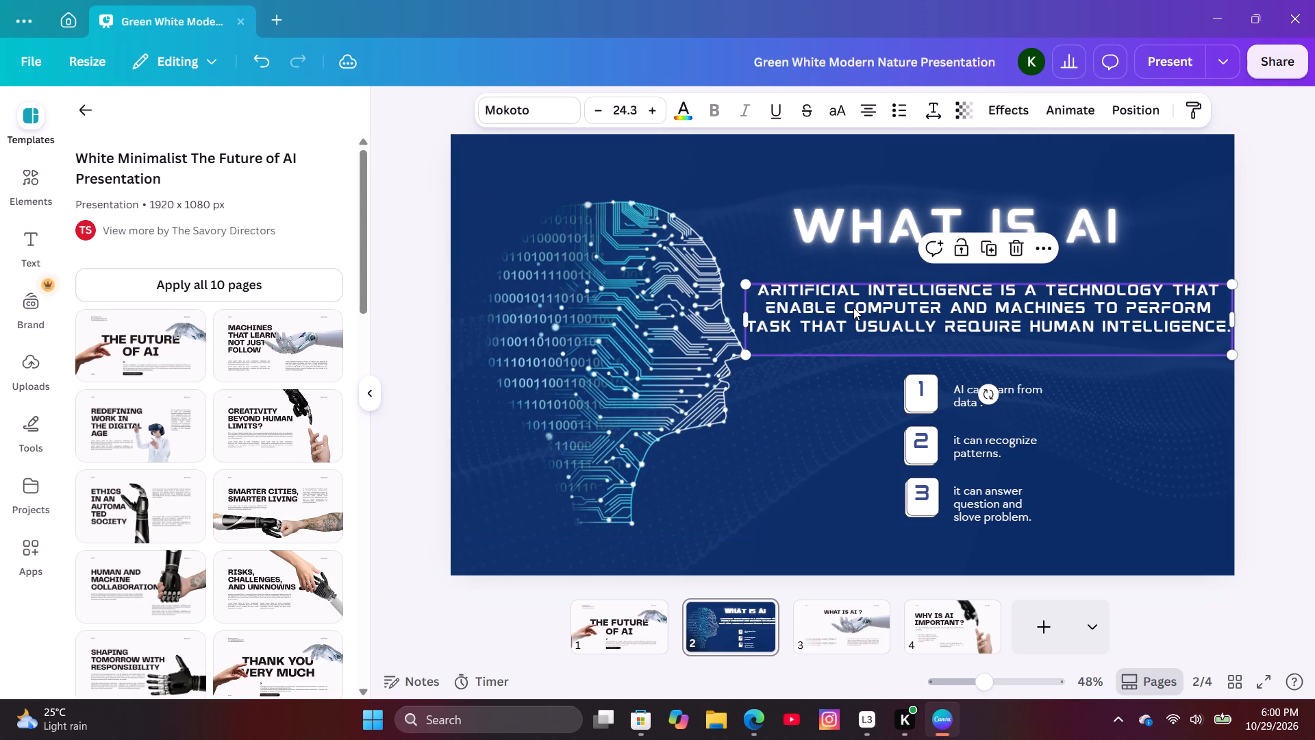
{"action": "double_click", "coordinate": [853, 308]}
{"action": "triple_click", "coordinate": [846, 315]}
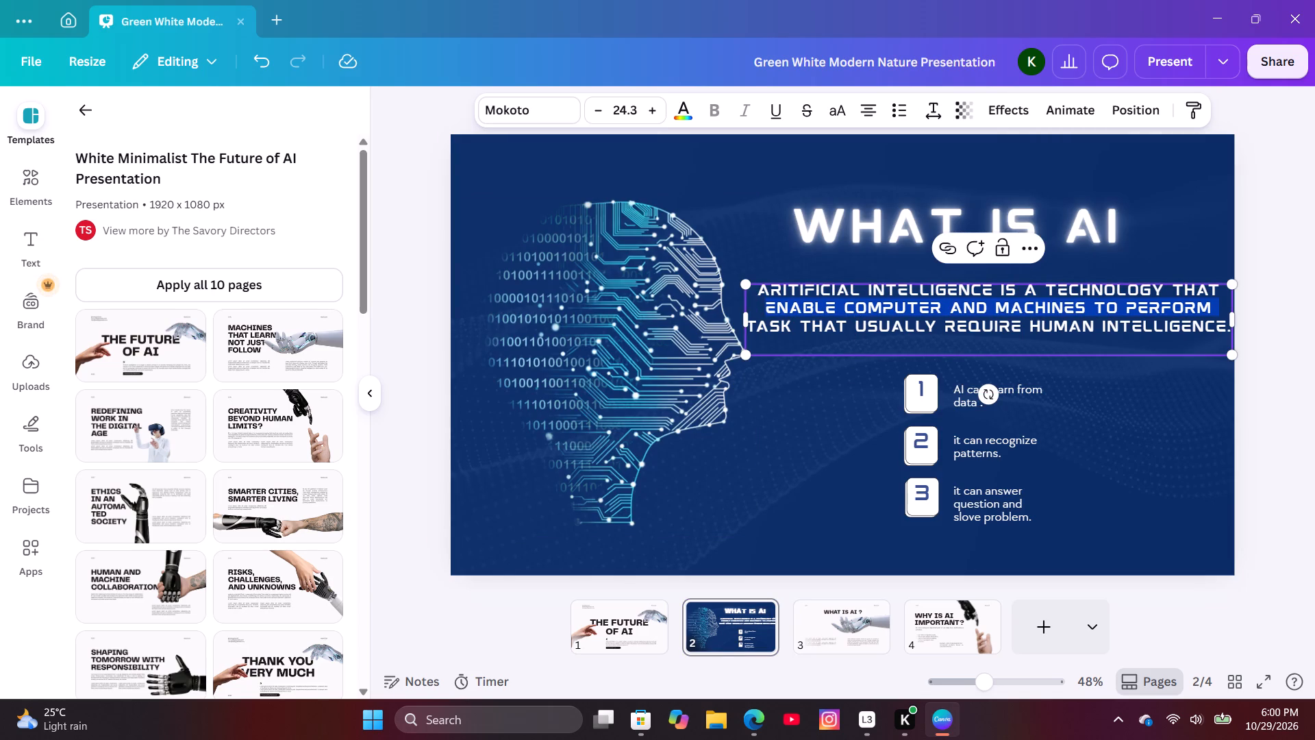
{"action": "triple_click", "coordinate": [846, 315]}
{"action": "triple_click", "coordinate": [846, 315]}
{"action": "key", "text": "ctrl+a"}
{"action": "key", "text": "ctrl+c"}
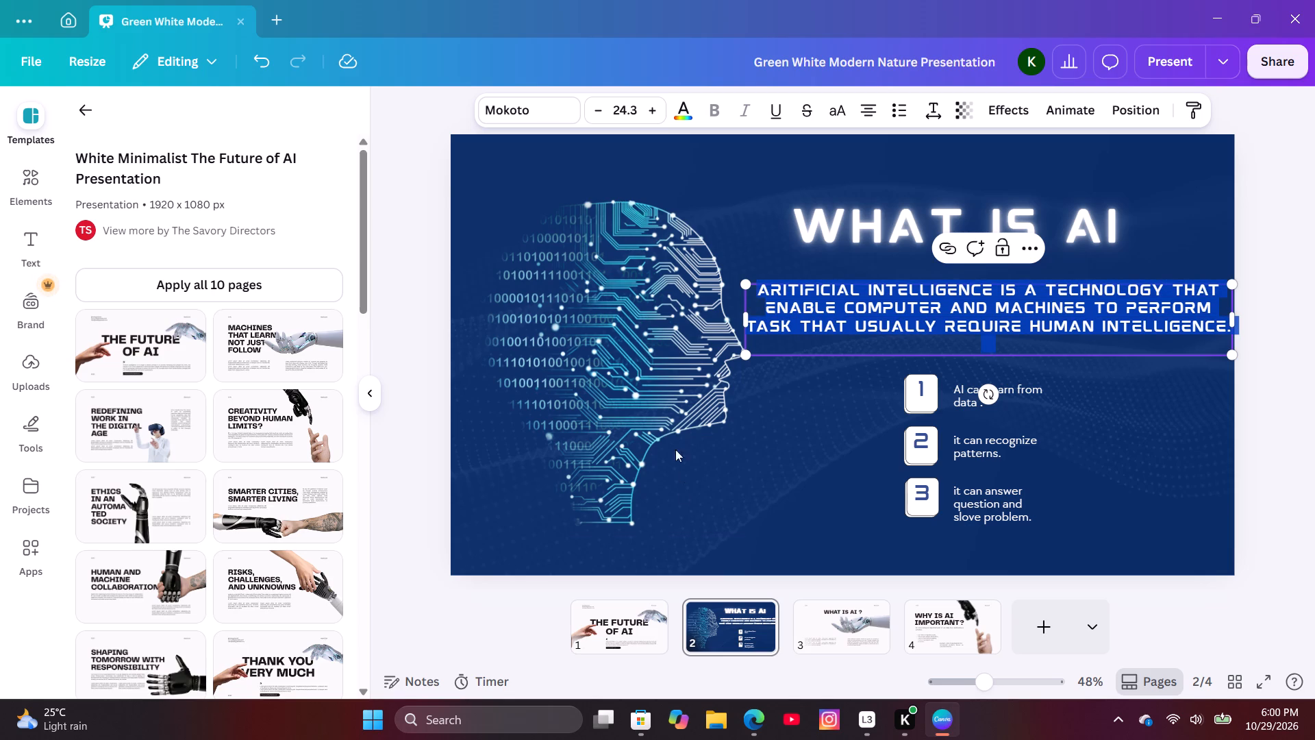
{"action": "left_click", "coordinate": [807, 637]}
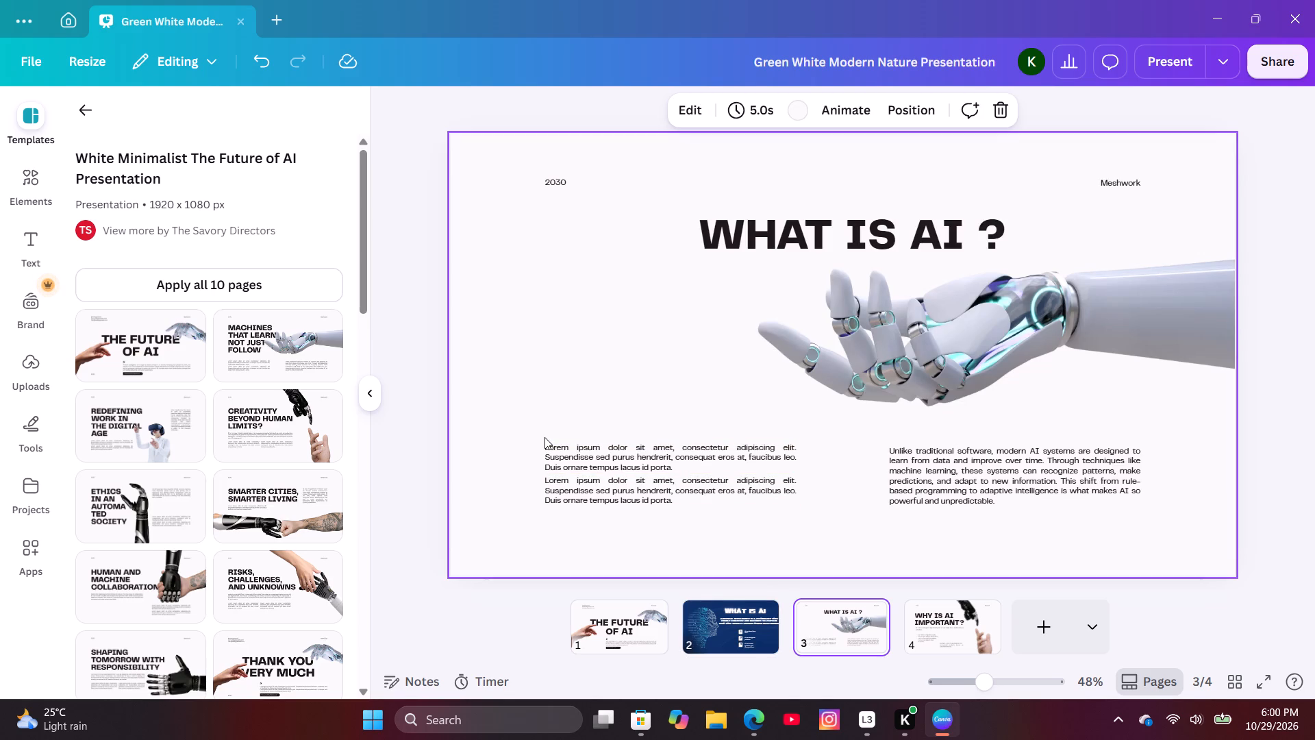
{"action": "left_click_drag", "start_coordinate": [527, 422], "coordinate": [753, 543]}
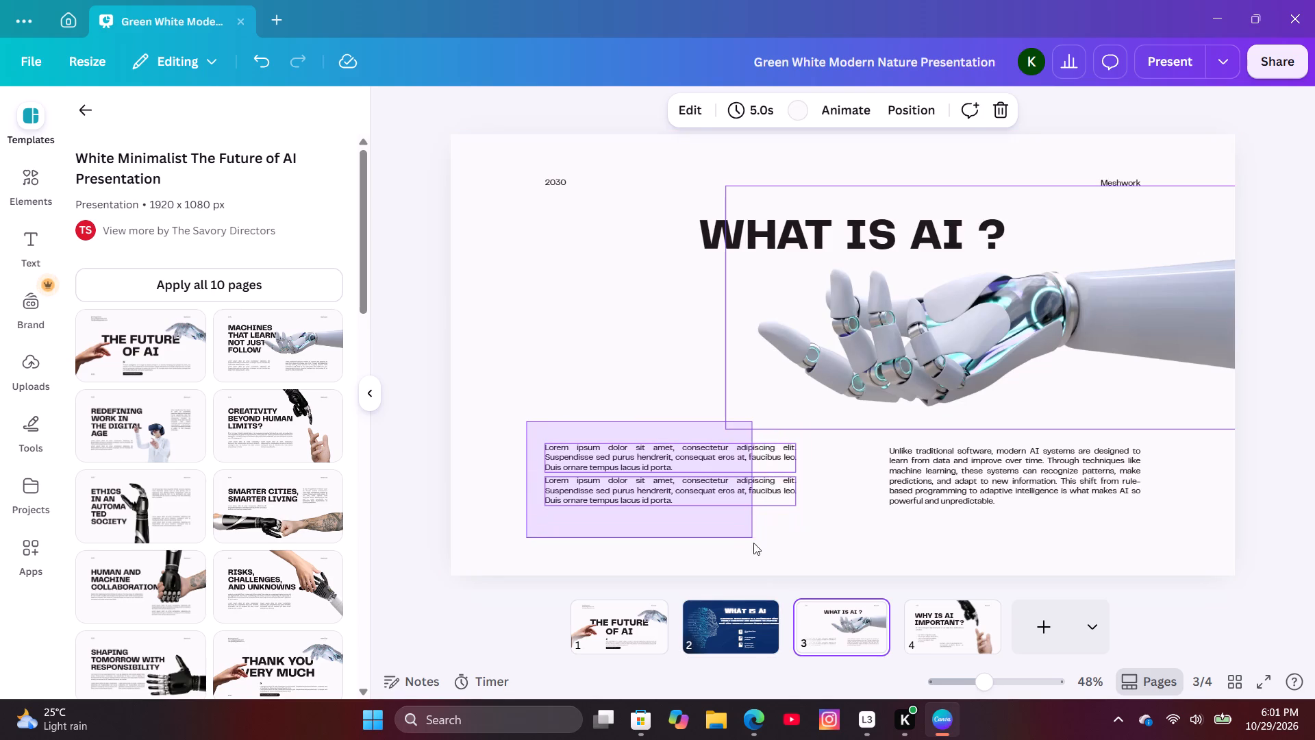
{"action": "left_click_drag", "start_coordinate": [753, 543], "coordinate": [757, 546]}
{"action": "left_click", "coordinate": [512, 425]}
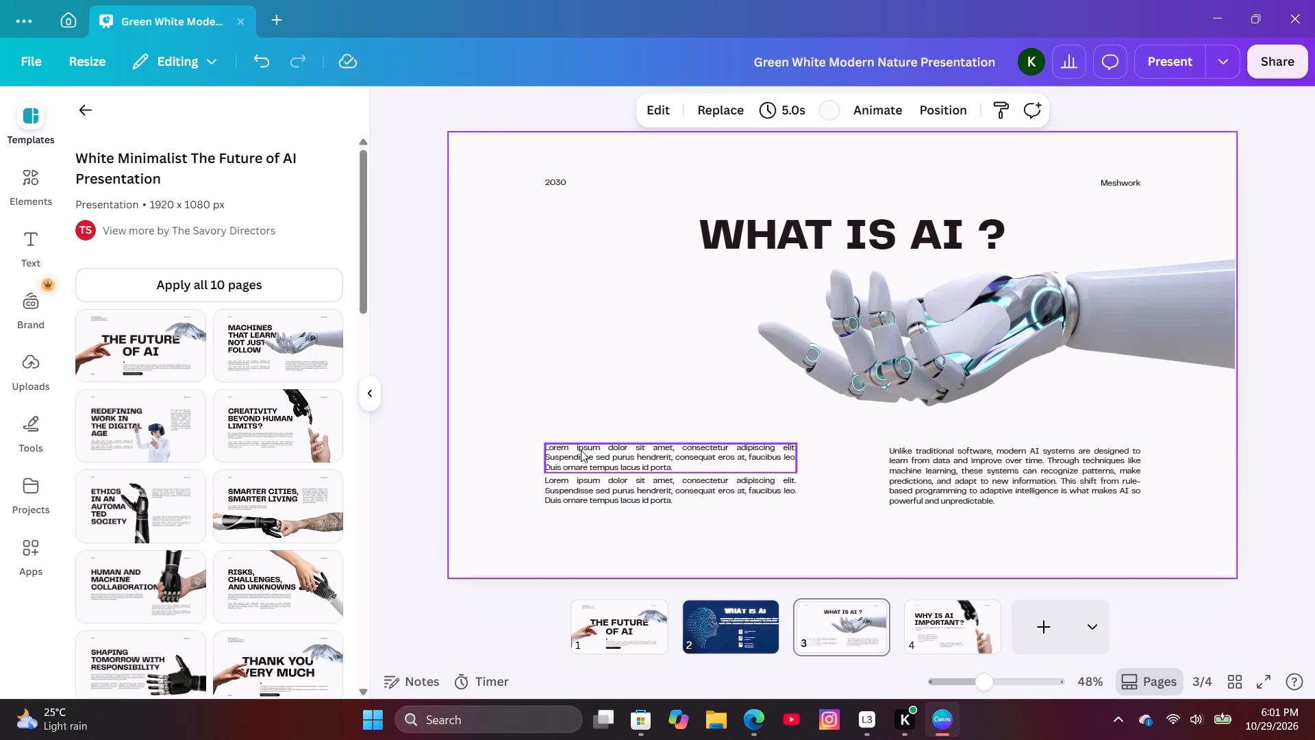
{"action": "double_click", "coordinate": [577, 456]}
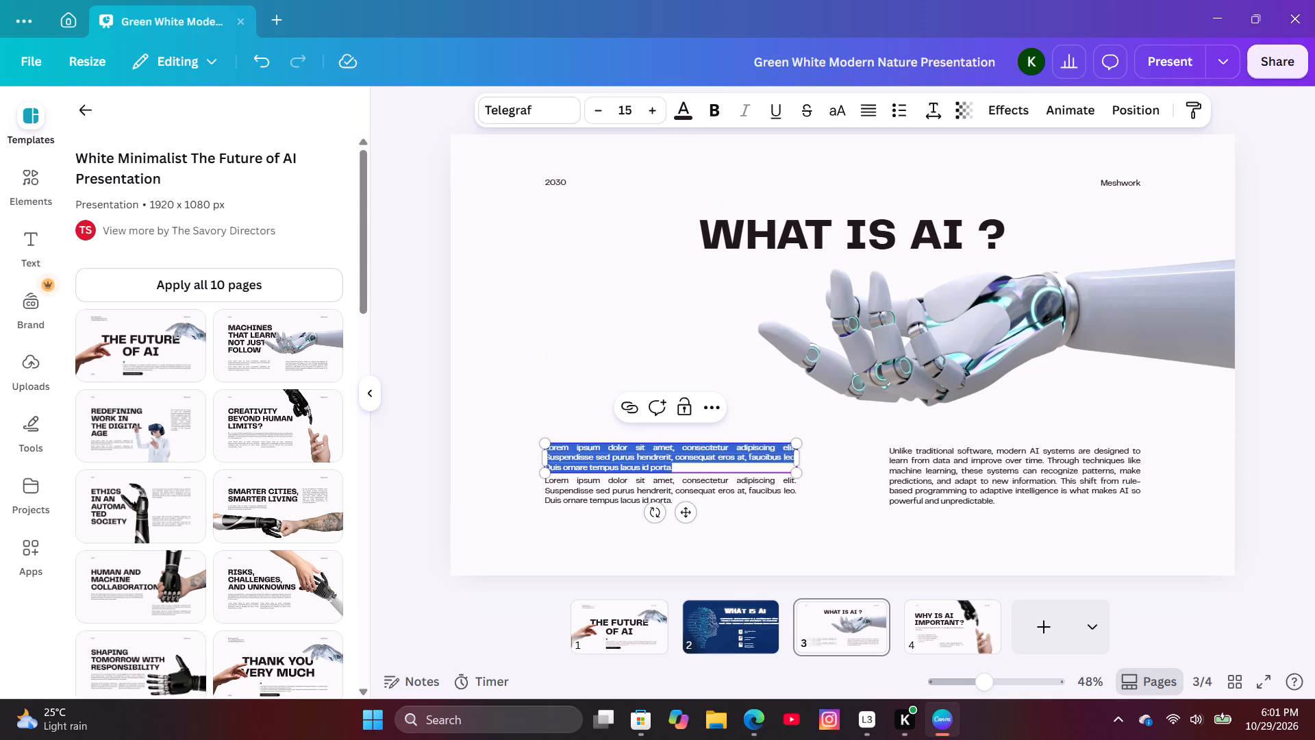
{"action": "key", "text": "ctrl+v"}
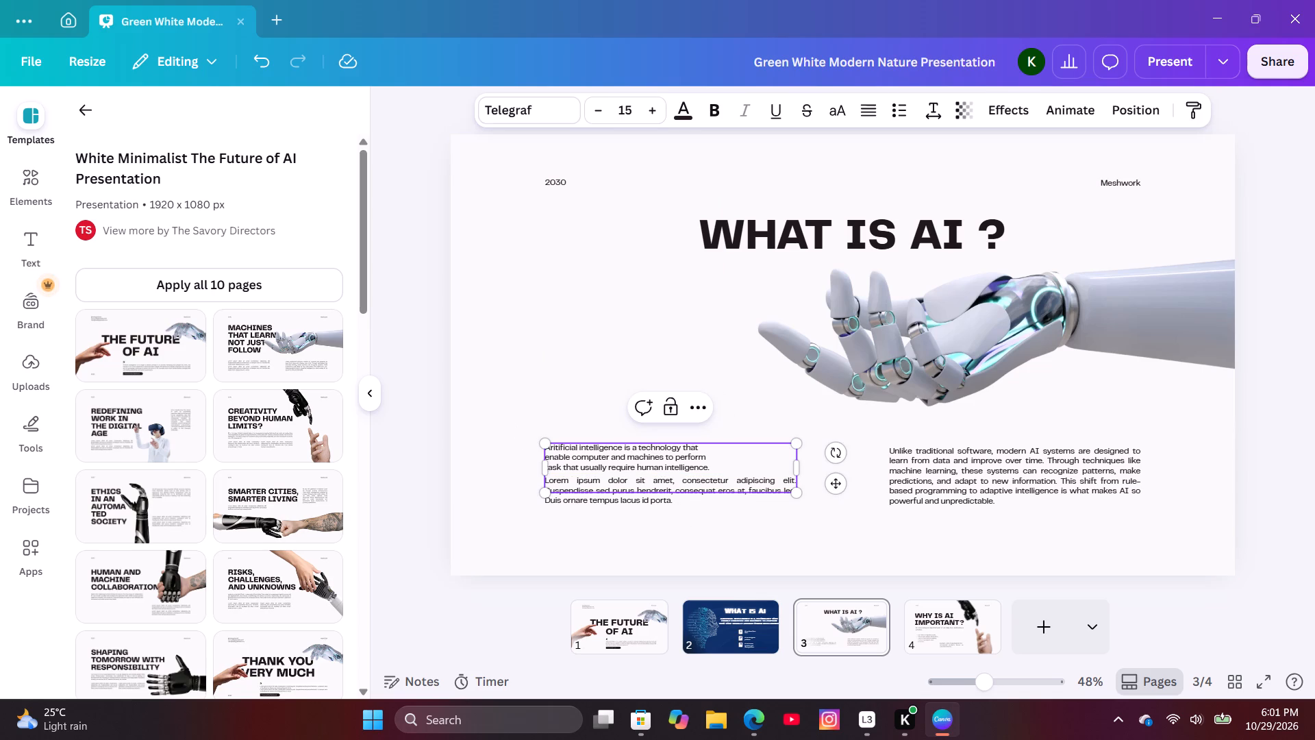
{"action": "left_click", "coordinate": [549, 349]}
Nudge the definition paragraph on page 3 upward, clear of the remaining Lorem ipsum paragraph.
{"action": "left_click", "coordinate": [567, 450]}
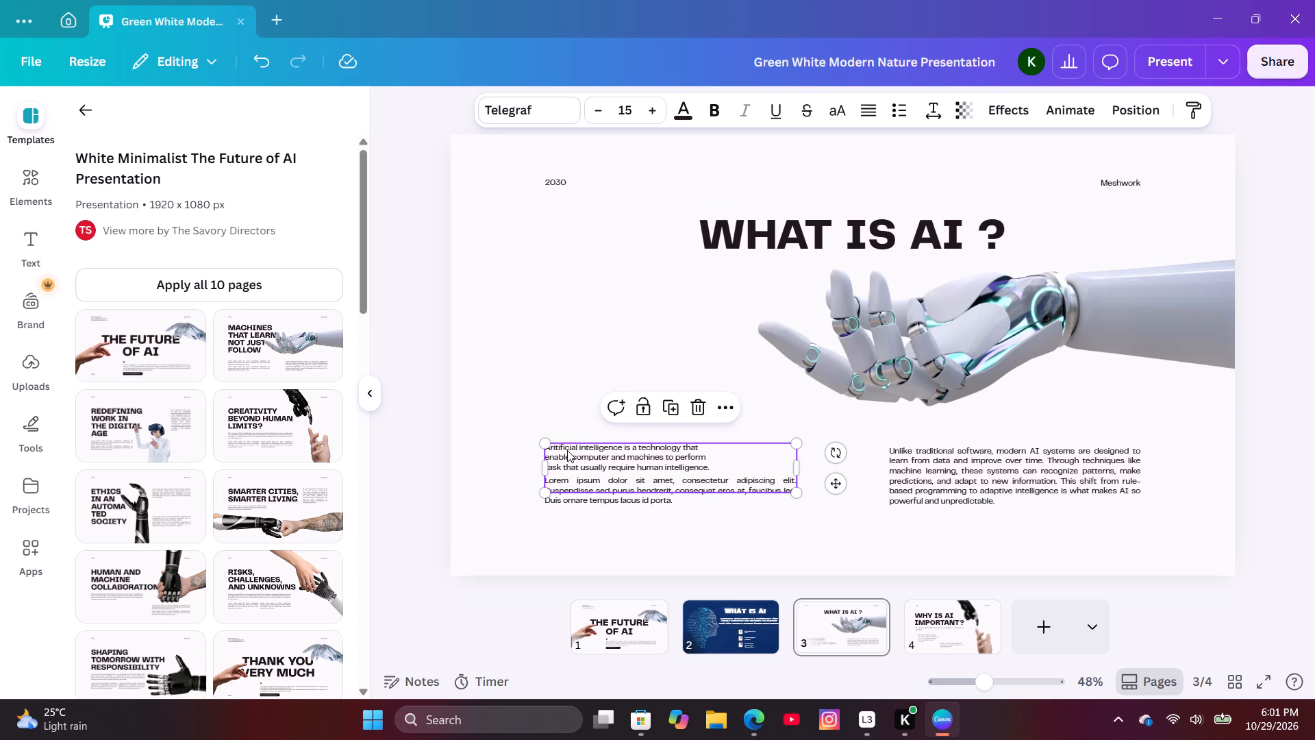
{"action": "key", "text": "Up"}
{"action": "key", "text": "Up"}
{"action": "key", "text": "Up"}
{"action": "key", "text": "Up"}
{"action": "key", "text": "Up"}
{"action": "key", "text": "Up"}
{"action": "key", "text": "Up"}
{"action": "key", "text": "Up"}
{"action": "key", "text": "Up"}
{"action": "key", "text": "Up"}
{"action": "key", "text": "Up"}
{"action": "key", "text": "Up"}
{"action": "key", "text": "Up"}
{"action": "key", "text": "Up"}
{"action": "key", "text": "Up"}
{"action": "key", "text": "Up"}
{"action": "key", "text": "Up"}
{"action": "key", "text": "Up"}
{"action": "key", "text": "Up"}
{"action": "key", "text": "Up"}
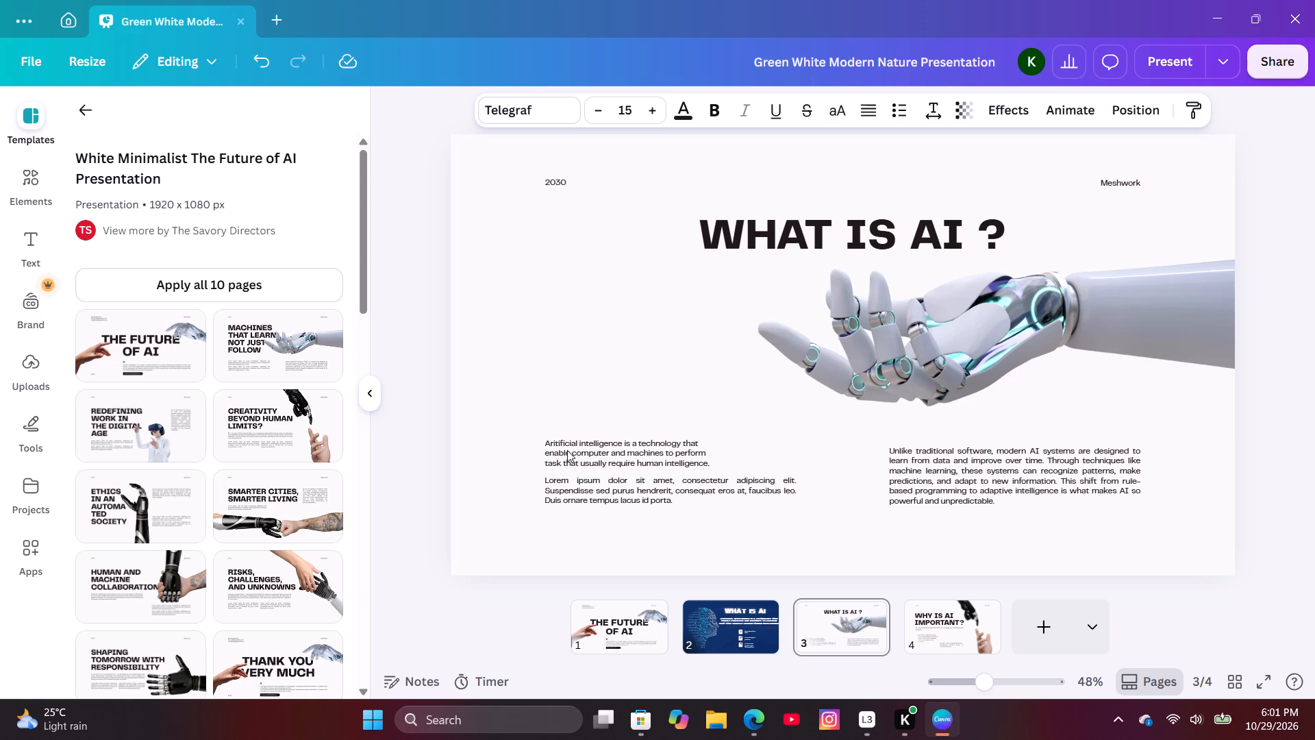
Copy page 2's numbered three-point list with its number boxes and paste it onto page 3.
{"action": "scroll", "coordinate": [567, 450], "scroll_direction": "up", "scroll_amount": 2}
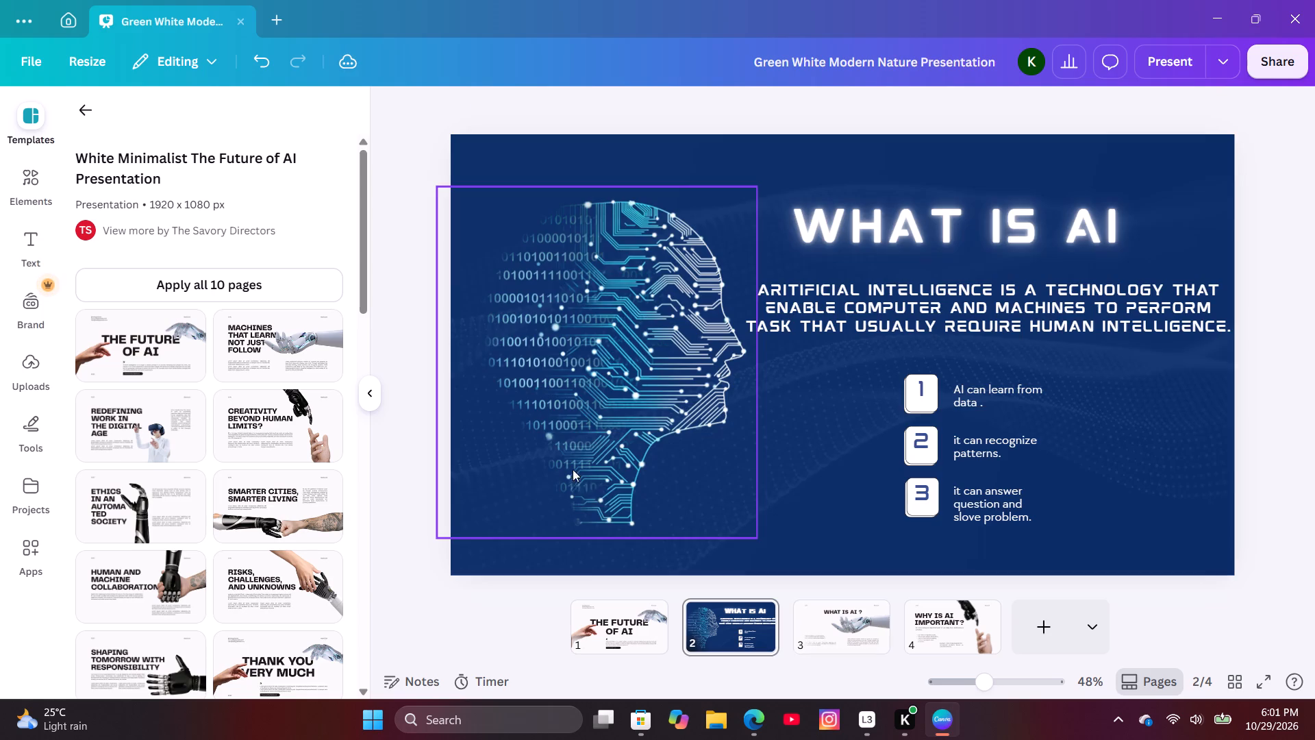
{"action": "left_click_drag", "start_coordinate": [885, 353], "coordinate": [978, 495]}
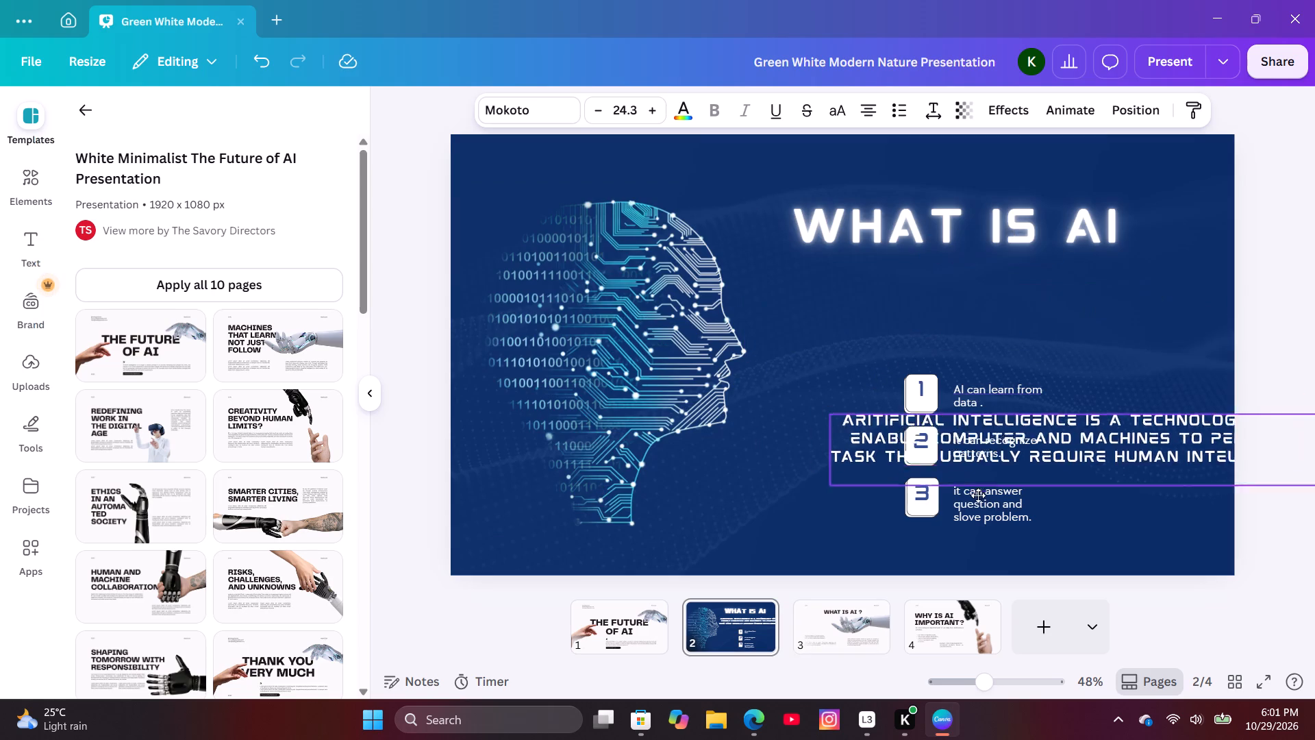
{"action": "left_click_drag", "start_coordinate": [978, 495], "coordinate": [899, 338]}
{"action": "left_click", "coordinate": [871, 418]}
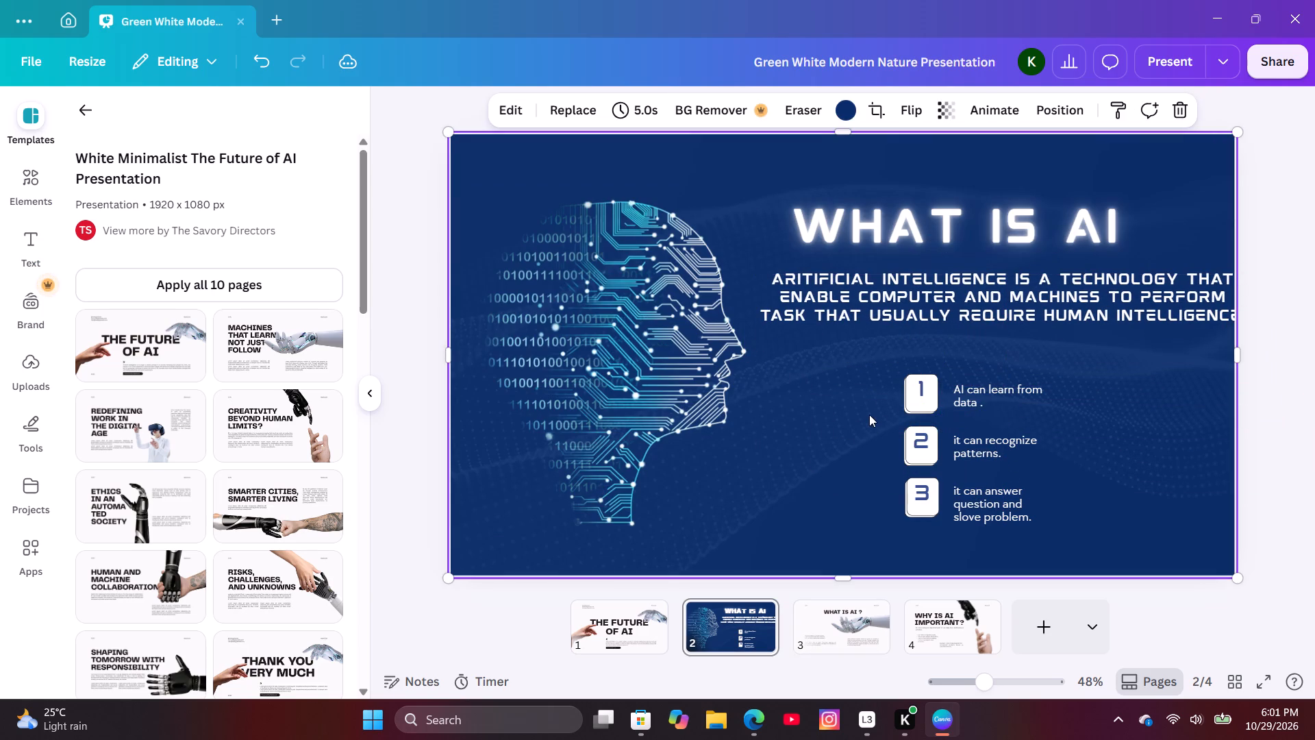
{"action": "left_click_drag", "start_coordinate": [881, 368], "coordinate": [1079, 539]}
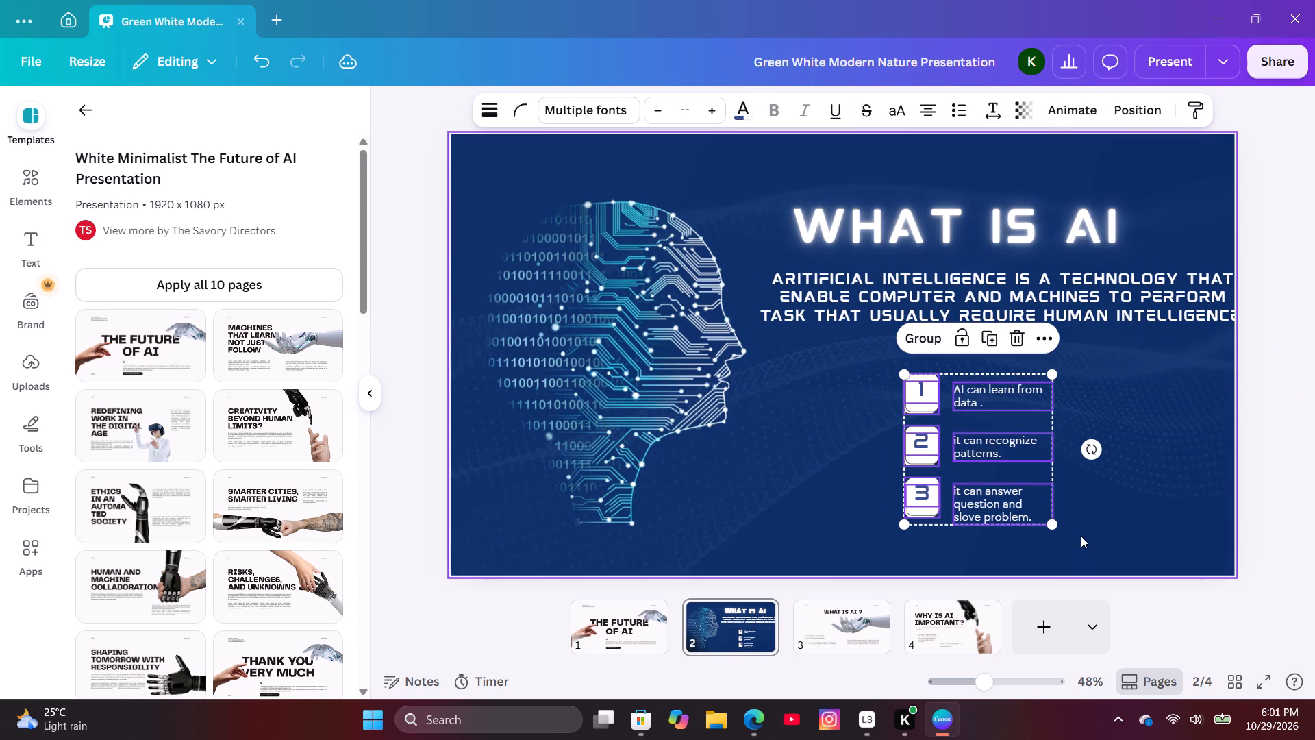
{"action": "key", "text": "ctrl+c"}
{"action": "left_click", "coordinate": [854, 635]}
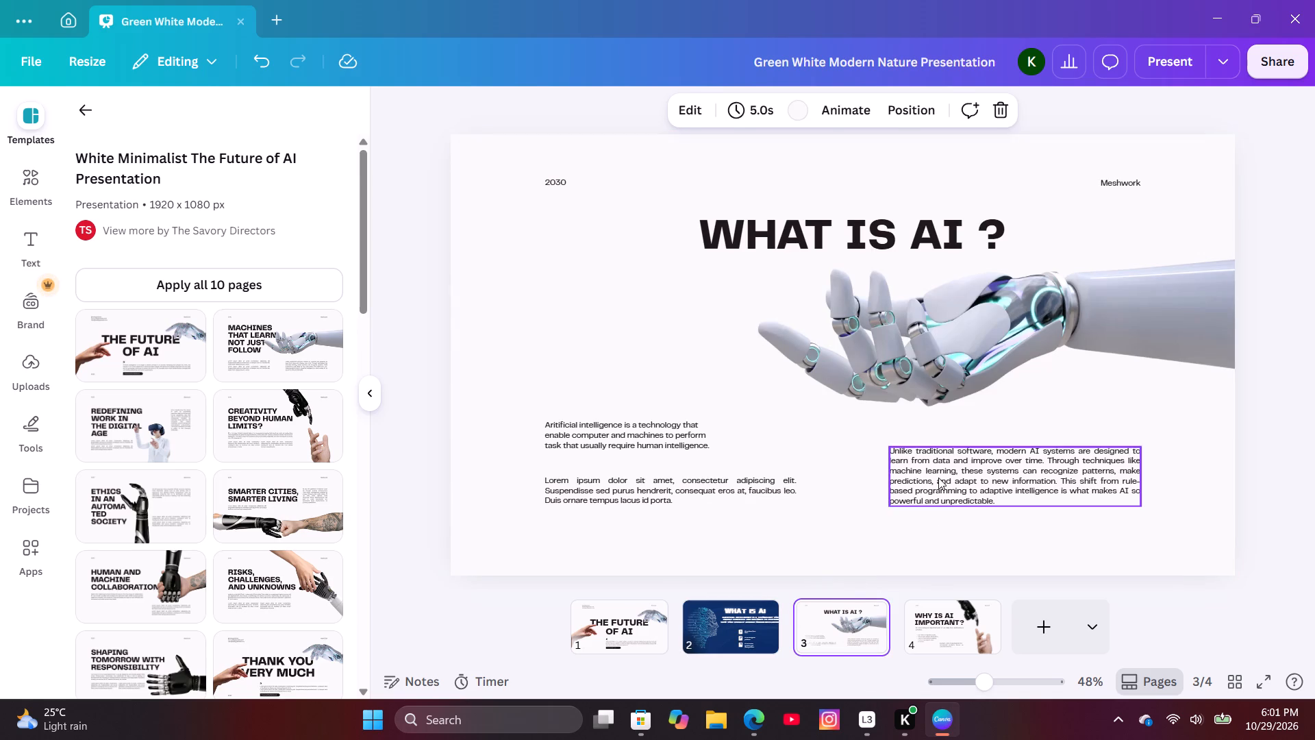
{"action": "left_click", "coordinate": [938, 478]}
{"action": "key", "text": "ctrl+v"}
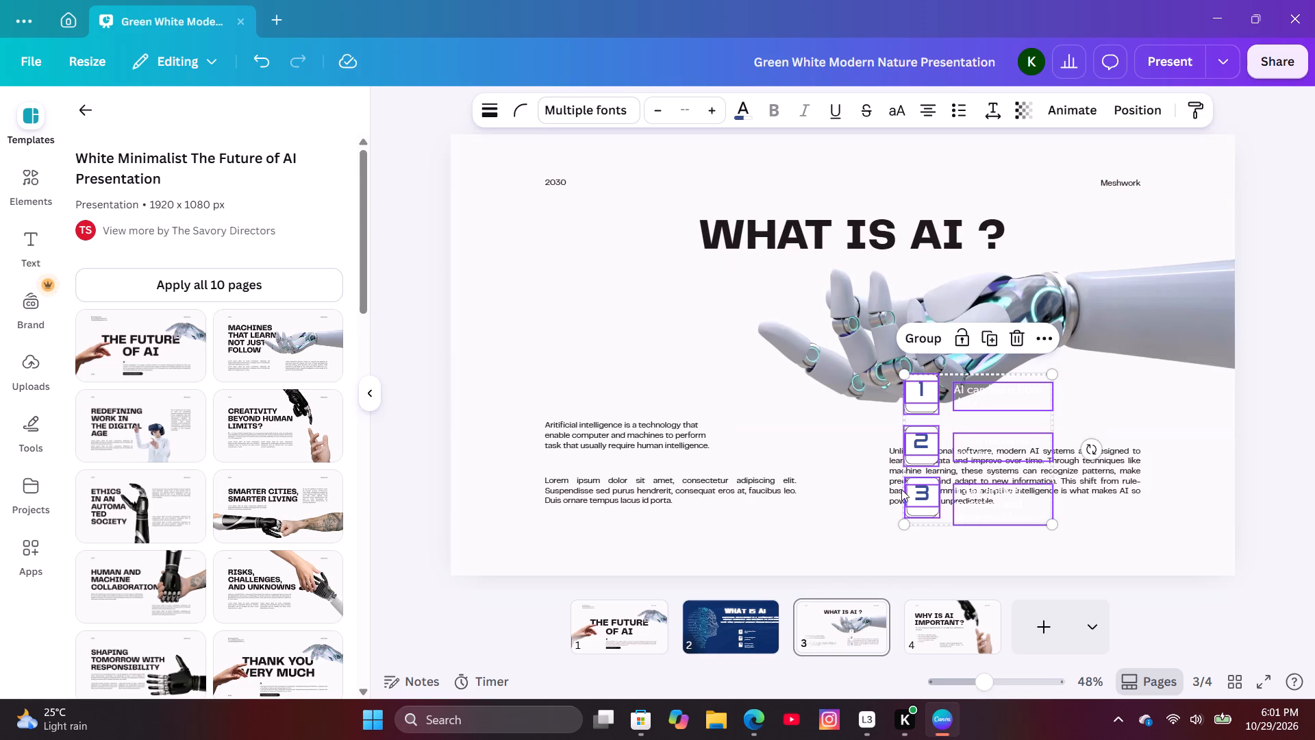
Delete page 3's two leftover template paragraphs: the one behind the numbered list and the remaining Lorem ipsum paragraph.
{"action": "left_click", "coordinate": [1105, 482]}
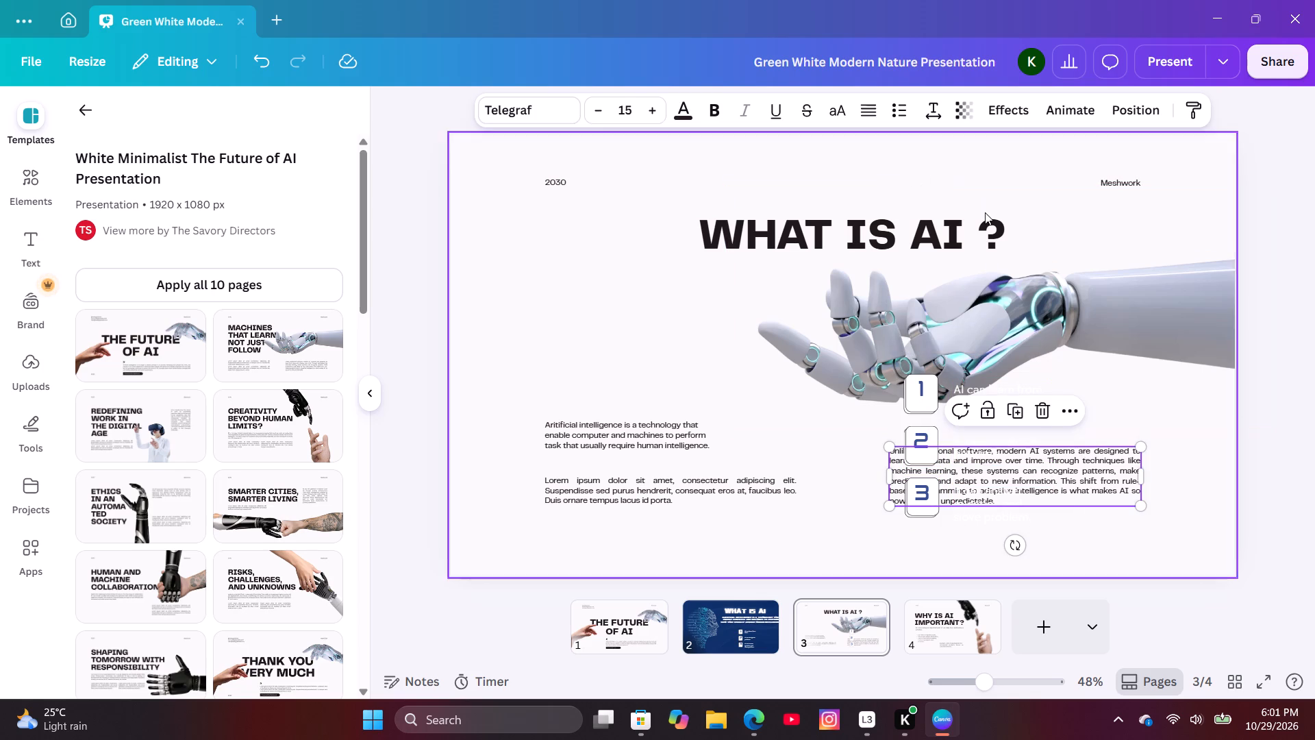
{"action": "left_click", "coordinate": [1043, 407]}
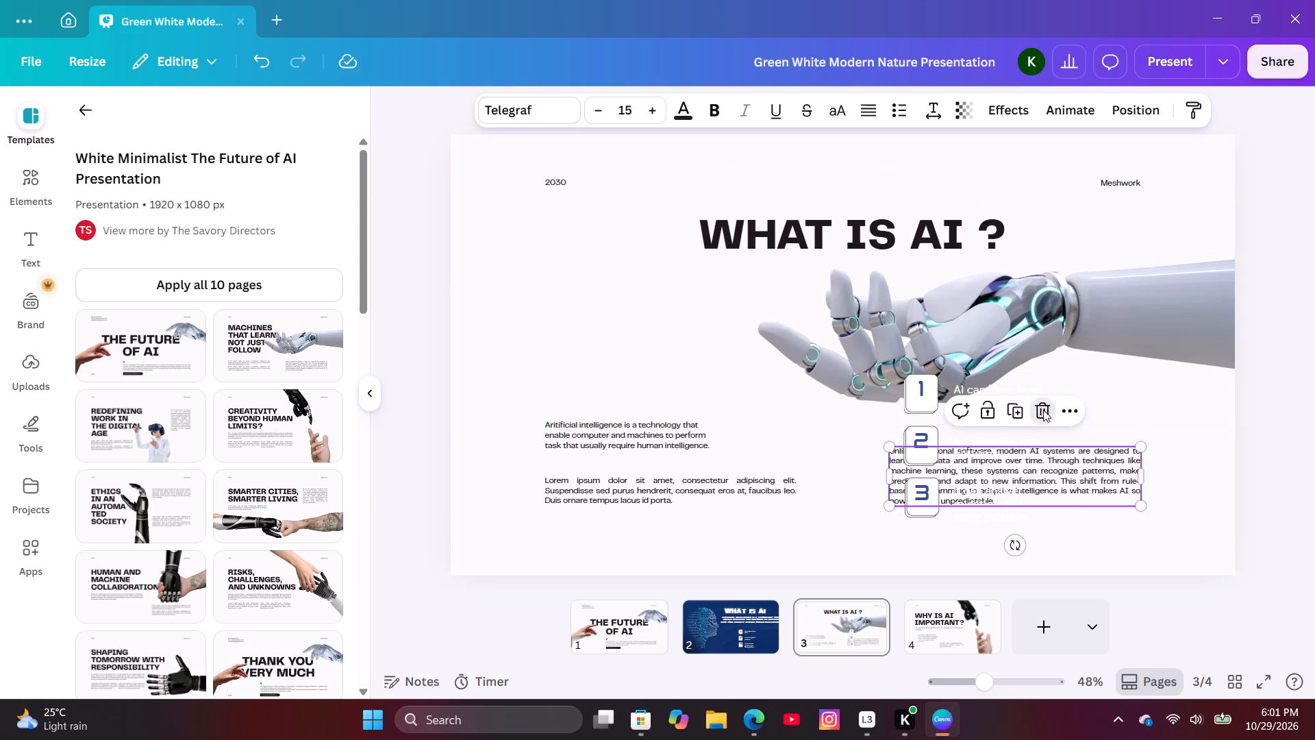
{"action": "left_click", "coordinate": [653, 493]}
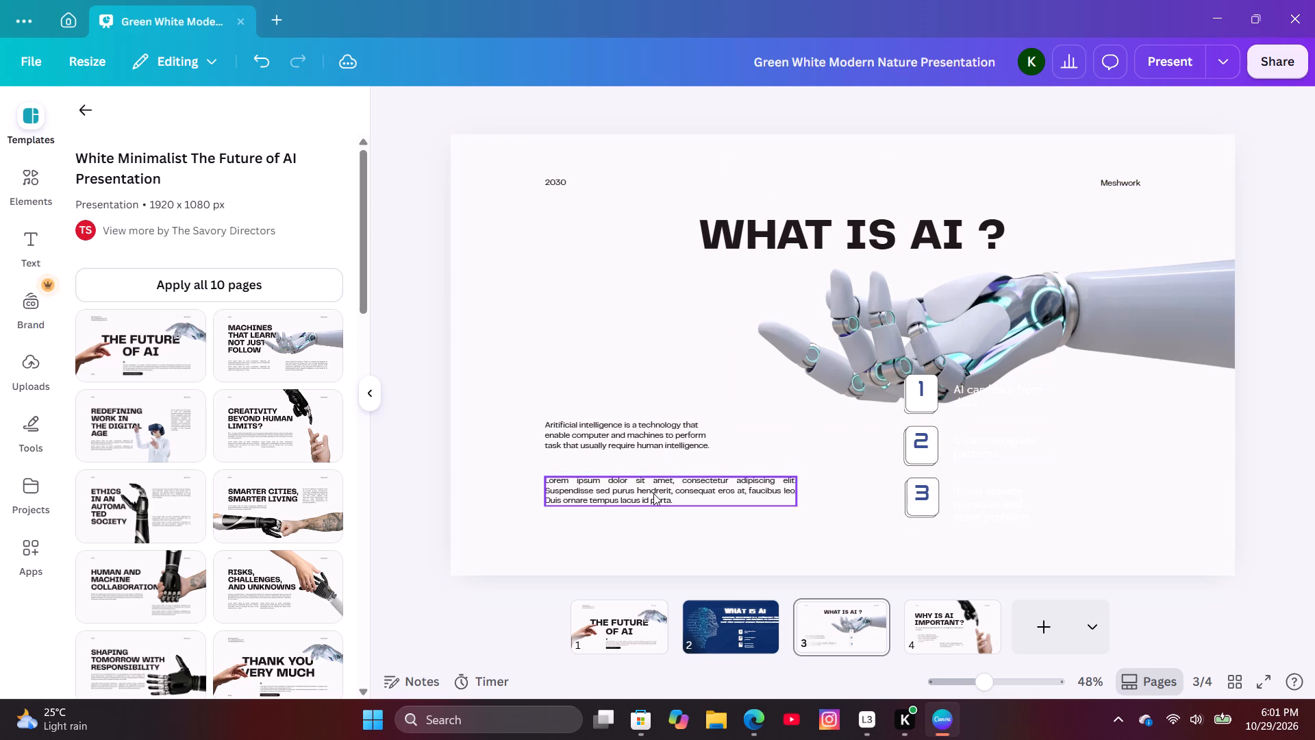
{"action": "left_click", "coordinate": [699, 445]}
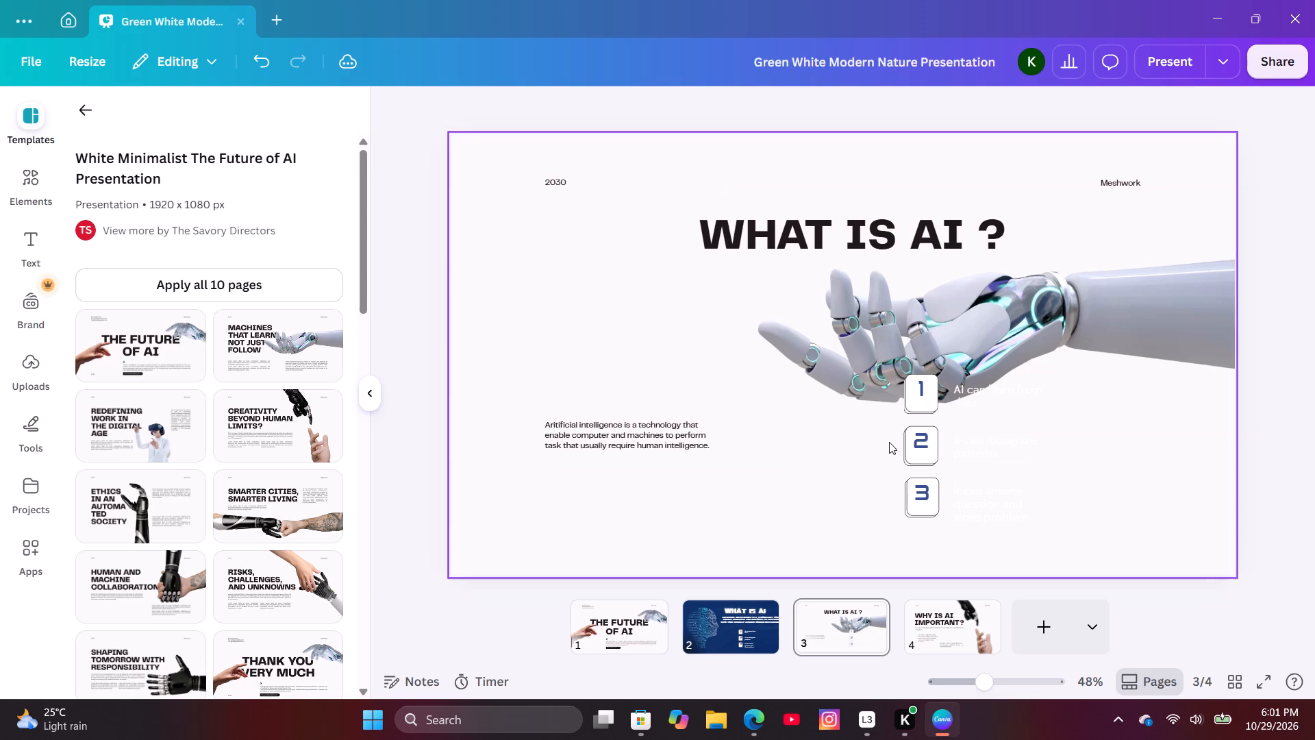
Shift the robot hand image up off the numbered list and set the list's text colour to dark greyred #1f191a.
{"action": "left_click_drag", "start_coordinate": [877, 427], "coordinate": [771, 362]}
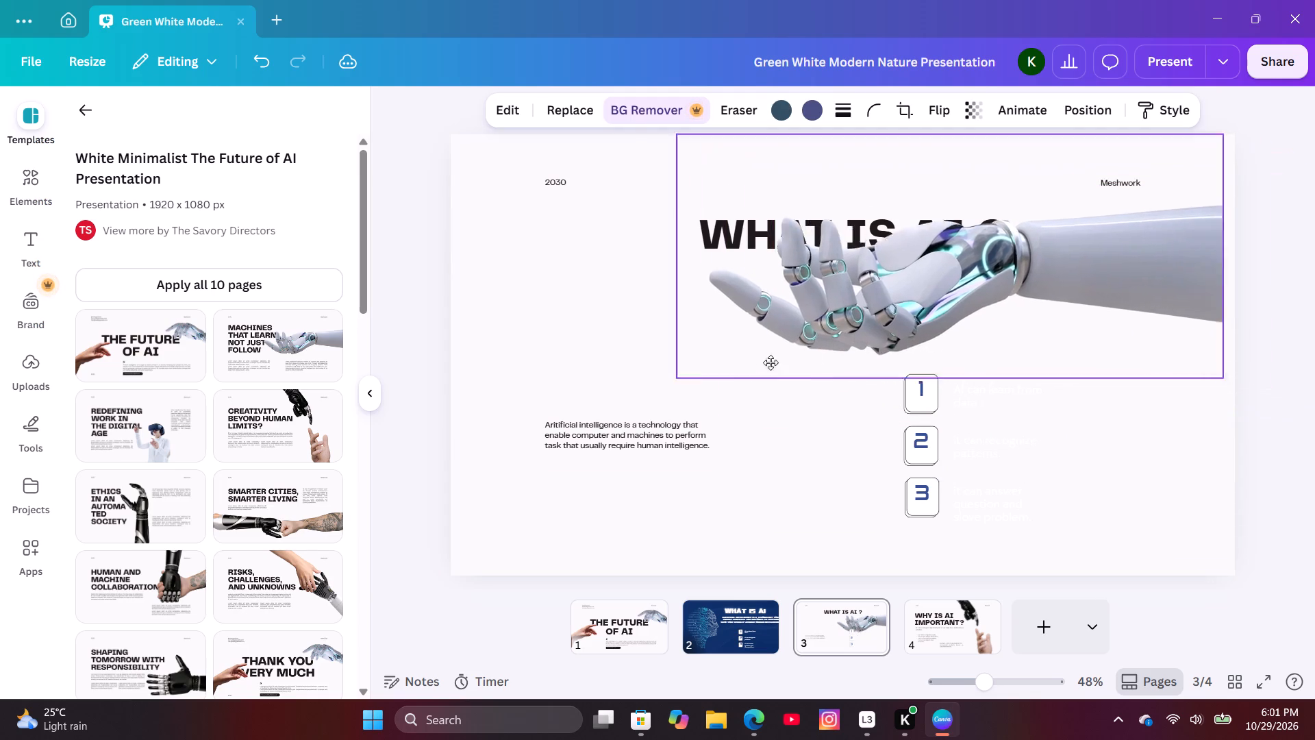
{"action": "left_click_drag", "start_coordinate": [771, 362], "coordinate": [738, 310]}
{"action": "left_click_drag", "start_coordinate": [838, 365], "coordinate": [1031, 483]}
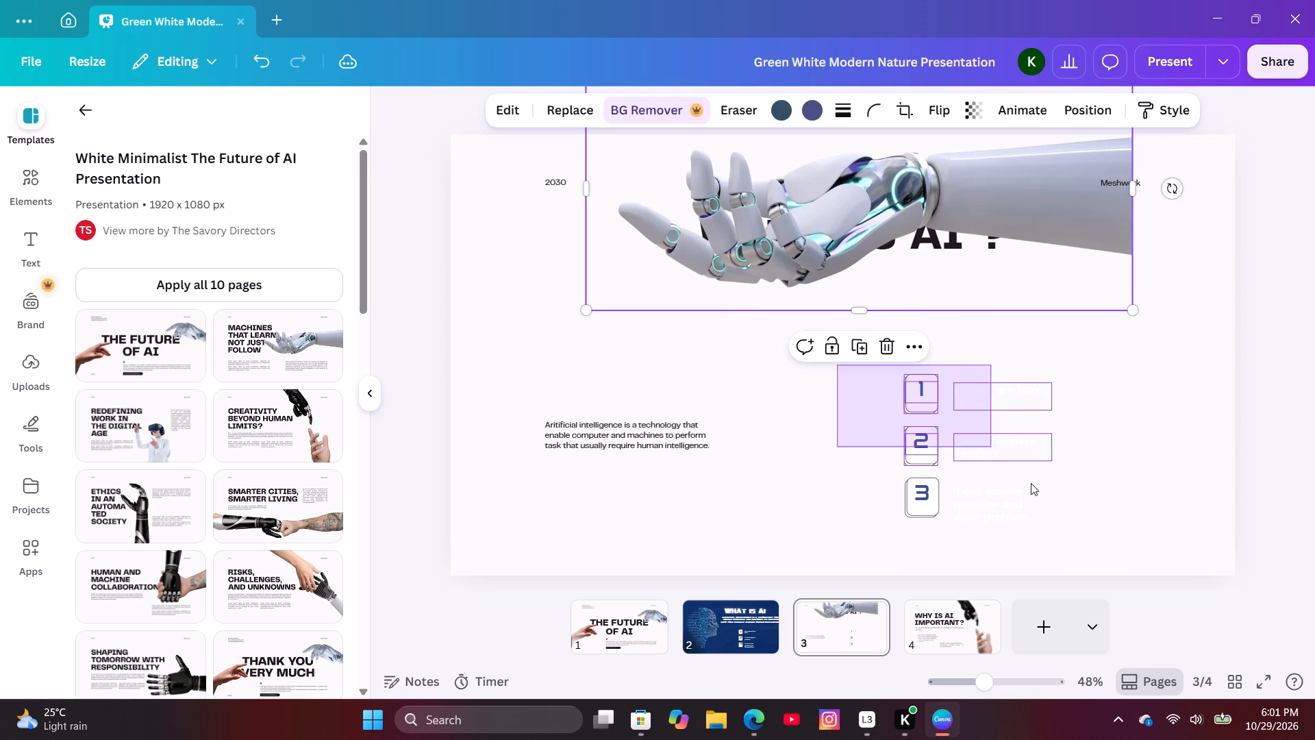
{"action": "left_click_drag", "start_coordinate": [1031, 483], "coordinate": [1148, 550]}
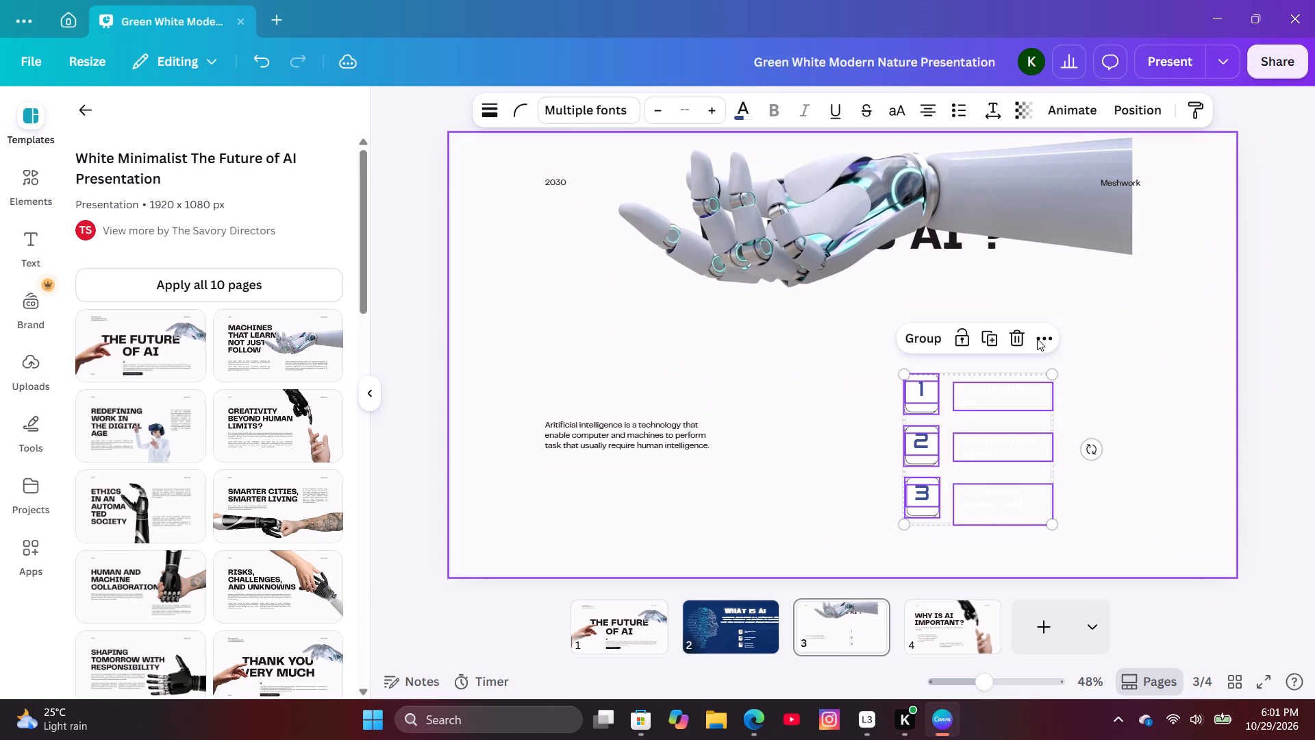
{"action": "left_click", "coordinate": [742, 110]}
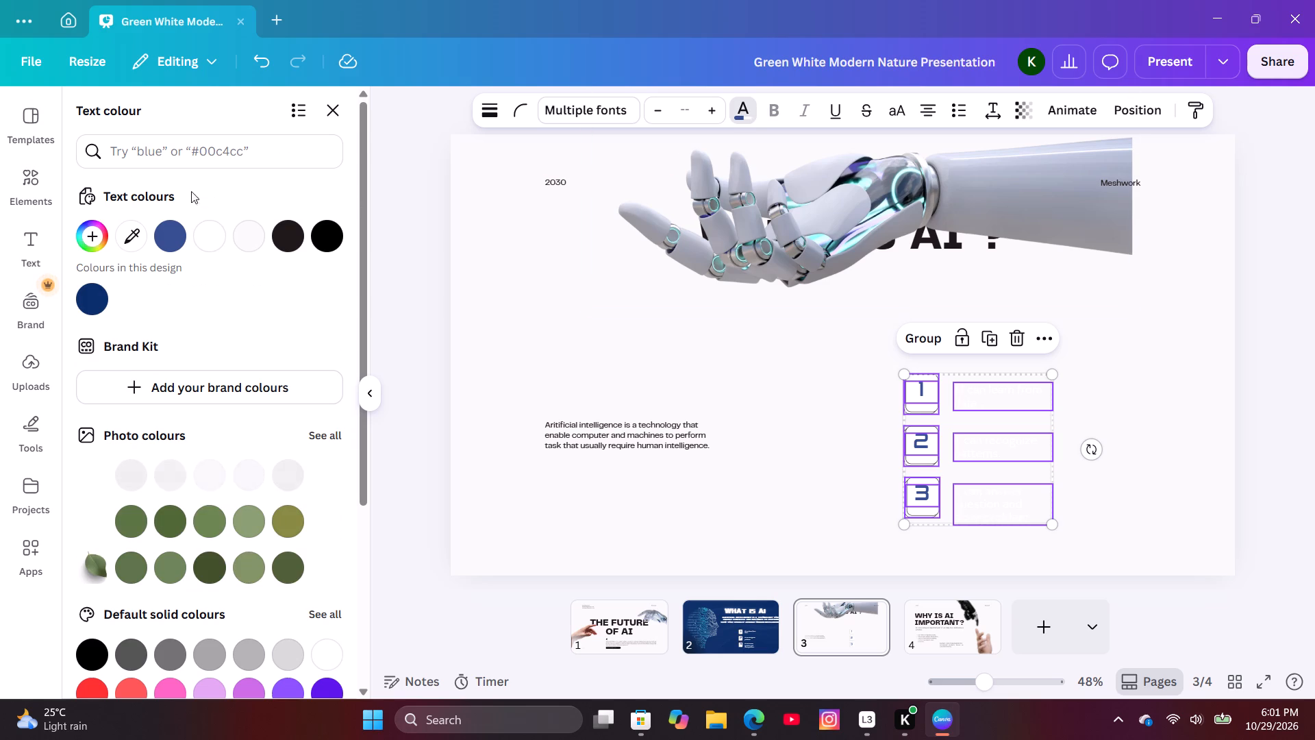
{"action": "left_click", "coordinate": [166, 239]}
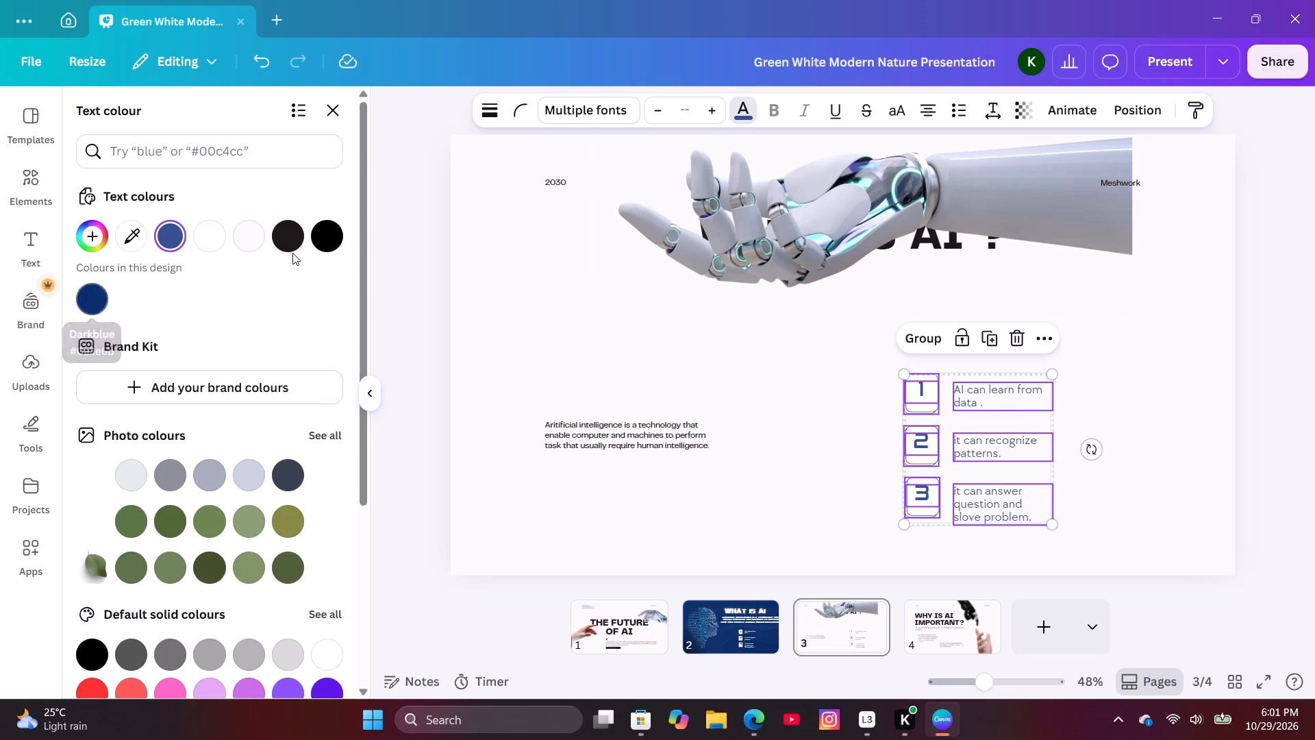
{"action": "left_click", "coordinate": [290, 236]}
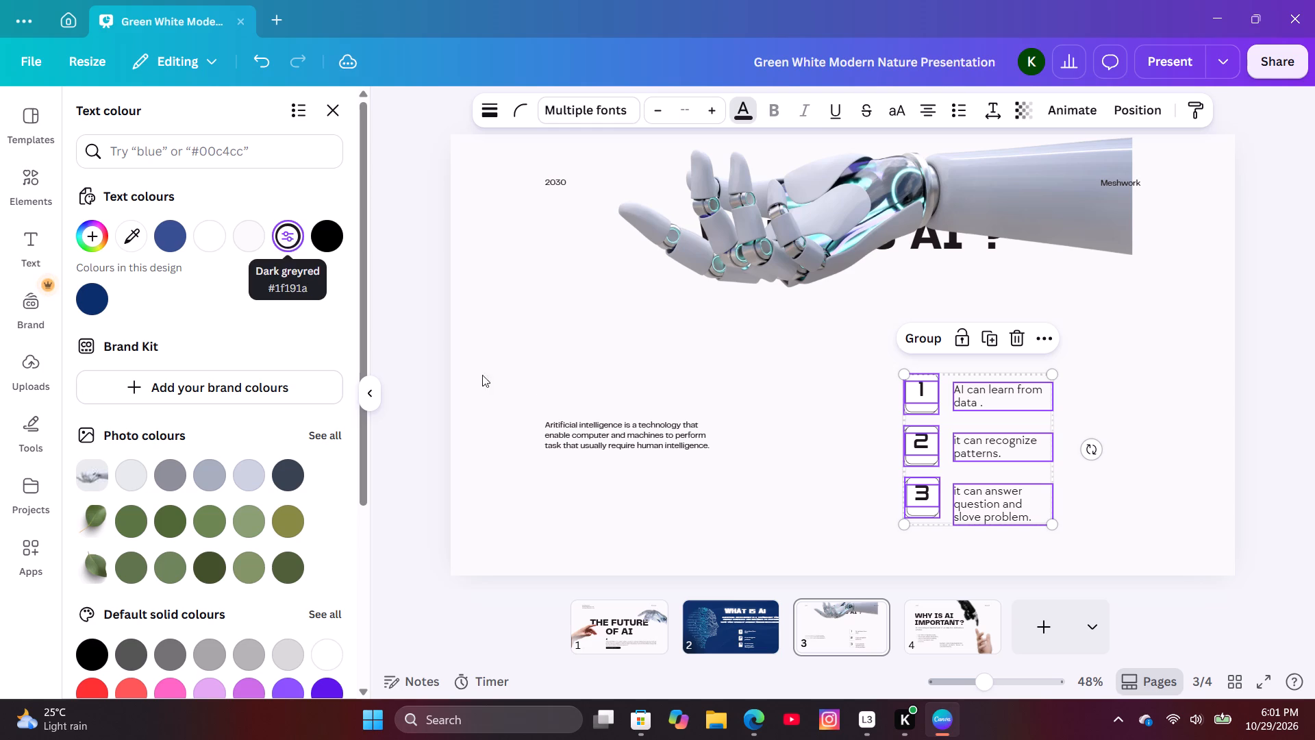
{"action": "left_click", "coordinate": [608, 355]}
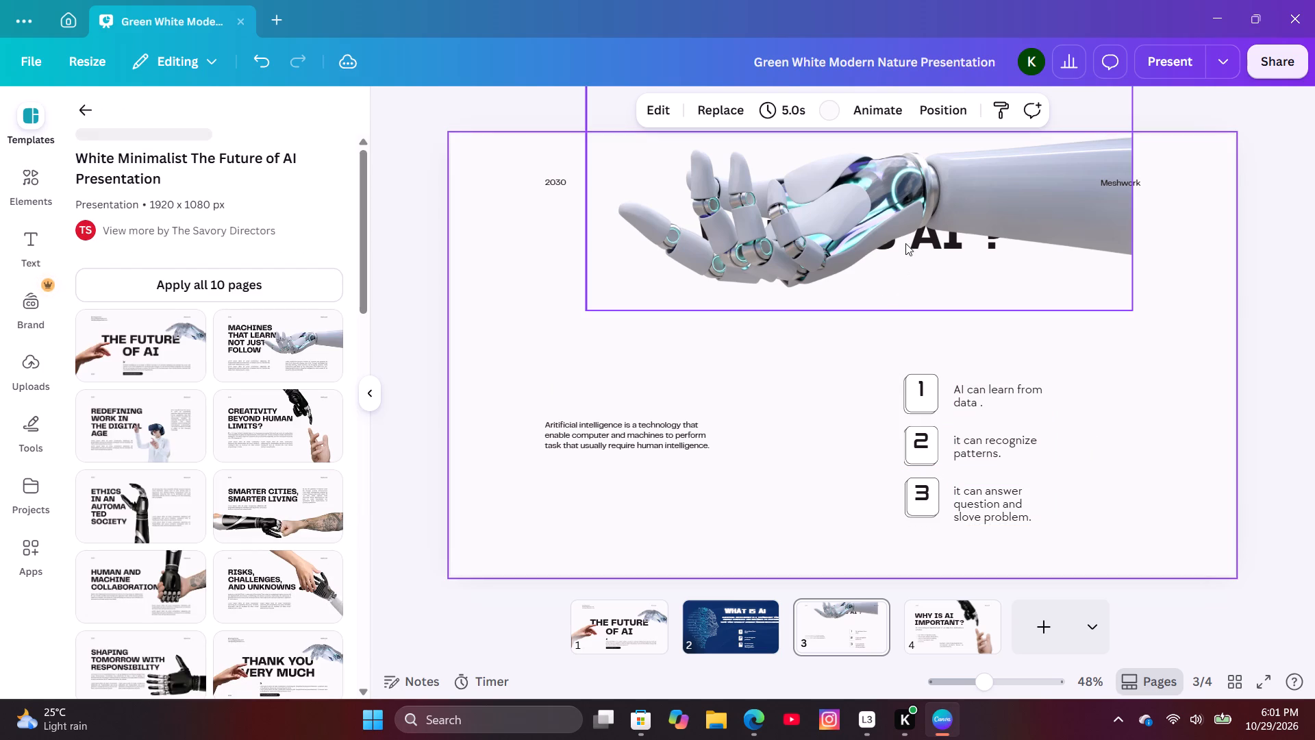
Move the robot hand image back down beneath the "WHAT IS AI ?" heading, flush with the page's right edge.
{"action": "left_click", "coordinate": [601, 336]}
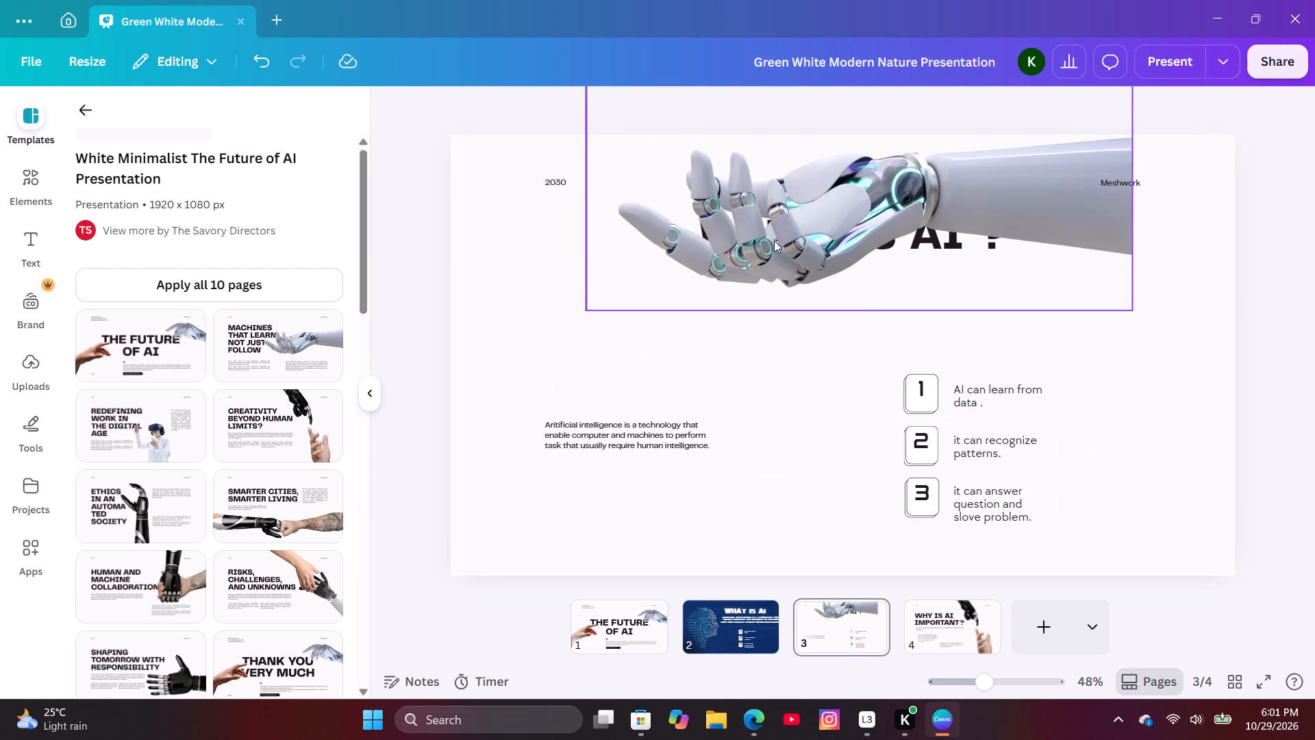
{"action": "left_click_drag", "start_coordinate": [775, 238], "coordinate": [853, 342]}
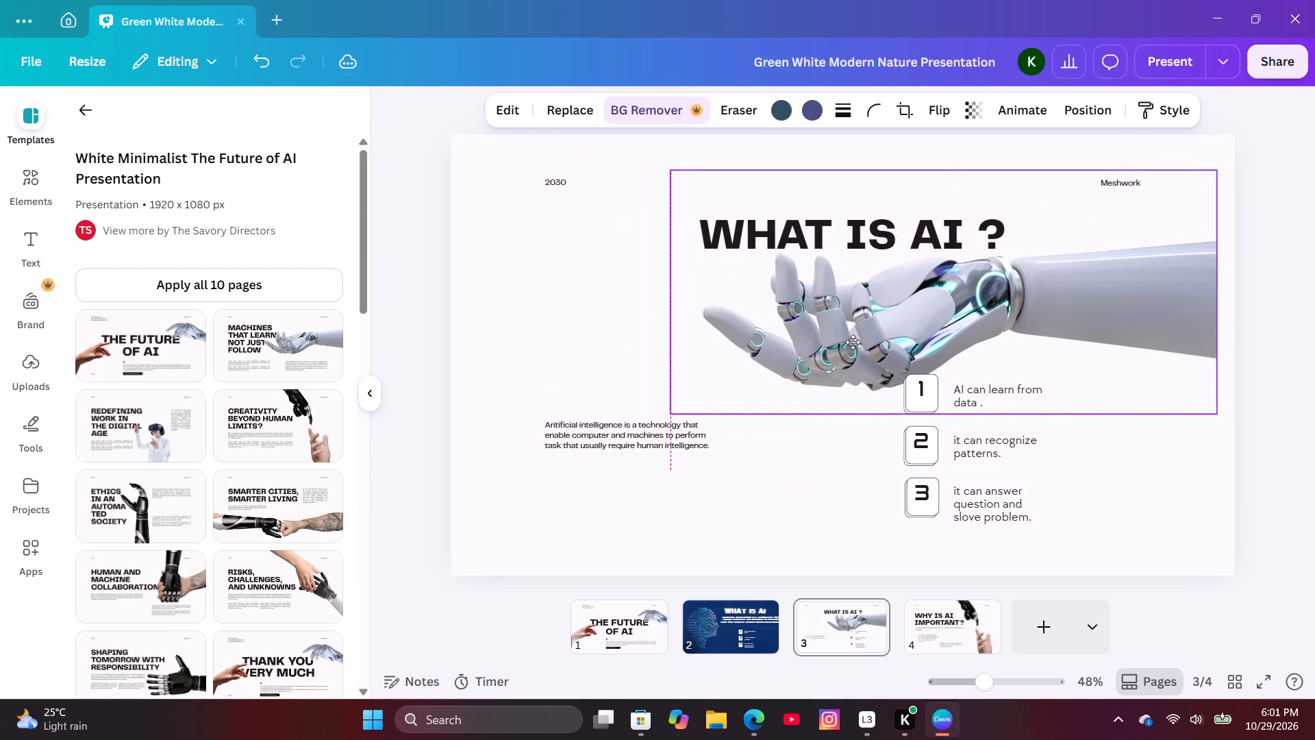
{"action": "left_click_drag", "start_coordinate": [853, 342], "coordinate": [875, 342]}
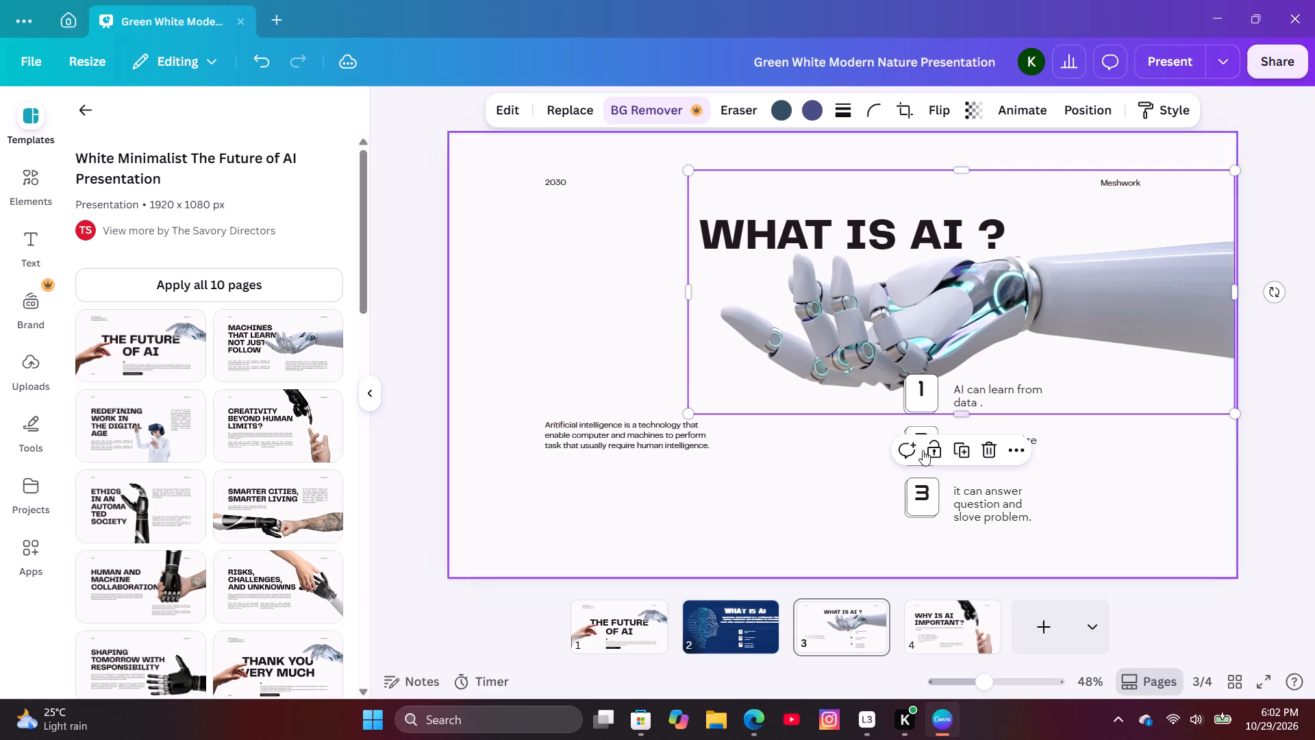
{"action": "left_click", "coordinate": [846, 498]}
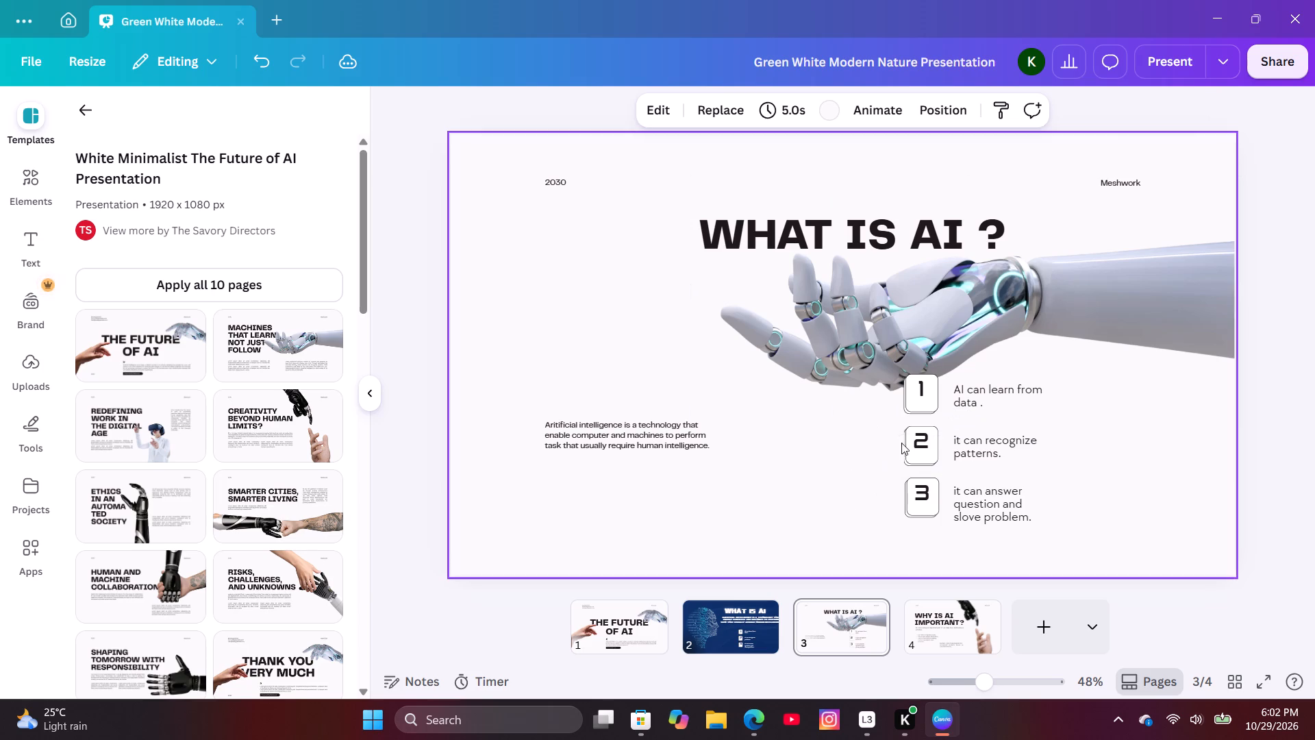
Move the robot hand image up off the numbered list and nudge the whole list down toward the page's bottom.
{"action": "left_click_drag", "start_coordinate": [1024, 304], "coordinate": [904, 222]}
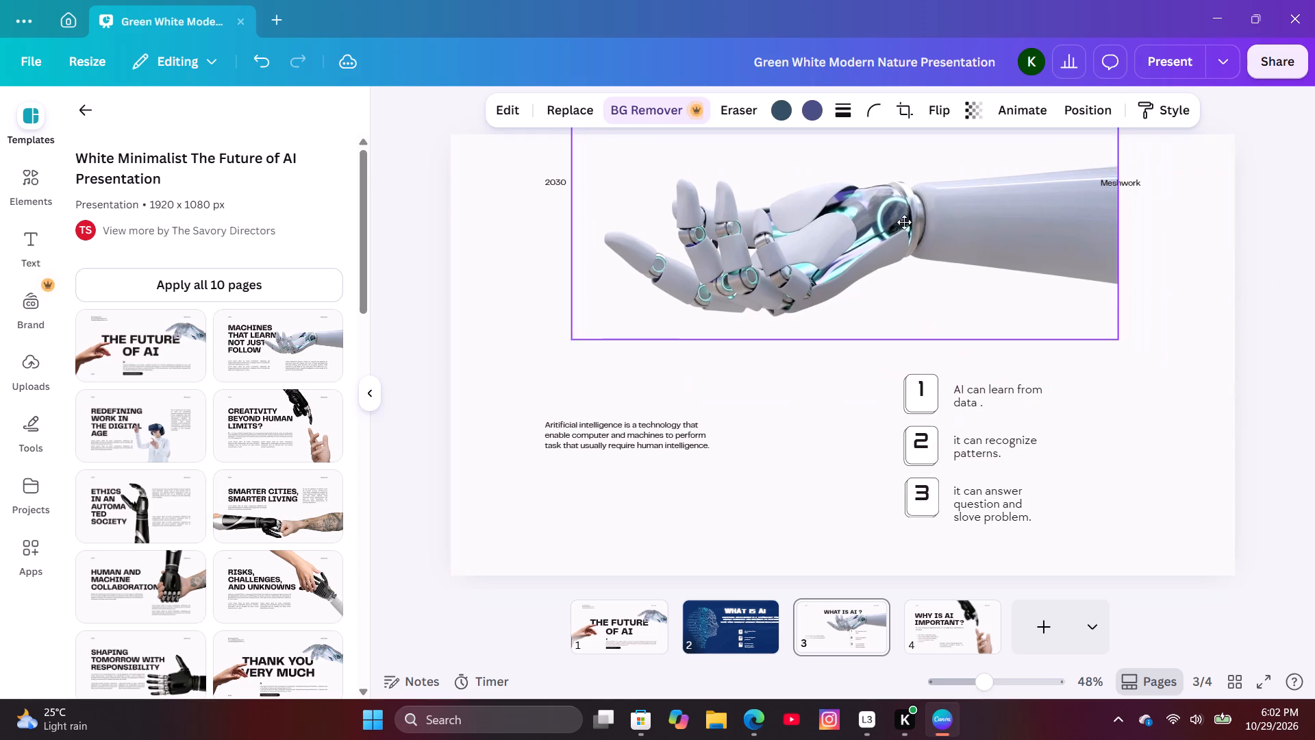
{"action": "left_click_drag", "start_coordinate": [904, 222], "coordinate": [904, 219]}
{"action": "left_click", "coordinate": [840, 450]}
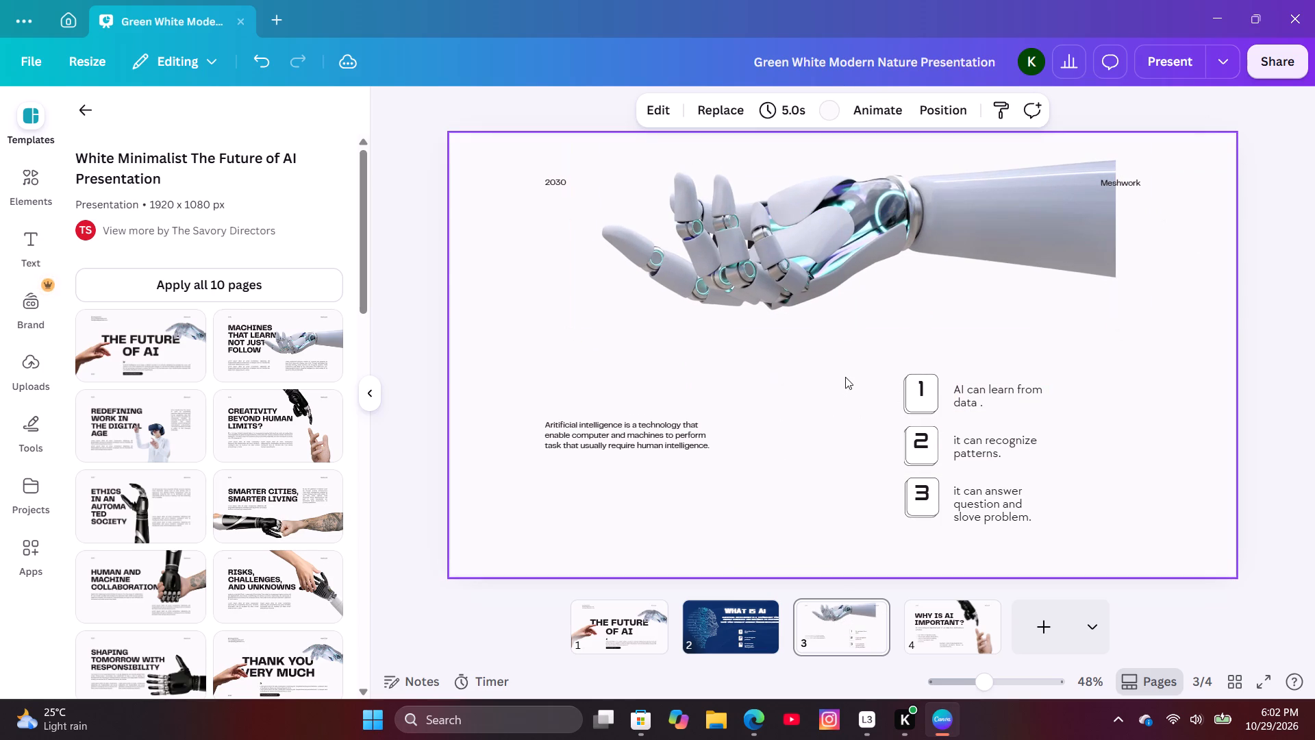
{"action": "left_click_drag", "start_coordinate": [845, 377], "coordinate": [1087, 530]}
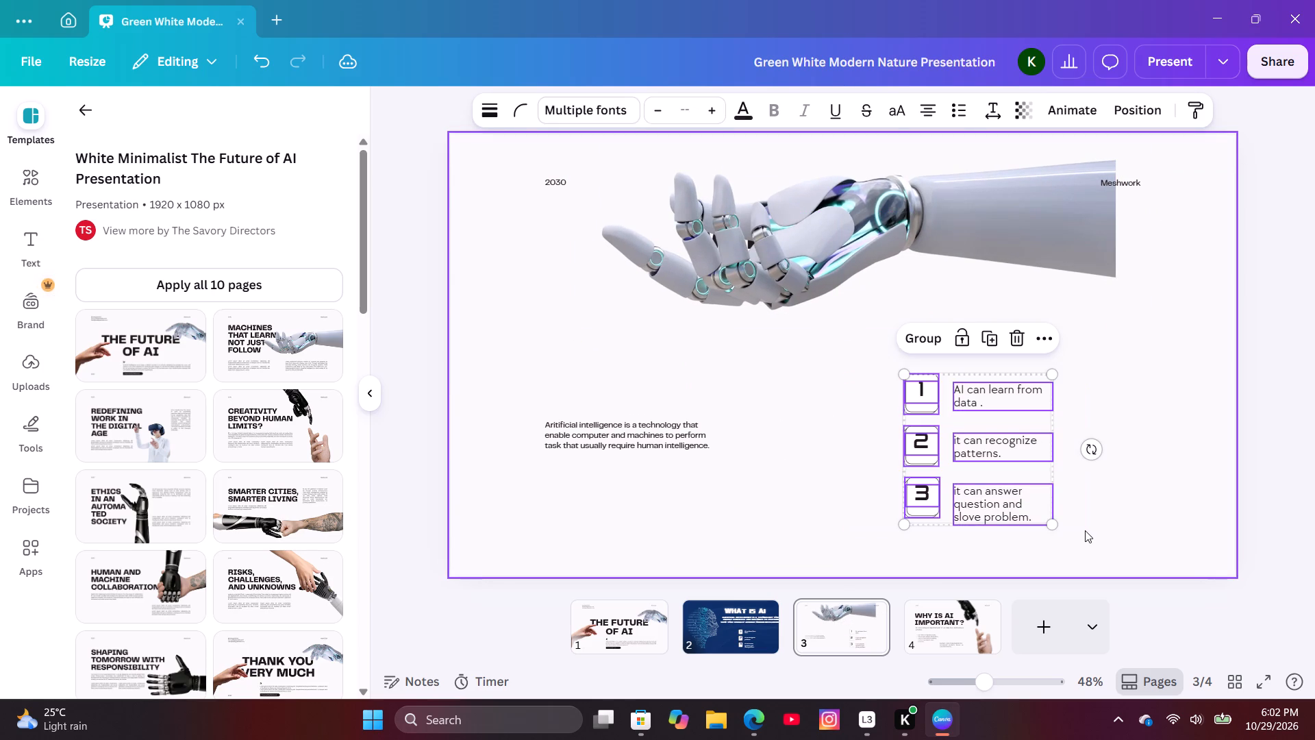
{"action": "key", "text": "Down"}
{"action": "key", "text": "Down"}
{"action": "key", "text": "Down"}
{"action": "key", "text": "Down"}
{"action": "key", "text": "Down"}
{"action": "key", "text": "Down"}
{"action": "key", "text": "Down"}
{"action": "key", "text": "Down"}
{"action": "key", "text": "Down"}
{"action": "key", "text": "Down"}
{"action": "key", "text": "Down"}
{"action": "key", "text": "Down"}
{"action": "key", "text": "Down"}
{"action": "key", "text": "Down"}
{"action": "key", "text": "Down"}
{"action": "key", "text": "Down"}
{"action": "key", "text": "Down"}
{"action": "key", "text": "Down"}
{"action": "key", "text": "Down"}
{"action": "key", "text": "Down"}
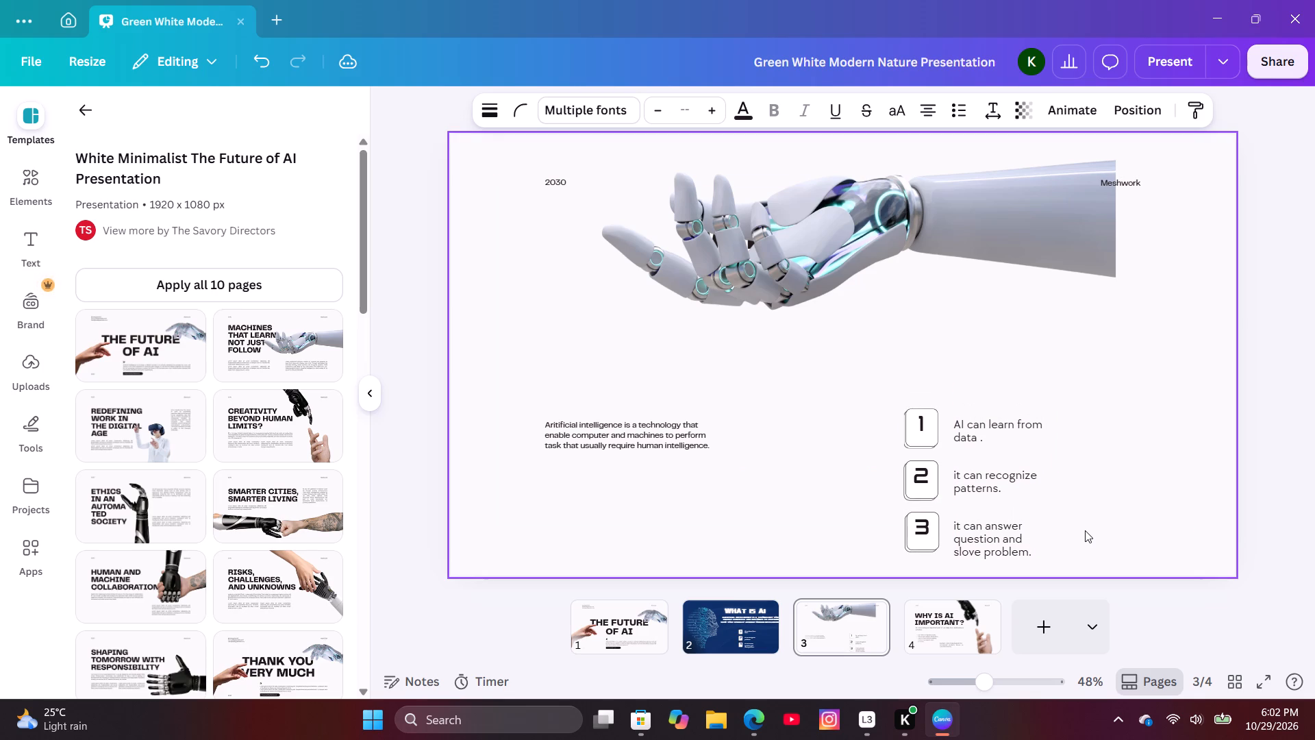
Return the robot hand image to just below the "WHAT IS AI ?" heading, its arm reaching the page's right edge.
{"action": "left_click_drag", "start_coordinate": [831, 219], "coordinate": [926, 295]}
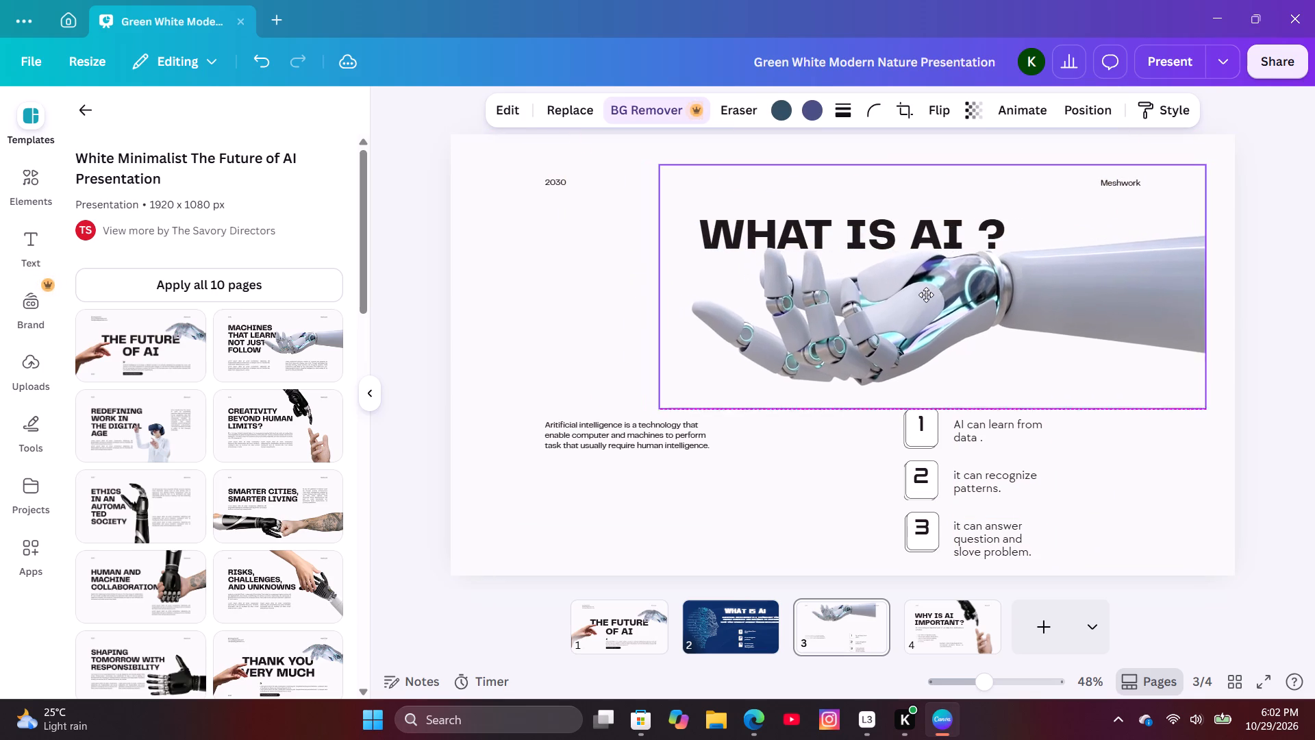
{"action": "left_click_drag", "start_coordinate": [926, 295], "coordinate": [948, 298]}
{"action": "left_click", "coordinate": [538, 295]}
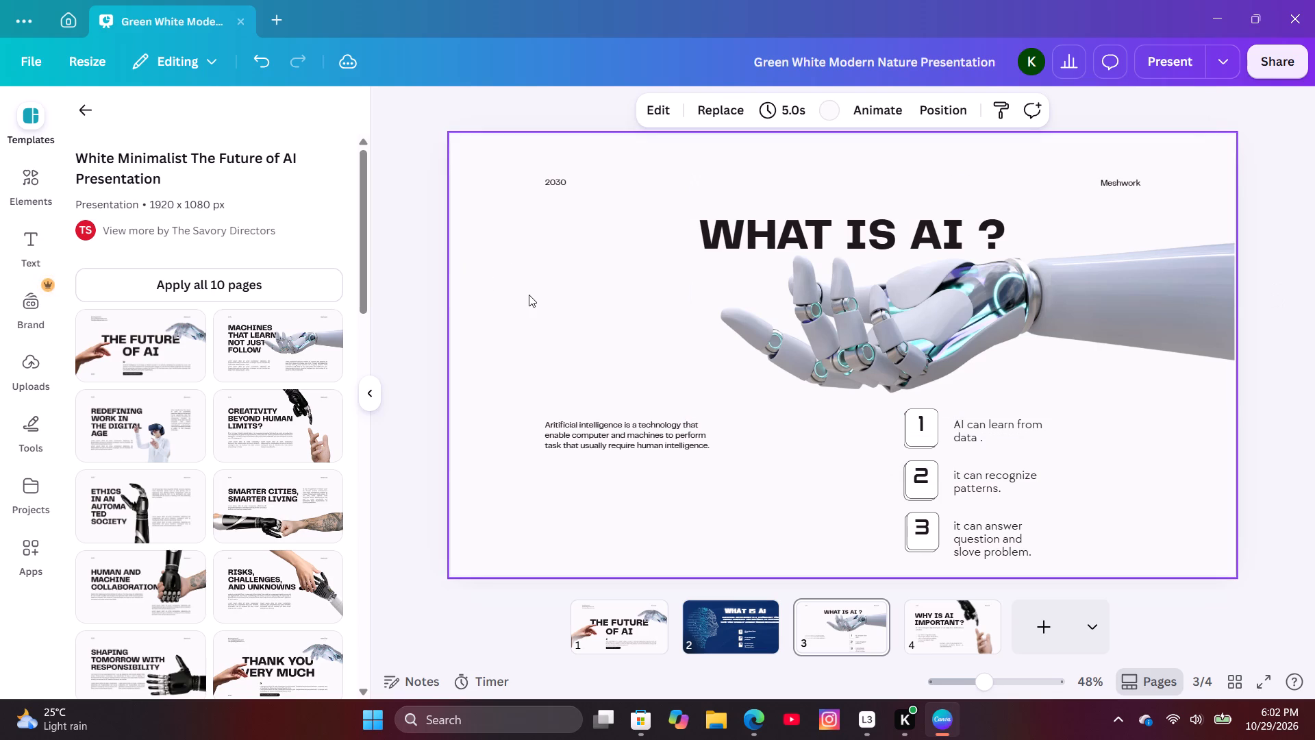
Make the artificial intelligence definition paragraph bold and set its font size to 25.
{"action": "left_click", "coordinate": [591, 437]}
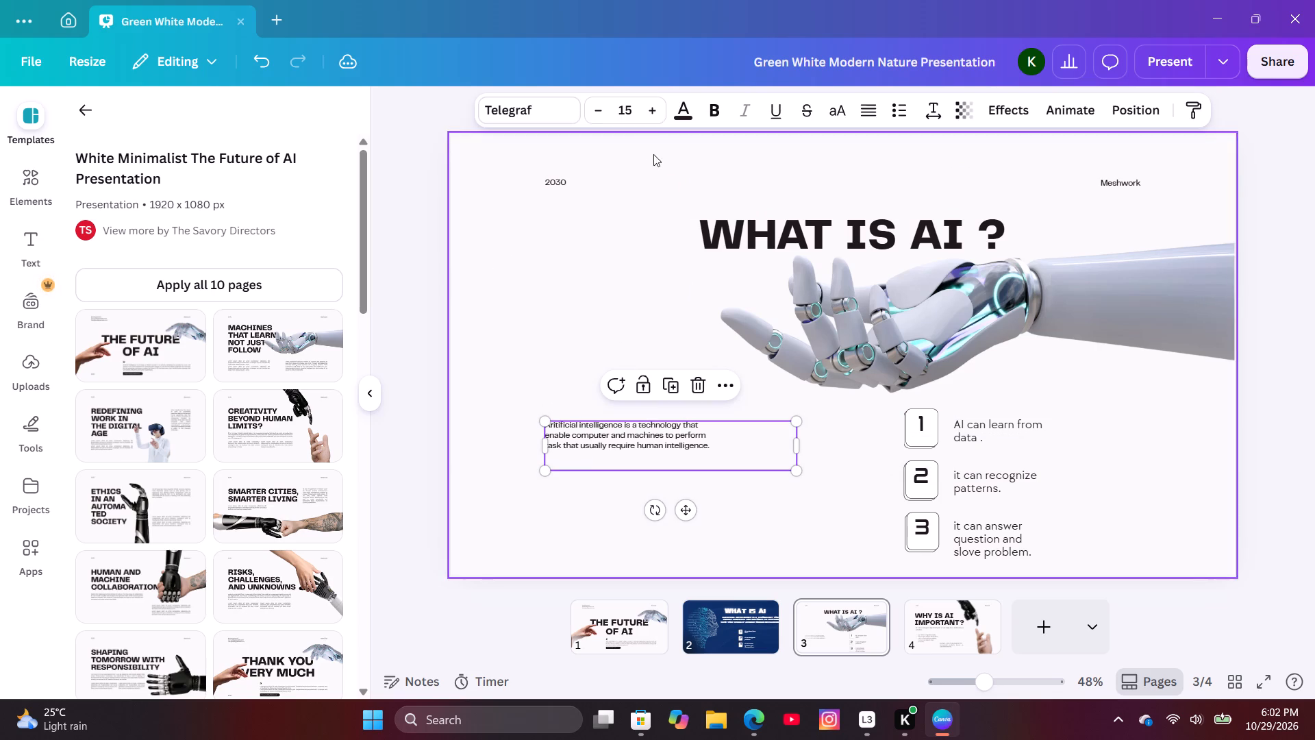
{"action": "left_click", "coordinate": [653, 113]}
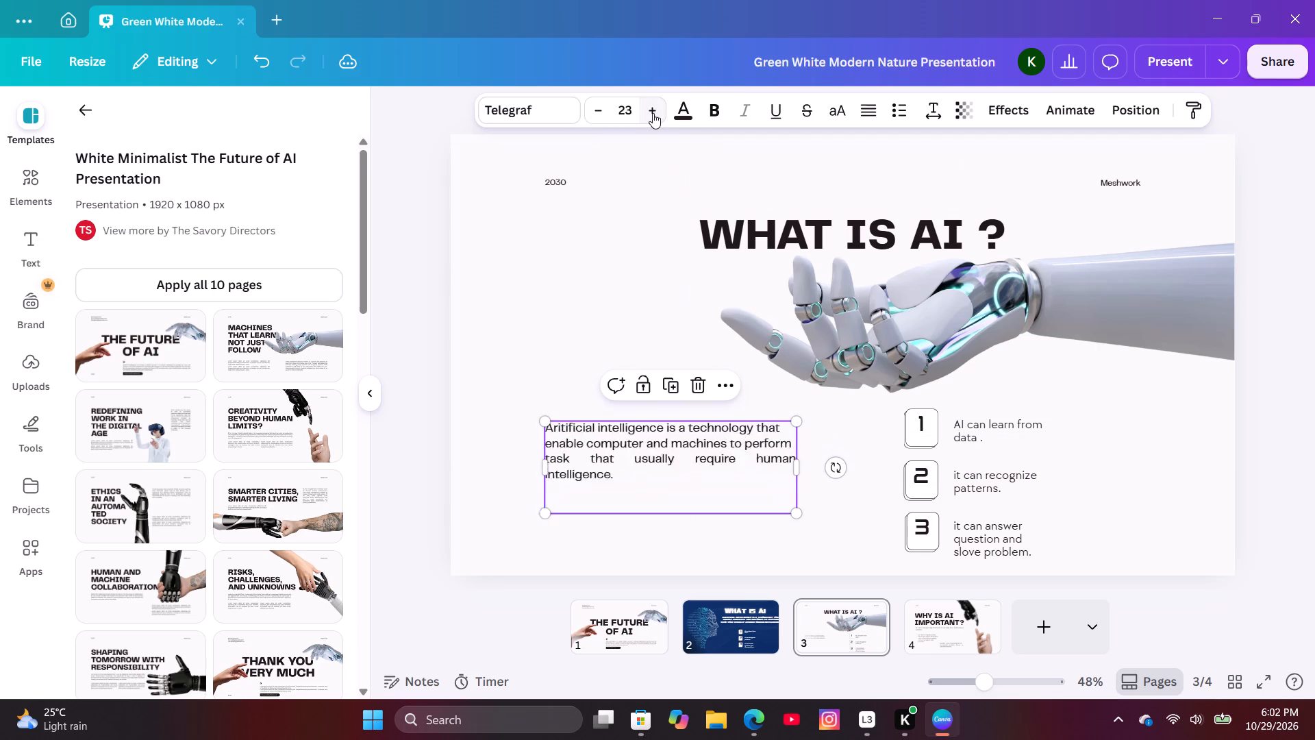
{"action": "left_click", "coordinate": [597, 115]}
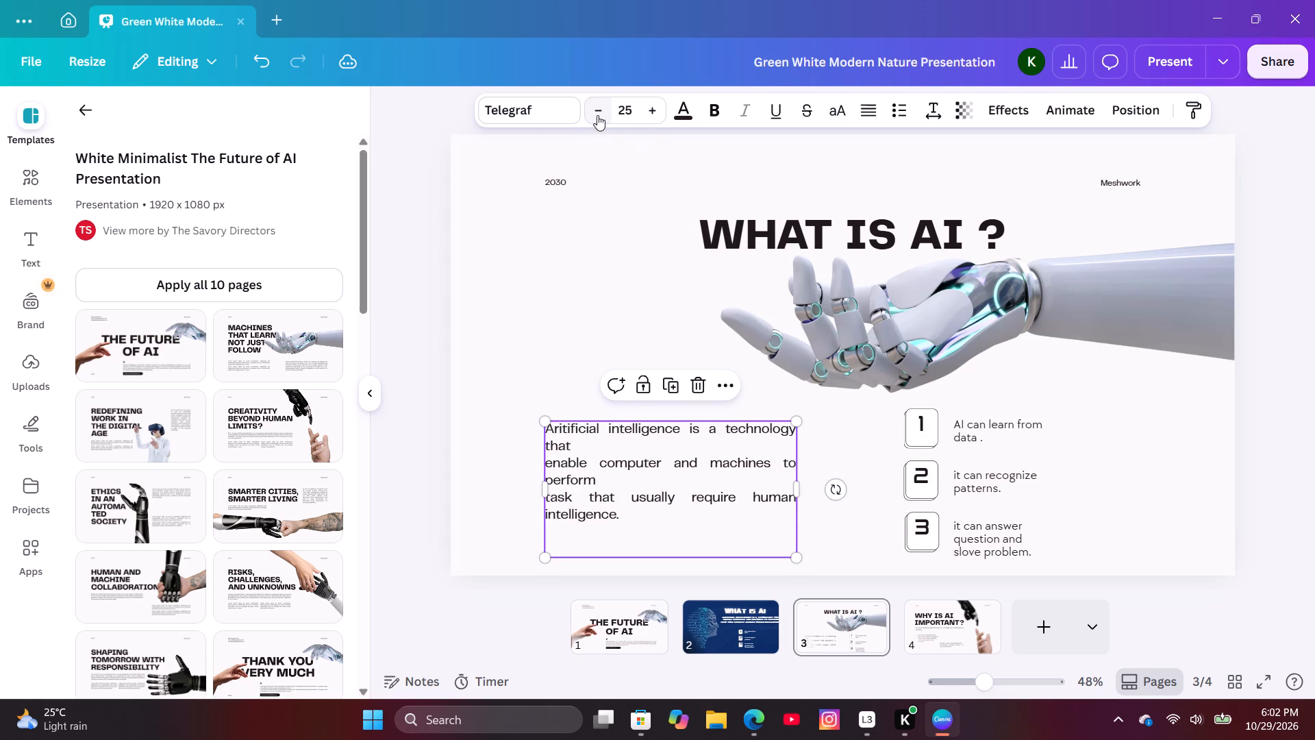
{"action": "double_click", "coordinate": [597, 115]}
{"action": "left_click", "coordinate": [651, 112]}
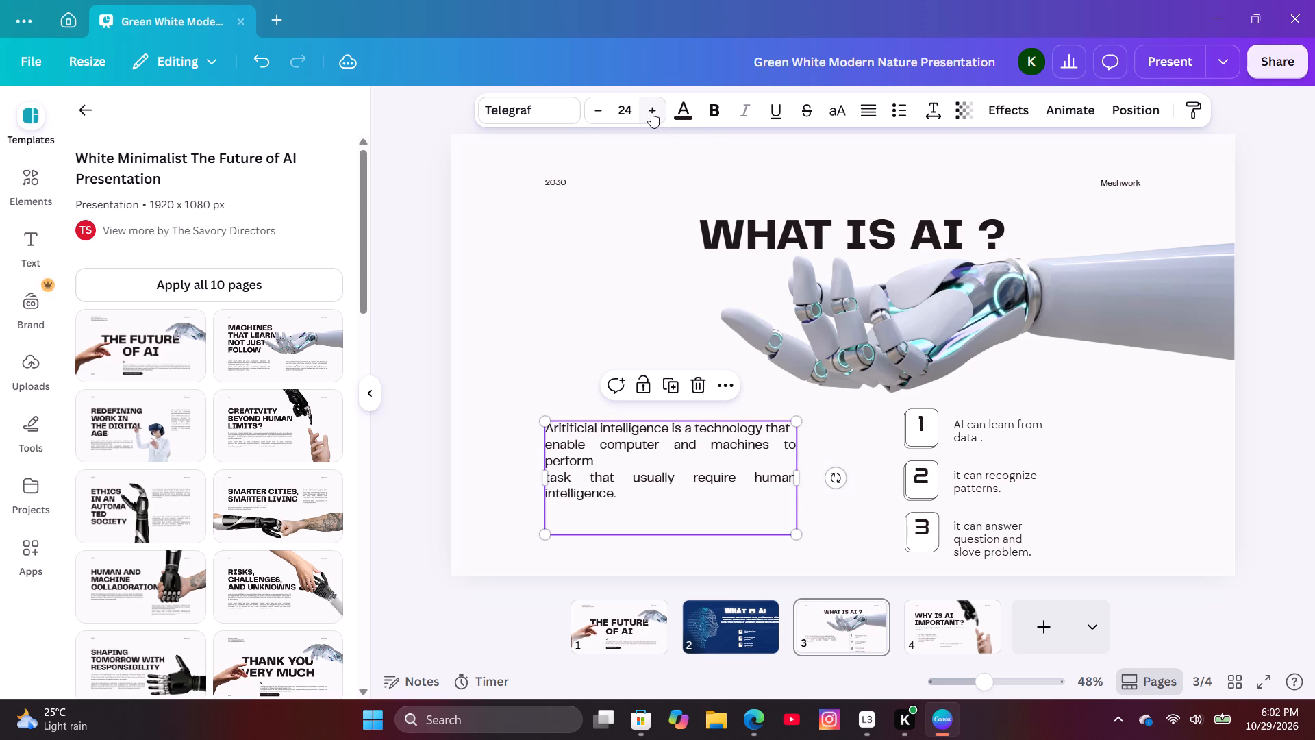
{"action": "left_click", "coordinate": [712, 111]}
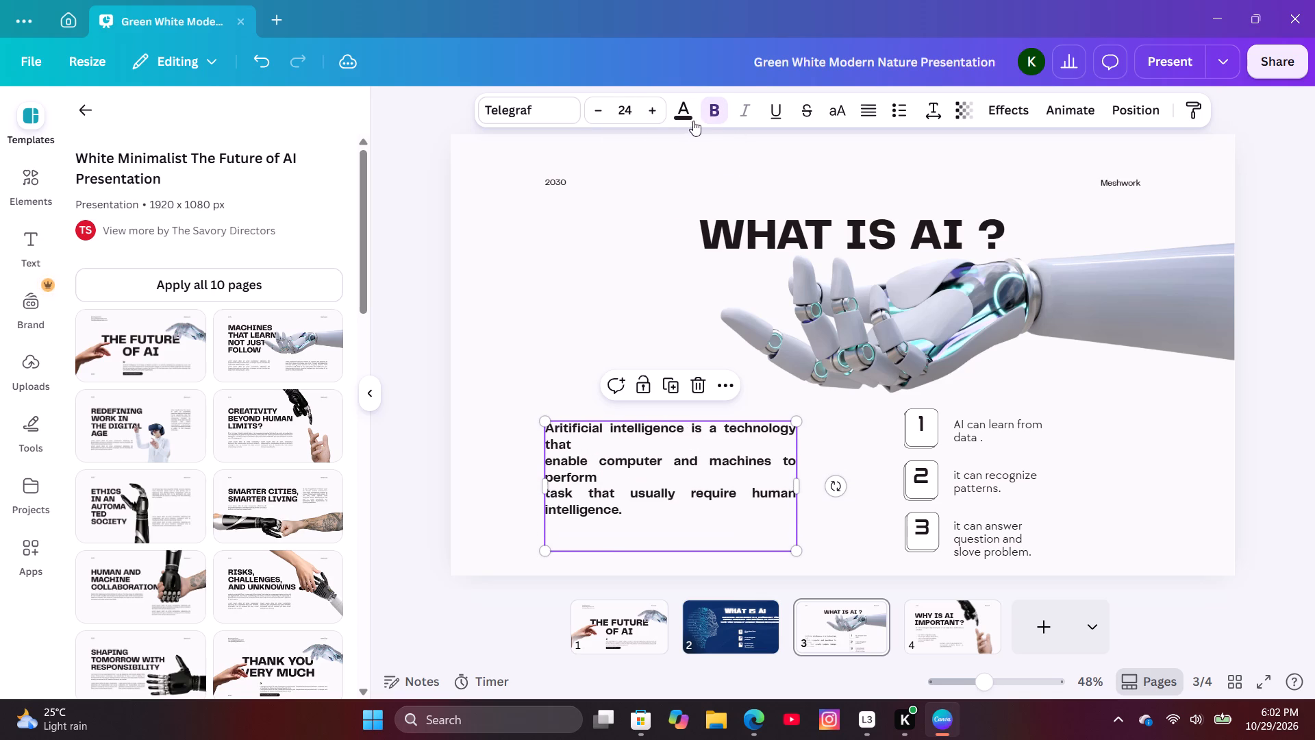
{"action": "left_click", "coordinate": [651, 112]}
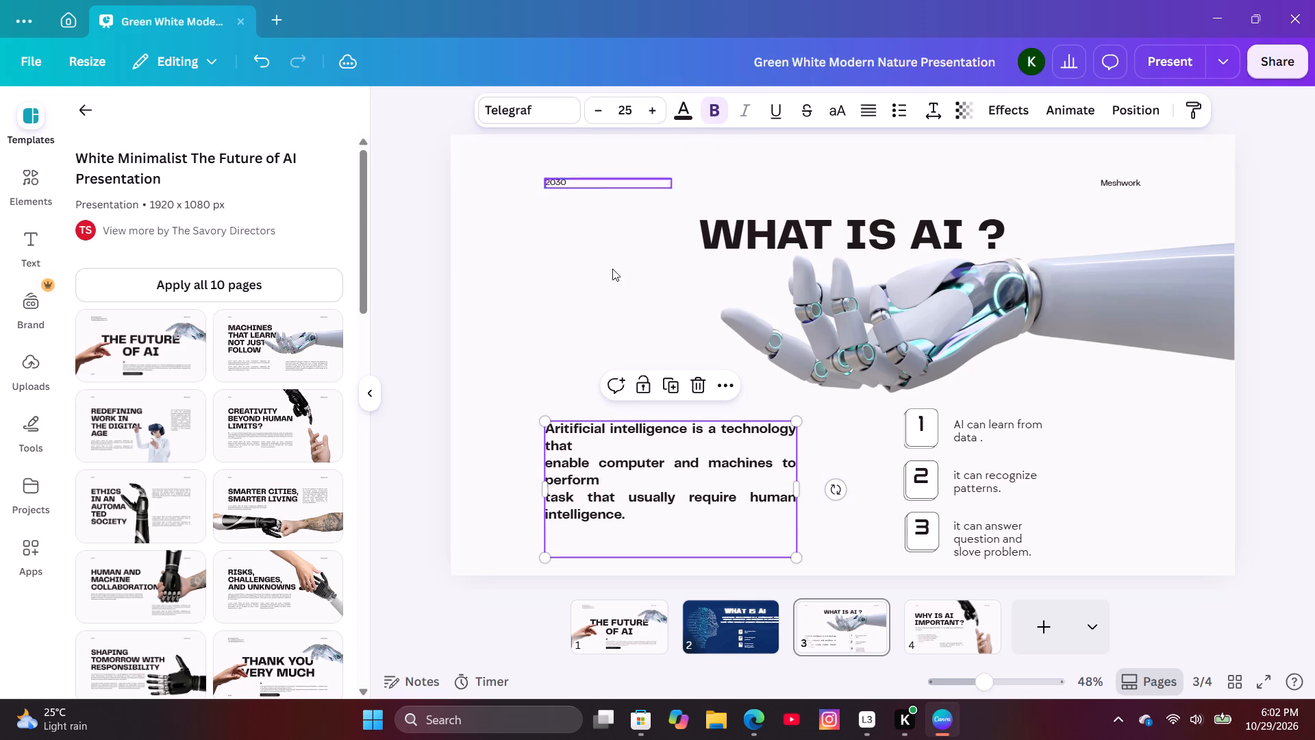
{"action": "left_click", "coordinate": [526, 293]}
Widen the definition's text box rightward so its first two lines no longer wrap.
{"action": "left_click", "coordinate": [657, 488]}
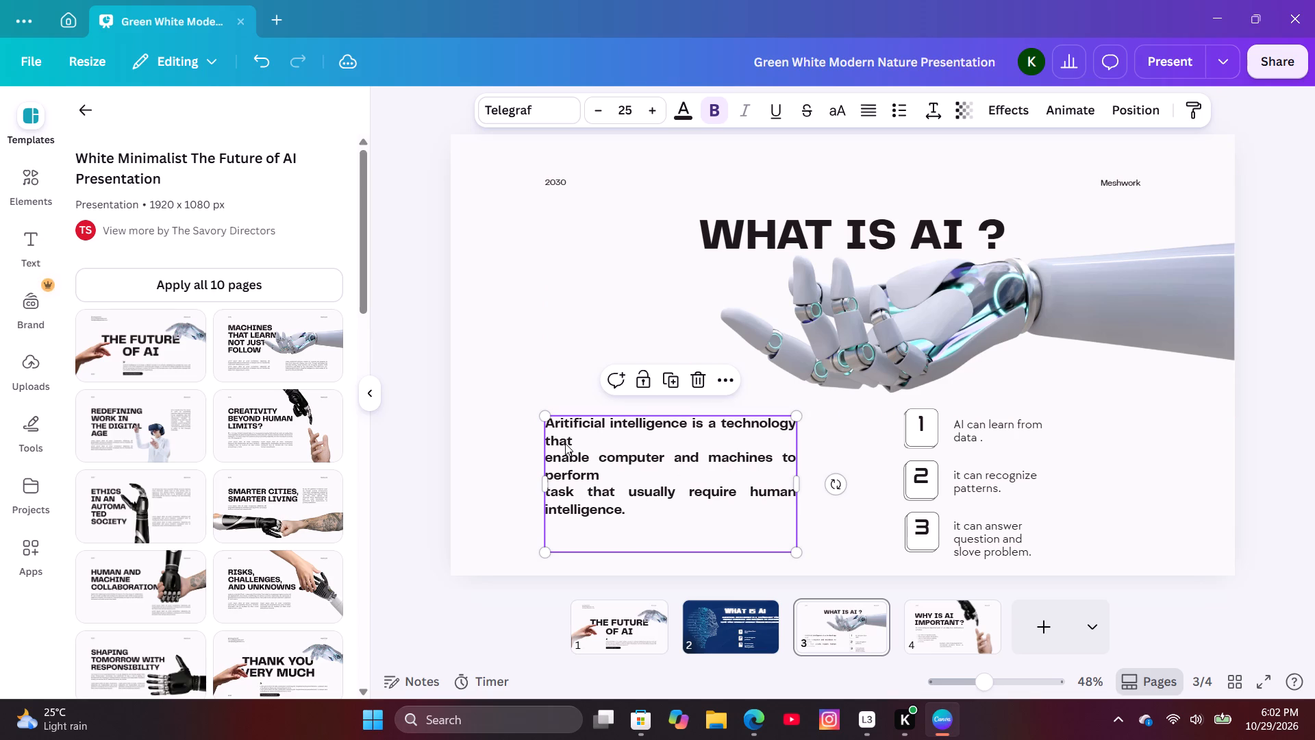
{"action": "left_click", "coordinate": [577, 312]}
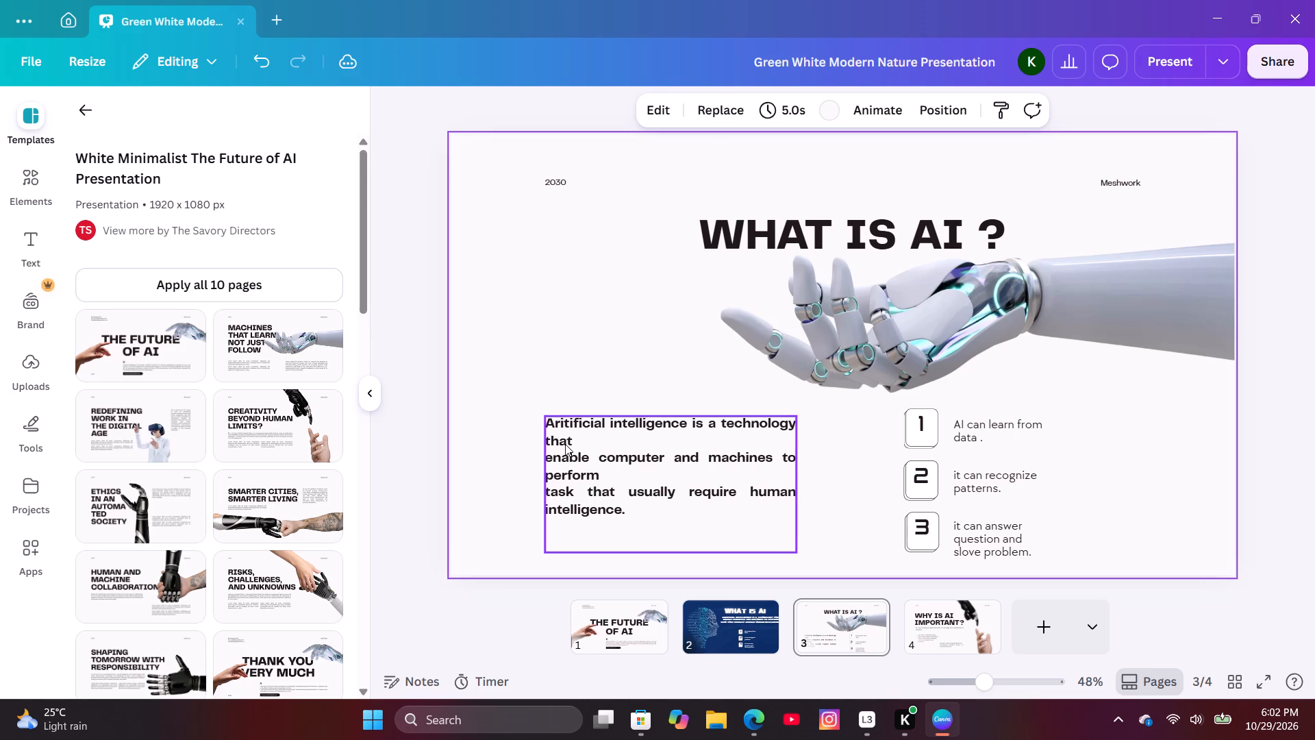
{"action": "left_click", "coordinate": [558, 345]}
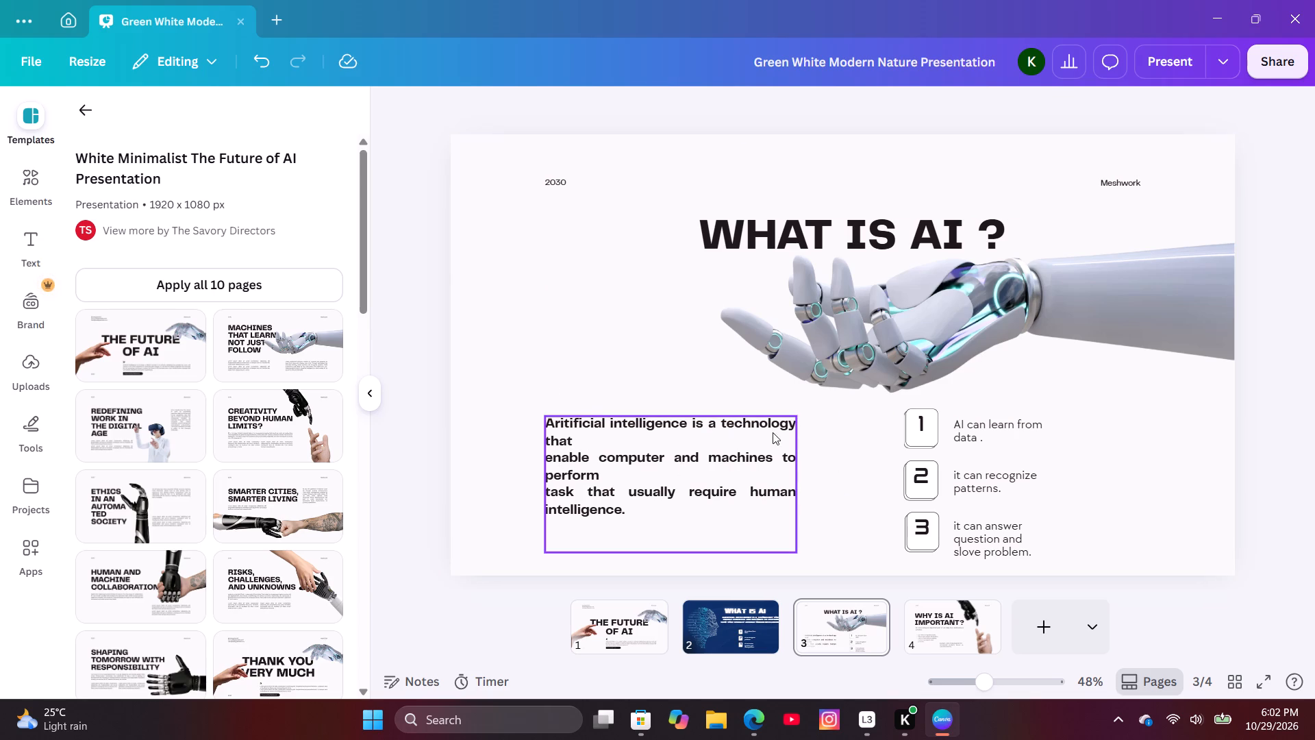
{"action": "left_click", "coordinate": [657, 468]}
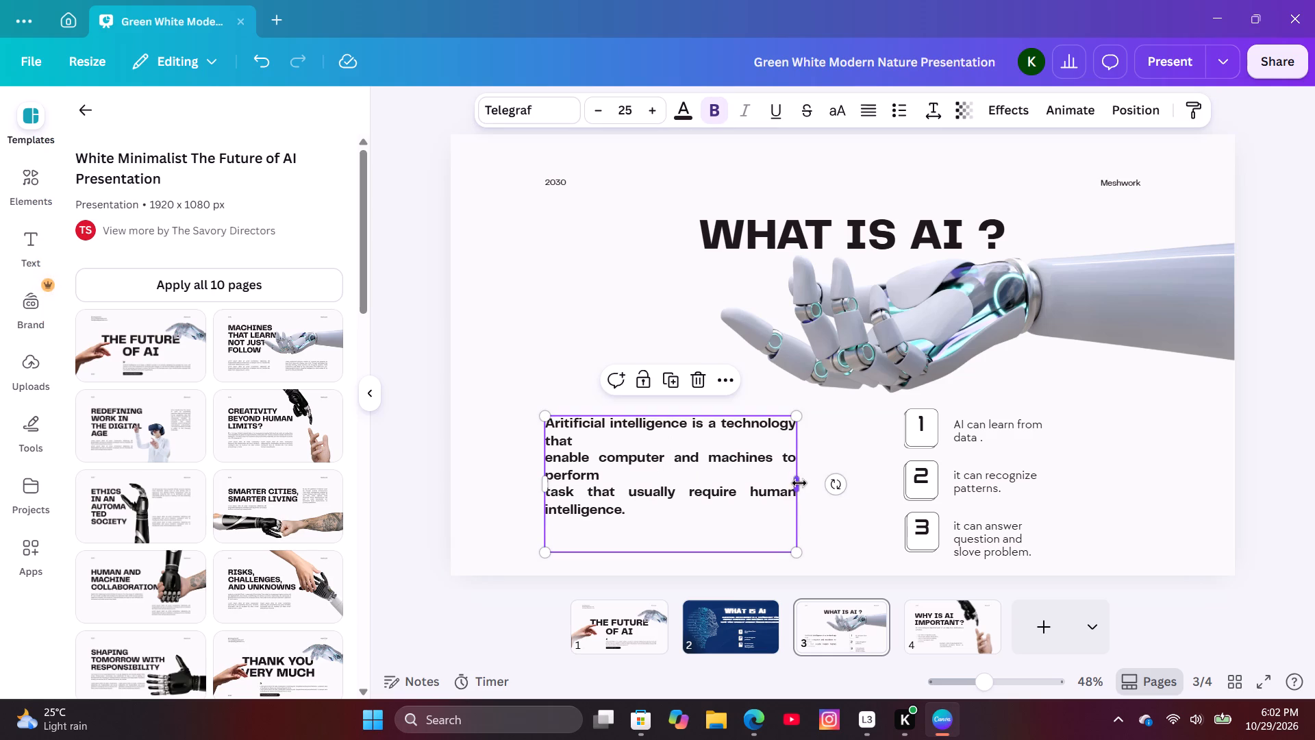
{"action": "left_click_drag", "start_coordinate": [798, 483], "coordinate": [836, 476]}
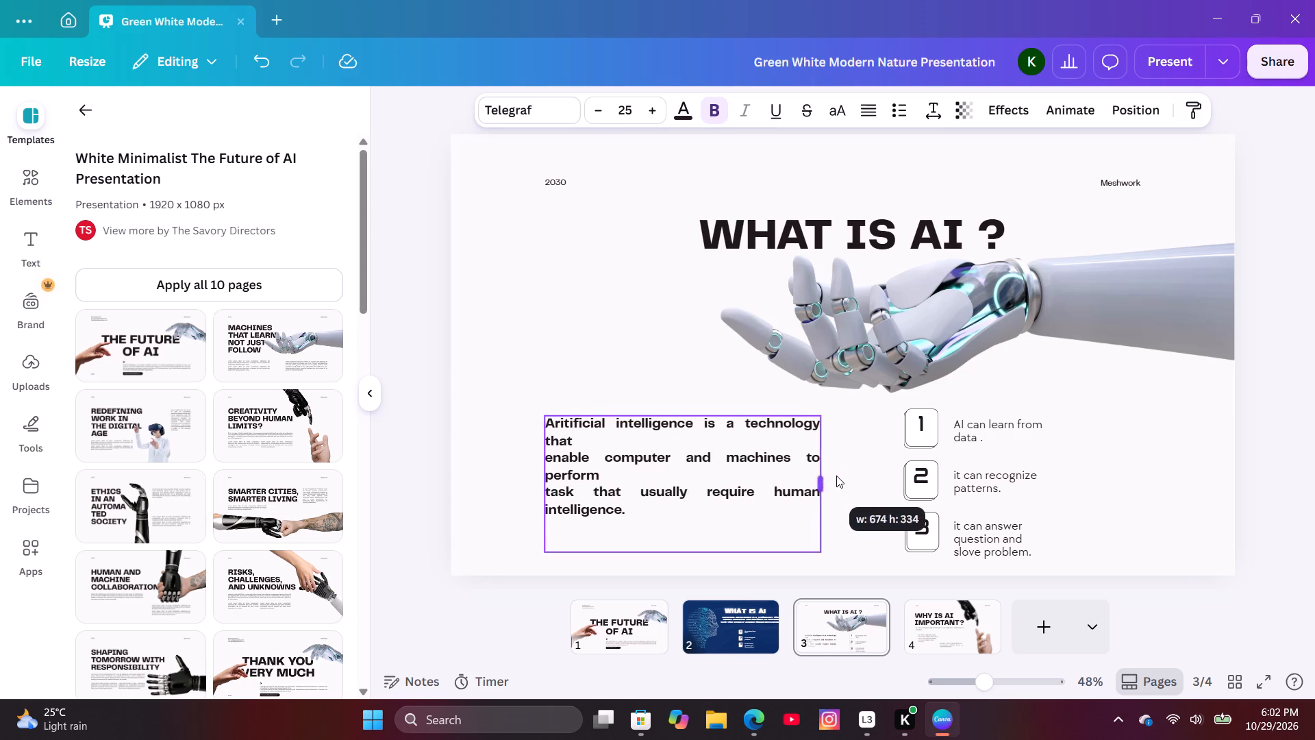
{"action": "left_click_drag", "start_coordinate": [836, 476], "coordinate": [839, 475]}
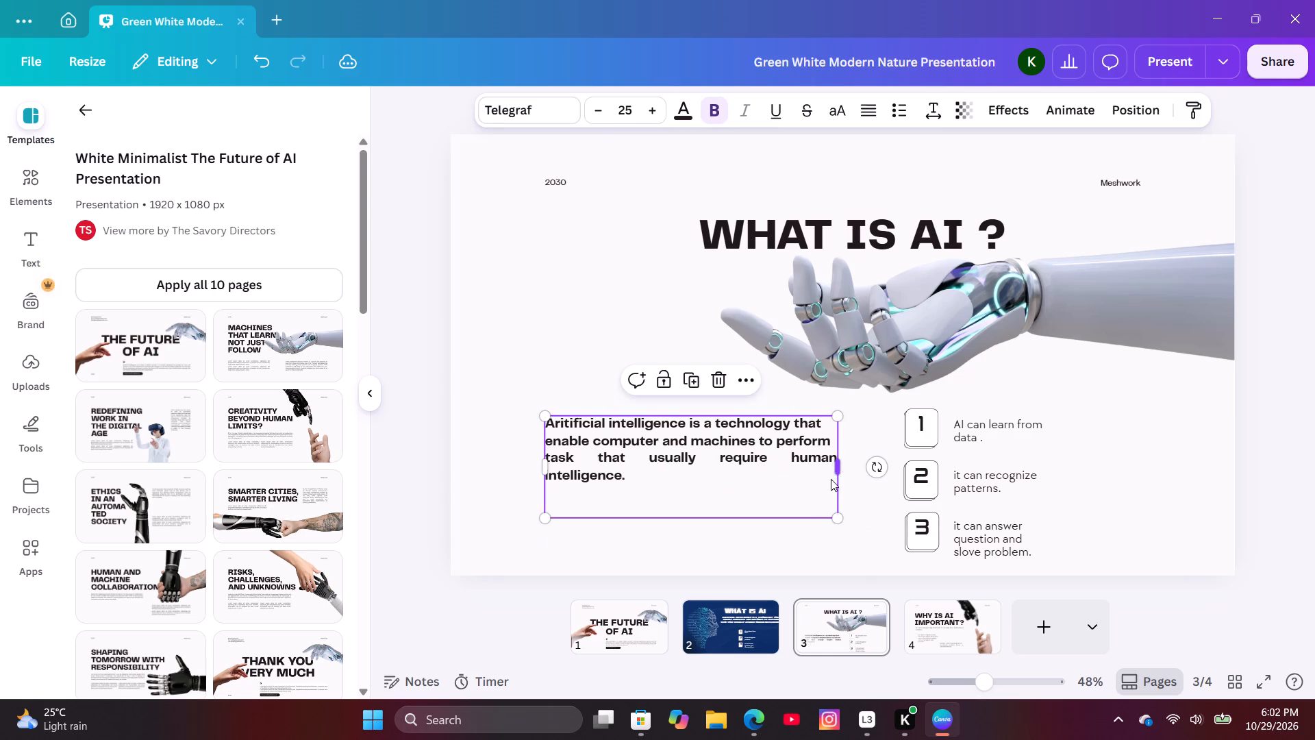
{"action": "left_click", "coordinate": [558, 288]}
Move the definition paragraph slightly down and to the left, beside the numbered list.
{"action": "left_click_drag", "start_coordinate": [677, 434], "coordinate": [660, 449]}
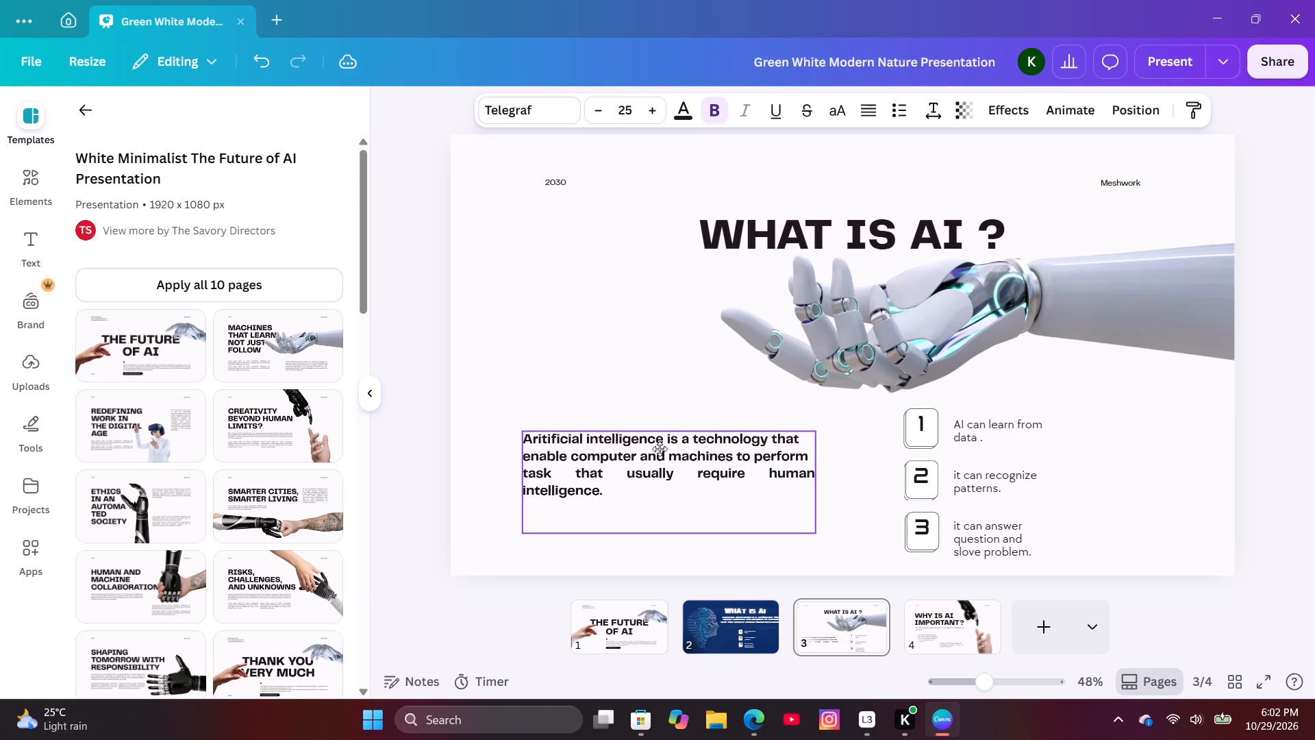
{"action": "left_click_drag", "start_coordinate": [660, 449], "coordinate": [660, 449]}
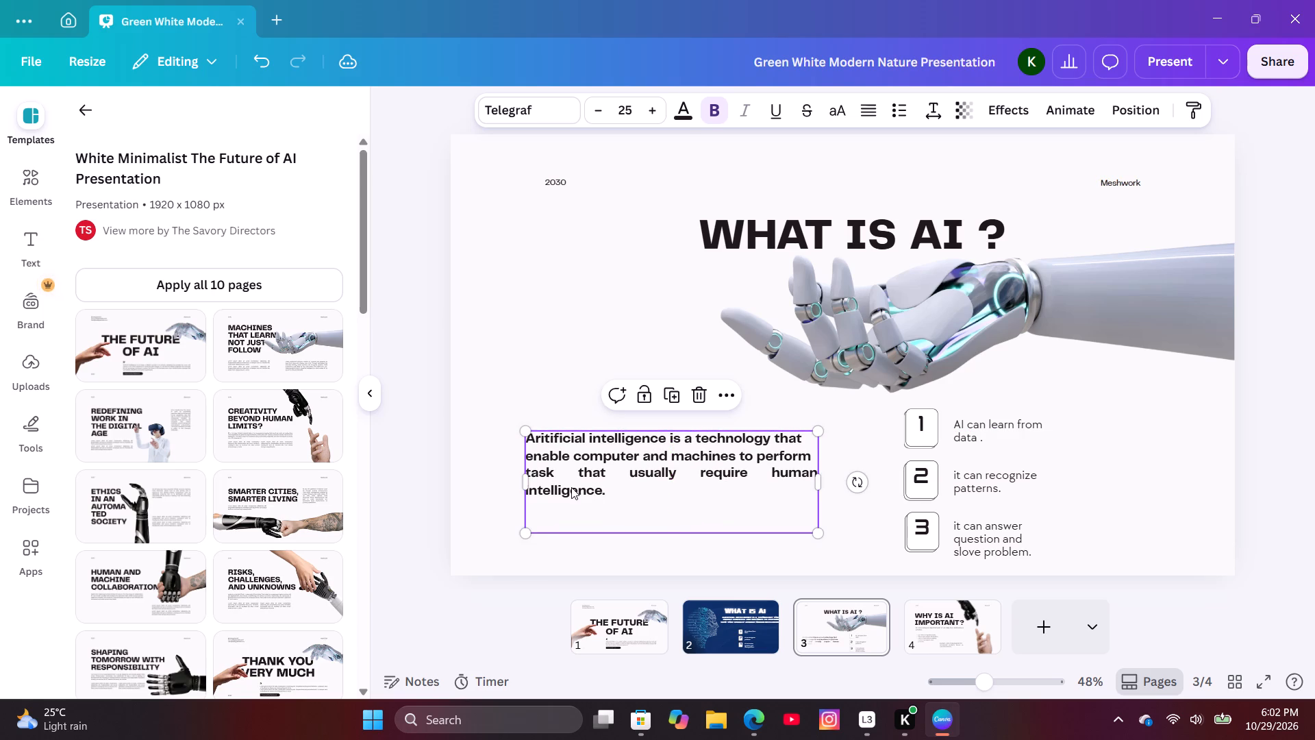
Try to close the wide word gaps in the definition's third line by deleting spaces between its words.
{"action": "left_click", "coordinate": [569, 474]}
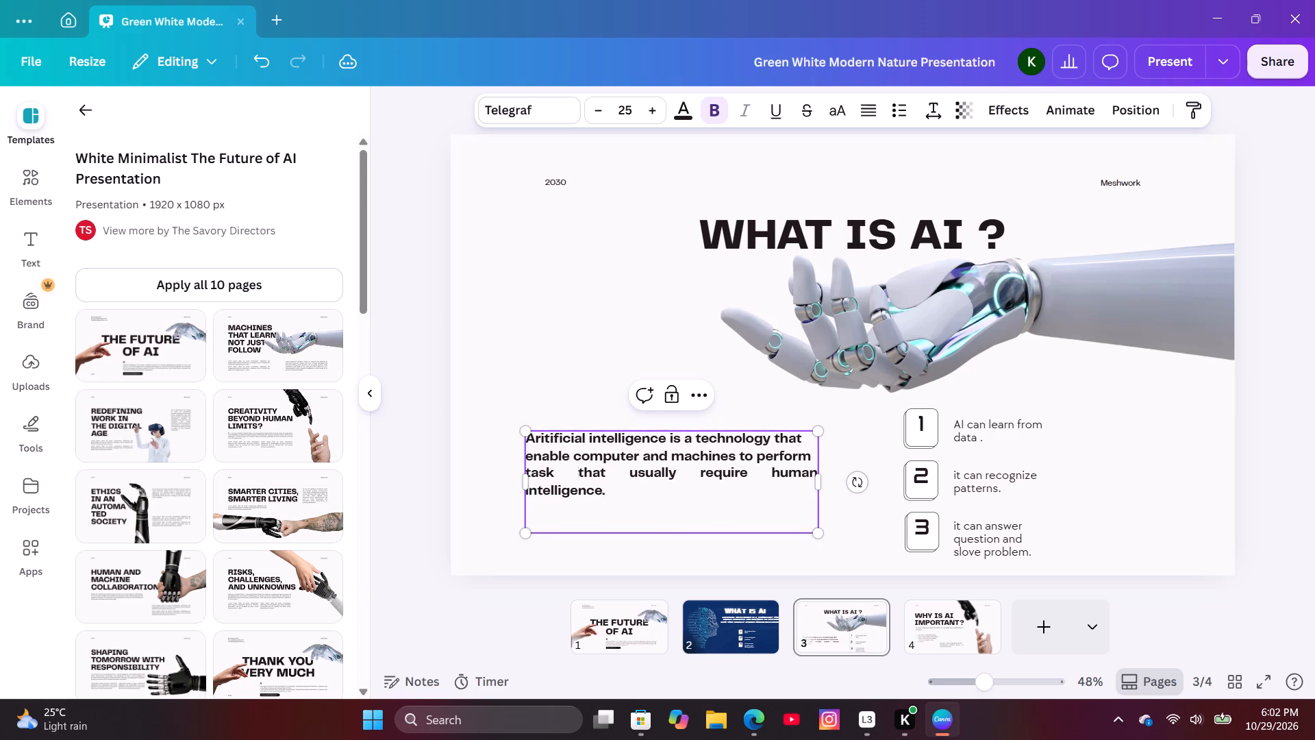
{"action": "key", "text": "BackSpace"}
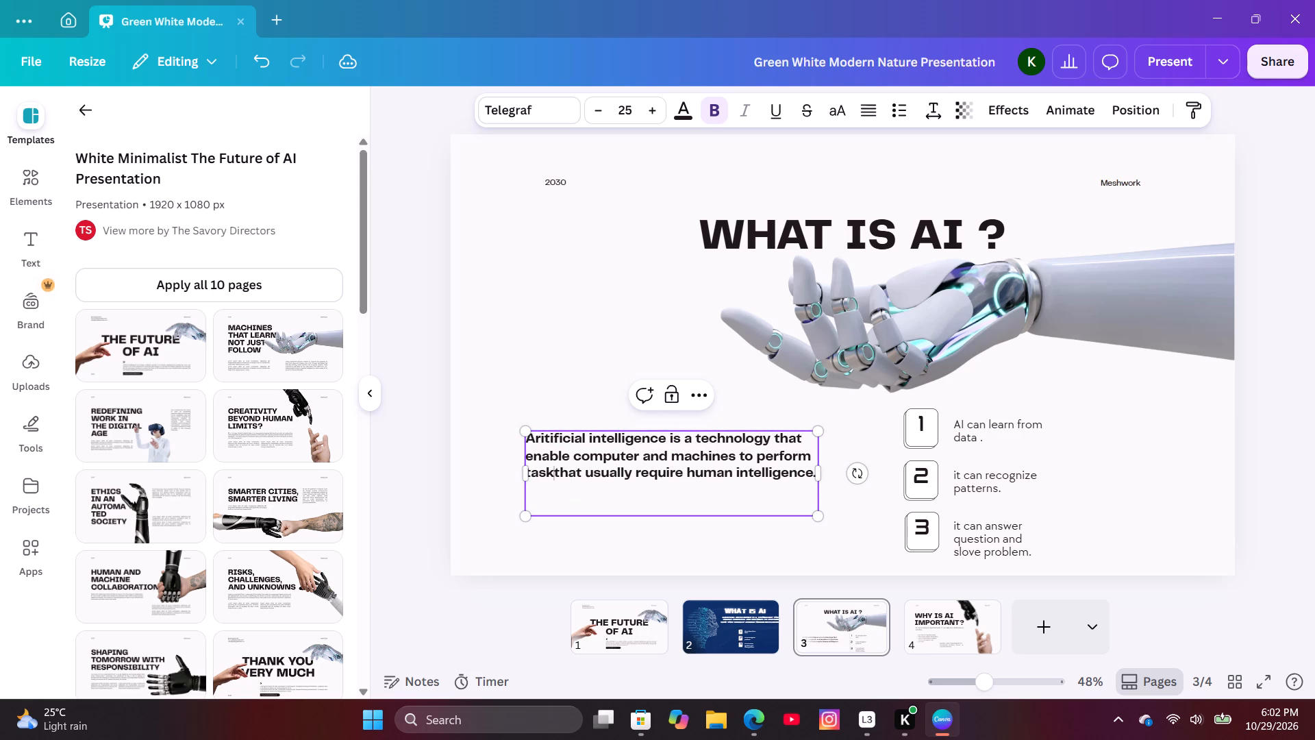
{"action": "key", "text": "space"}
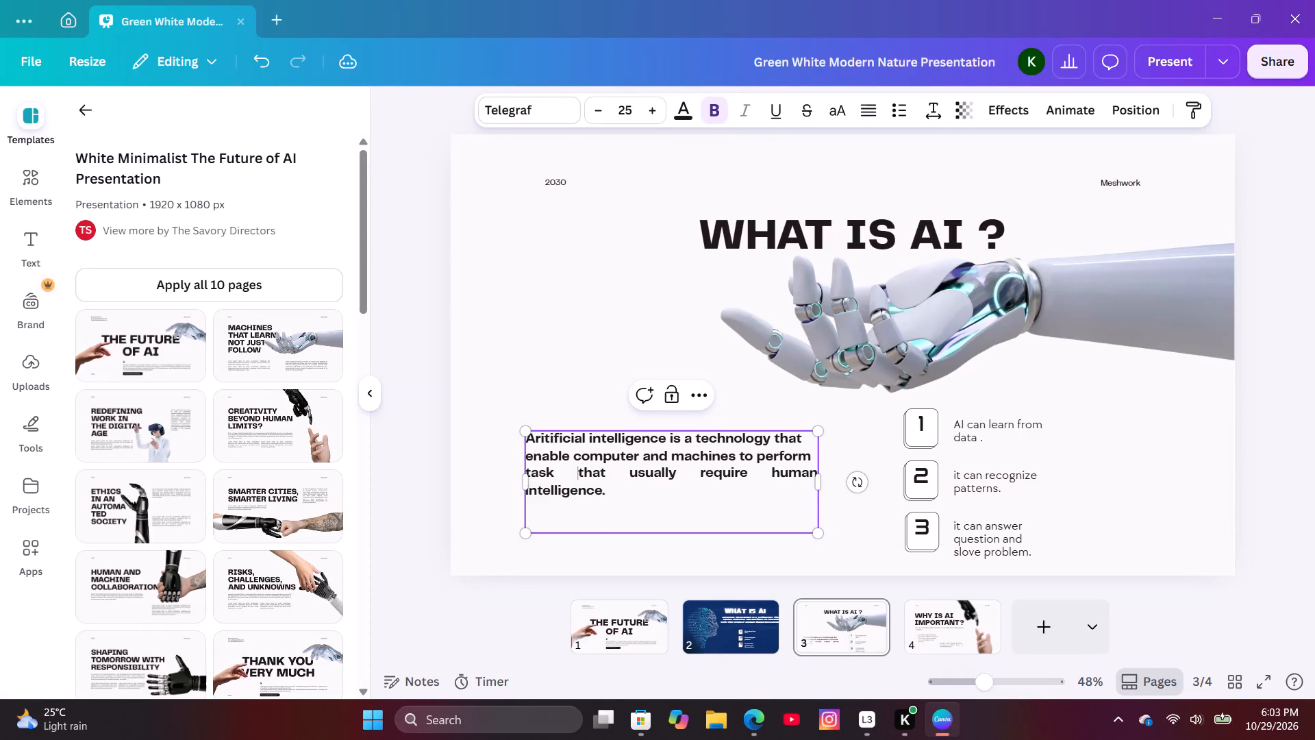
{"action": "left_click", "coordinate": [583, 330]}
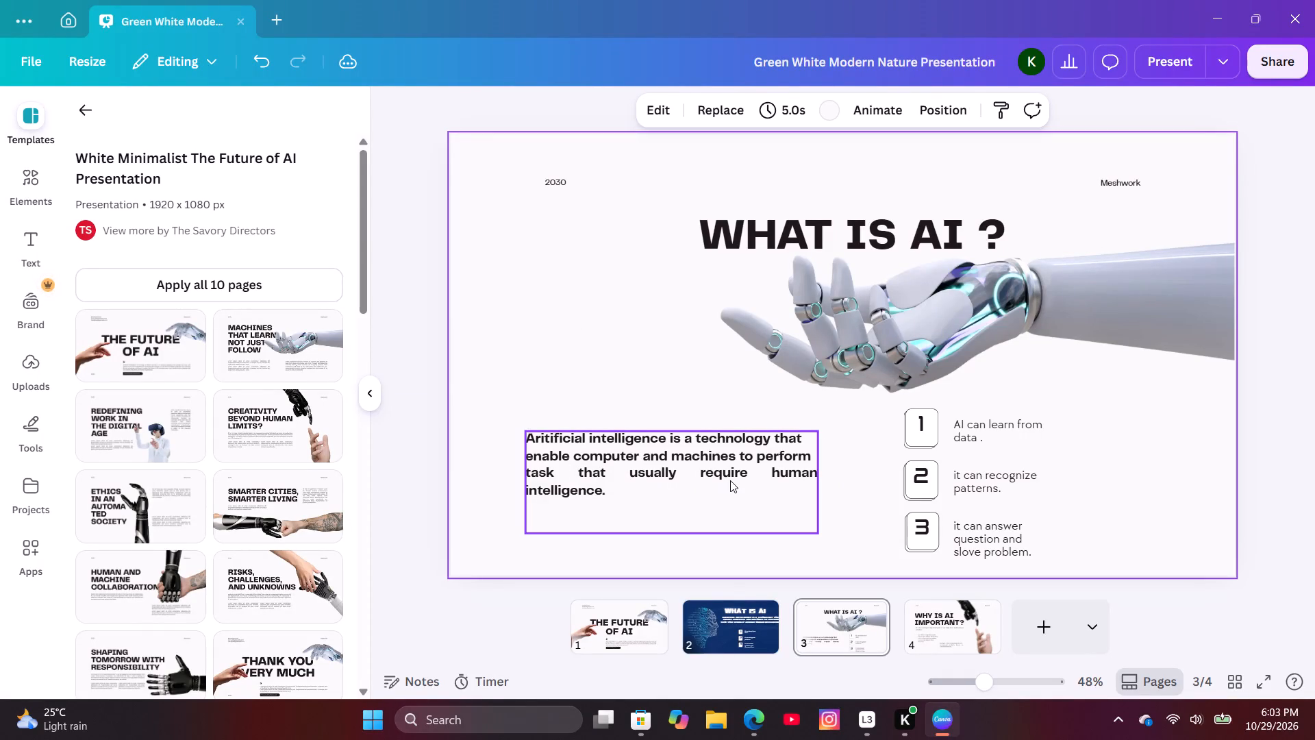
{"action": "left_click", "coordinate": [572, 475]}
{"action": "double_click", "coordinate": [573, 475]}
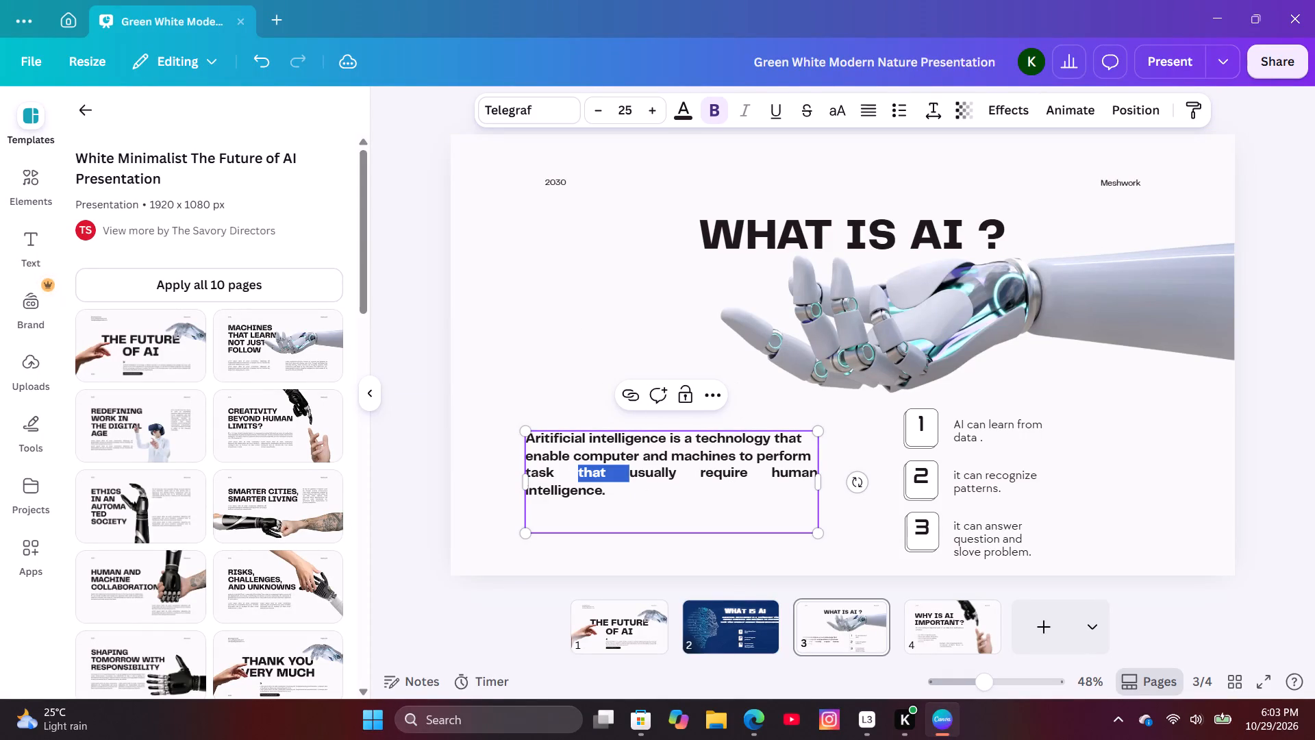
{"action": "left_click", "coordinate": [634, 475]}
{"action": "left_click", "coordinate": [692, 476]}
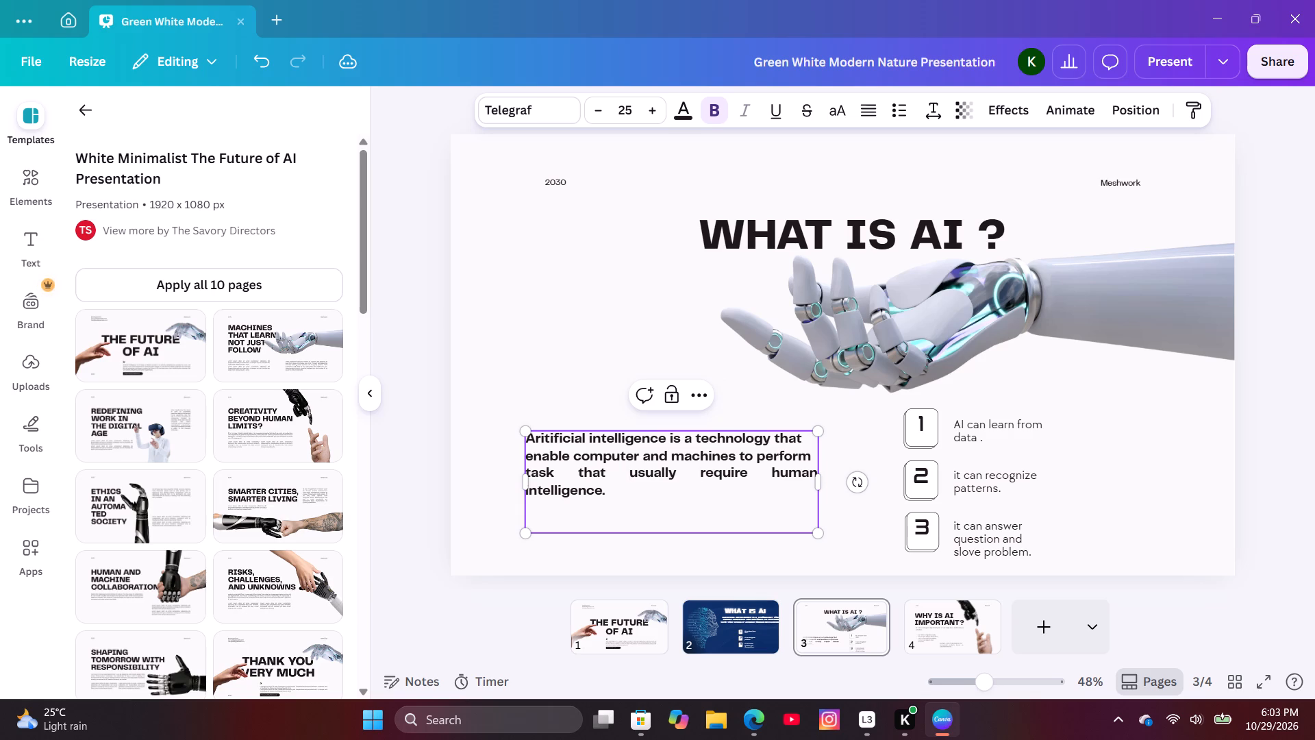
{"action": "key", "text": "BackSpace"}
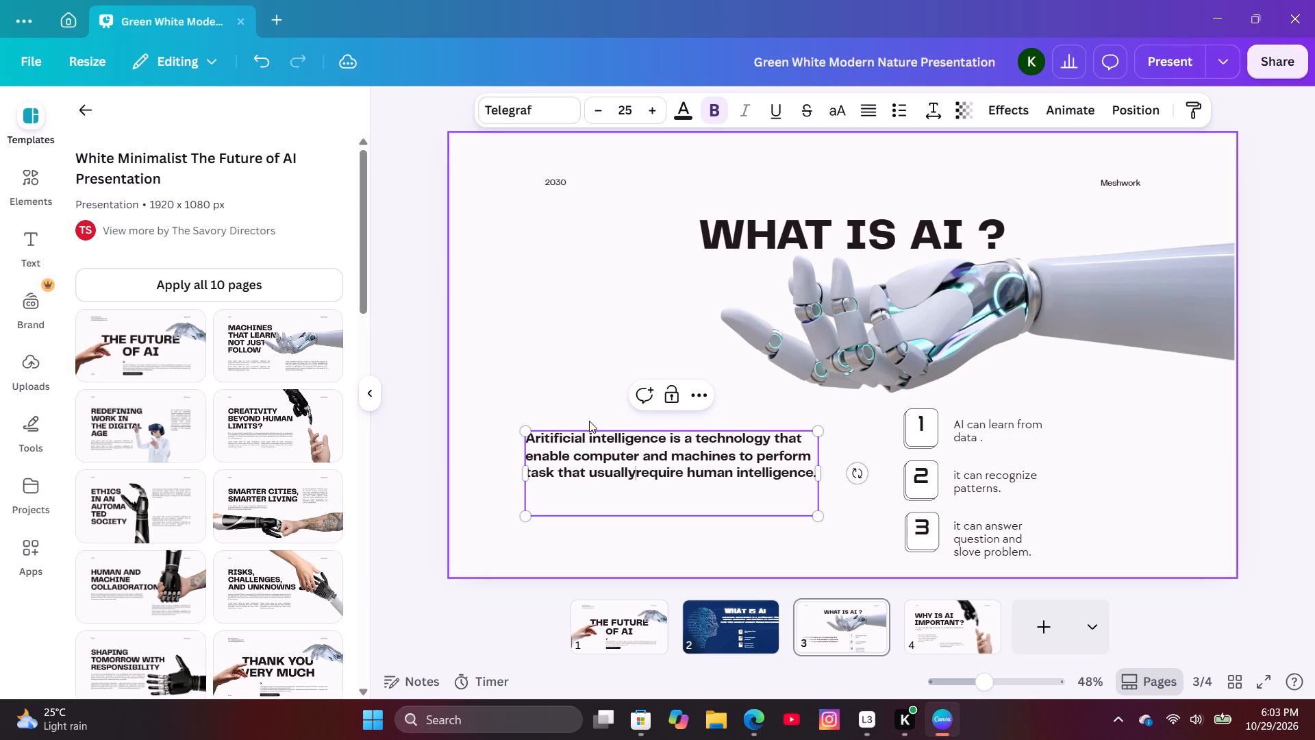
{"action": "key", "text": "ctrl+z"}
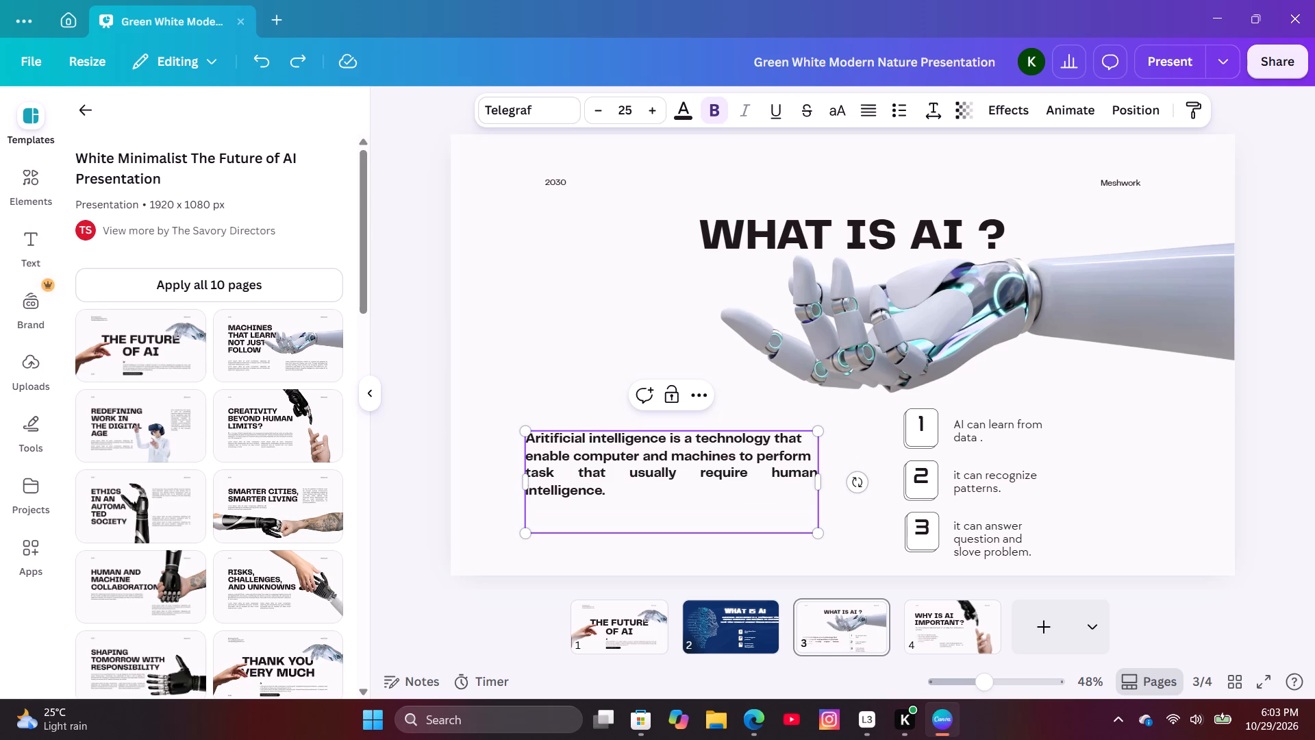
Widen the definition's text box so its text fits on three lines, and shift the paragraph slightly down and left.
{"action": "left_click_drag", "start_coordinate": [819, 486], "coordinate": [842, 483]}
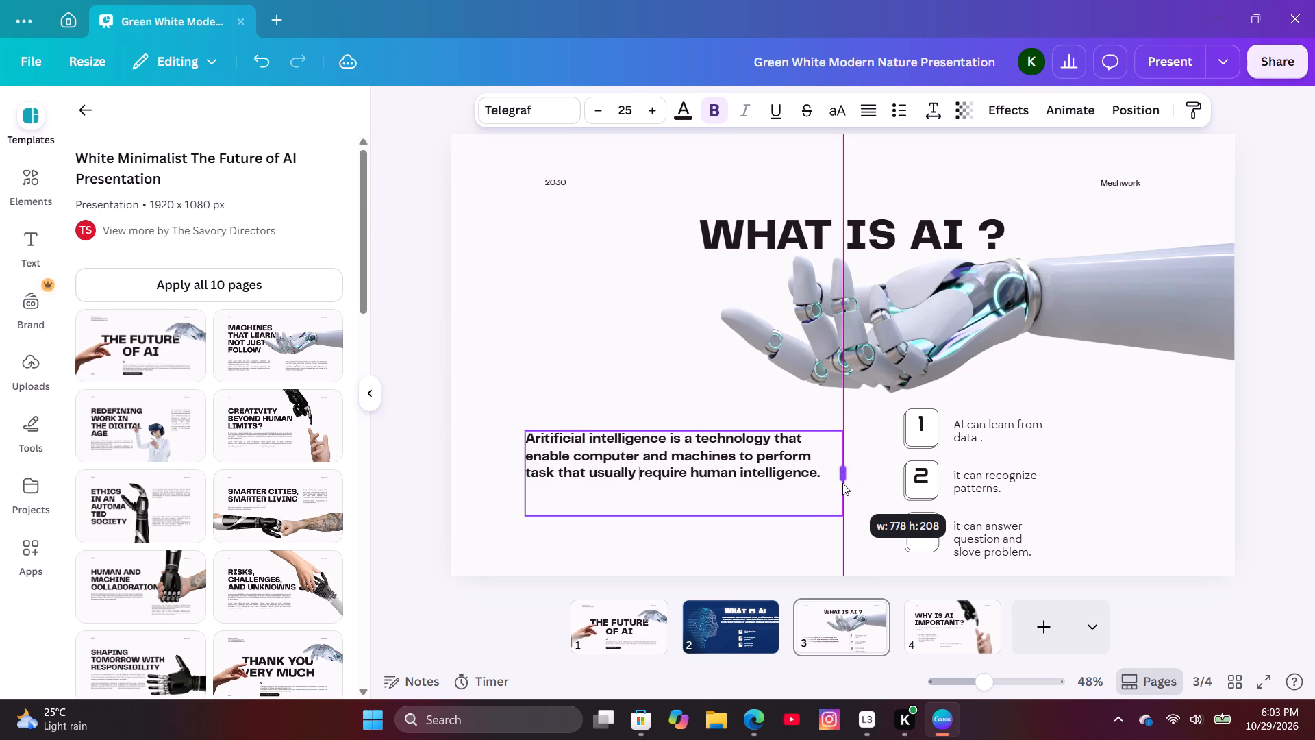
{"action": "left_click_drag", "start_coordinate": [842, 483], "coordinate": [833, 483]}
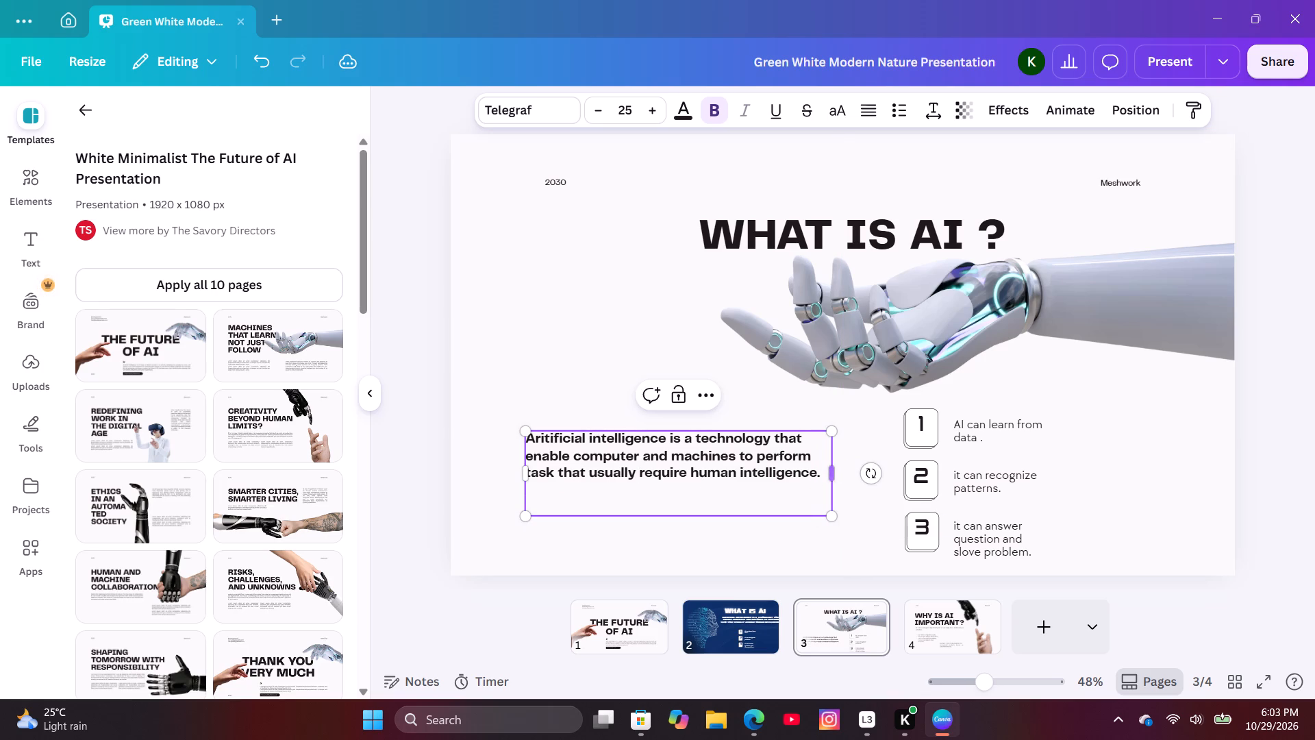
{"action": "left_click", "coordinate": [572, 326]}
{"action": "left_click_drag", "start_coordinate": [655, 451], "coordinate": [653, 473]}
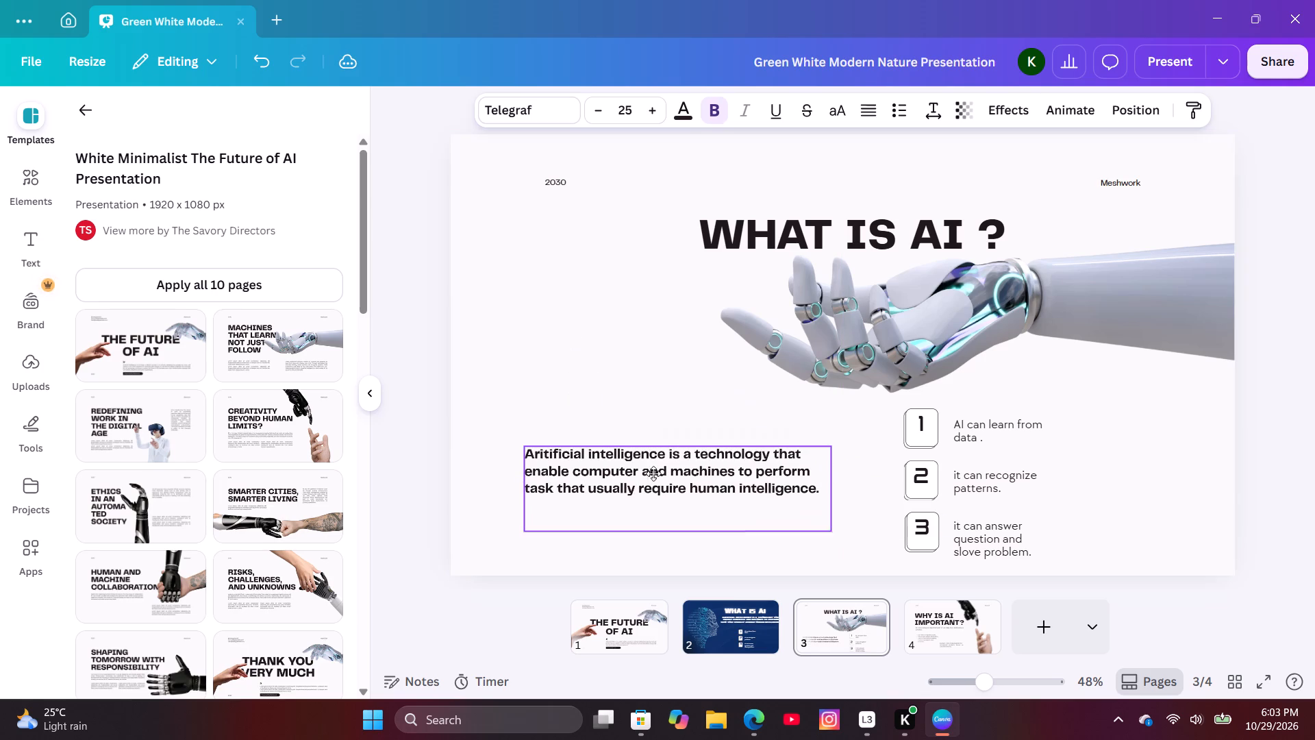
{"action": "left_click_drag", "start_coordinate": [653, 473], "coordinate": [645, 464]}
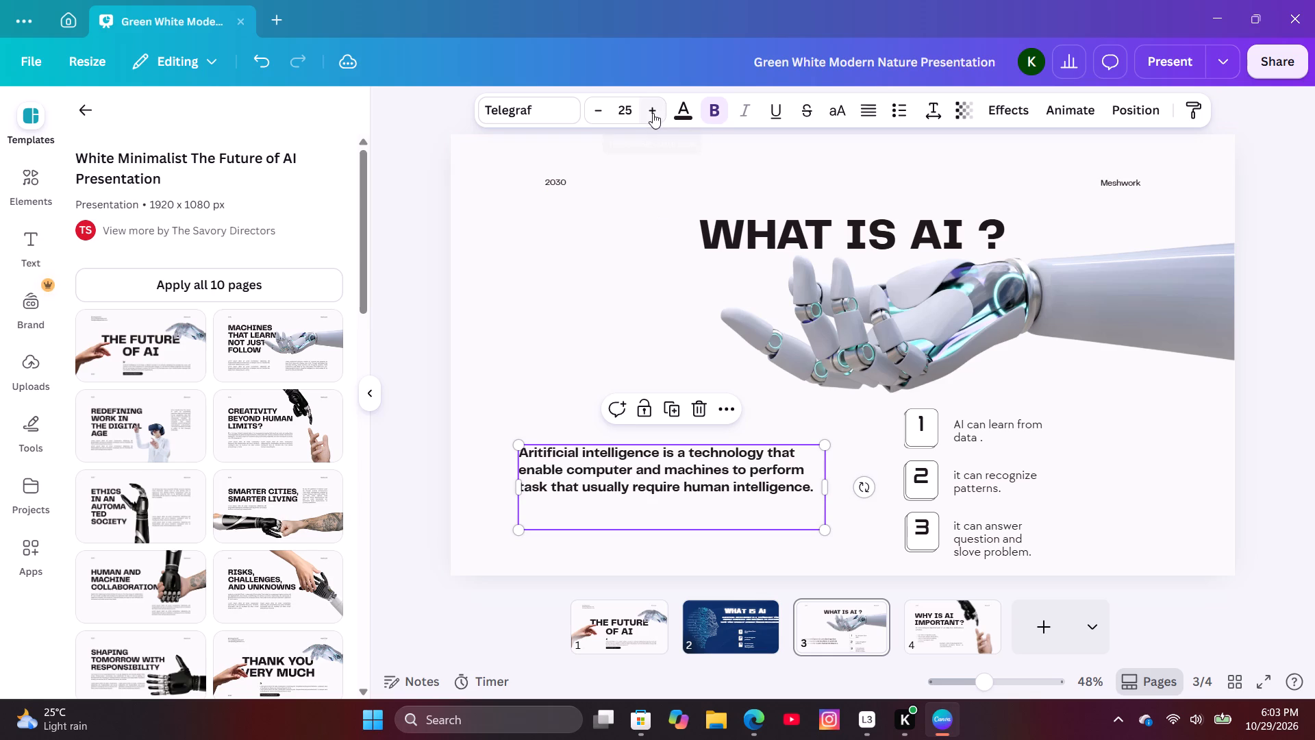
Set the definition paragraph's font size to 29 and widen its text box to keep the text on three lines.
{"action": "left_click", "coordinate": [653, 112]}
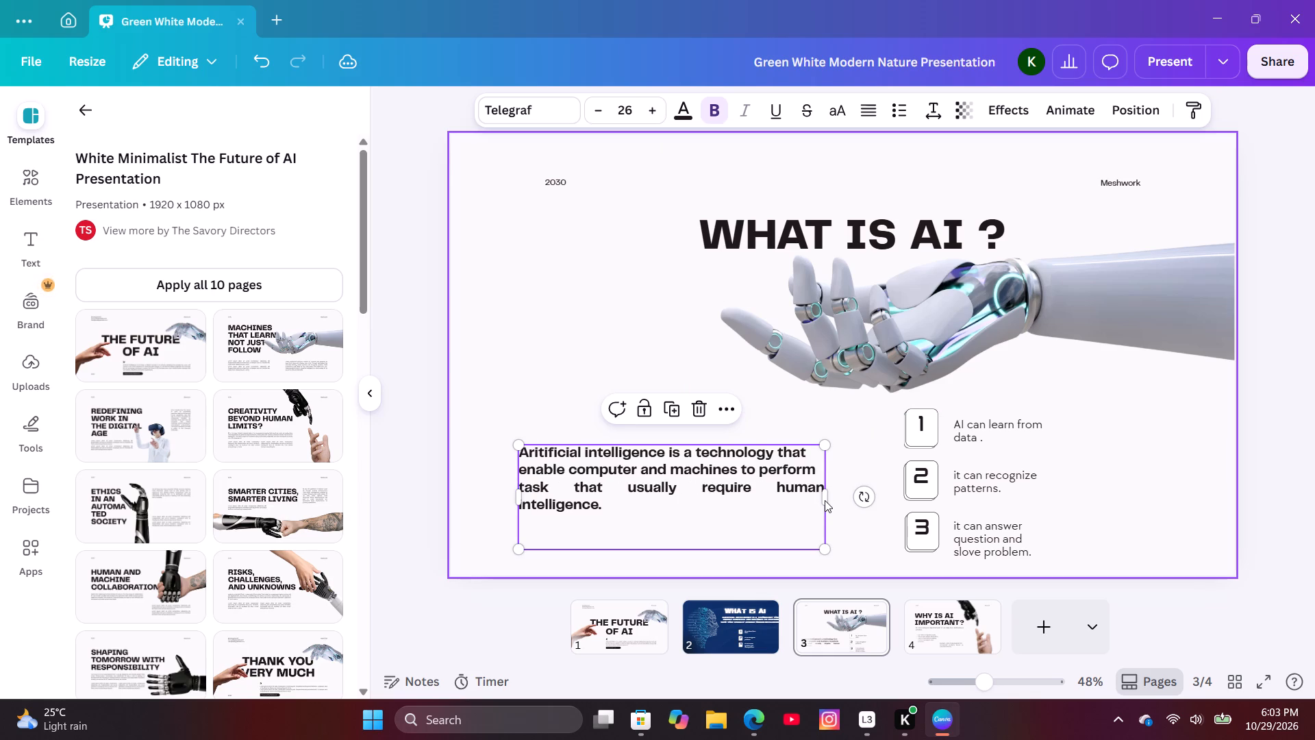
{"action": "left_click", "coordinate": [825, 500]}
{"action": "left_click", "coordinate": [800, 502]}
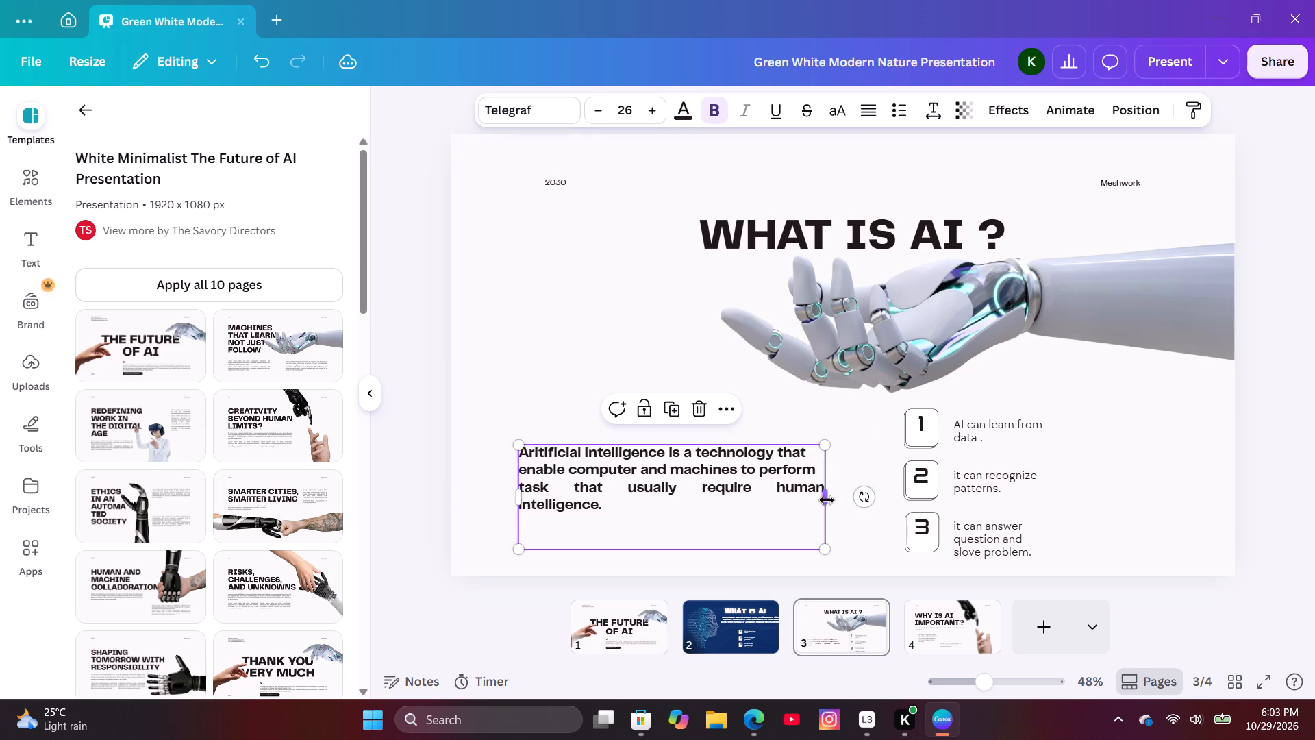
{"action": "left_click_drag", "start_coordinate": [826, 500], "coordinate": [844, 497]}
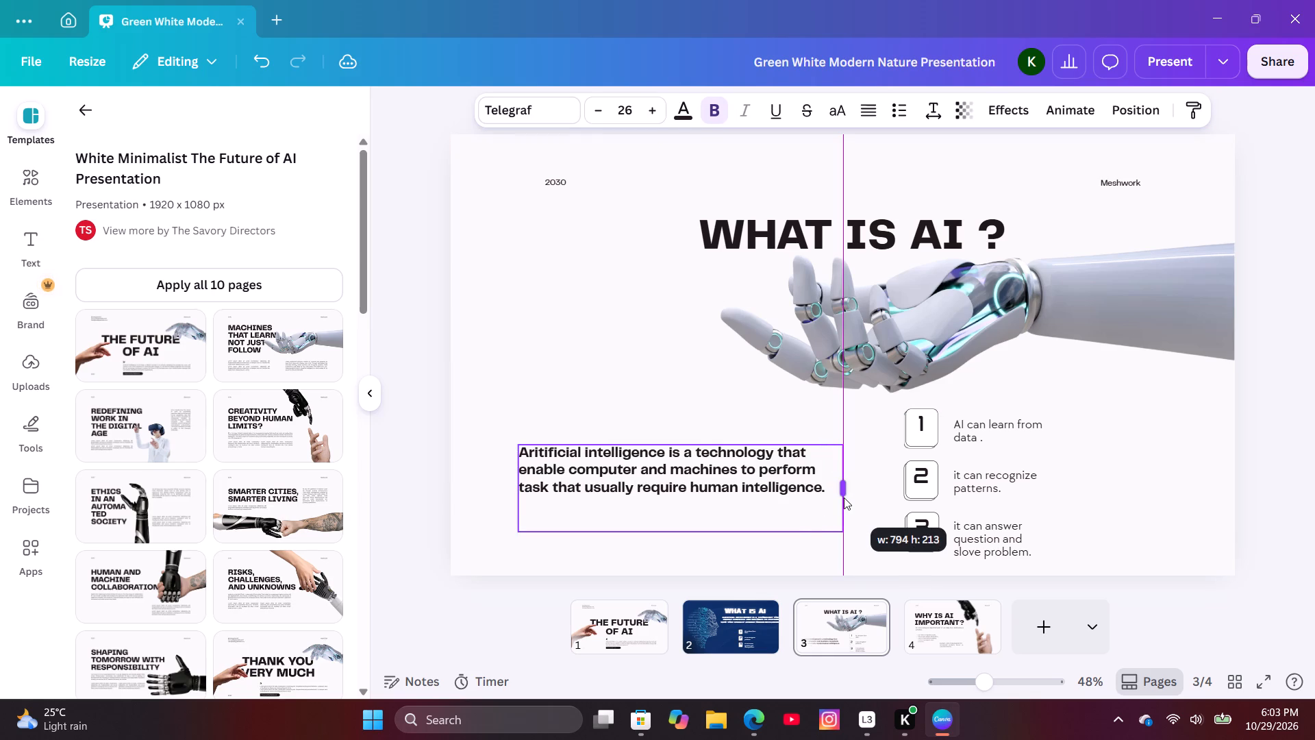
{"action": "left_click_drag", "start_coordinate": [844, 497], "coordinate": [876, 497]}
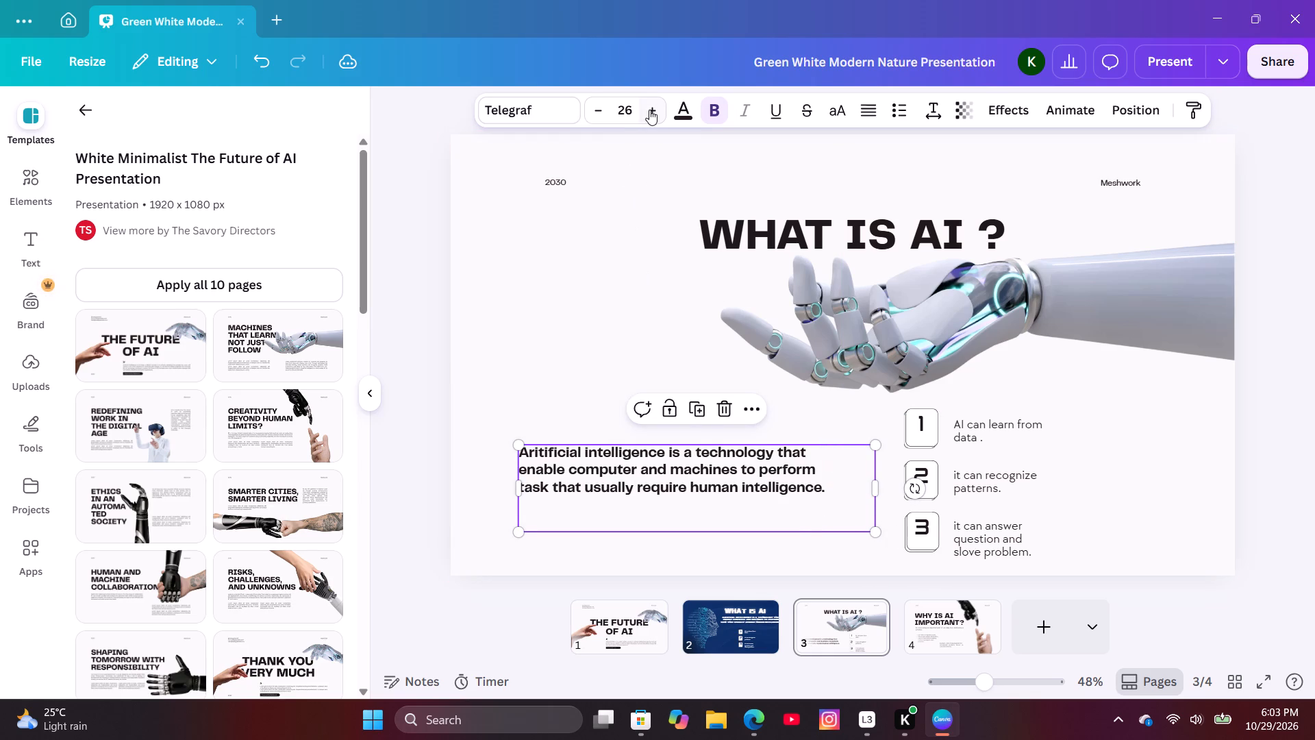
{"action": "double_click", "coordinate": [651, 110]}
{"action": "left_click", "coordinate": [651, 111]}
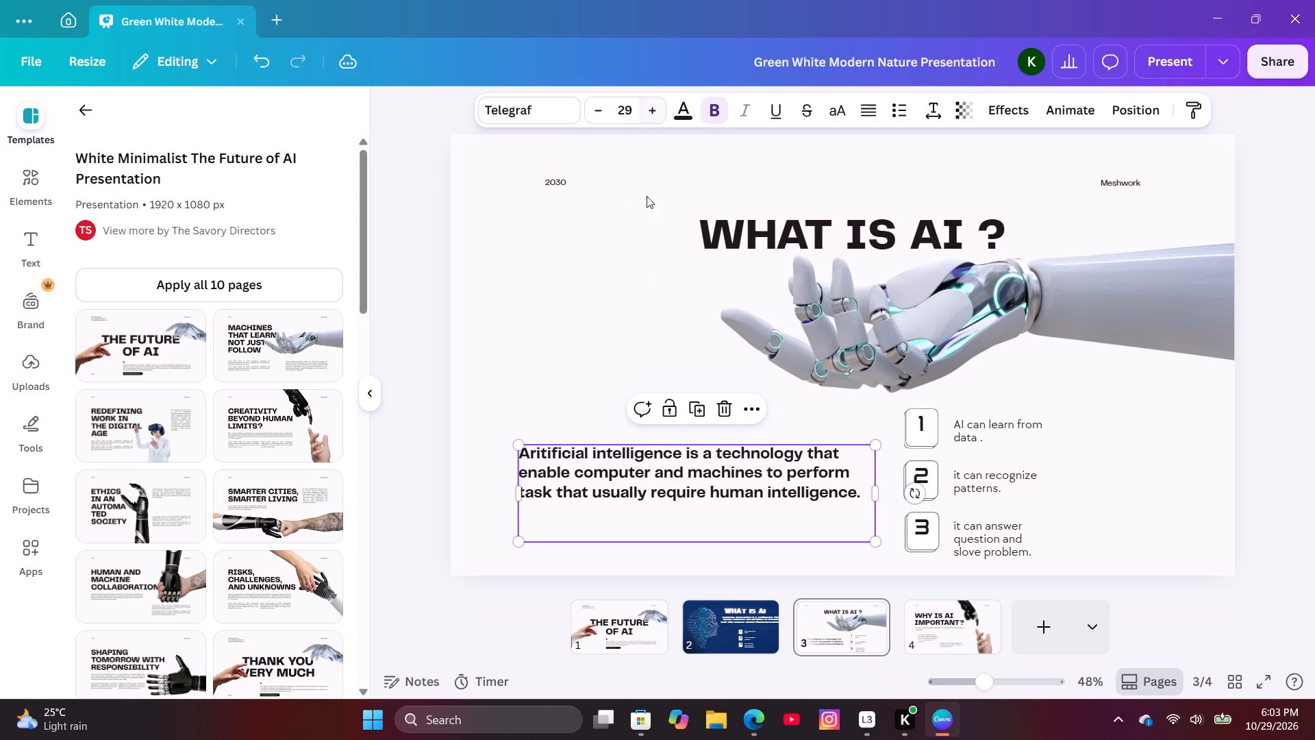
Move the definition paragraph a little further left and slightly up, away from the numbered list.
{"action": "left_click", "coordinate": [600, 338]}
{"action": "left_click_drag", "start_coordinate": [669, 473], "coordinate": [663, 487]}
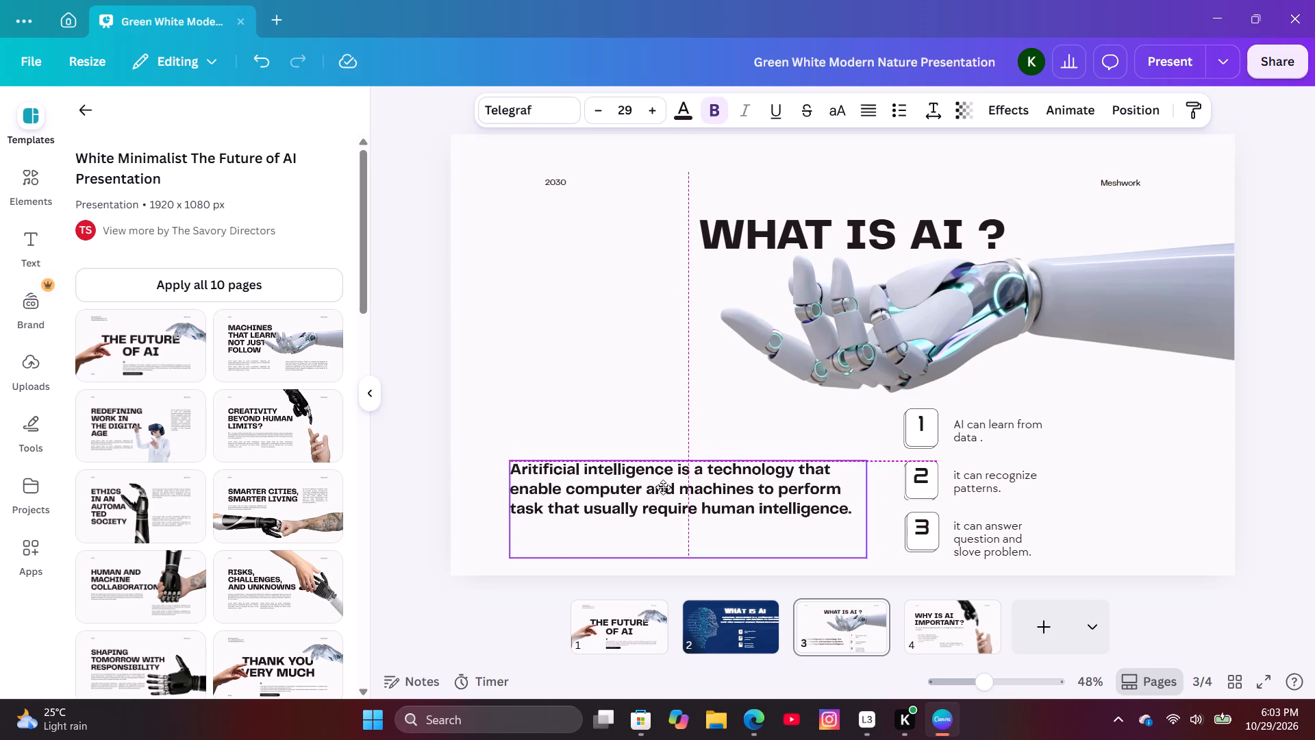
{"action": "left_click_drag", "start_coordinate": [663, 487], "coordinate": [647, 462]}
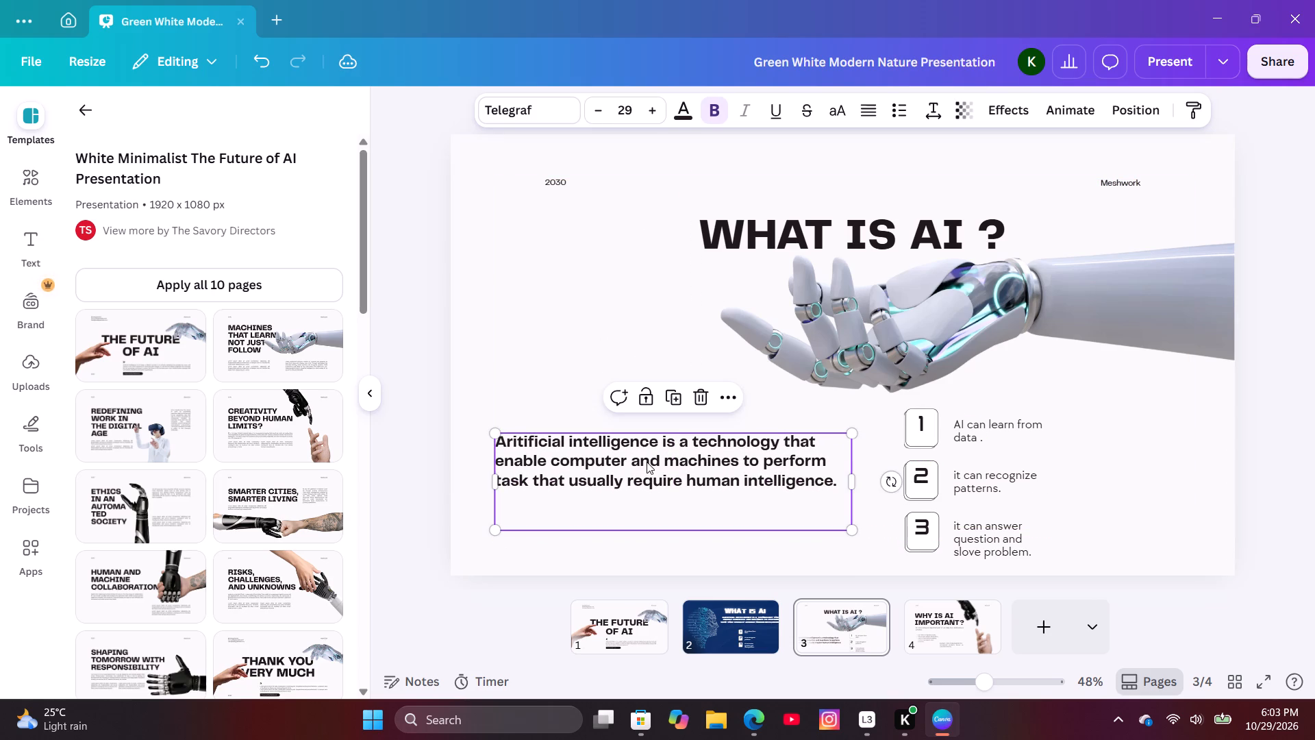
{"action": "left_click", "coordinate": [601, 282]}
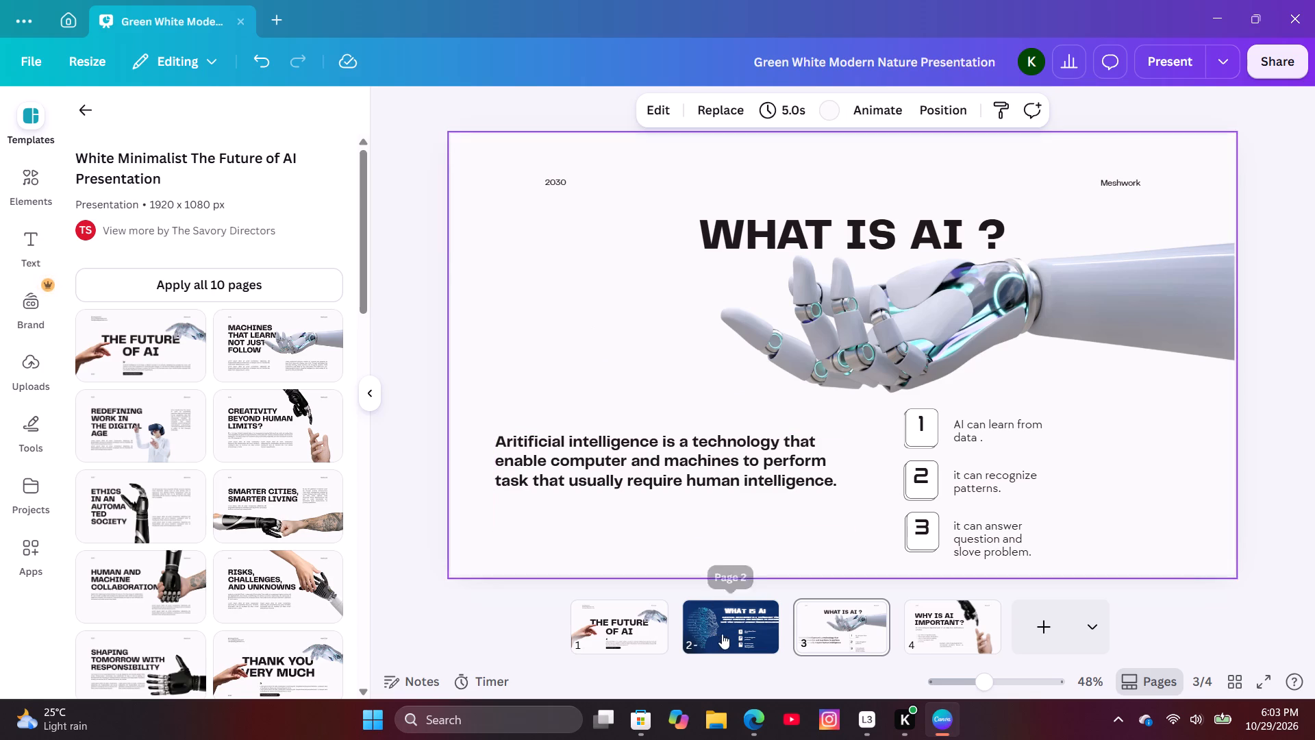
Delete the old blue "What is AI" page 2 from the presentation.
{"action": "left_click", "coordinate": [722, 634]}
{"action": "left_click", "coordinate": [1002, 112]}
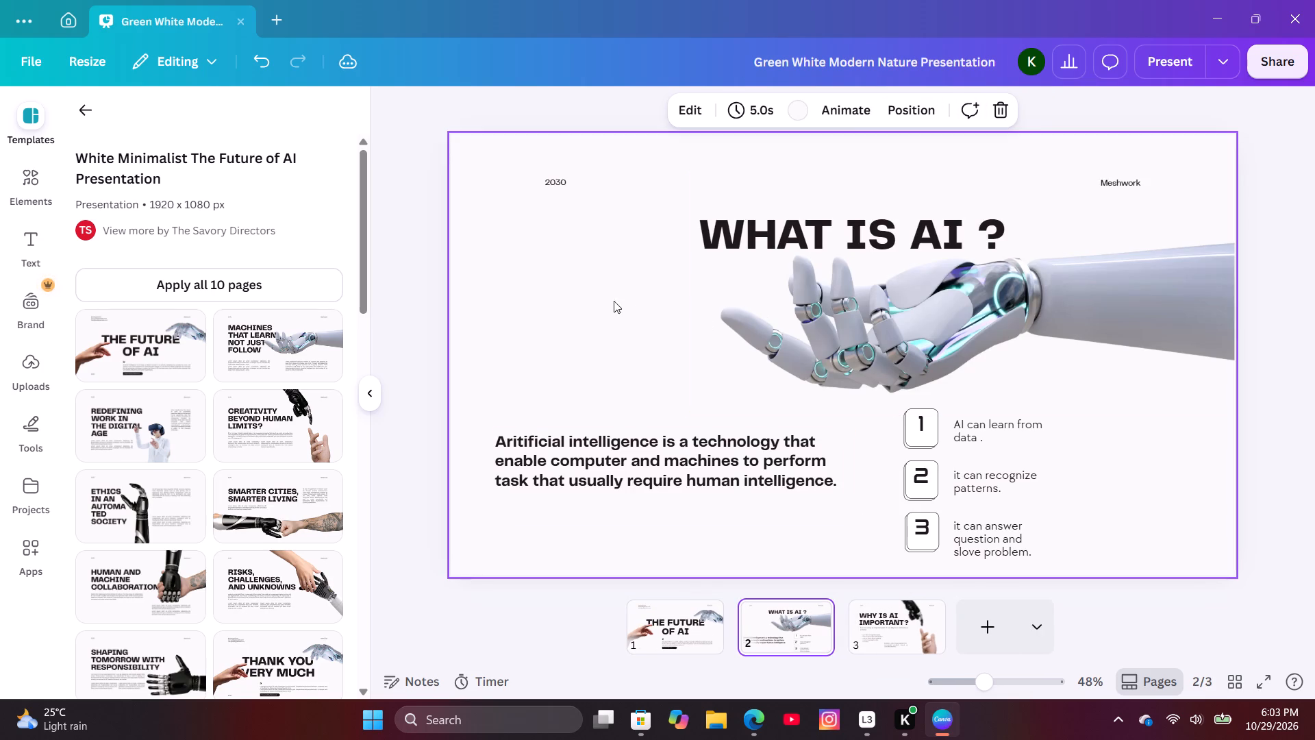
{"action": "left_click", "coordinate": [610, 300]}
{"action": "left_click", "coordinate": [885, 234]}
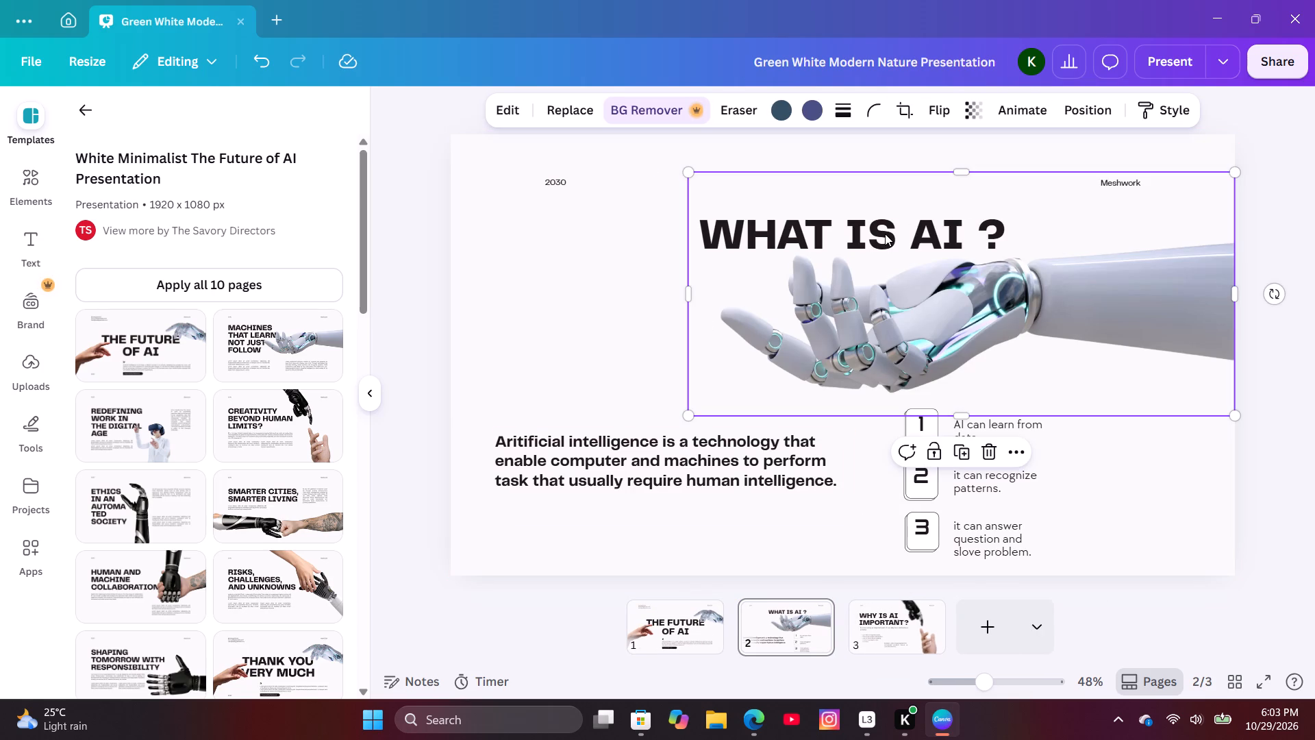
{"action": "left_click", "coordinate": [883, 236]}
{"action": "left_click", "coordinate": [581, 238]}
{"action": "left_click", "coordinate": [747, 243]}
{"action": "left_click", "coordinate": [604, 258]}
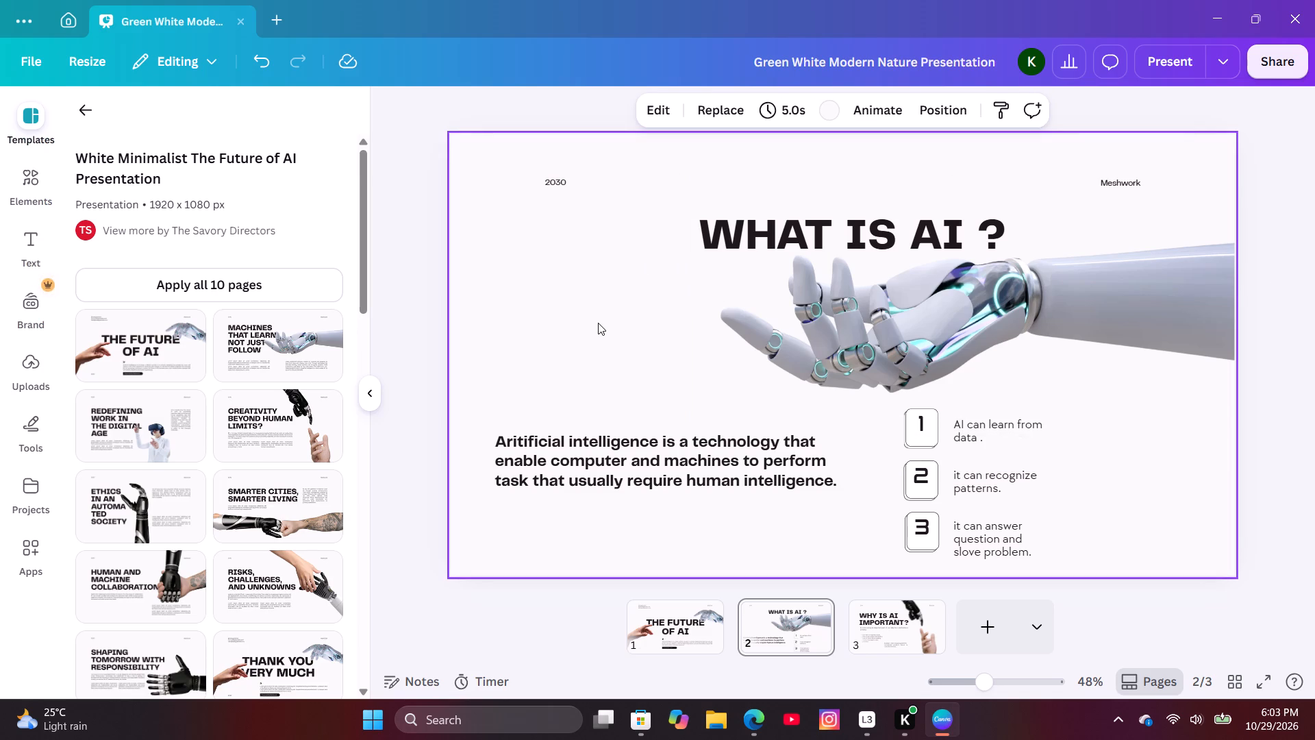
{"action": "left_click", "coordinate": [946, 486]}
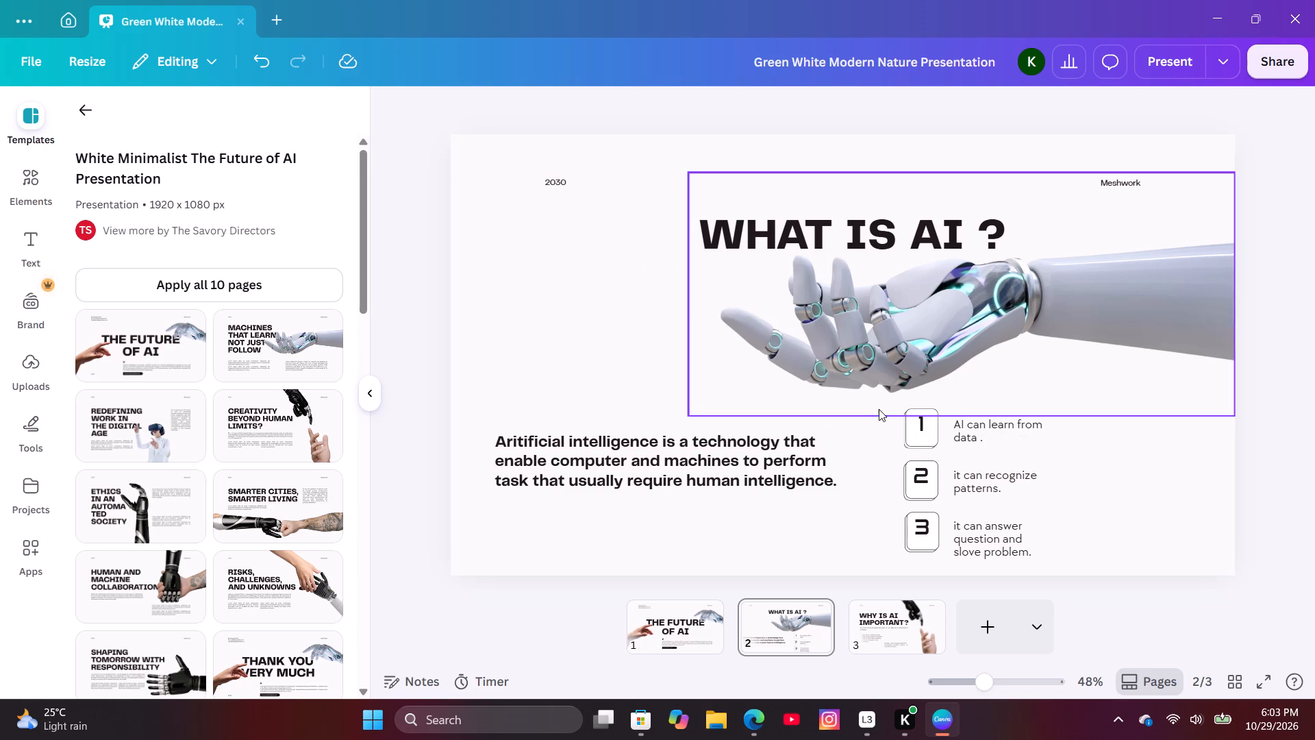
Shift the robot hand image clear of the numbered list, and move all three numbered items with their descriptions farther right.
{"action": "left_click_drag", "start_coordinate": [879, 409], "coordinate": [836, 347]}
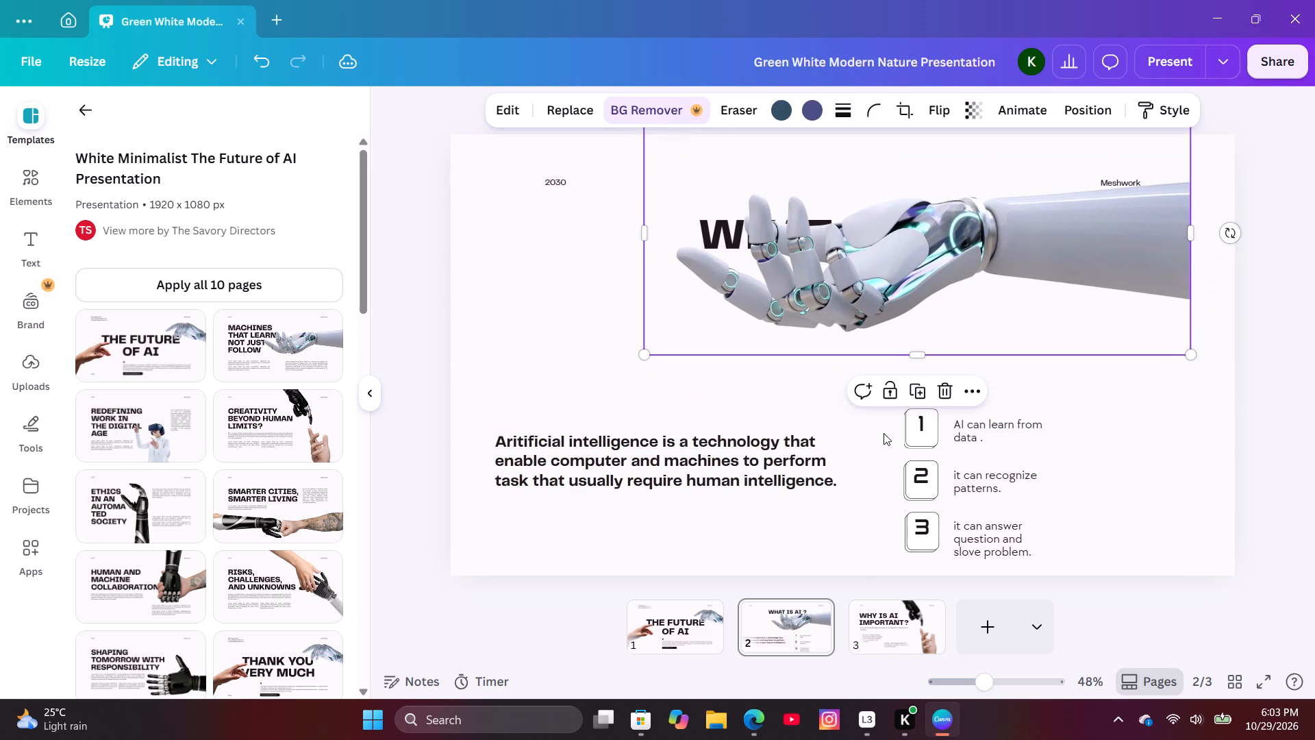
{"action": "left_click", "coordinate": [816, 395]}
{"action": "left_click_drag", "start_coordinate": [847, 395], "coordinate": [1014, 449]}
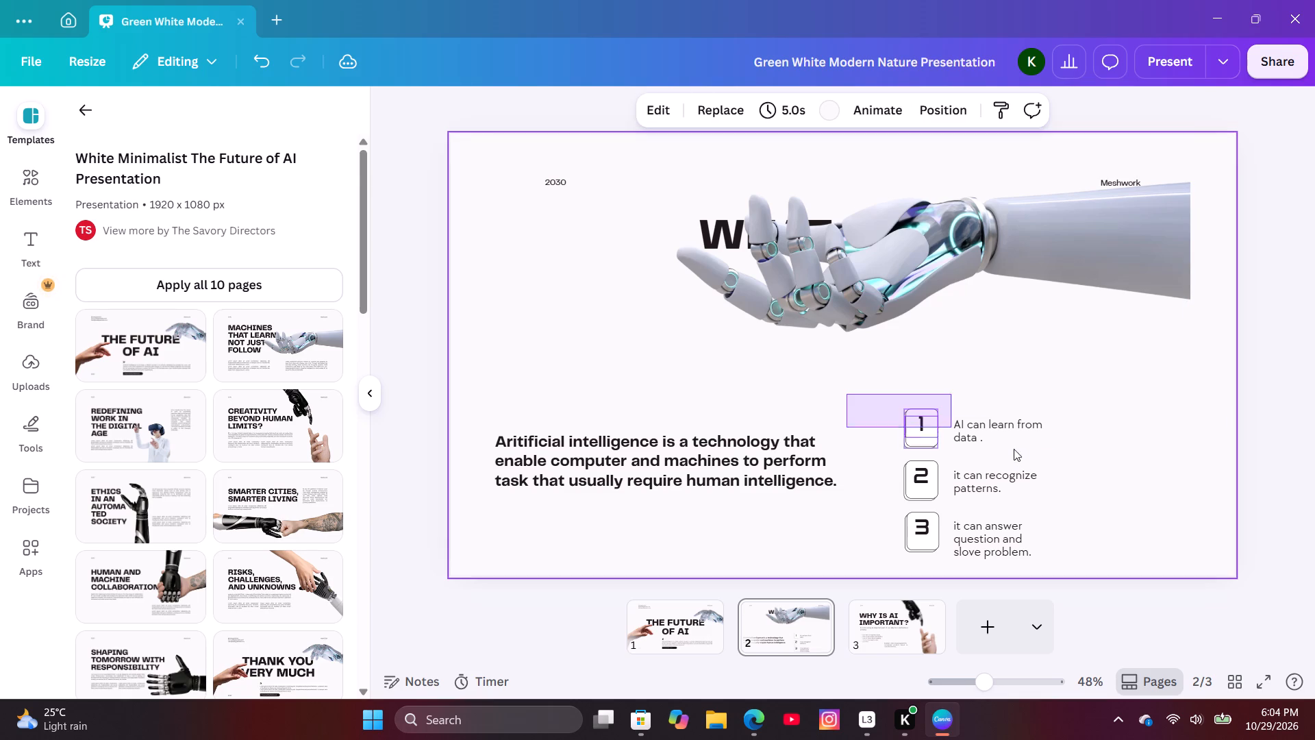
{"action": "left_click_drag", "start_coordinate": [1014, 449], "coordinate": [1138, 558]}
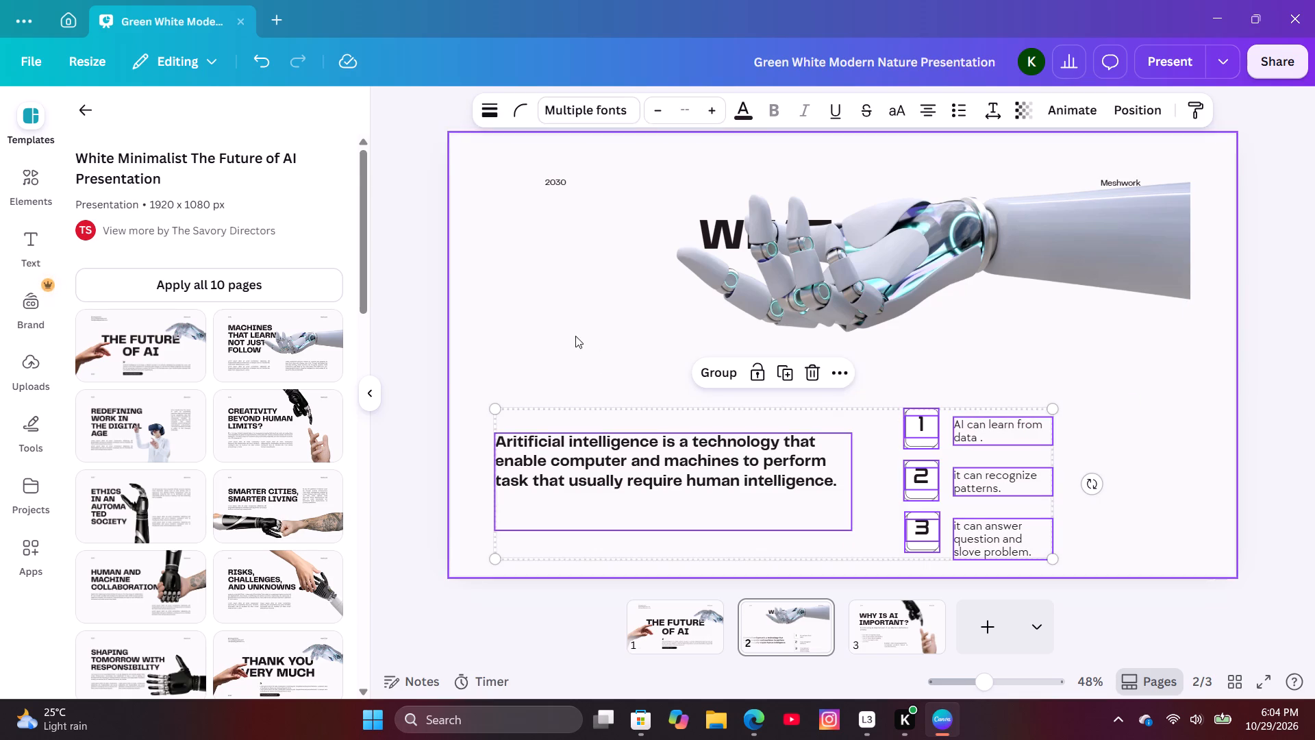
{"action": "left_click", "coordinate": [575, 334]}
{"action": "left_click_drag", "start_coordinate": [879, 388], "coordinate": [1053, 518]}
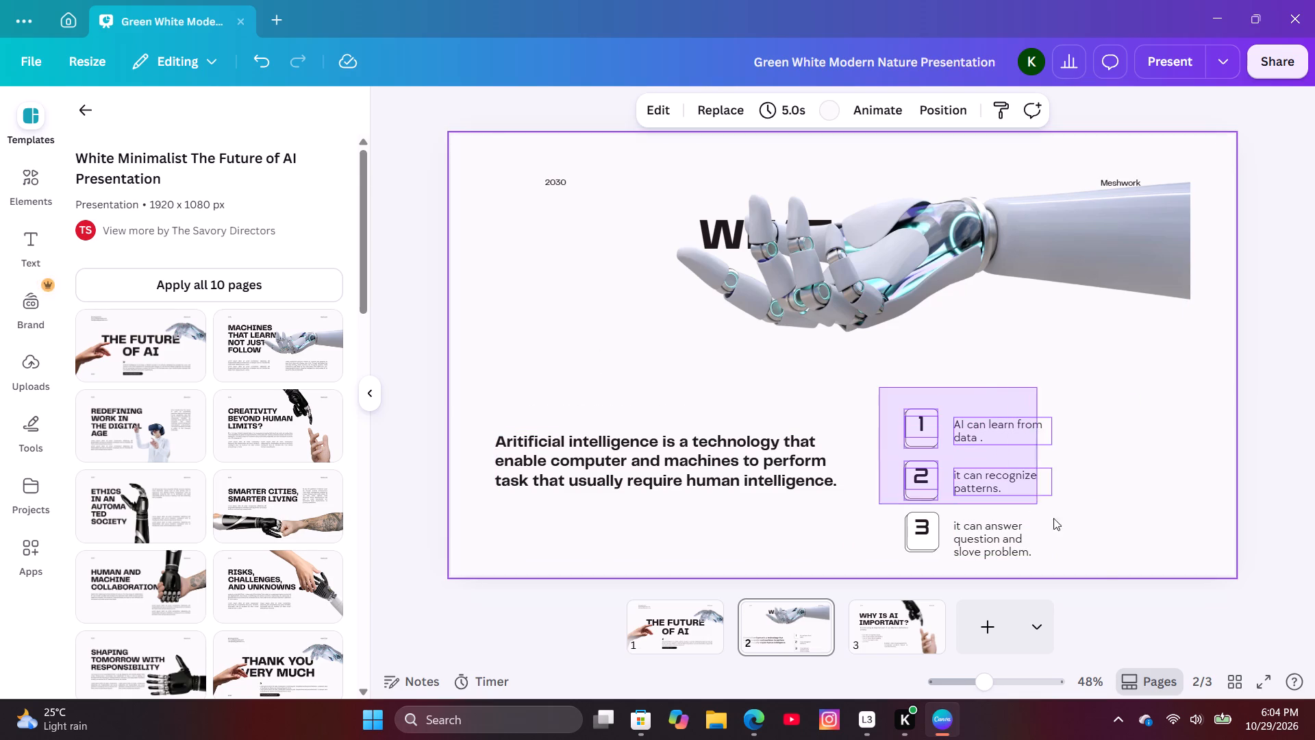
{"action": "left_click_drag", "start_coordinate": [1053, 518], "coordinate": [1098, 567]}
{"action": "key", "text": "Right"}
{"action": "key", "text": "Right"}
{"action": "key", "text": "Right"}
{"action": "key", "text": "Right"}
{"action": "key", "text": "Right"}
{"action": "key", "text": "Right"}
{"action": "key", "text": "Right"}
{"action": "key", "text": "Right"}
{"action": "key", "text": "Right"}
{"action": "key", "text": "Right"}
{"action": "key", "text": "Right"}
{"action": "key", "text": "Right"}
{"action": "key", "text": "Right"}
{"action": "key", "text": "Right"}
{"action": "key", "text": "Right"}
{"action": "key", "text": "Right"}
{"action": "key", "text": "Right"}
{"action": "key", "text": "Right"}
{"action": "key", "text": "Right"}
{"action": "key", "text": "Right"}
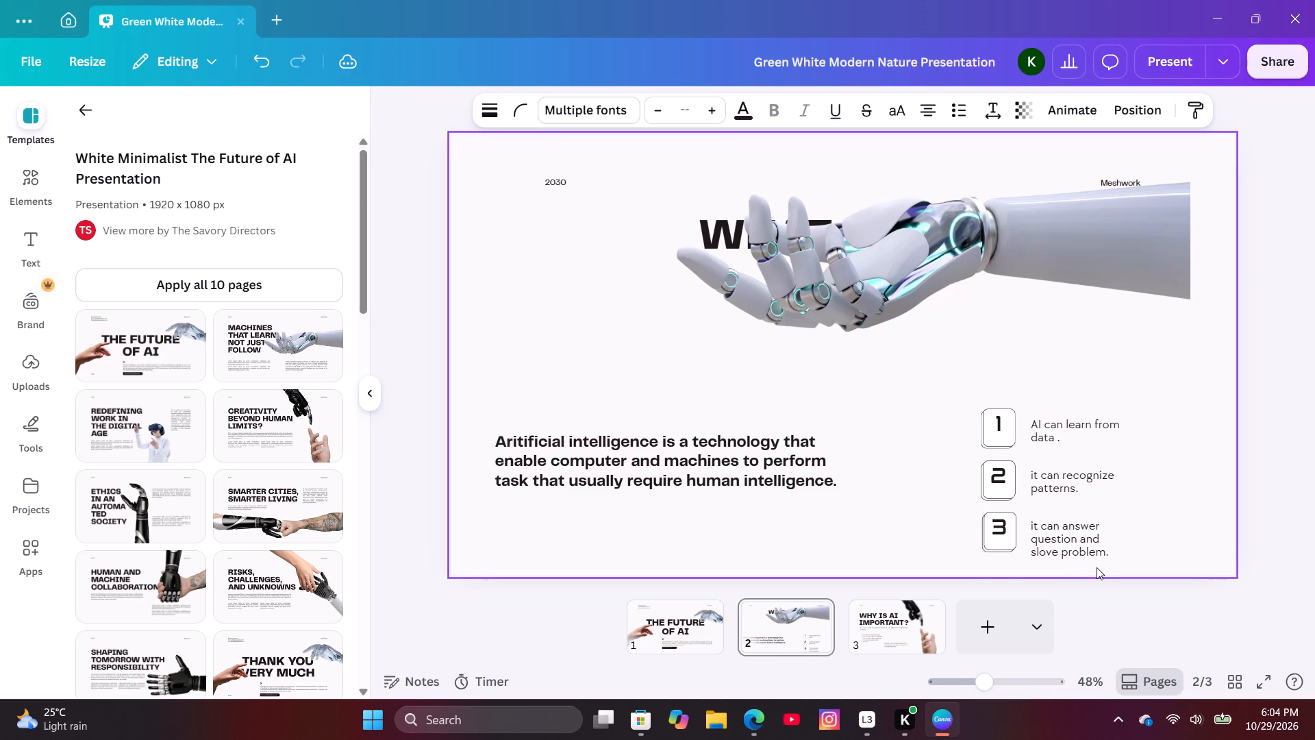
Move the robot hand image back just below the "WHAT IS AI ?" heading, its arm reaching the page's right edge.
{"action": "left_click", "coordinate": [644, 352]}
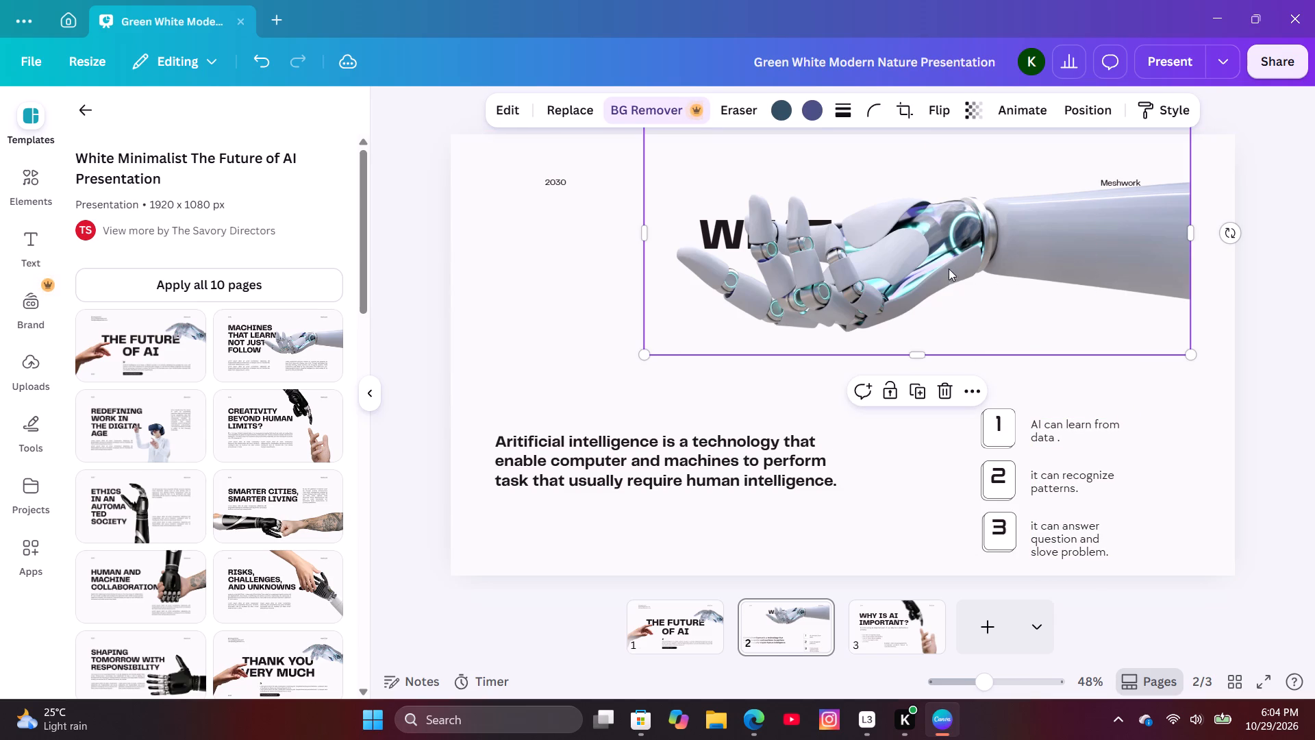
{"action": "left_click_drag", "start_coordinate": [921, 263], "coordinate": [964, 334]}
{"action": "left_click", "coordinate": [563, 285]}
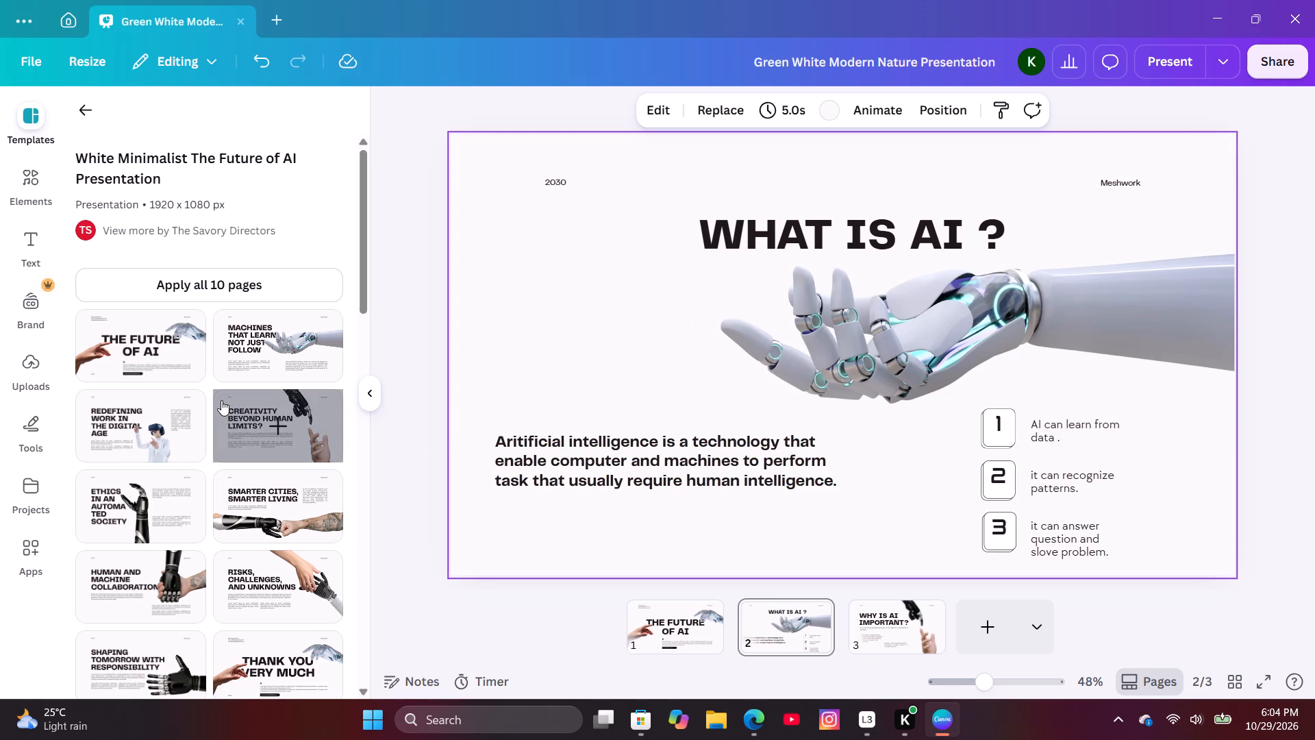
Open the grey "Artificial Intelligence" robot head template from the designs similar to the current template.
{"action": "scroll", "coordinate": [222, 400], "scroll_direction": "down", "scroll_amount": 6}
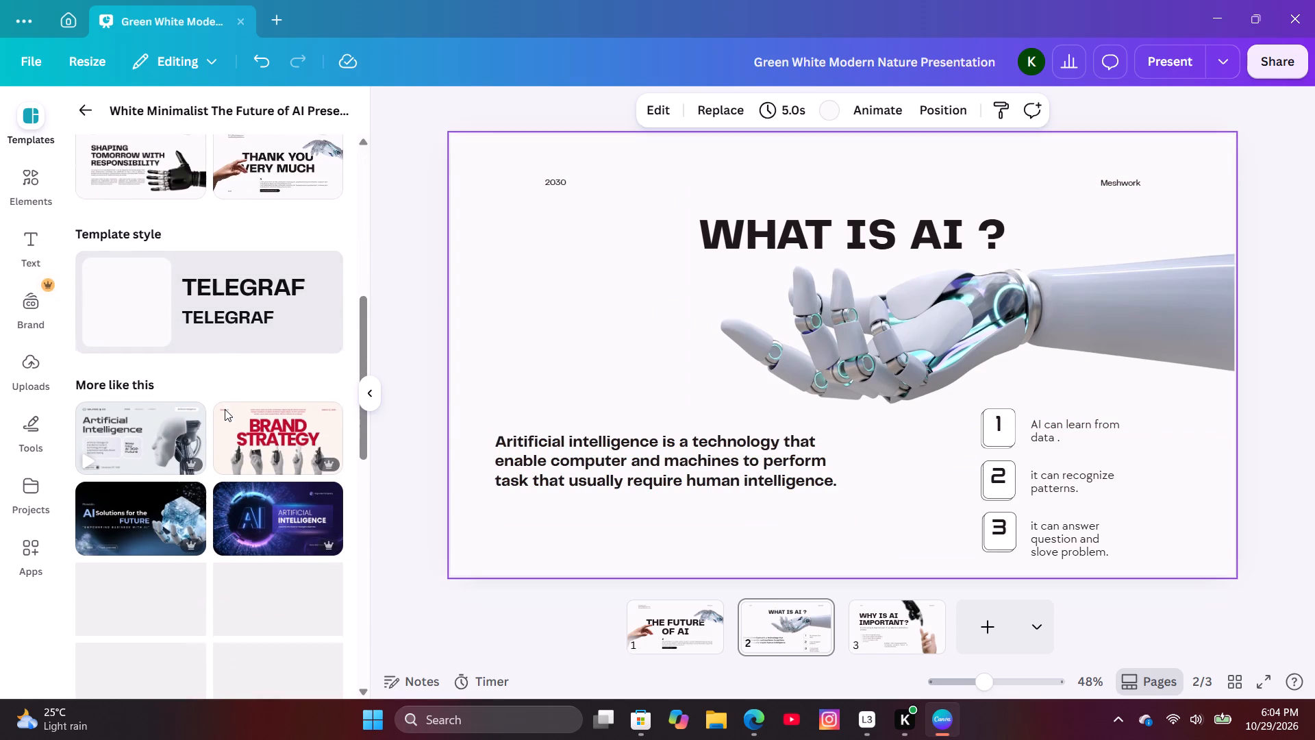
{"action": "scroll", "coordinate": [225, 409], "scroll_direction": "down", "scroll_amount": 1}
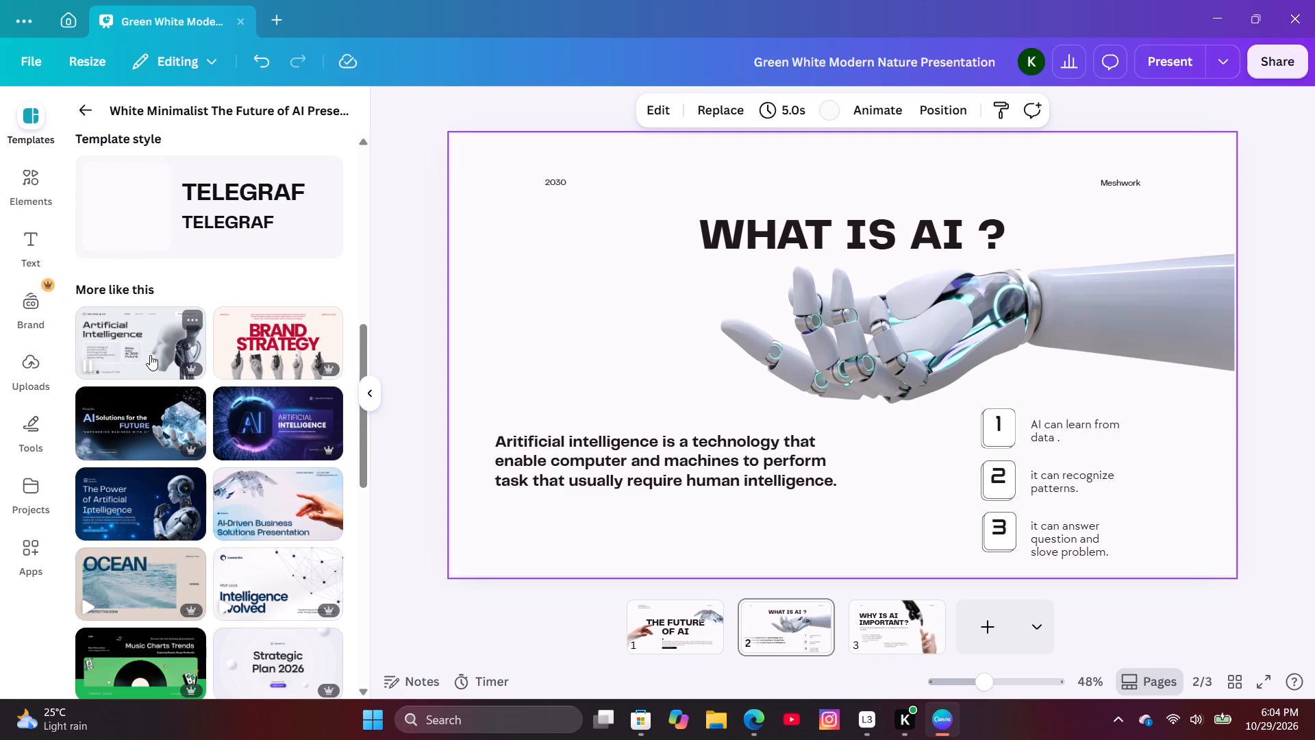
{"action": "left_click", "coordinate": [154, 332]}
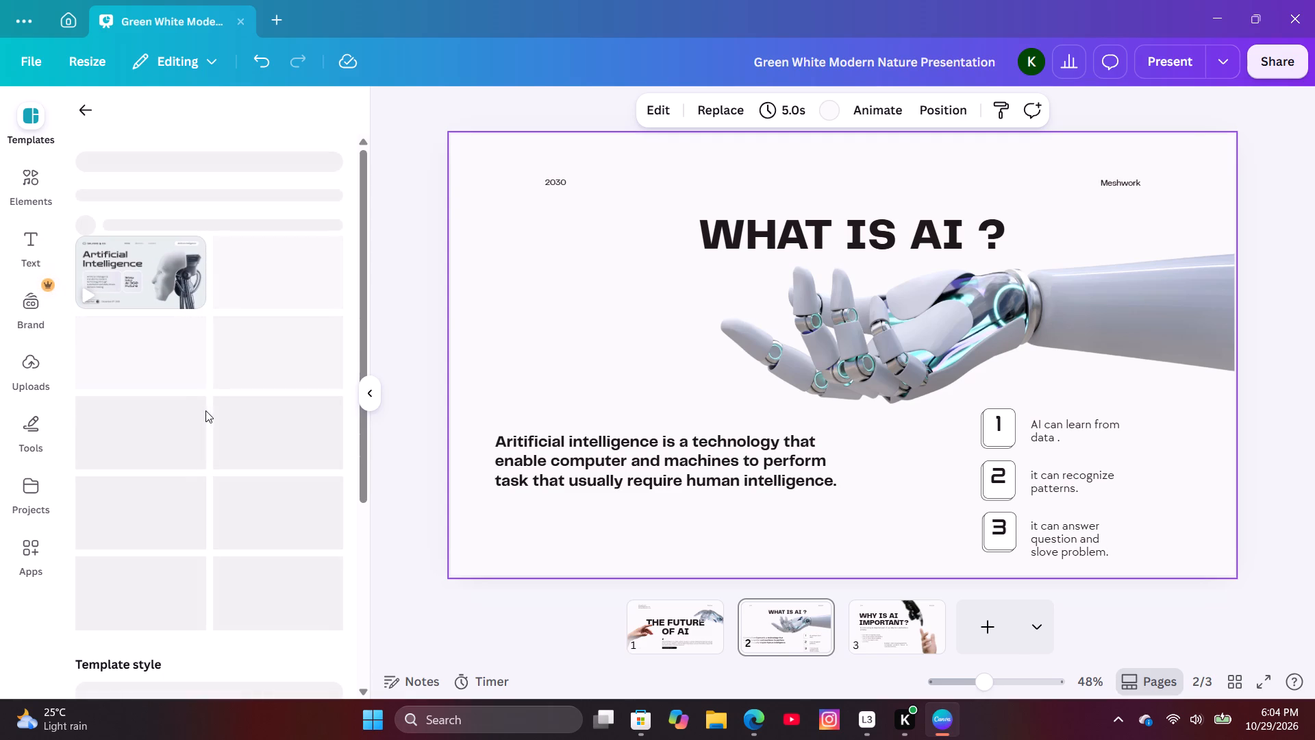
Add a new page 4 and apply the "Challenge of implementation" layout from the gray futuristic Artificial Intelligence template to it.
{"action": "left_click", "coordinate": [984, 625]}
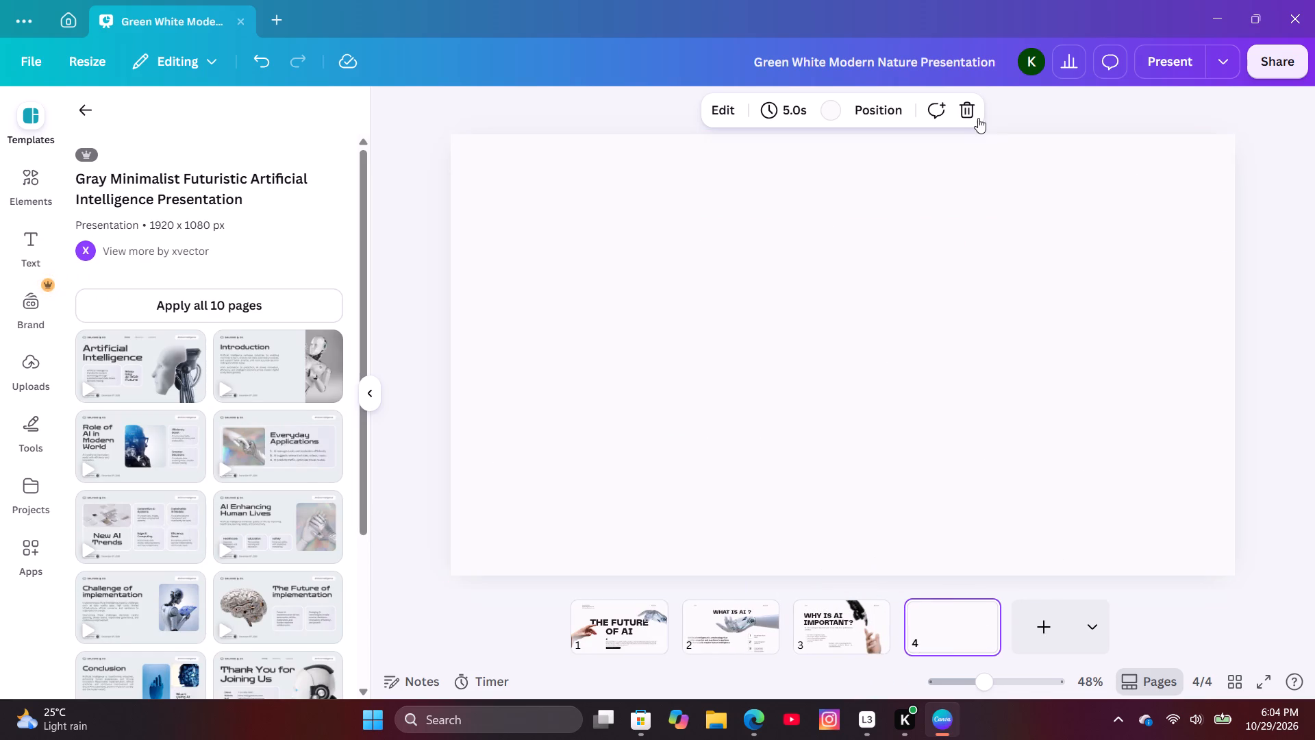
{"action": "scroll", "coordinate": [246, 416], "scroll_direction": "down", "scroll_amount": 2}
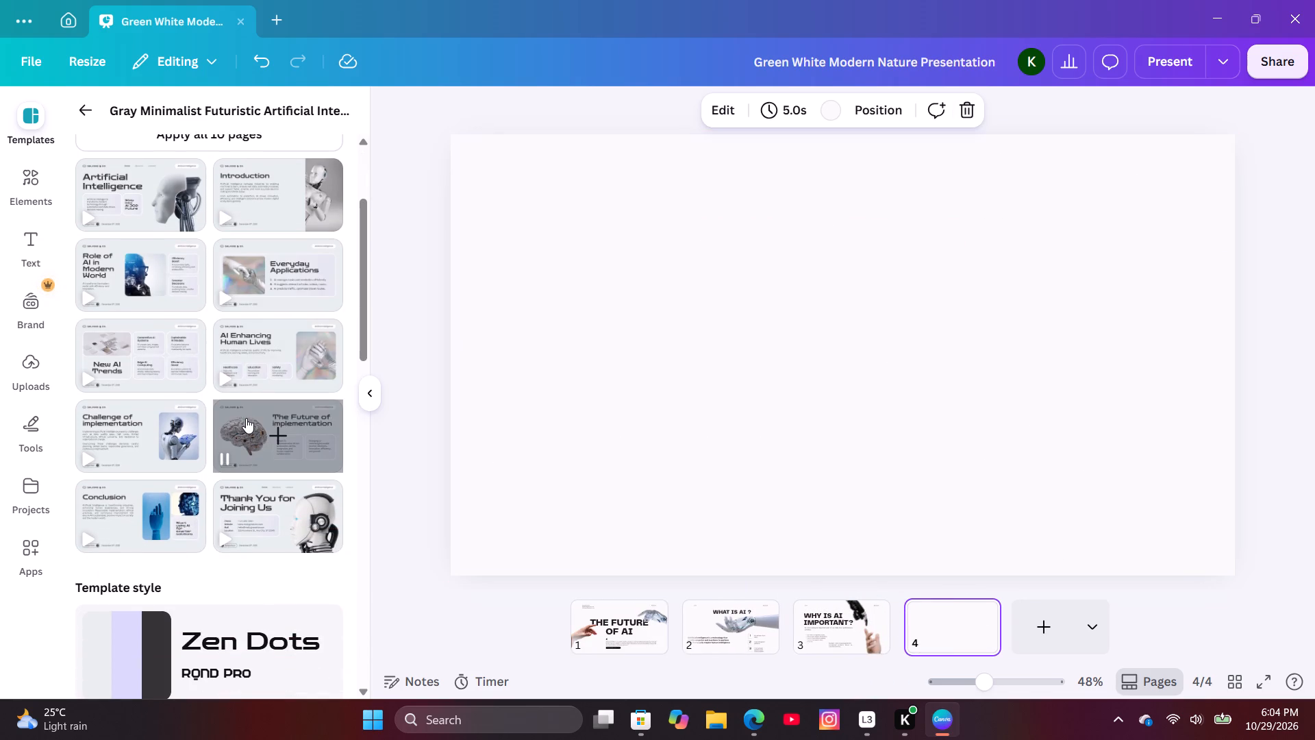
{"action": "scroll", "coordinate": [246, 418], "scroll_direction": "up", "scroll_amount": 1}
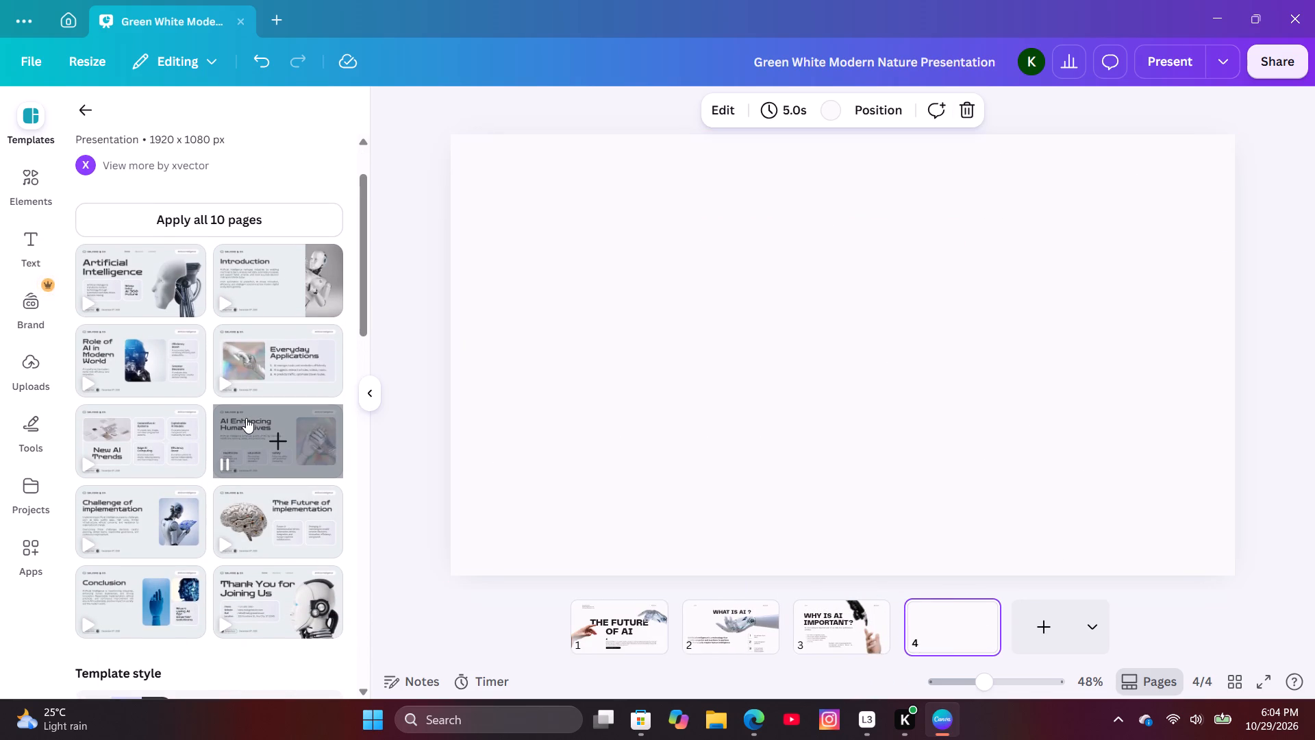
{"action": "scroll", "coordinate": [227, 486], "scroll_direction": "down", "scroll_amount": 4}
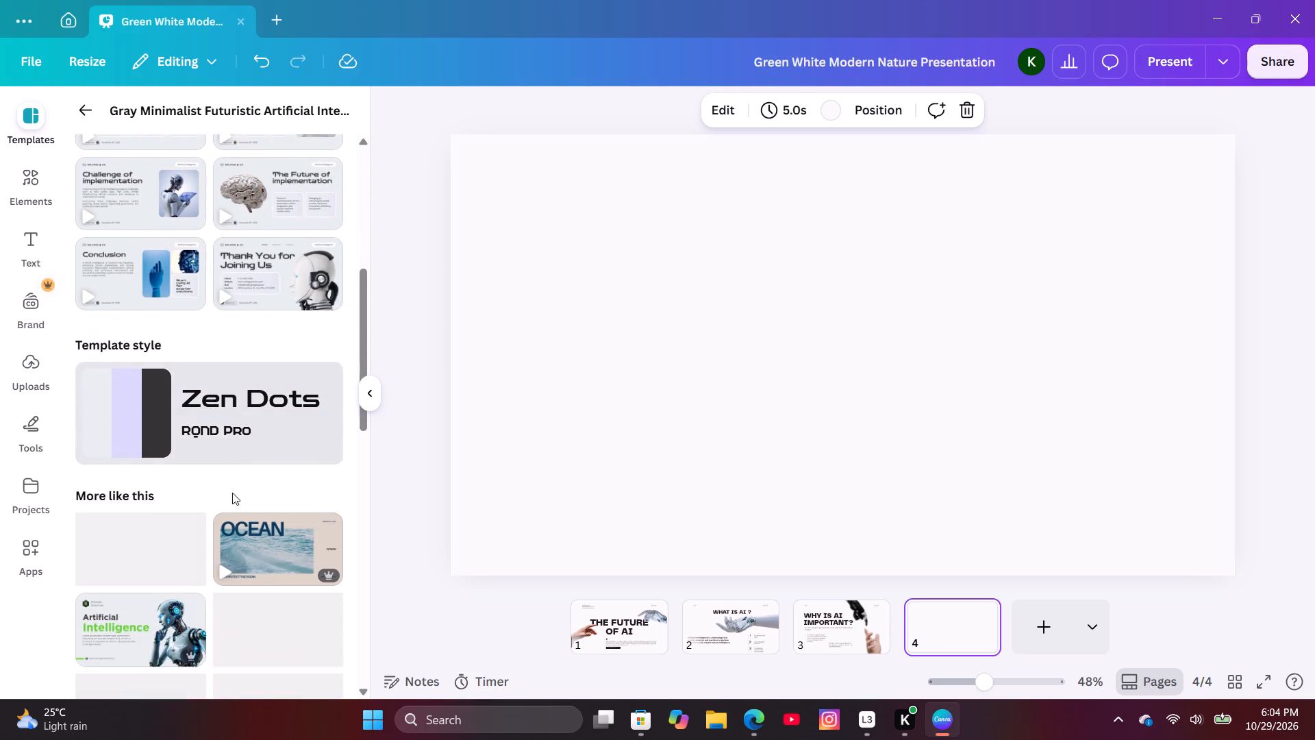
{"action": "scroll", "coordinate": [232, 493], "scroll_direction": "down", "scroll_amount": 4}
{"action": "scroll", "coordinate": [232, 493], "scroll_direction": "up", "scroll_amount": 4}
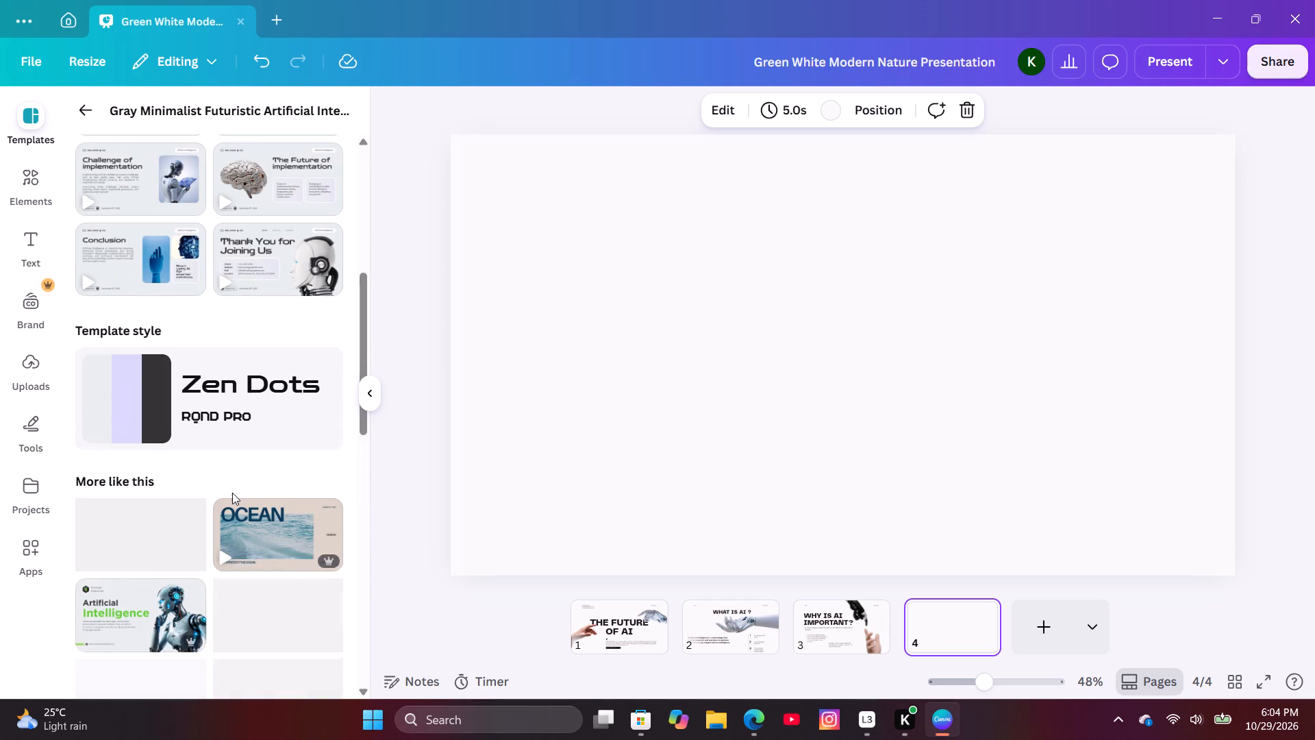
{"action": "scroll", "coordinate": [232, 493], "scroll_direction": "up", "scroll_amount": 4}
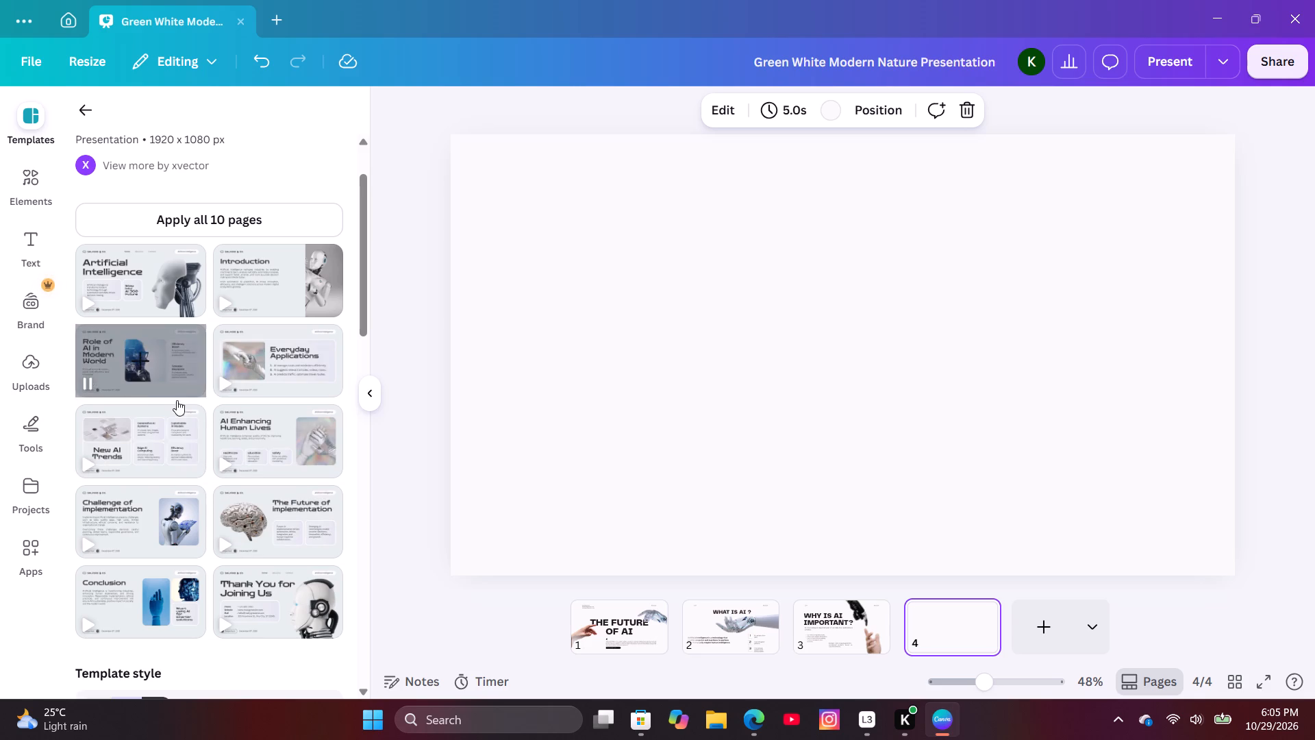
{"action": "left_click", "coordinate": [147, 515]}
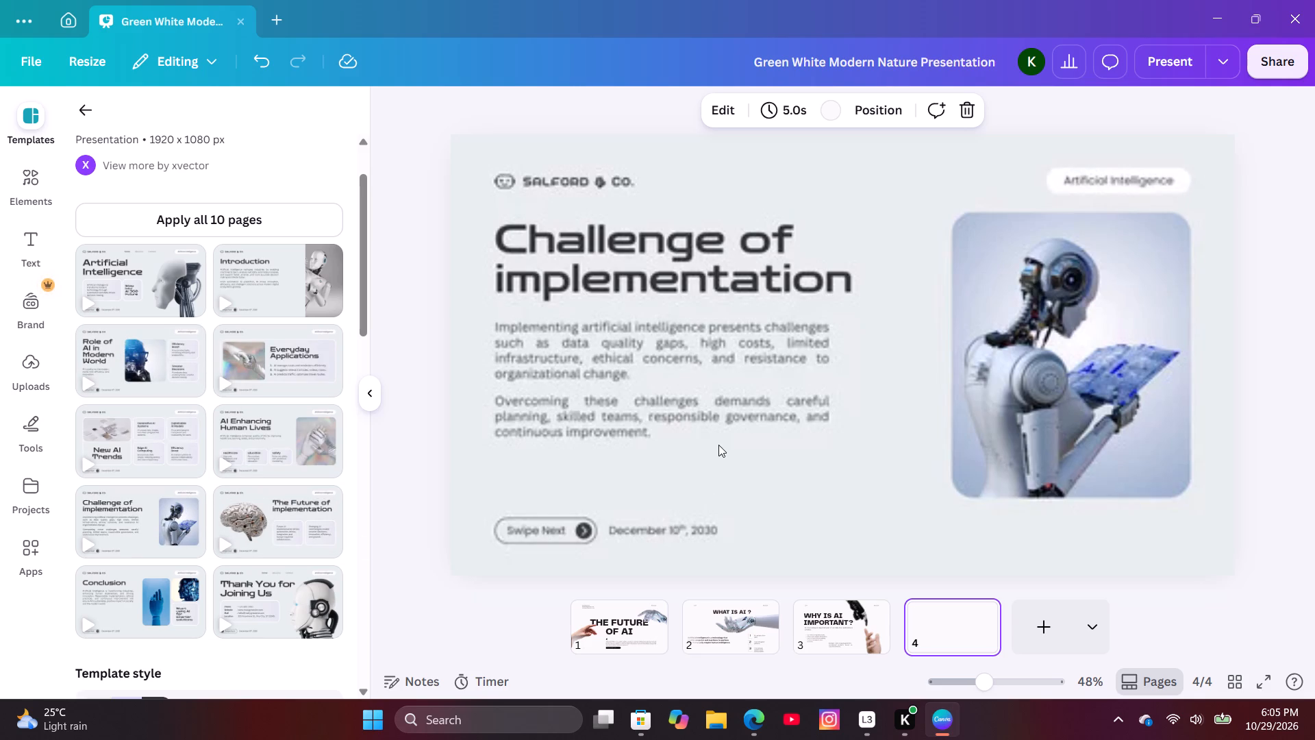
Delete the "Swipe Next" and date group, and the "Salford & Co." name with its robot logo, from page 4.
{"action": "left_click", "coordinate": [544, 530]}
{"action": "key", "text": "BackSpace"}
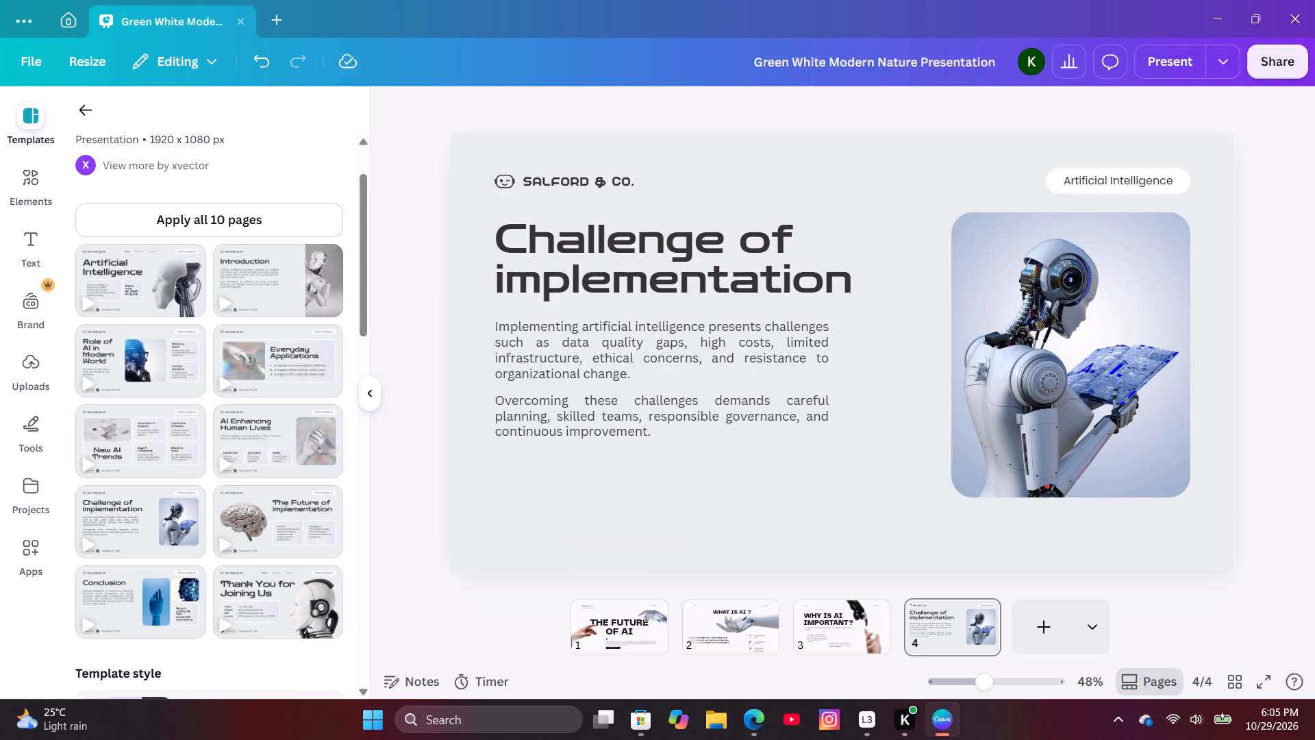
{"action": "left_click", "coordinate": [573, 178]}
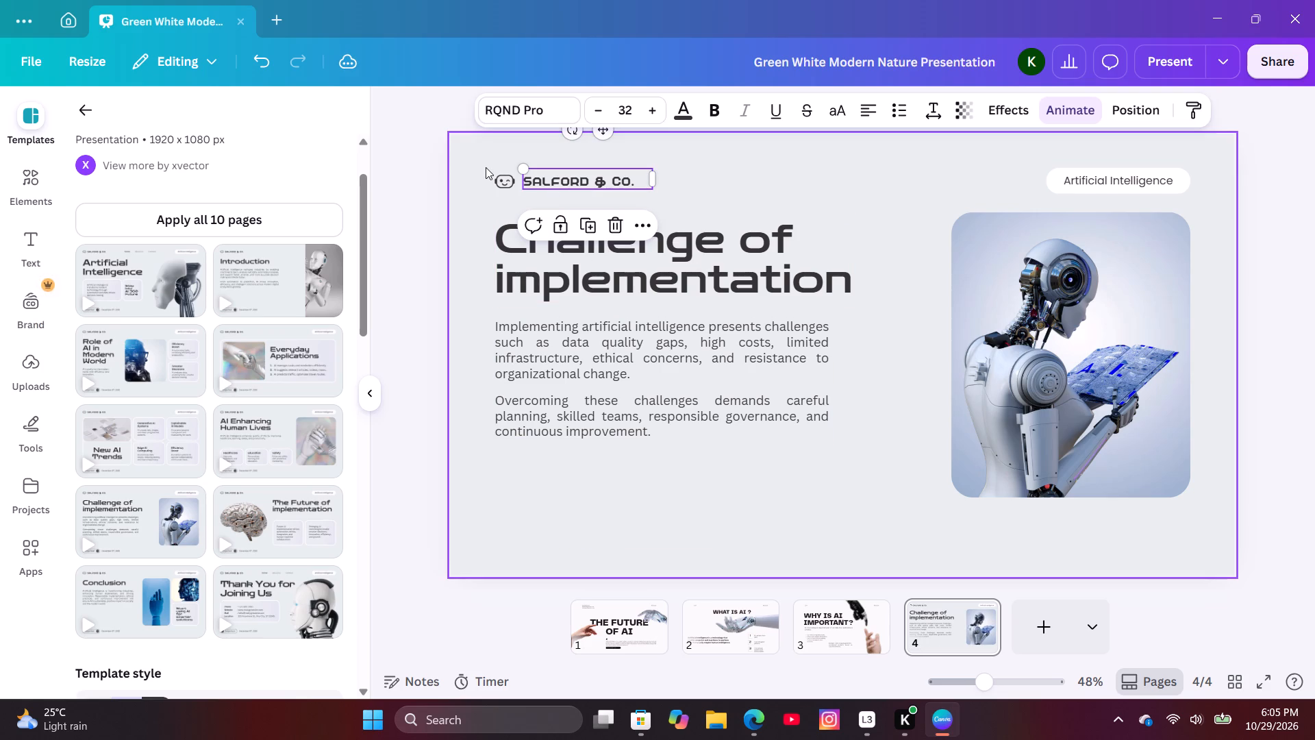
{"action": "left_click", "coordinate": [490, 164]}
{"action": "left_click_drag", "start_coordinate": [487, 156], "coordinate": [651, 190]}
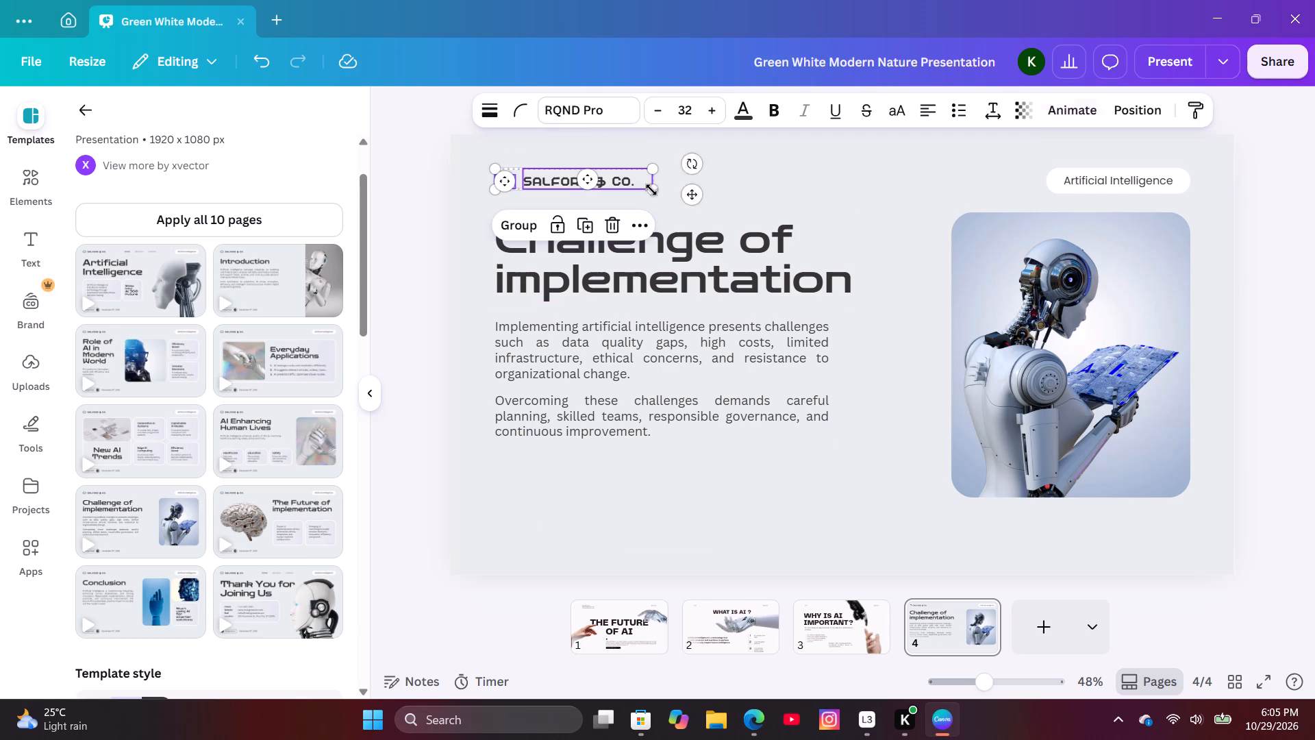
{"action": "key", "text": "BackSpace"}
Replace the "Challenge of implementation" heading on page 4 with "AI in Everyday live".
{"action": "double_click", "coordinate": [667, 256]}
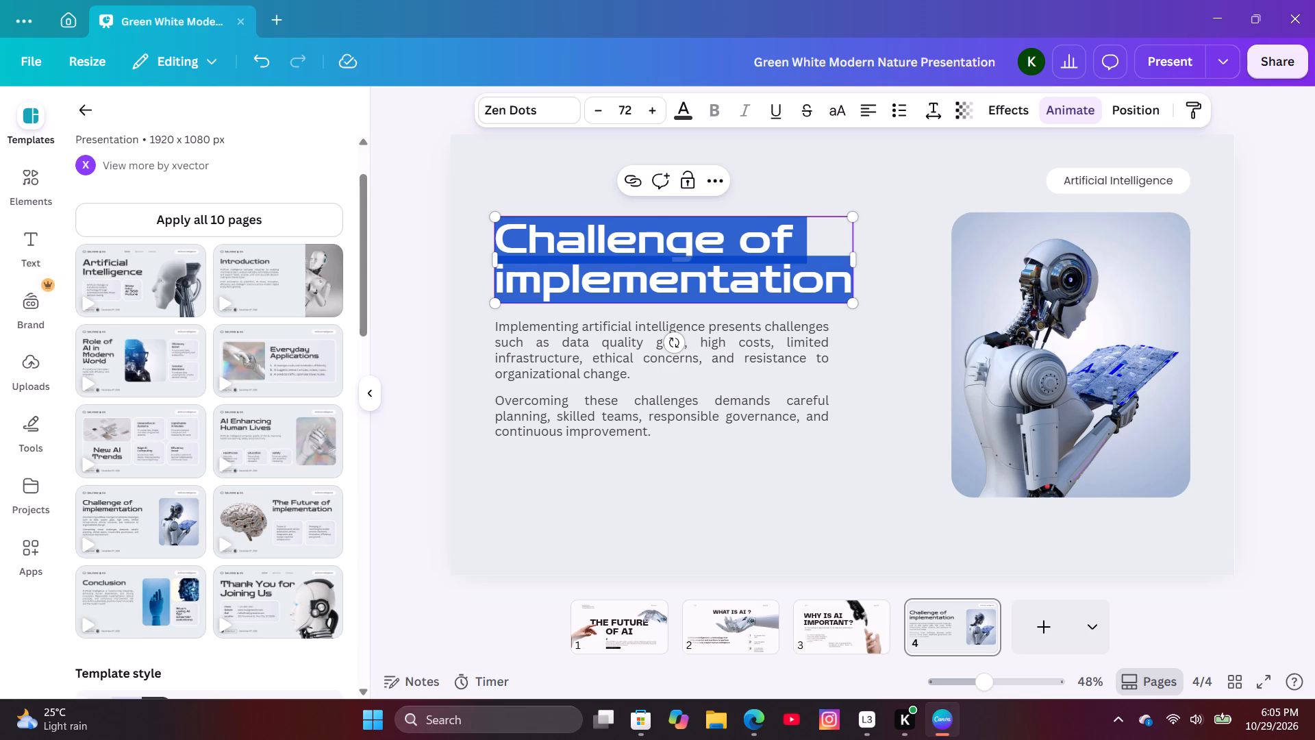
{"action": "key", "text": "a"}
{"action": "key", "text": "i"}
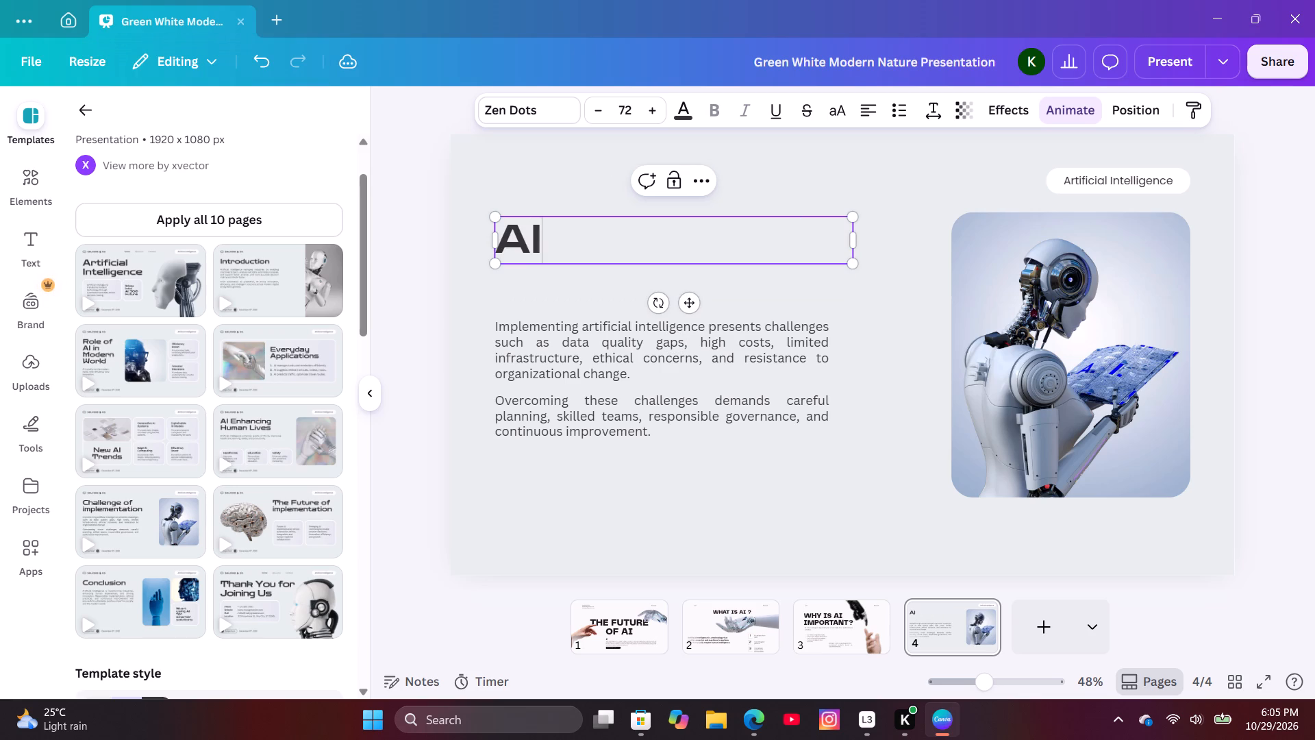
{"action": "key", "text": "space"}
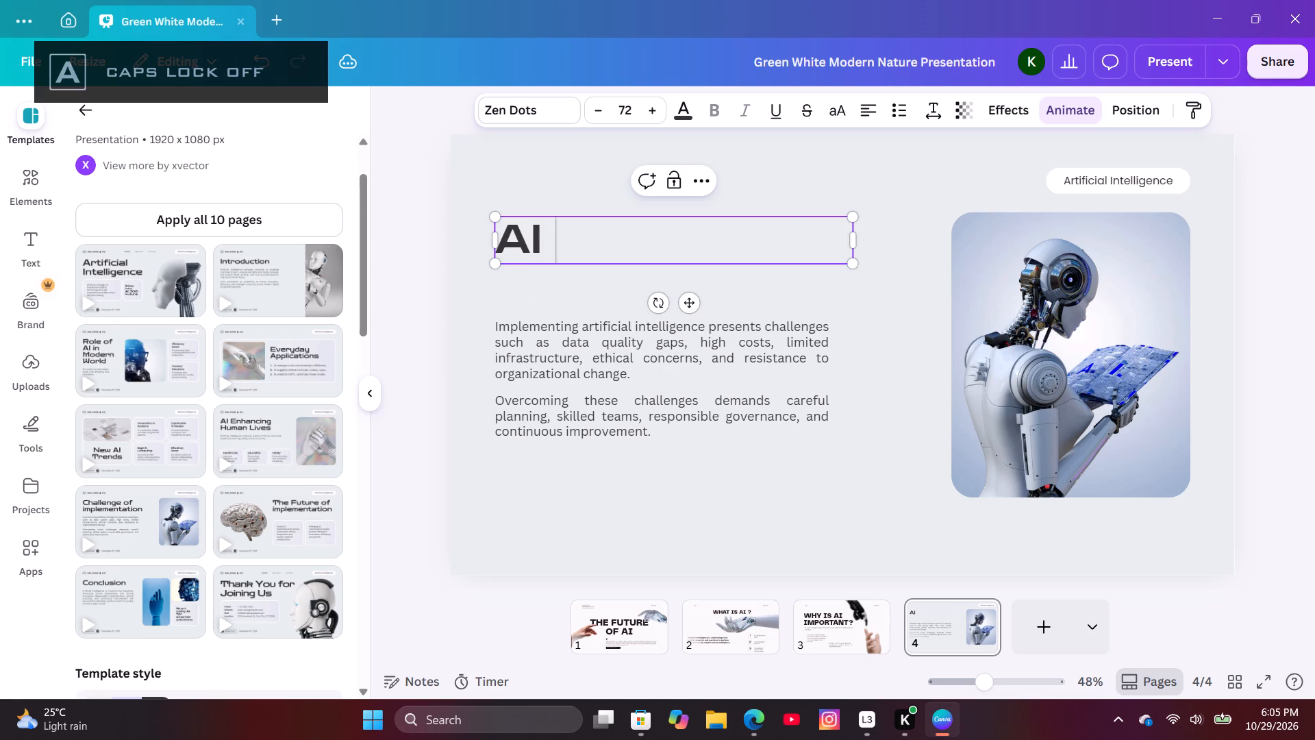
{"action": "type", "text": "in"}
{"action": "key", "text": "space"}
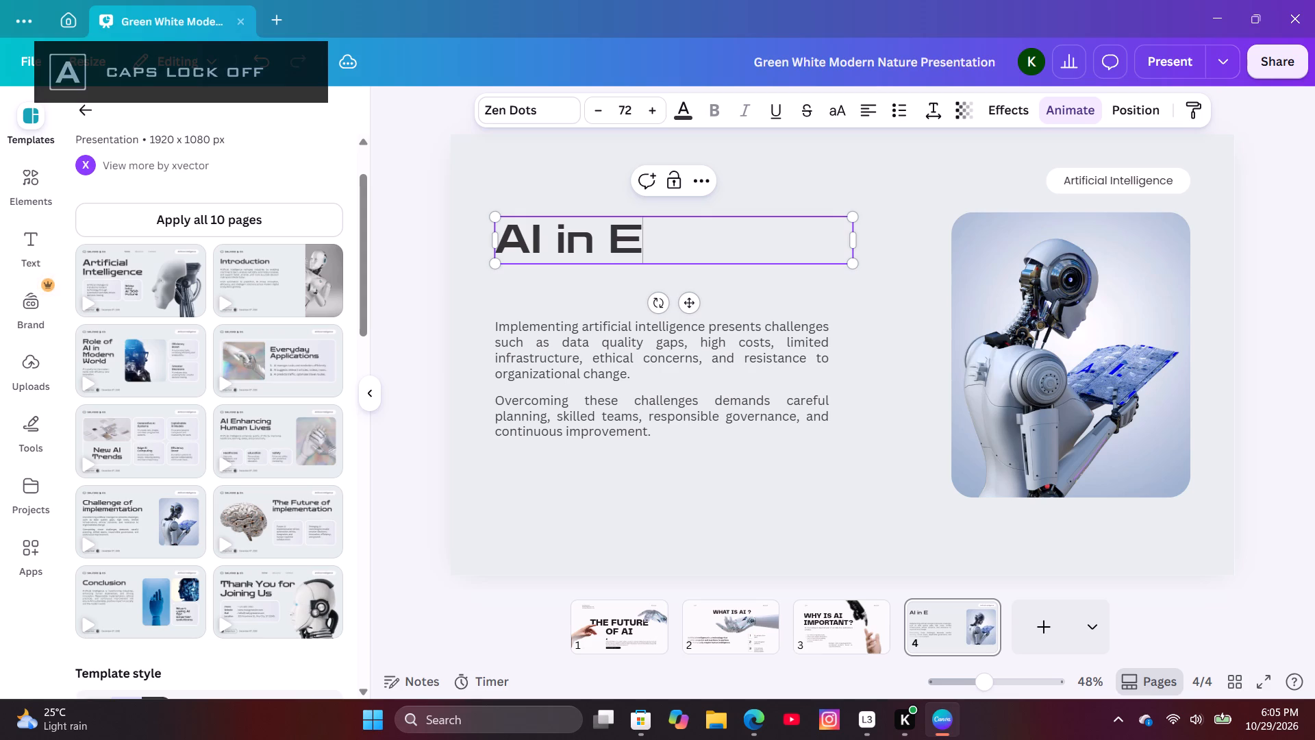
{"action": "type", "text": "very"}
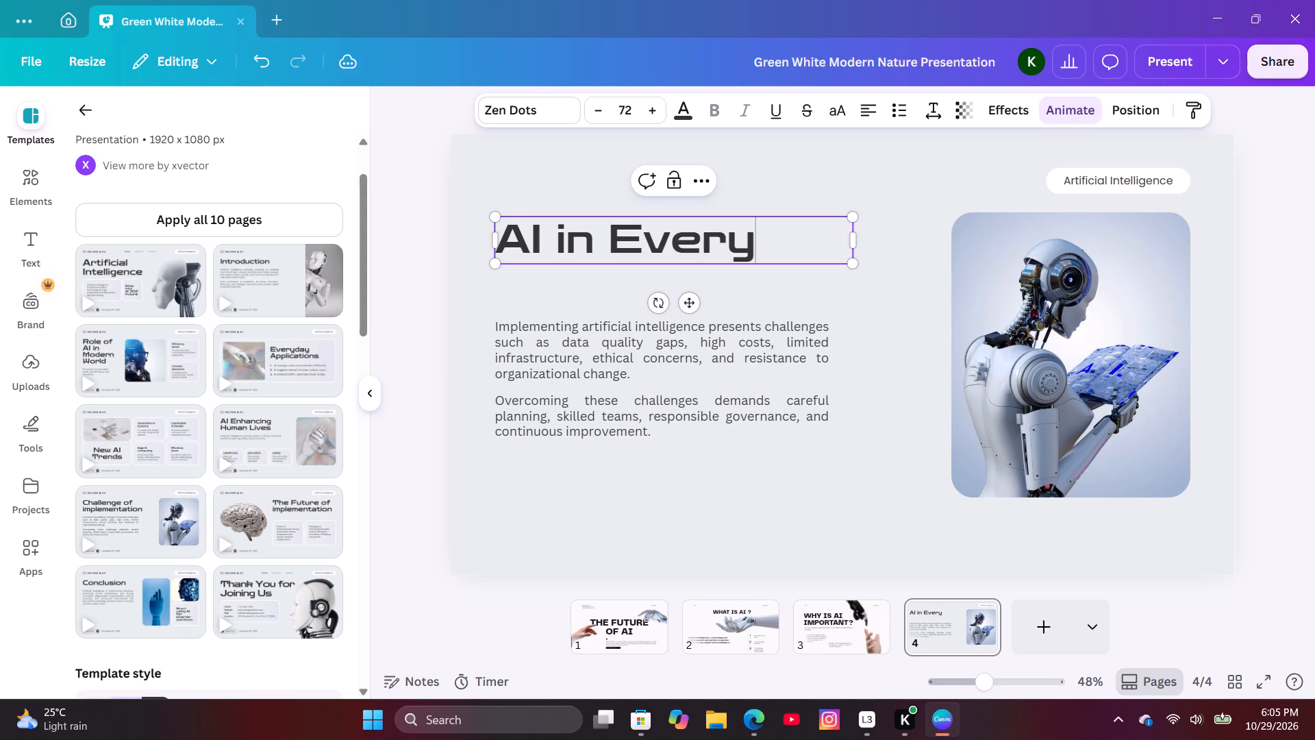
{"action": "type", "text": "day"}
{"action": "key", "text": "space"}
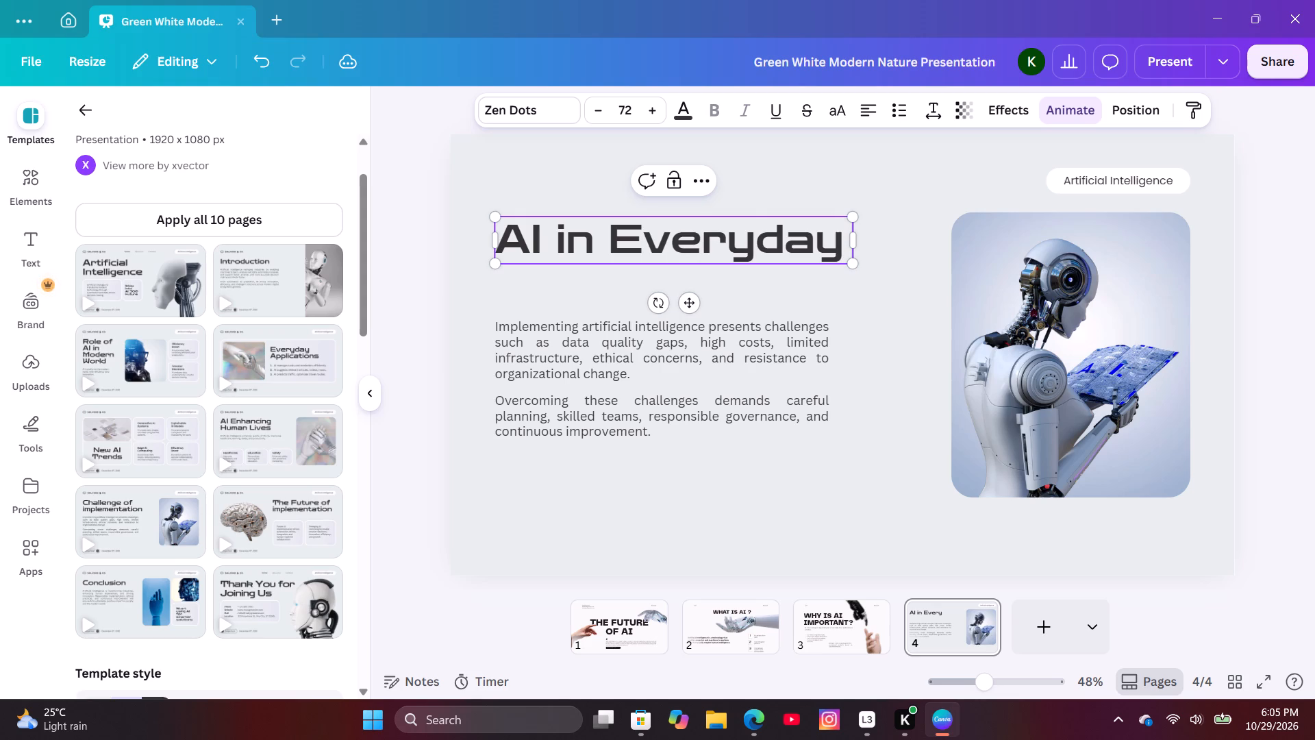
{"action": "key", "text": "Return"}
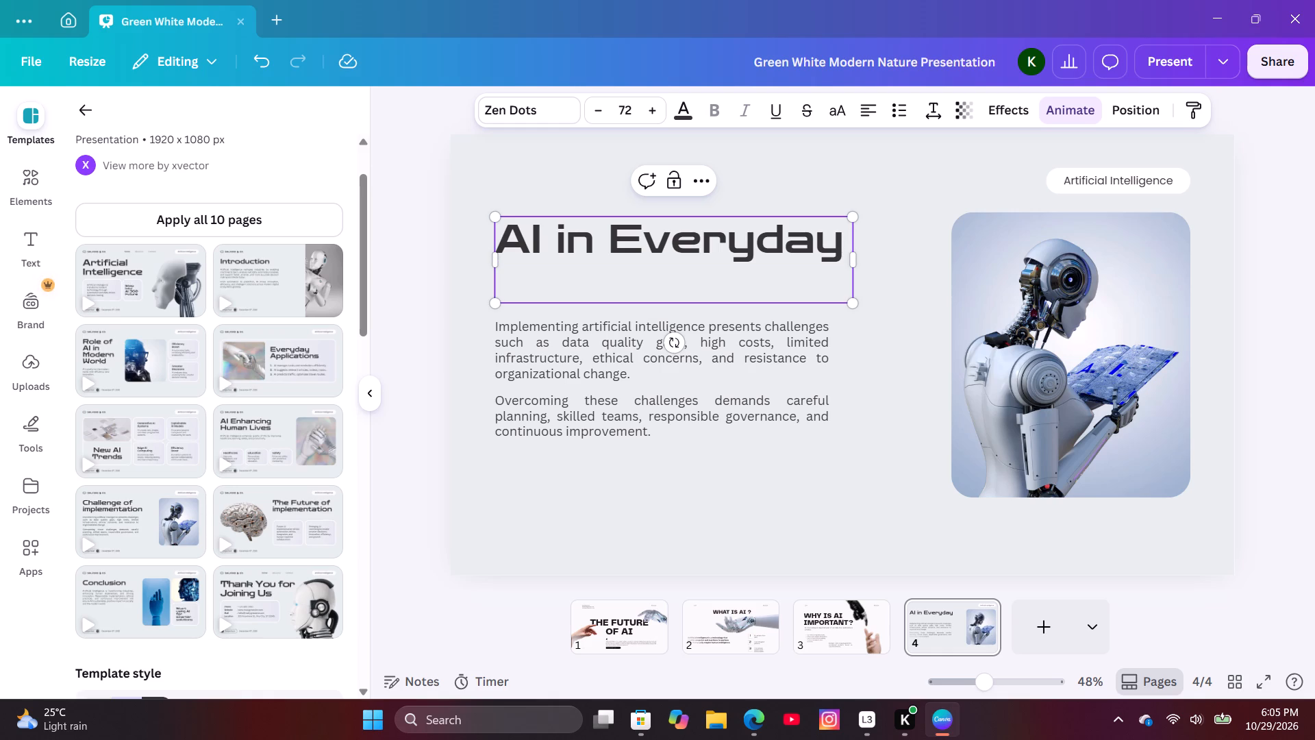
{"action": "key", "text": "BackSpace"}
{"action": "key", "text": "BackSpace"}
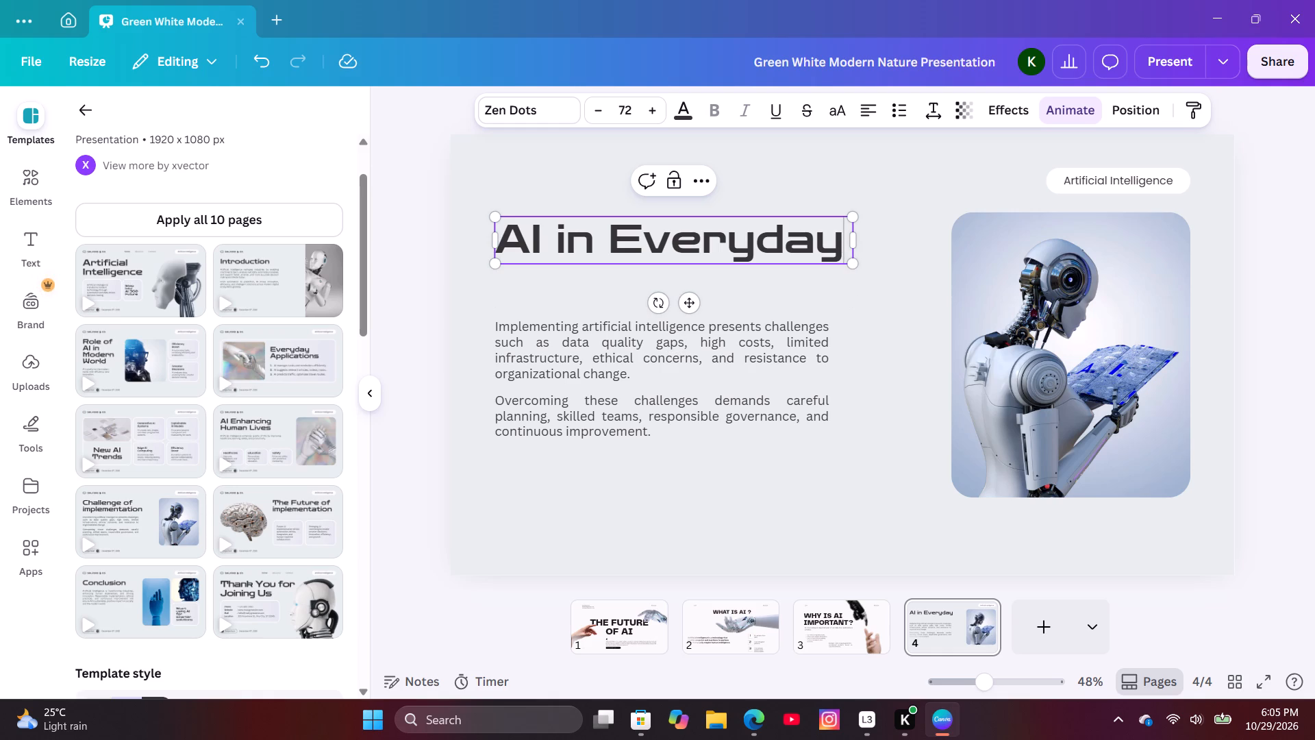
{"action": "key", "text": "space"}
{"action": "type", "text": "live"}
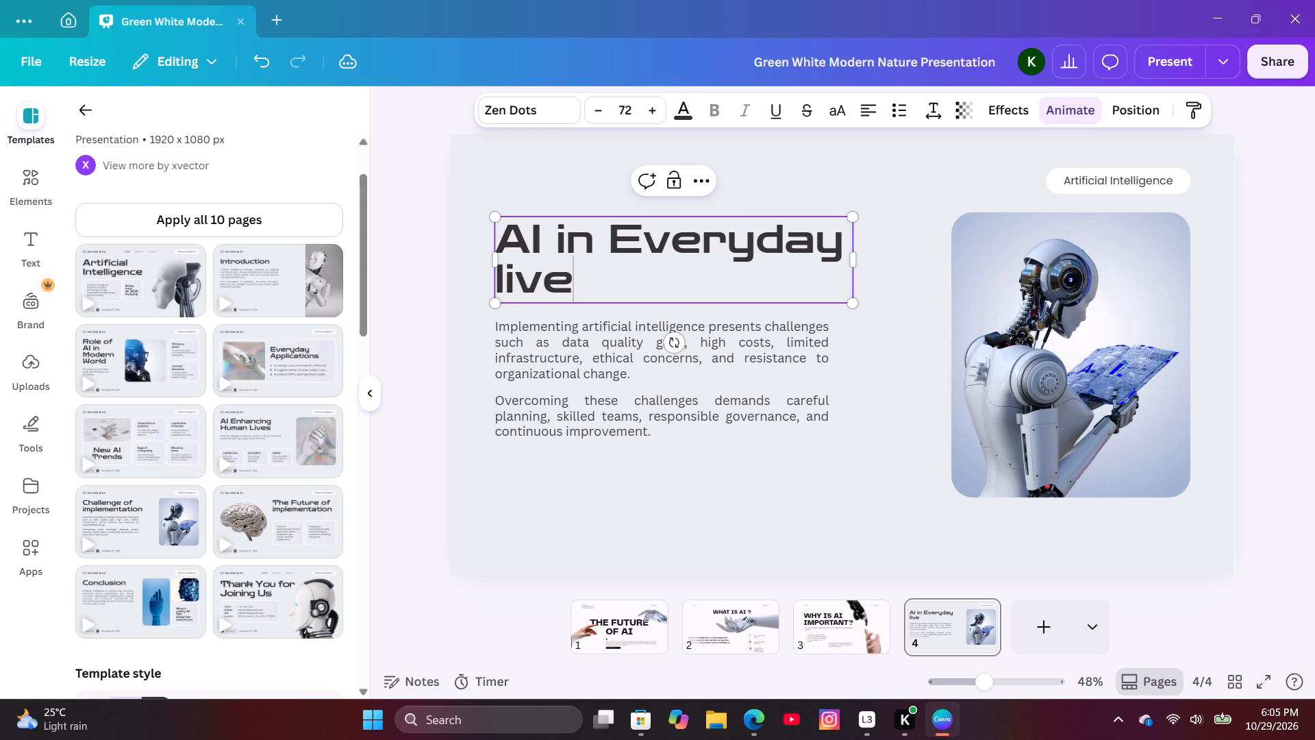
{"action": "left_click", "coordinate": [884, 415]}
Widen the heading's text box to about 1,143, up to the robot image's edge, so the heading fits on one line.
{"action": "left_click", "coordinate": [827, 256]}
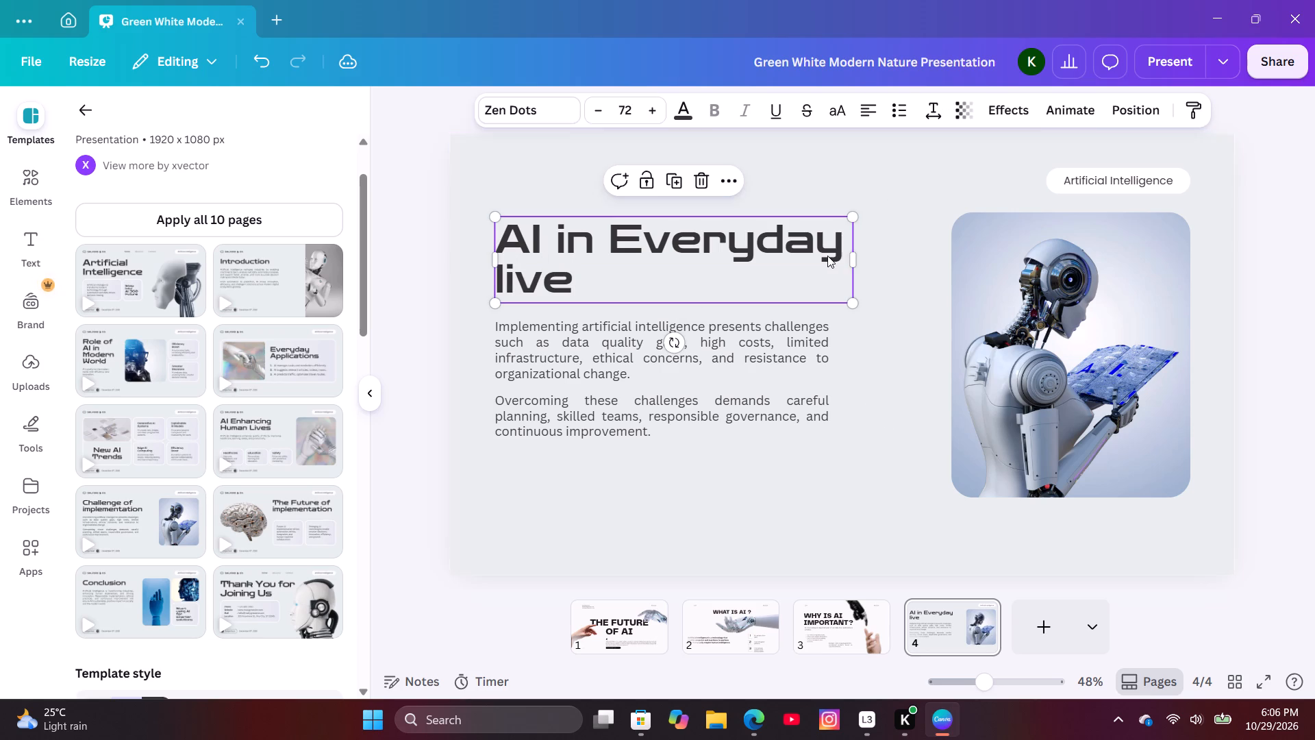
{"action": "left_click", "coordinate": [852, 263]}
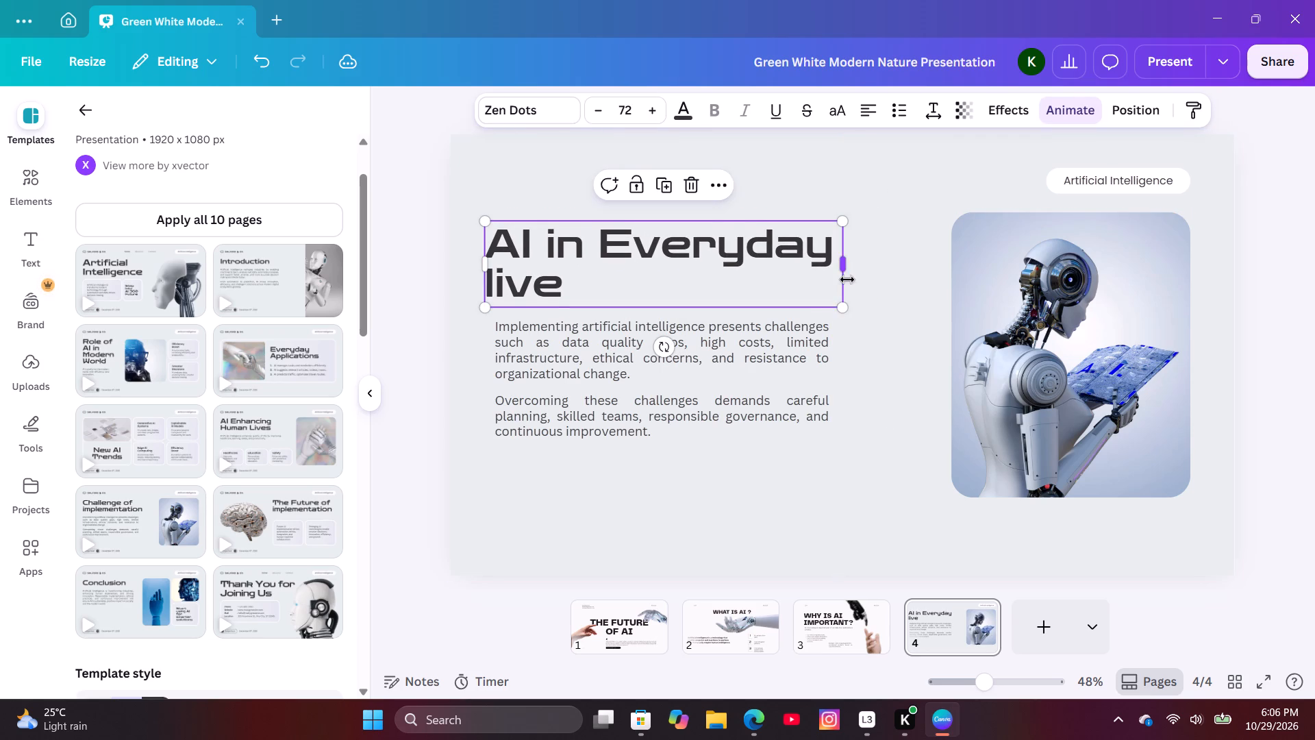
{"action": "left_click", "coordinate": [620, 289]}
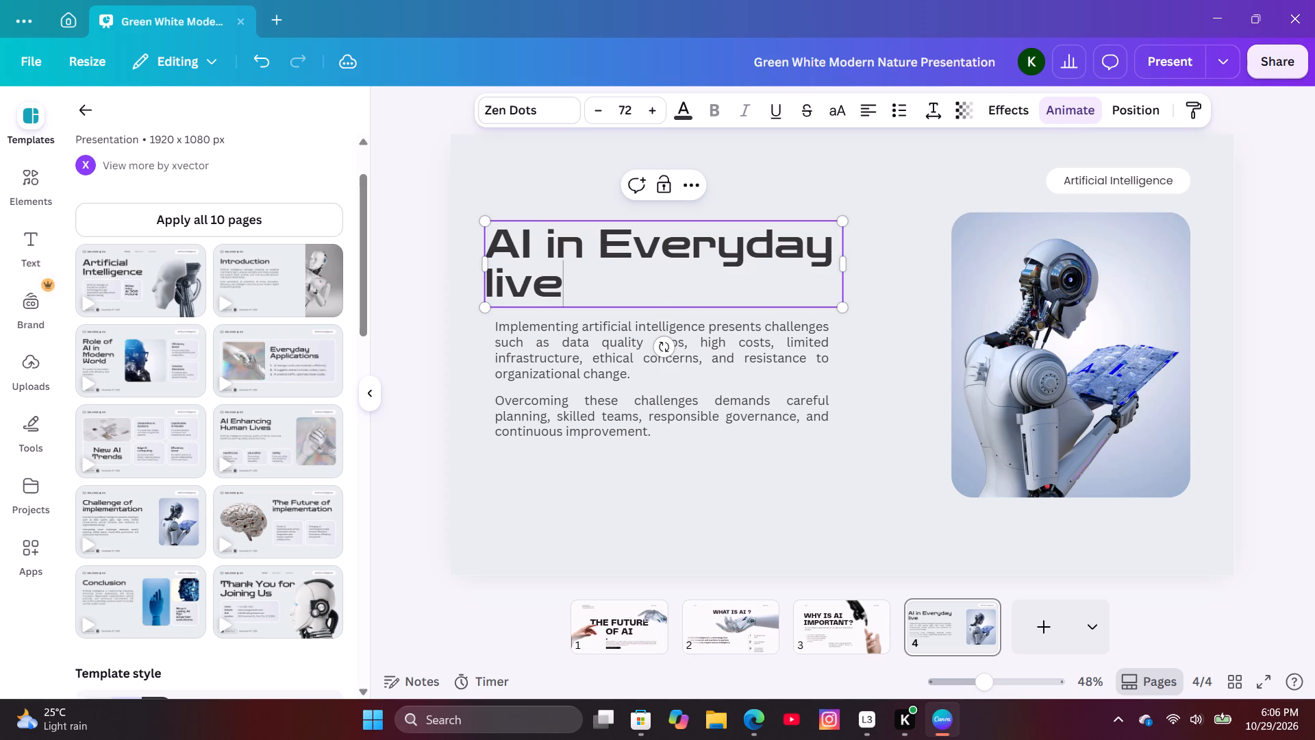
{"action": "left_click_drag", "start_coordinate": [845, 267], "coordinate": [871, 267]}
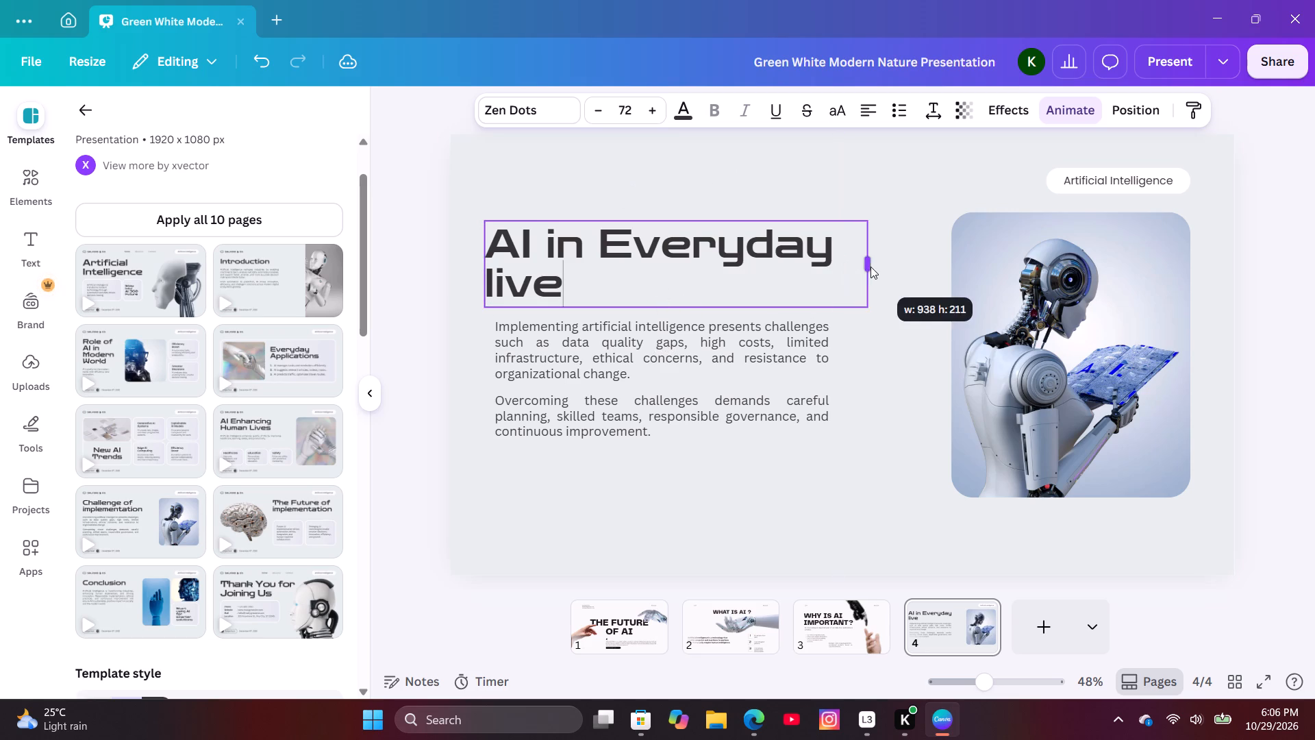
{"action": "left_click_drag", "start_coordinate": [871, 267], "coordinate": [905, 264]}
{"action": "left_click_drag", "start_coordinate": [905, 264], "coordinate": [927, 264]}
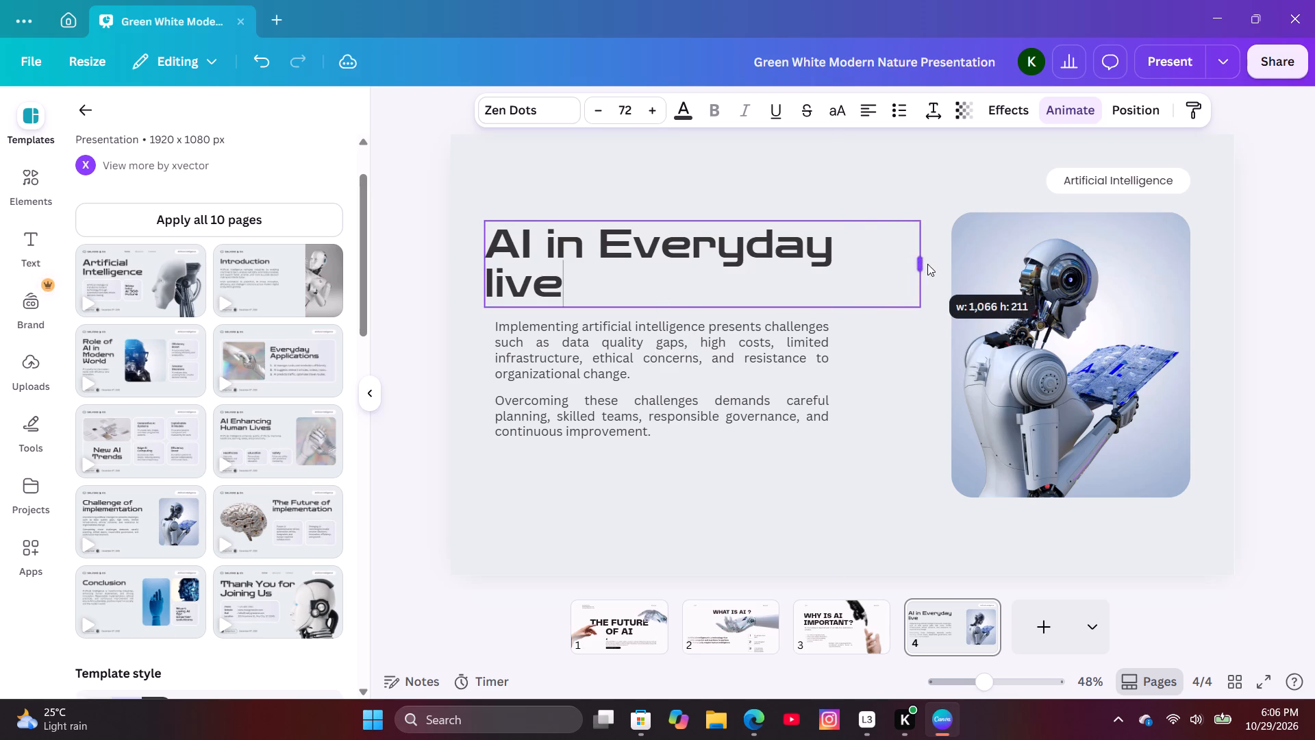
{"action": "left_click_drag", "start_coordinate": [927, 264], "coordinate": [951, 262]}
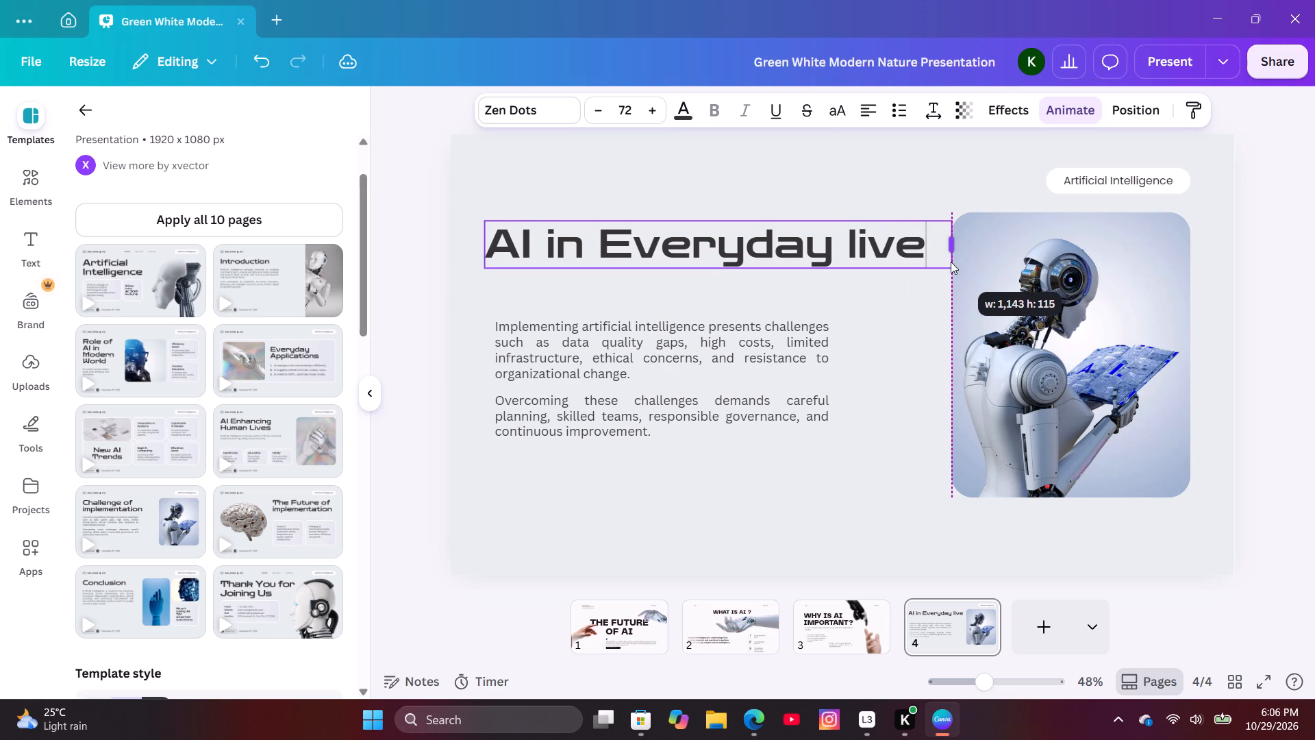
{"action": "left_click_drag", "start_coordinate": [951, 262], "coordinate": [953, 262]}
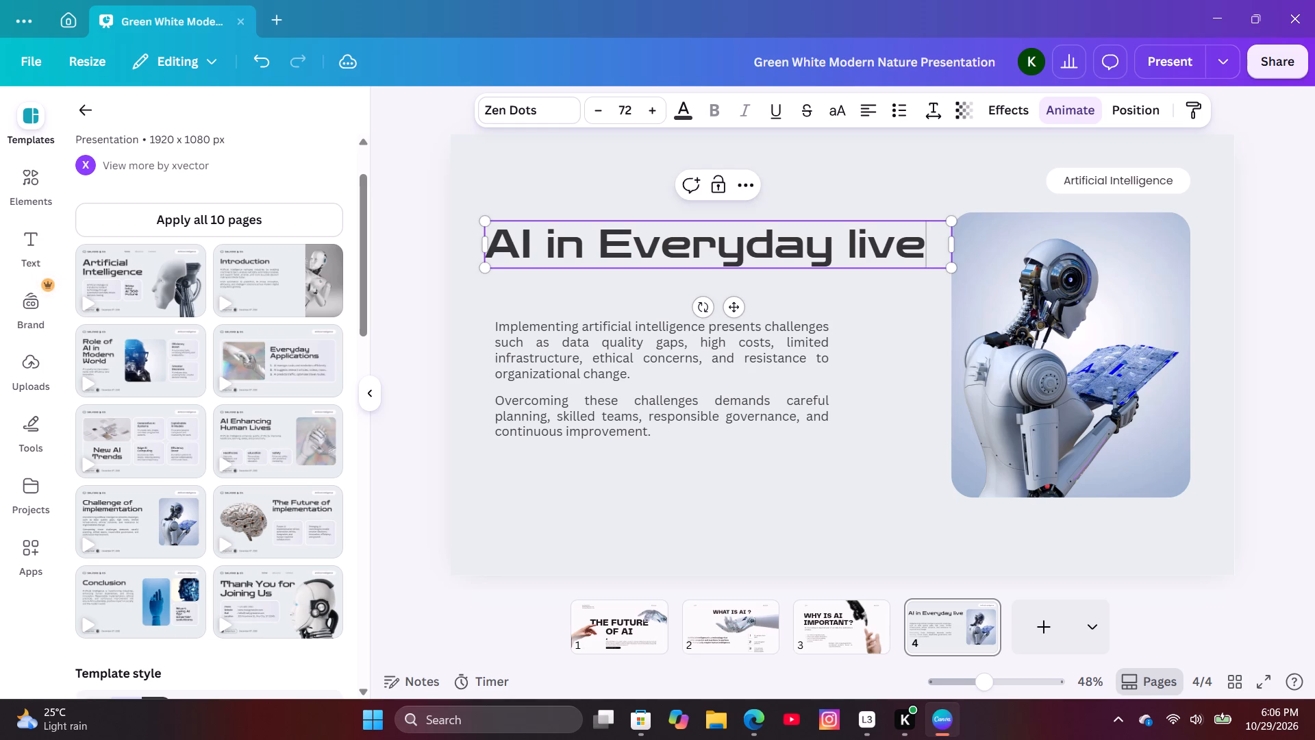
Add a question mark after "live" in the heading and extend its text box leftward to keep it on one line.
{"action": "key", "text": "shift+question"}
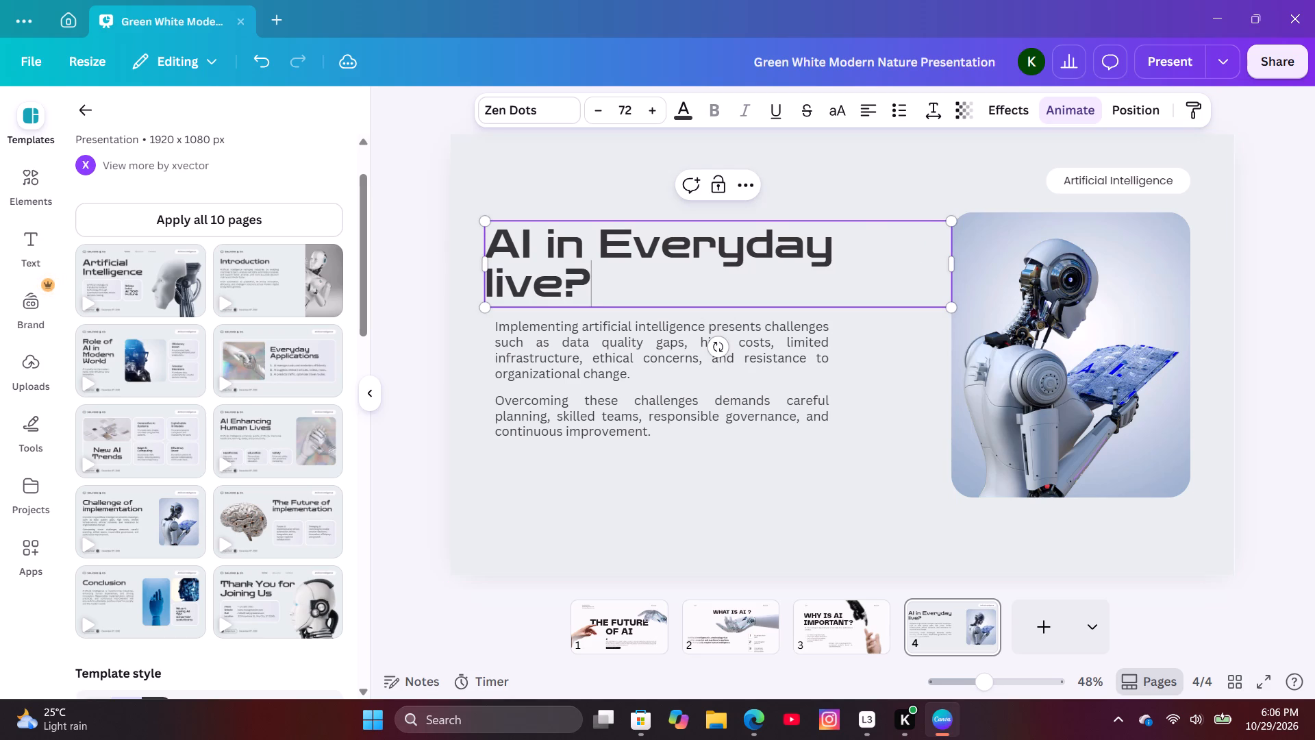
{"action": "left_click_drag", "start_coordinate": [484, 264], "coordinate": [468, 264]}
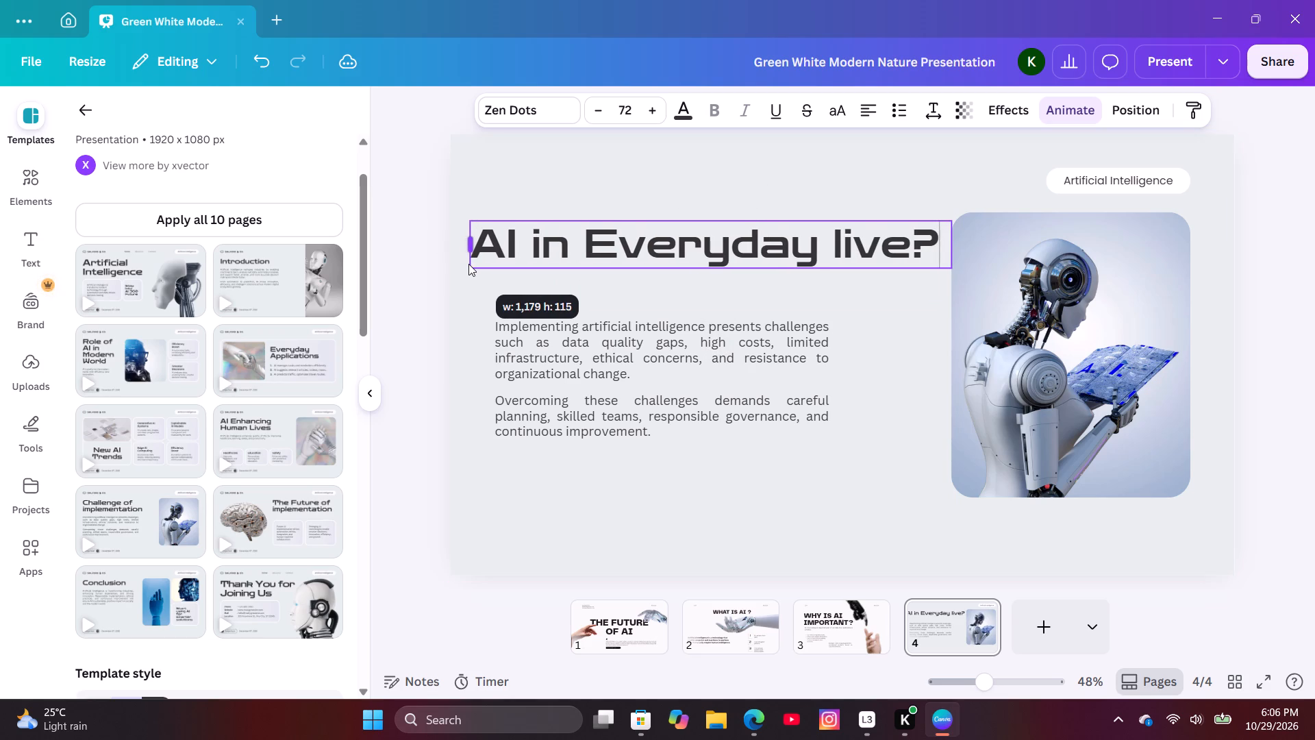
{"action": "left_click_drag", "start_coordinate": [468, 264], "coordinate": [474, 264]}
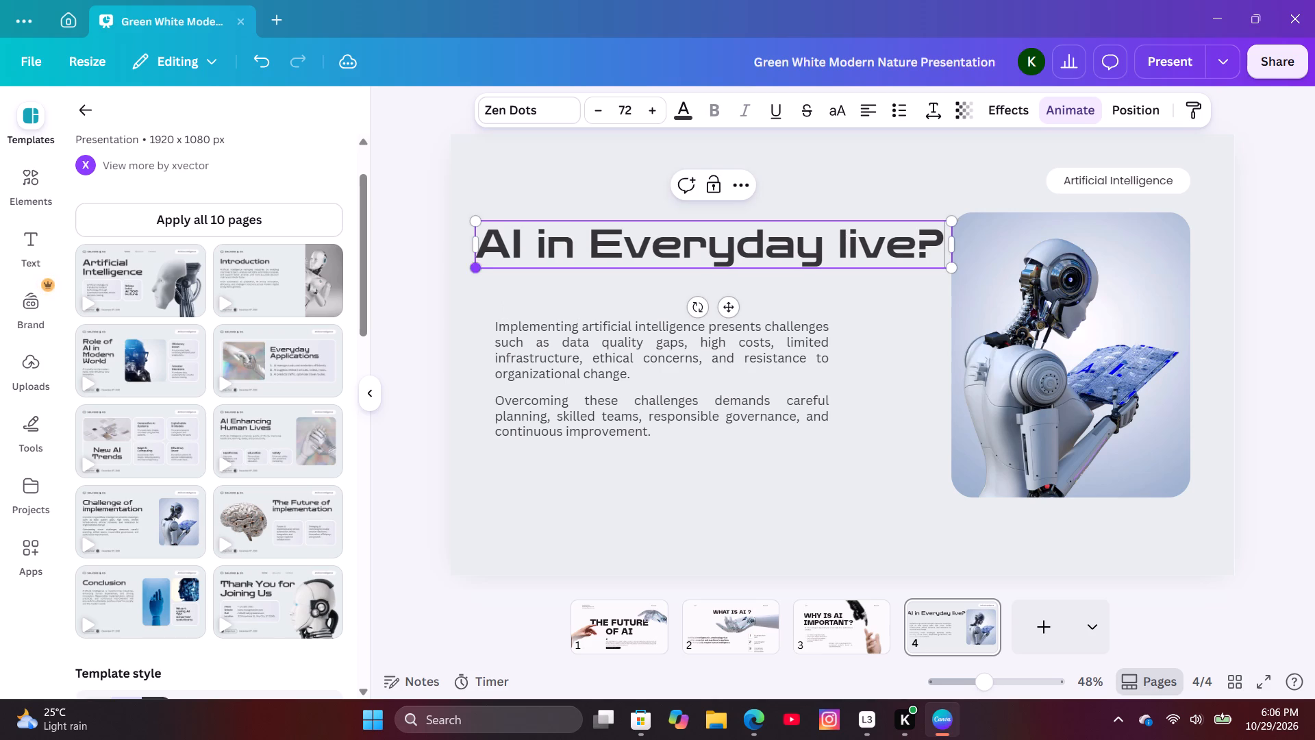
{"action": "left_click", "coordinate": [590, 190]}
Move the "AI in Everyday live?" heading slightly left, leaving a gap before the robot image.
{"action": "left_click_drag", "start_coordinate": [654, 244], "coordinate": [640, 245]}
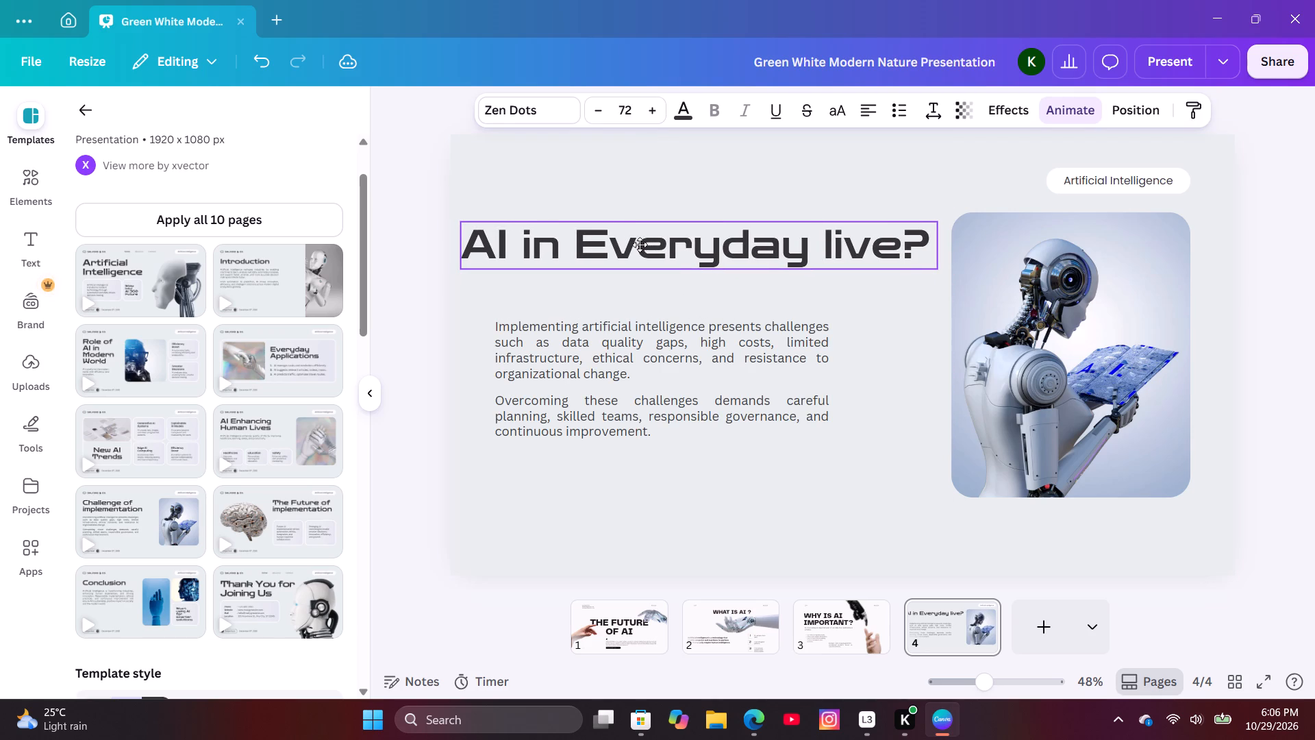
{"action": "left_click_drag", "start_coordinate": [640, 245], "coordinate": [640, 244]}
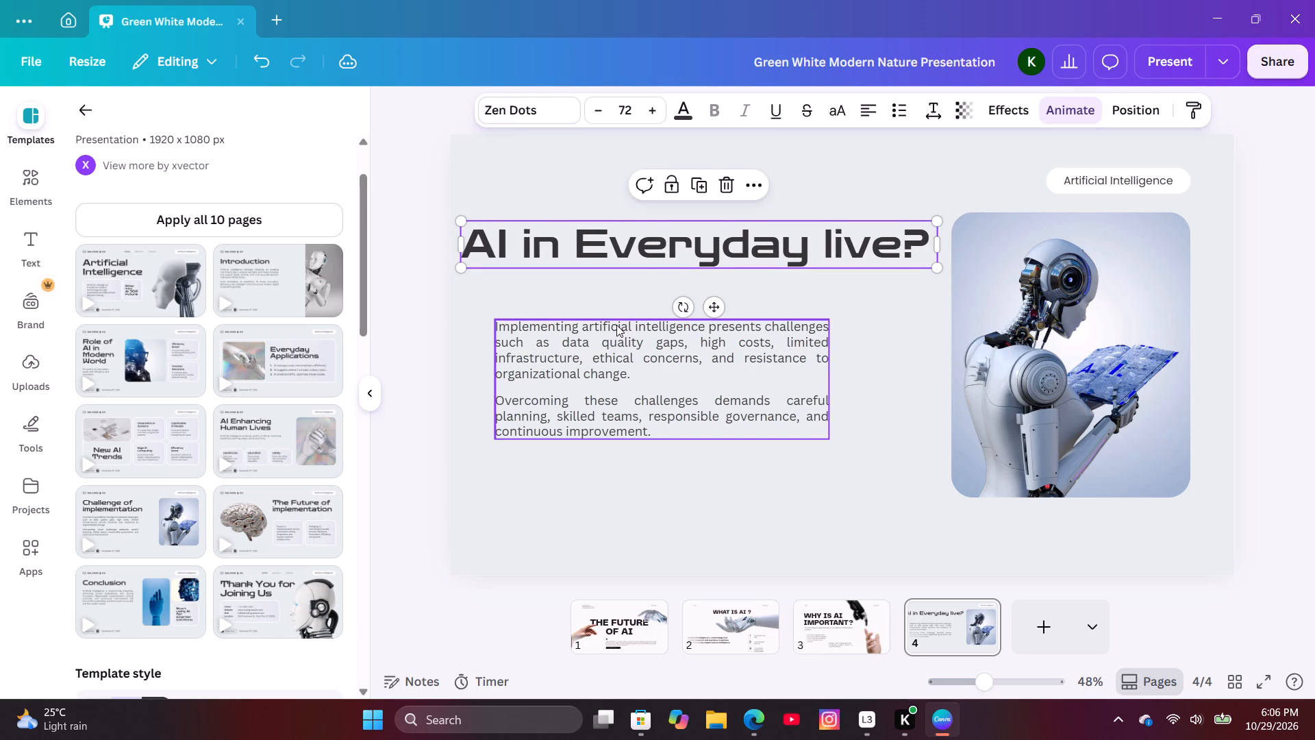
Replace the first body paragraph under the page 4 heading with "AI already helps people with many daily activities.".
{"action": "left_click", "coordinate": [616, 325]}
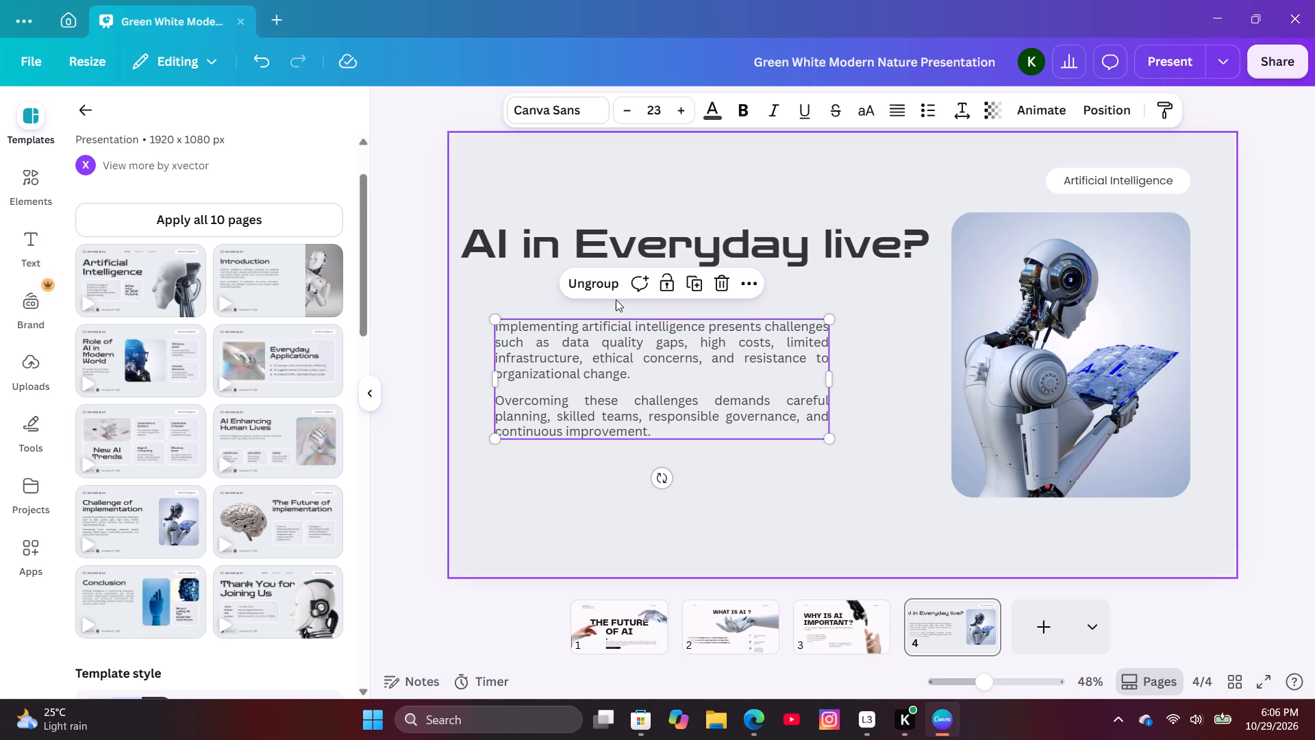
{"action": "double_click", "coordinate": [542, 340]}
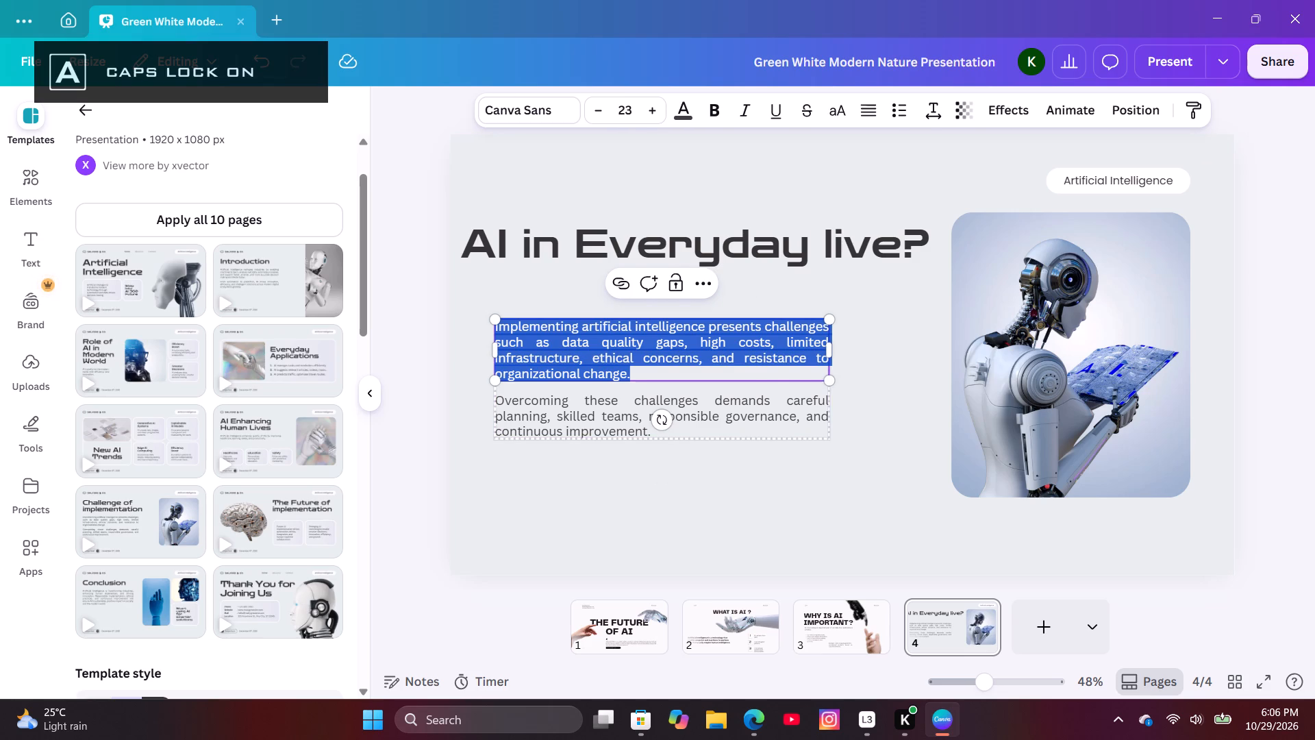
{"action": "key", "text": "space"}
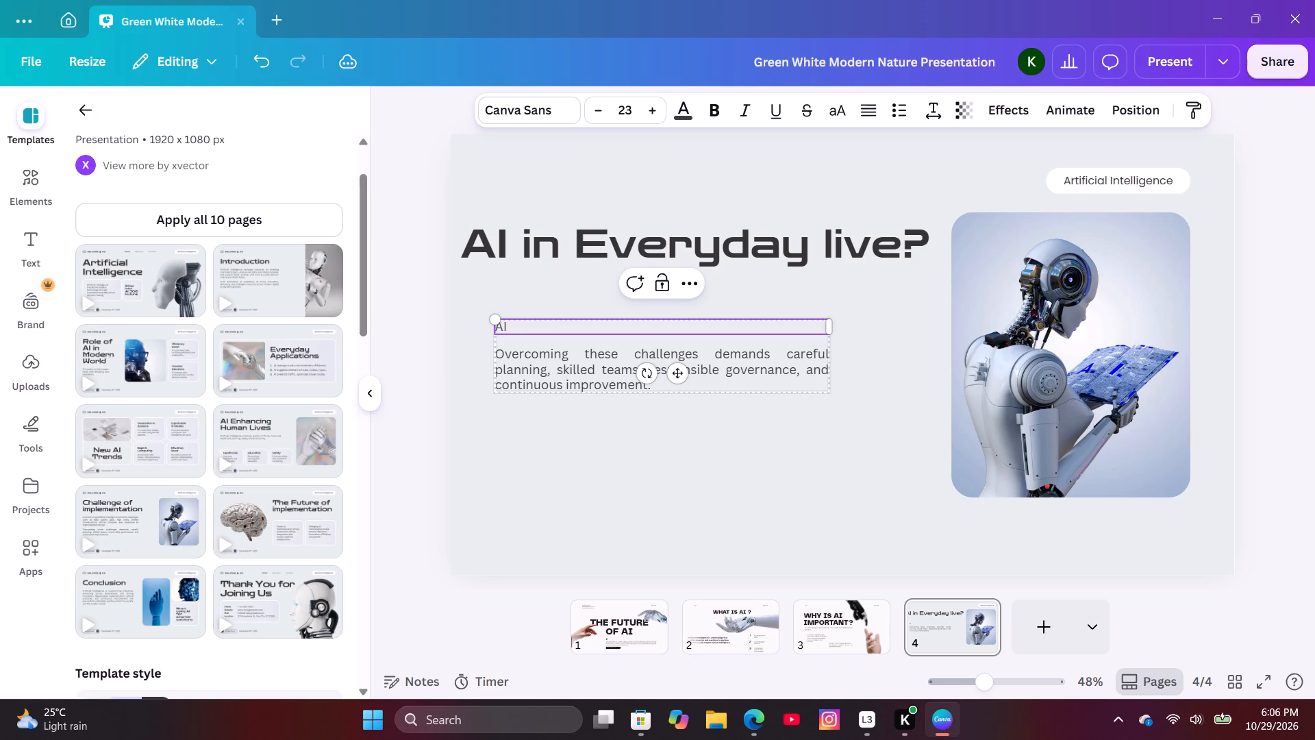
{"action": "type", "text": "al"}
{"action": "type", "text": "ready"}
{"action": "key", "text": "space"}
{"action": "type", "text": "helps"}
{"action": "key", "text": "space"}
{"action": "type", "text": "people"}
{"action": "key", "text": "space"}
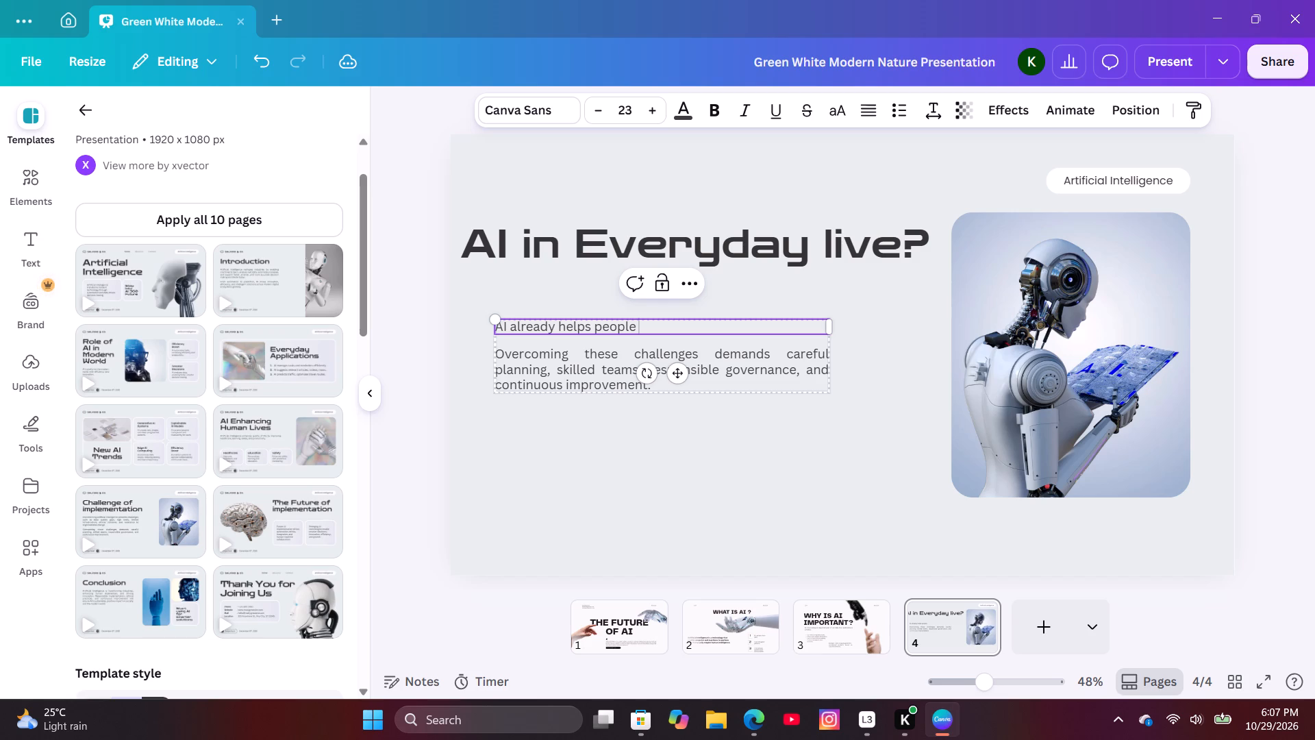
{"action": "type", "text": "with"}
{"action": "key", "text": "space"}
{"action": "type", "text": "many"}
{"action": "key", "text": "space"}
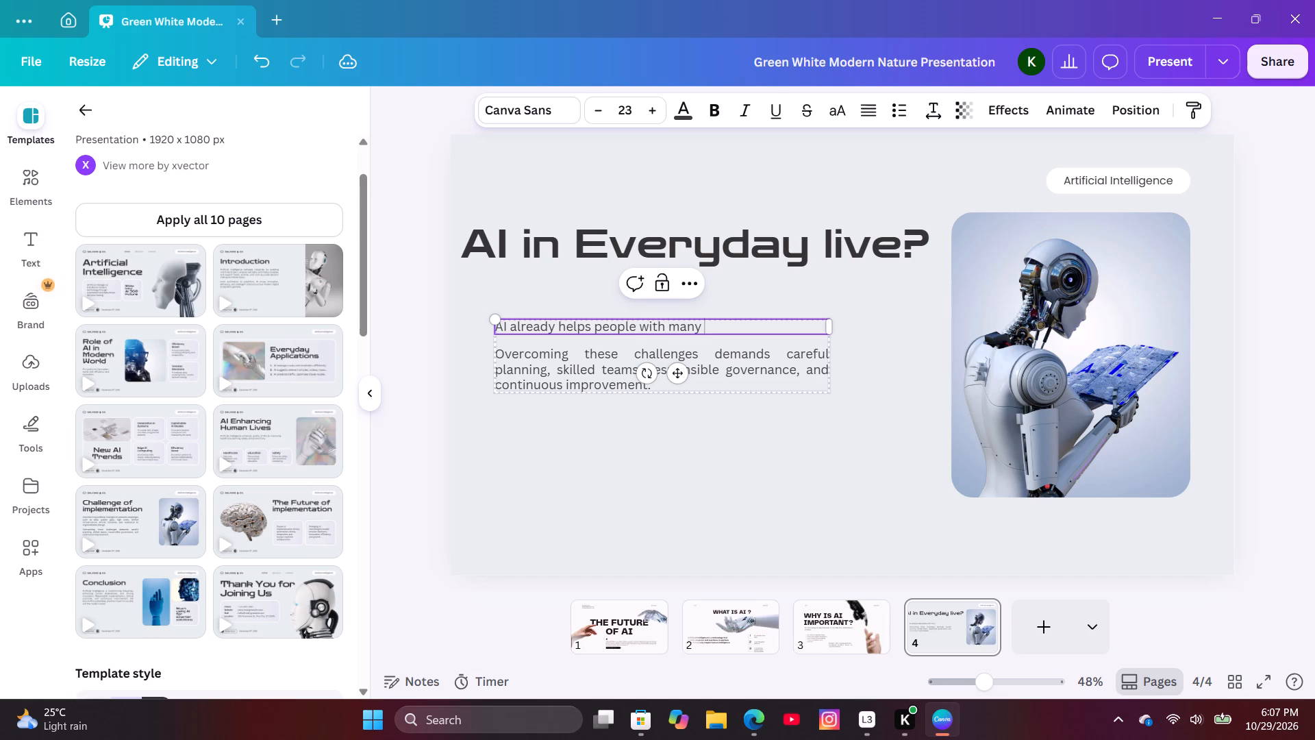
{"action": "type", "text": "daily"}
{"action": "key", "text": "space"}
{"action": "key", "text": "a"}
{"action": "type", "text": "ctivit"}
{"action": "type", "text": "ies."}
Replace the second body paragraph, starting "Overcoming these challenges", with "voice assistants answer questions.".
{"action": "double_click", "coordinate": [534, 369]}
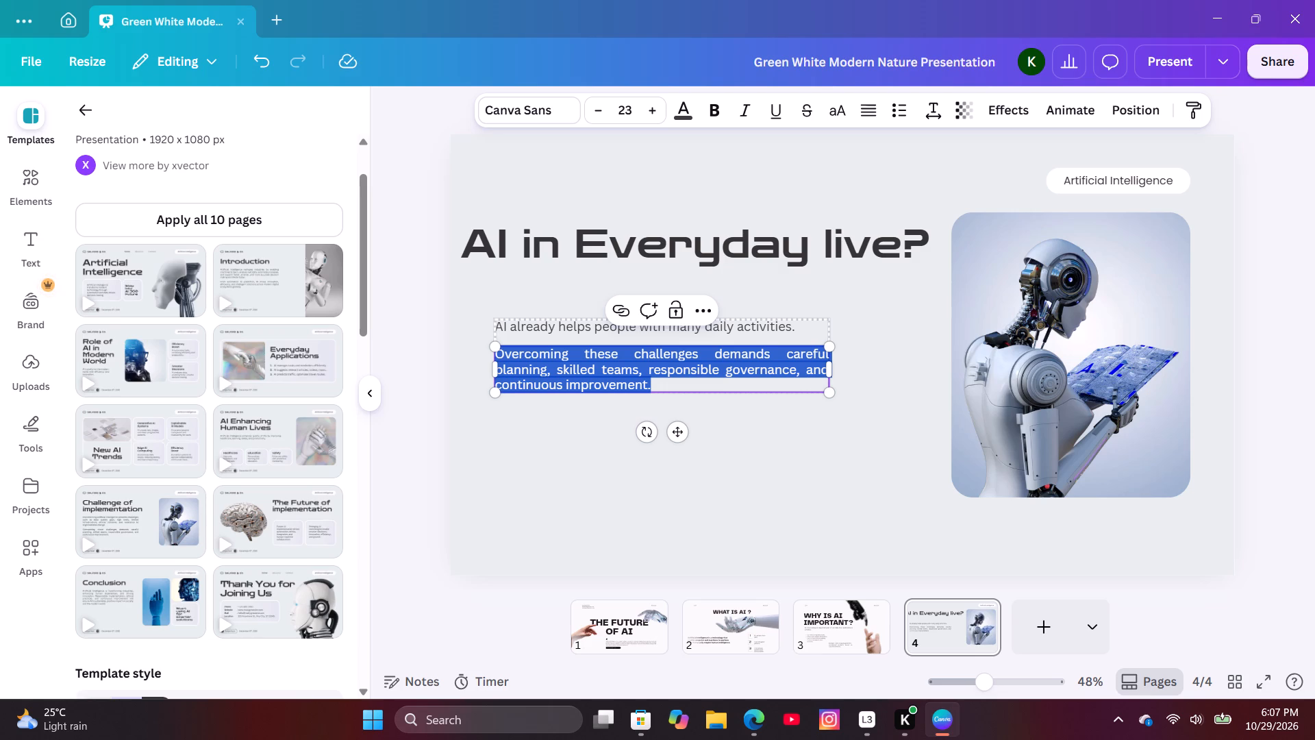
{"action": "type", "text": "voo"}
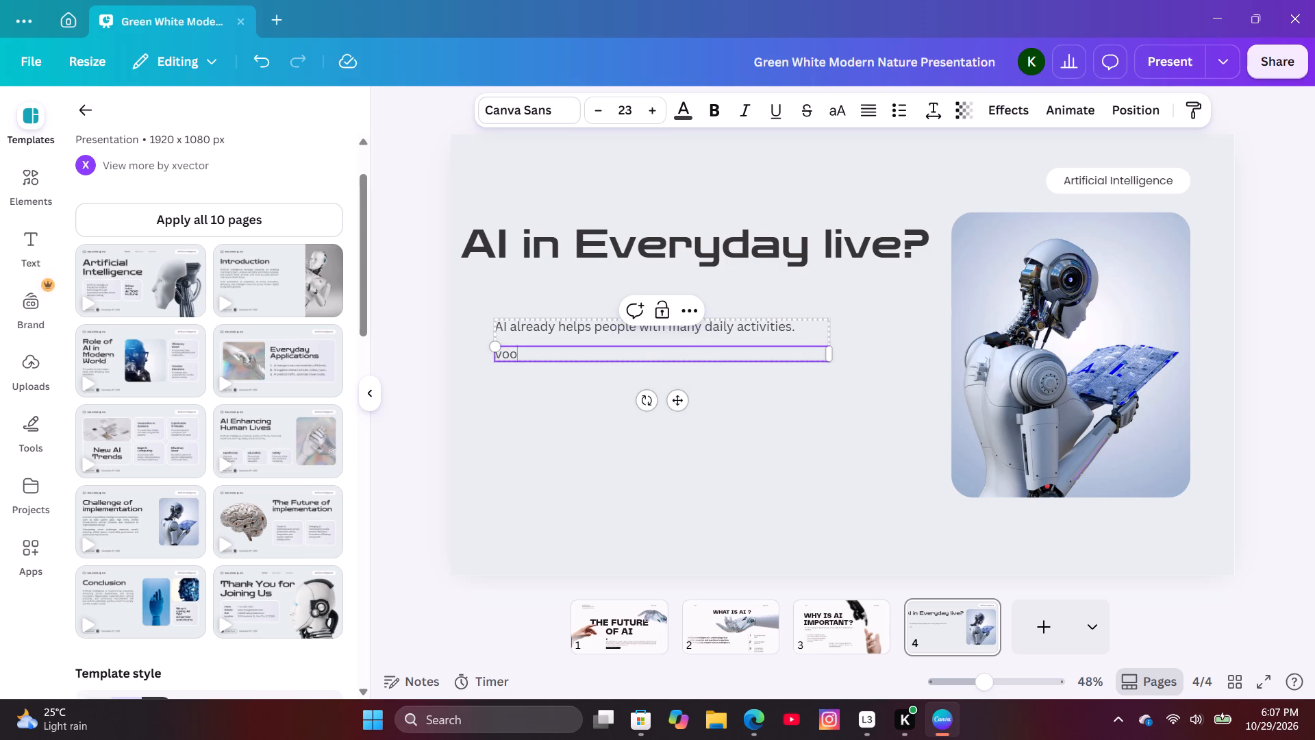
{"action": "key", "text": "BackSpace"}
{"action": "type", "text": "ice"}
{"action": "key", "text": "space"}
{"action": "type", "text": "a"}
{"action": "type", "text": "ss"}
{"action": "key", "text": "i"}
{"action": "key", "text": "s"}
{"action": "type", "text": "tan"}
{"action": "type", "text": "ts answer"}
{"action": "key", "text": "space"}
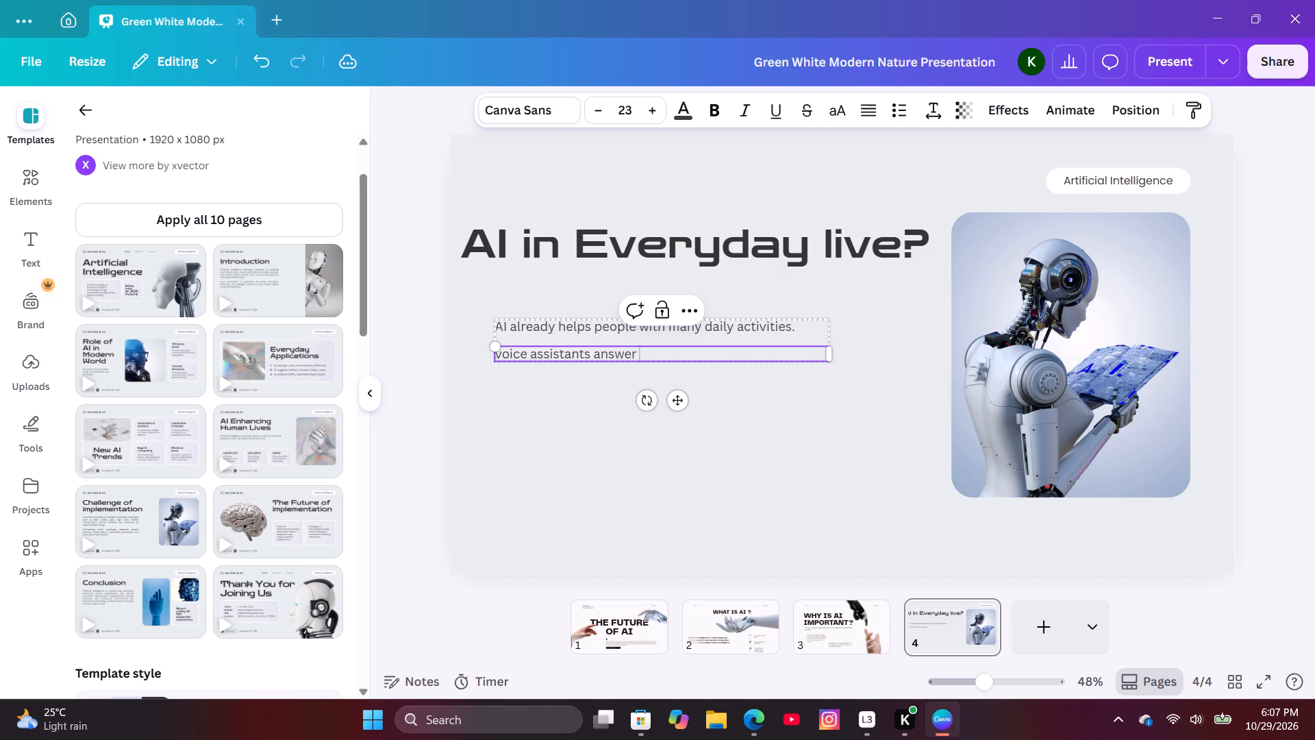
{"action": "type", "text": "quews"}
{"action": "key", "text": "BackSpace"}
{"action": "key", "text": "BackSpace"}
{"action": "key", "text": "BackSpace"}
{"action": "type", "text": "estion"}
{"action": "key", "text": "space"}
{"action": "type", "text": "anwer"}
{"action": "key", "text": "space"}
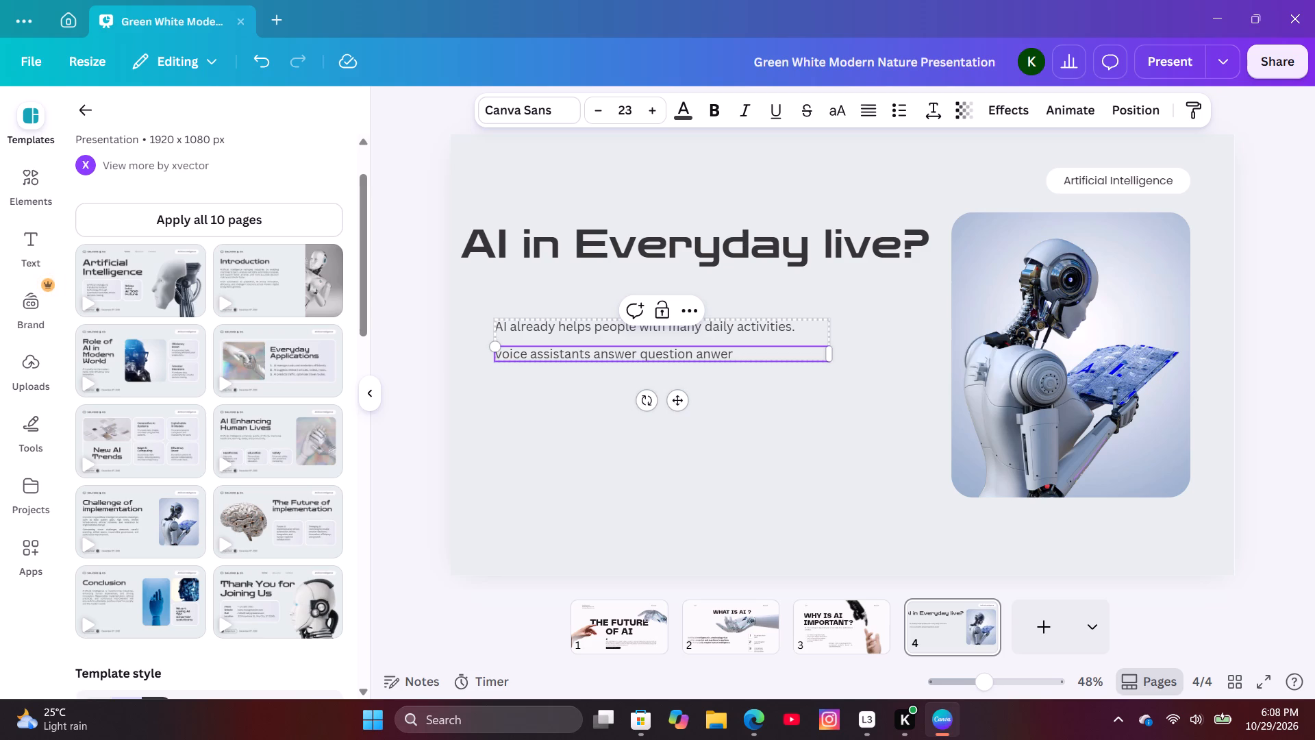
{"action": "key", "text": "BackSpace"}
{"action": "key", "text": "BackSpace"}
{"action": "key", "text": "BackSpace"}
{"action": "key", "text": "BackSpace"}
{"action": "key", "text": "BackSpace"}
{"action": "key", "text": "BackSpace"}
{"action": "key", "text": "BackSpace"}
{"action": "key", "text": "BackSpace"}
{"action": "key", "text": "BackSpace"}
{"action": "type", "text": "ns"}
{"action": "key", "text": "period"}
Format the "voice assistants answer questions." line as a bulleted list.
{"action": "left_click", "coordinate": [892, 115]}
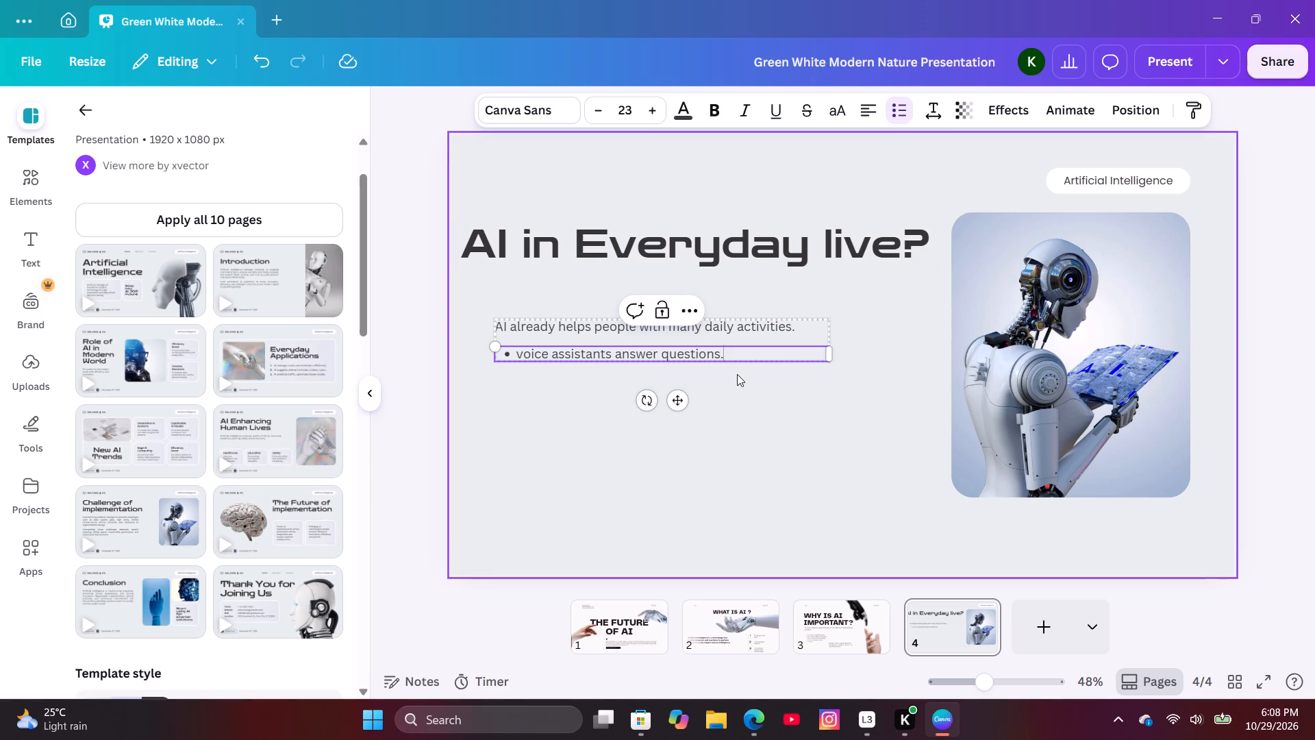
Add a second bullet below the voice assistants line reading "Maps suggest routes and estimate traffic.".
{"action": "key", "text": "Return"}
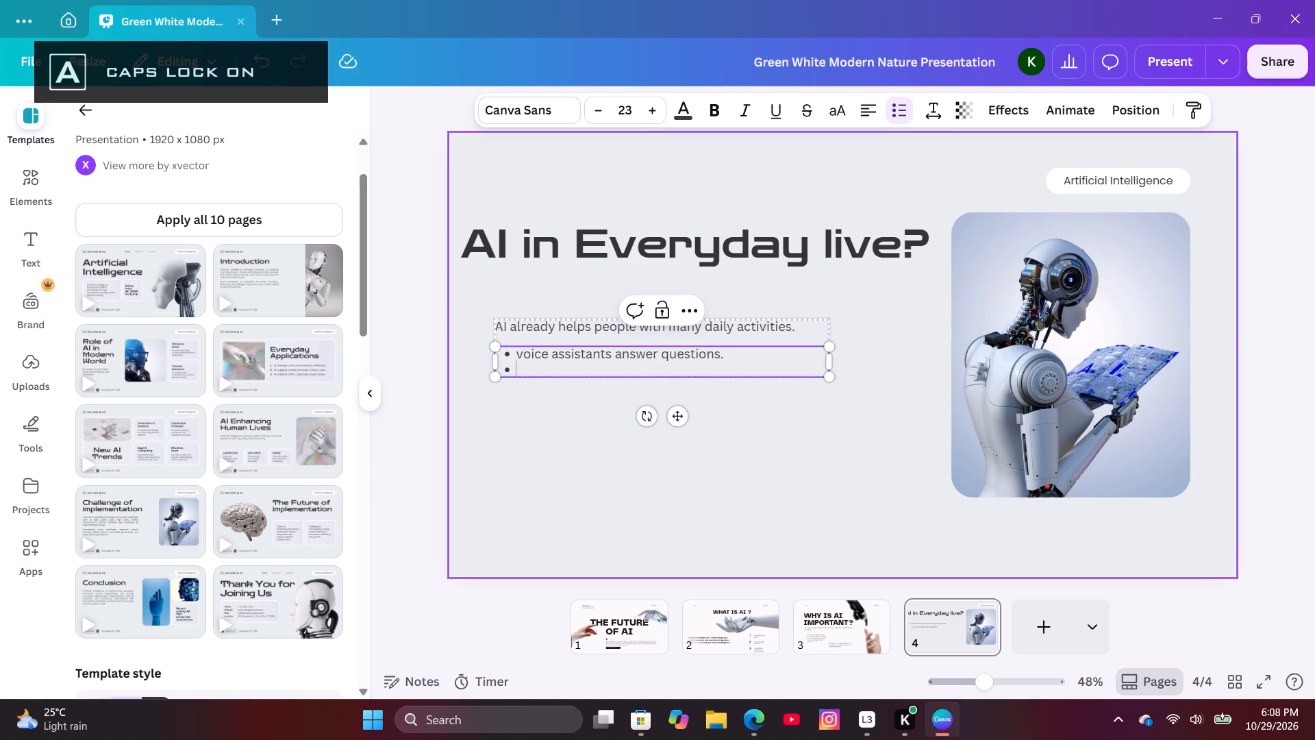
{"action": "type", "text": "aps"}
{"action": "key", "text": "space"}
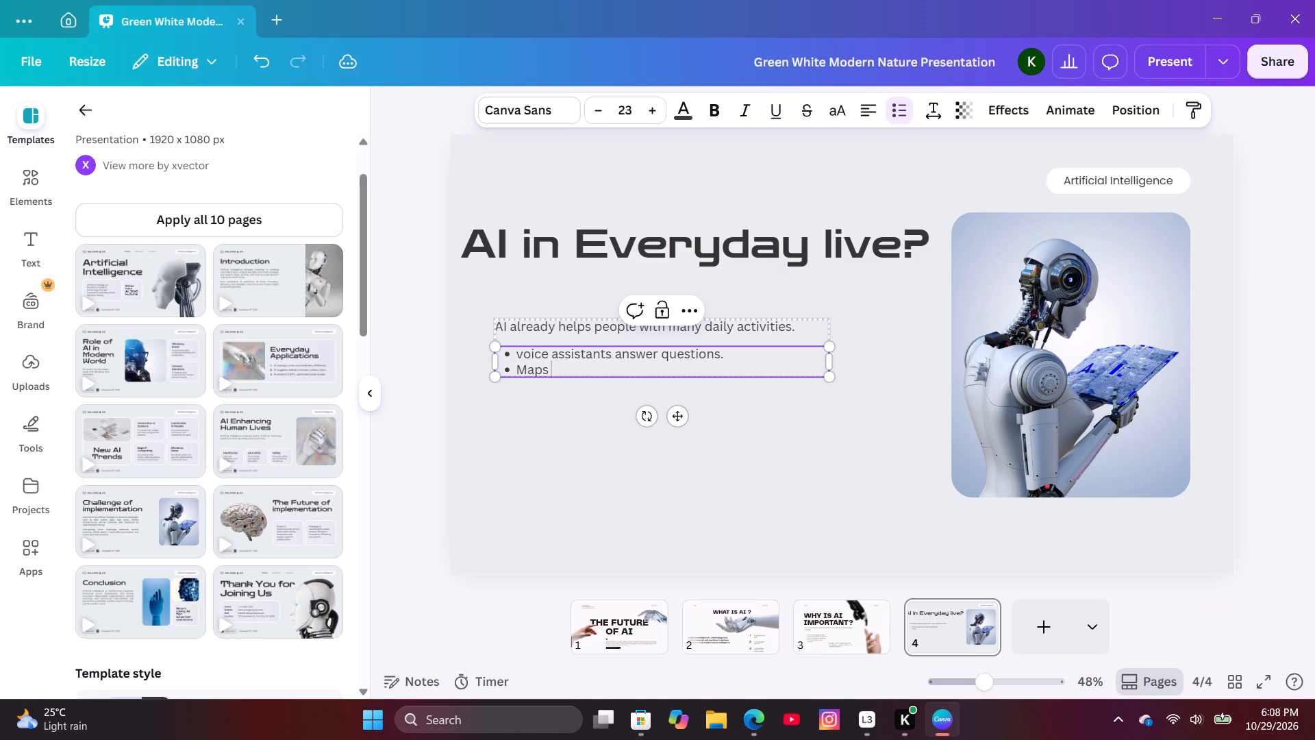
{"action": "type", "text": "sugg"}
{"action": "type", "text": "es"}
{"action": "type", "text": "t rou"}
{"action": "type", "text": "tes"}
{"action": "key", "text": "space"}
{"action": "type", "text": "and"}
{"action": "key", "text": "space"}
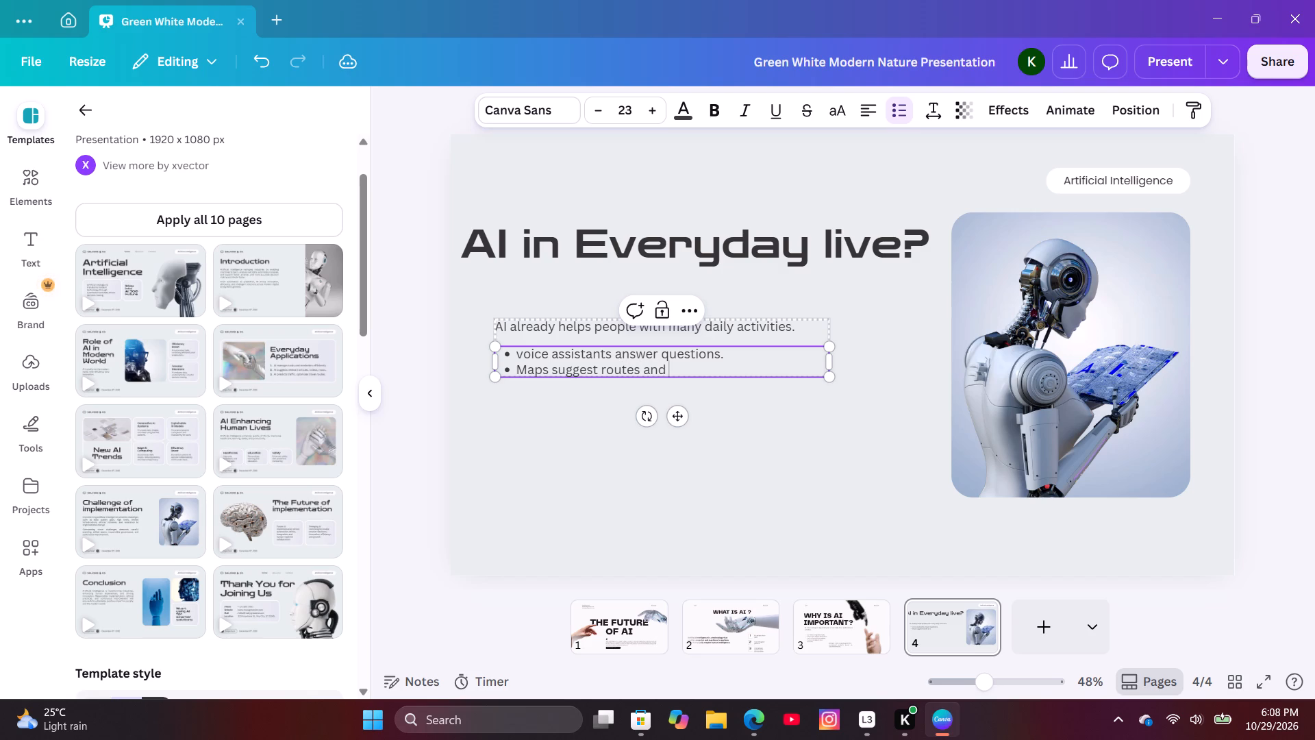
{"action": "type", "text": "es"}
{"action": "key", "text": "t"}
{"action": "type", "text": "imate"}
{"action": "key", "text": "space"}
{"action": "type", "text": "tr"}
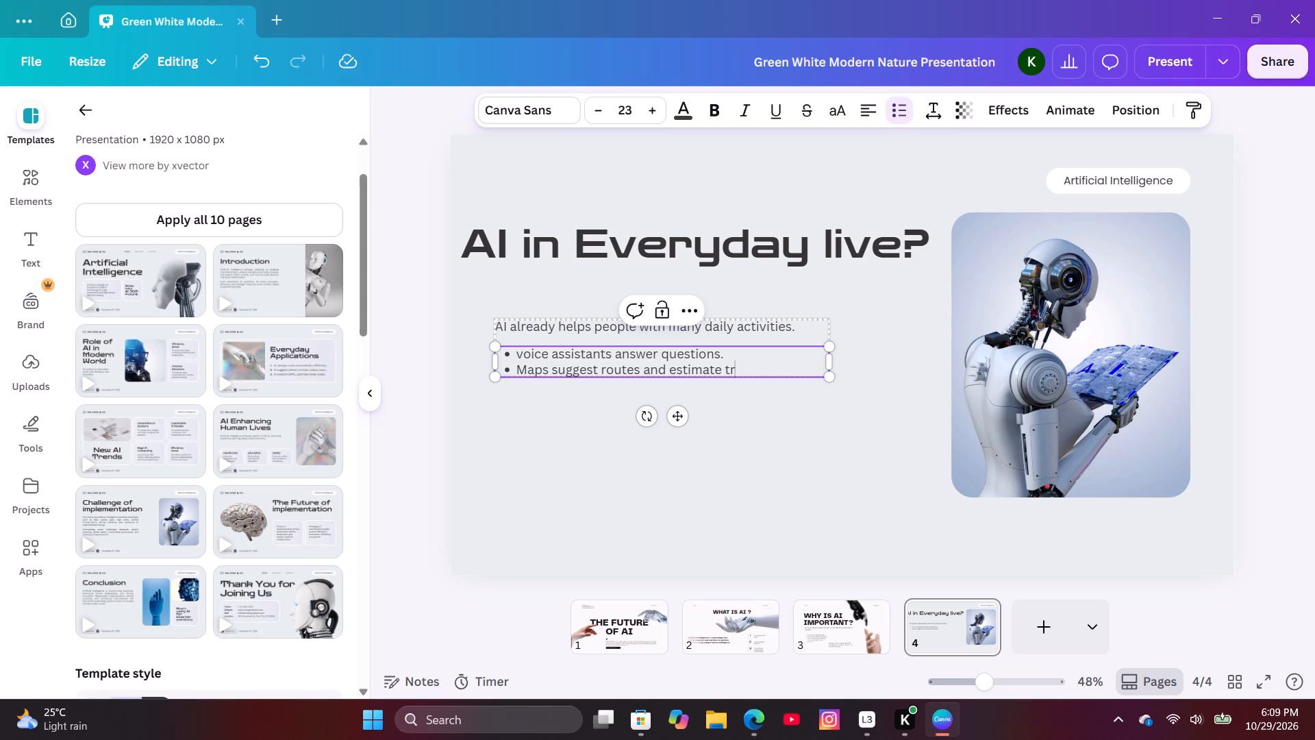
{"action": "key", "text": "a"}
{"action": "type", "text": "ffice"}
{"action": "key", "text": "space"}
{"action": "key", "text": "BackSpace"}
{"action": "key", "text": "BackSpace"}
{"action": "key", "text": "period"}
Add a third bullet reading "streaming apps." below the maps bullet.
{"action": "key", "text": "Return"}
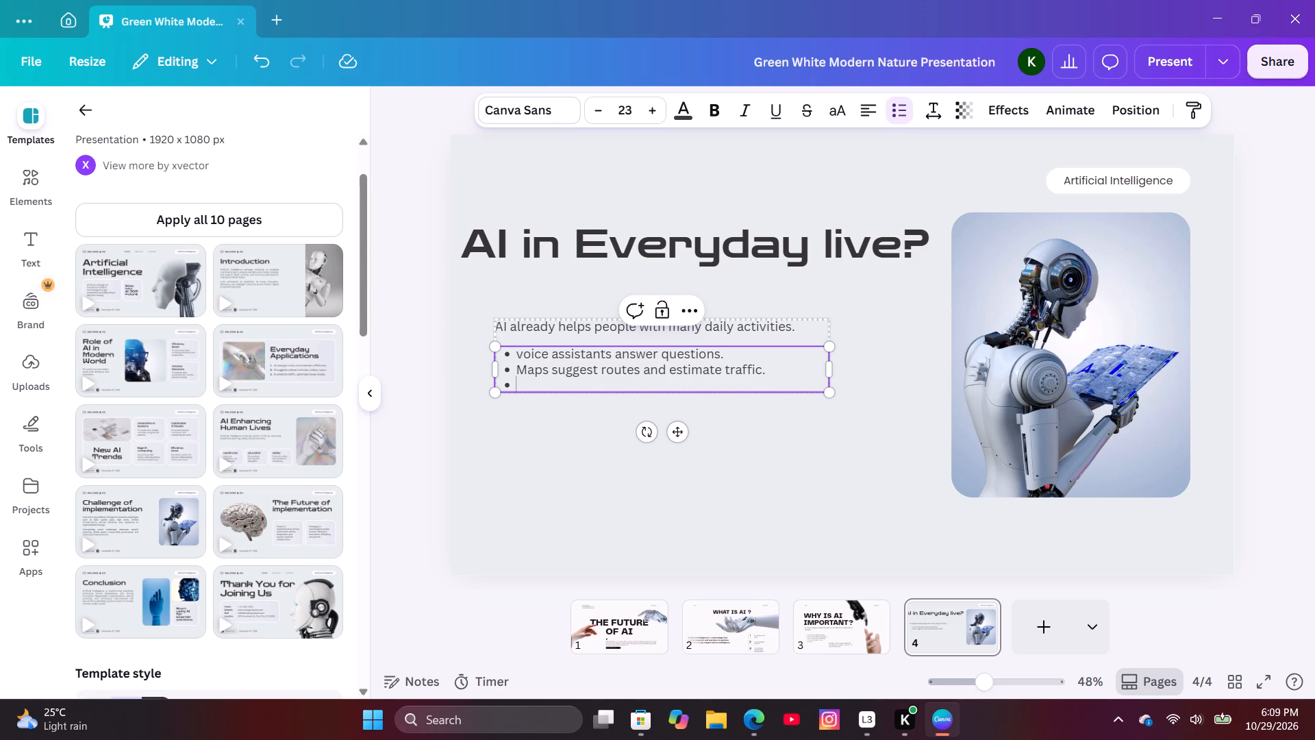
{"action": "type", "text": "st"}
{"action": "type", "text": "rea"}
{"action": "type", "text": "ming"}
{"action": "key", "text": "space"}
{"action": "type", "text": "apps"}
{"action": "key", "text": "period"}
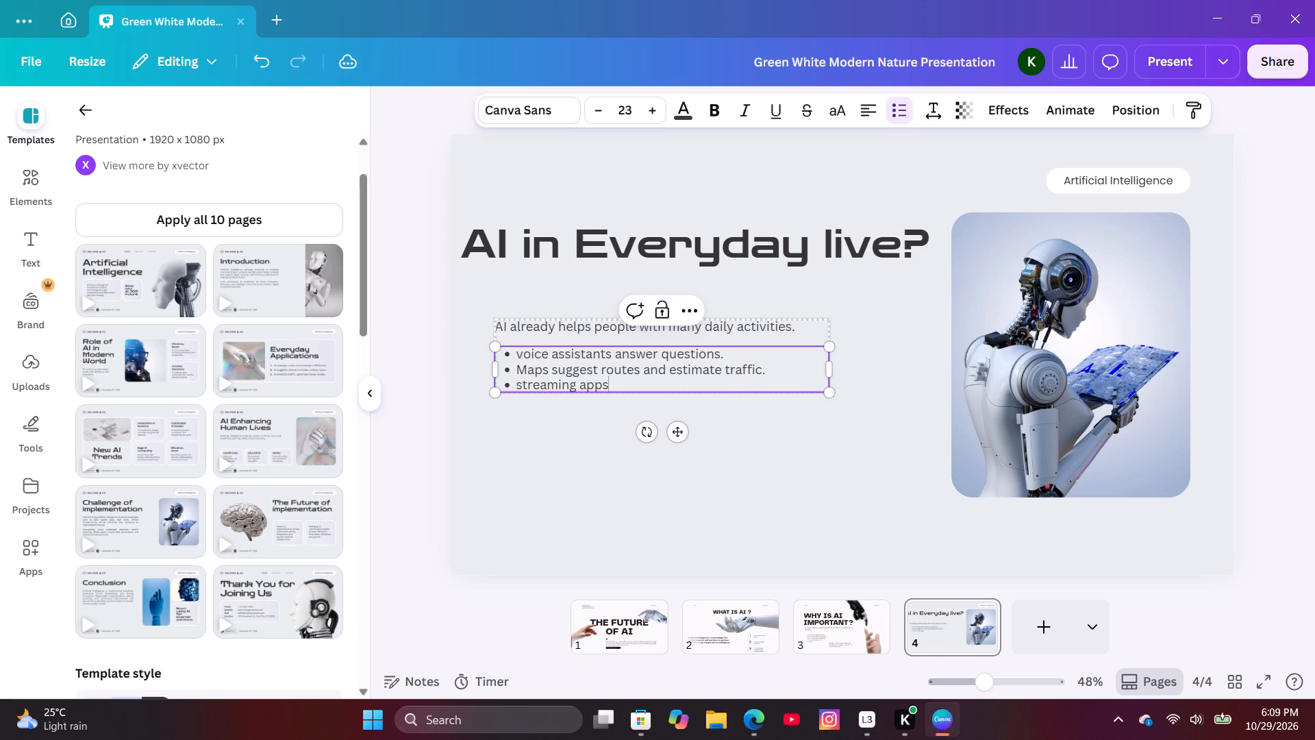
Capitalize the first letters of the voice assistants and streaming apps bullets, making them "Voice" and "Streaming".
{"action": "left_click", "coordinate": [525, 354]}
{"action": "key", "text": "v"}
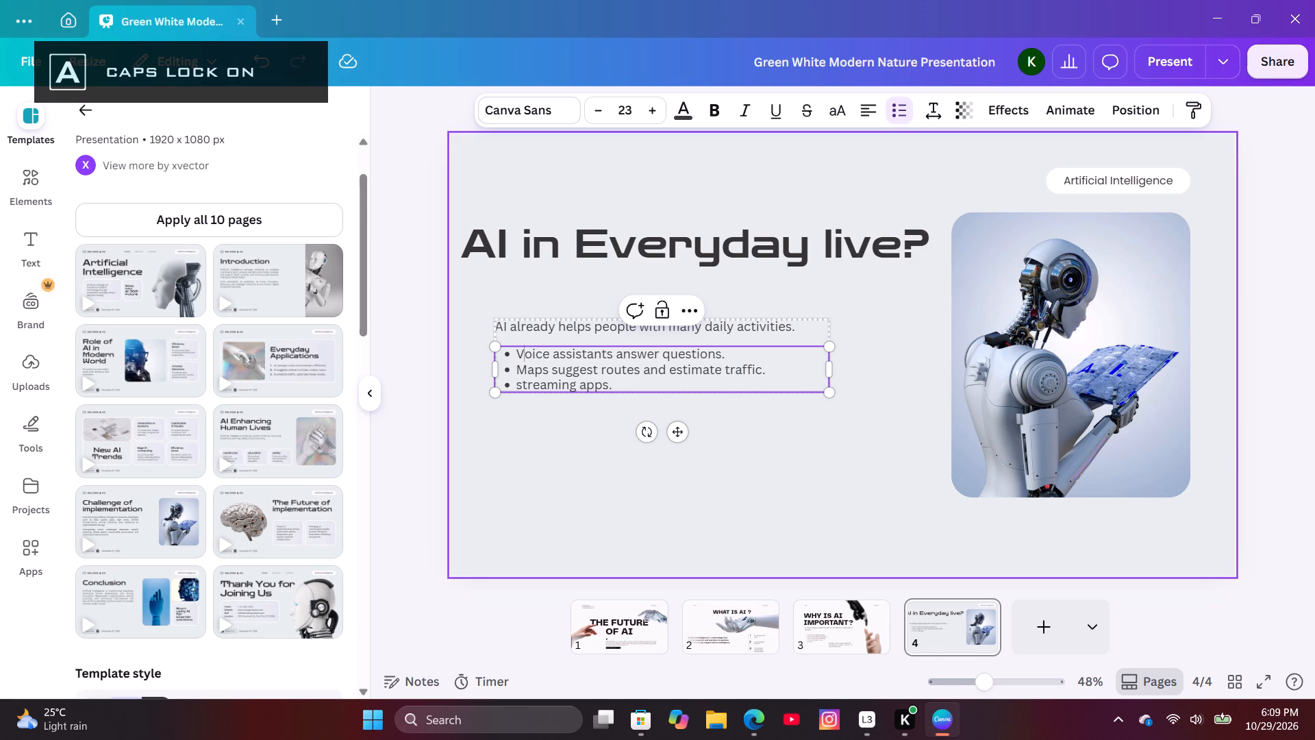
{"action": "left_click", "coordinate": [519, 381]}
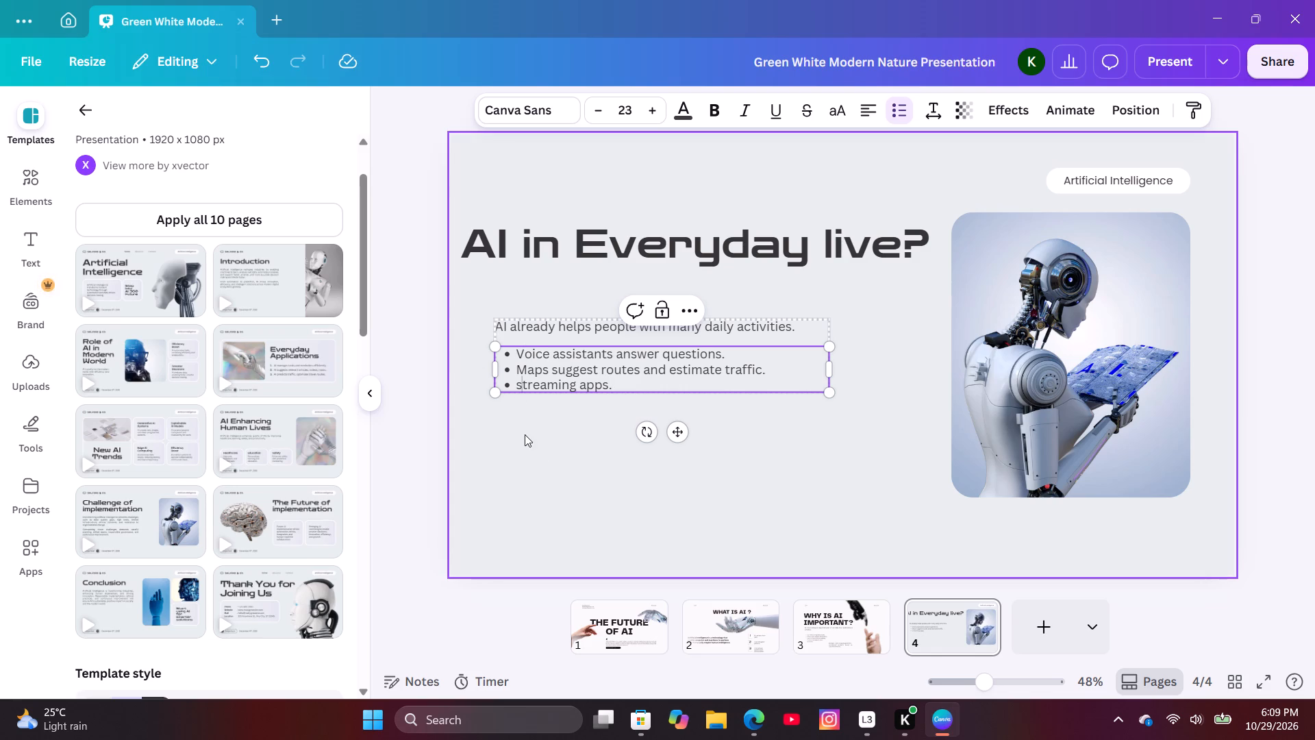
{"action": "key", "text": "BackSpace"}
{"action": "key", "text": "s"}
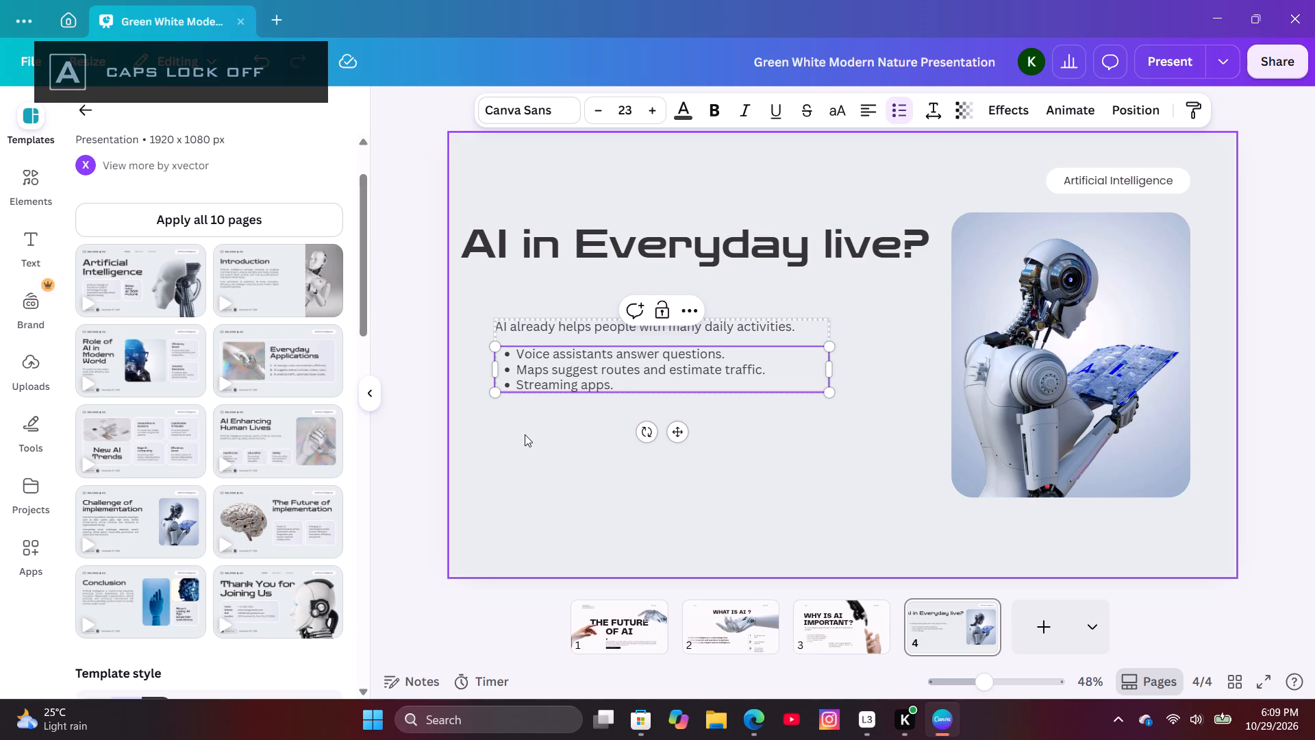
Add an empty bullet at the list's end and extend the third bullet to "Streaming apps recommend movies.".
{"action": "left_click", "coordinate": [619, 386]}
{"action": "key", "text": "Return"}
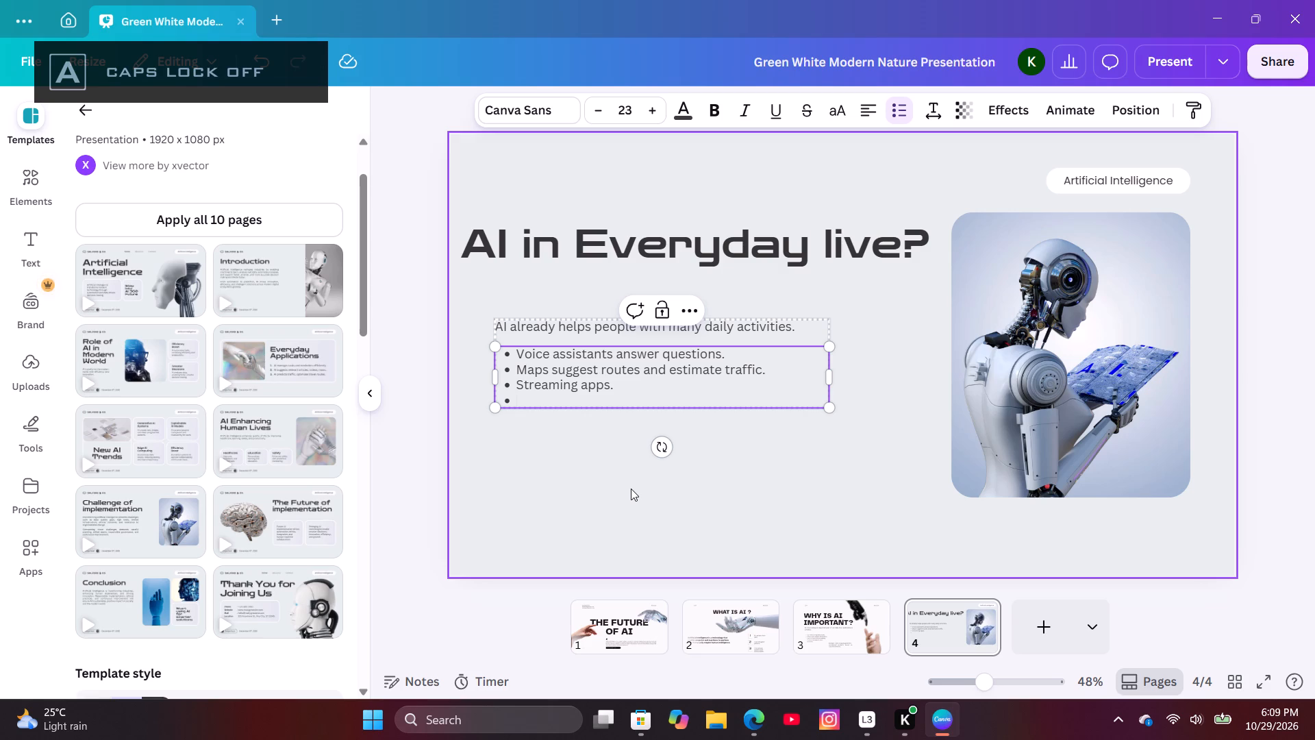
{"action": "left_click", "coordinate": [611, 382]}
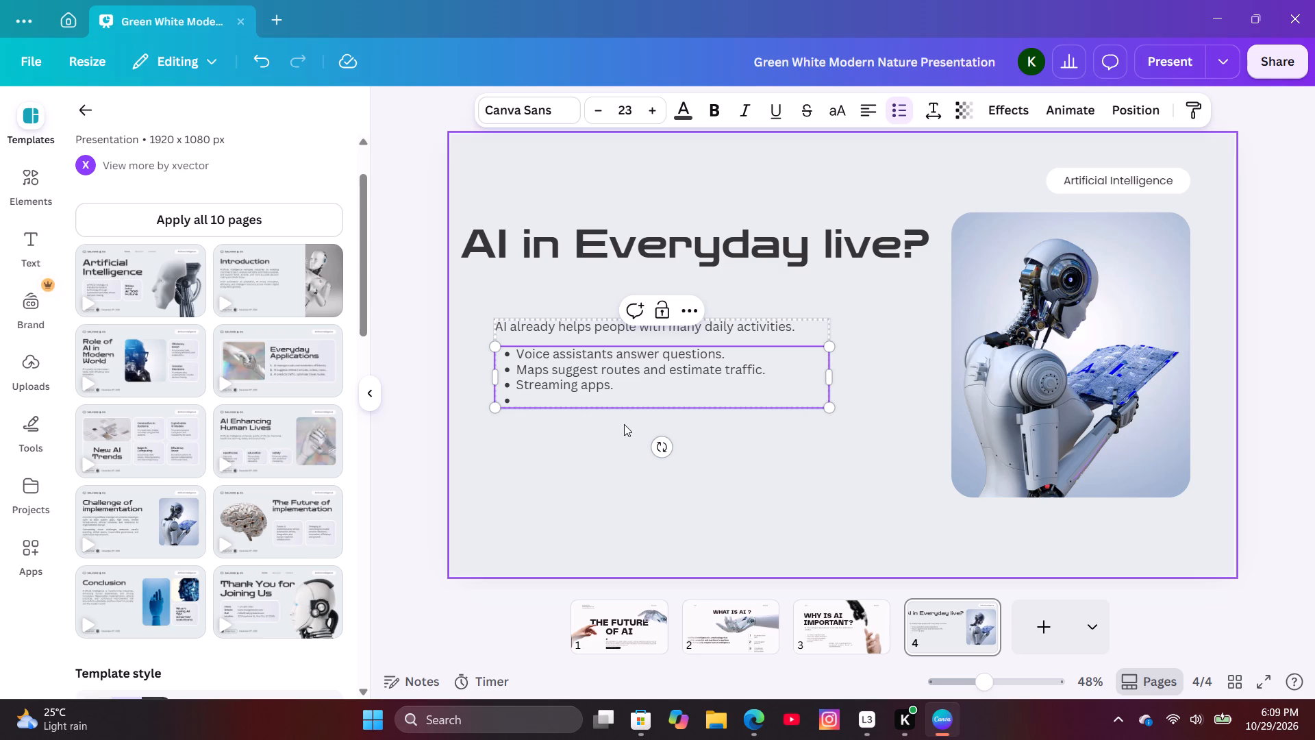
{"action": "key", "text": "space"}
{"action": "type", "text": "recomm"}
{"action": "type", "text": "end"}
{"action": "key", "text": "space"}
{"action": "type", "text": "movi"}
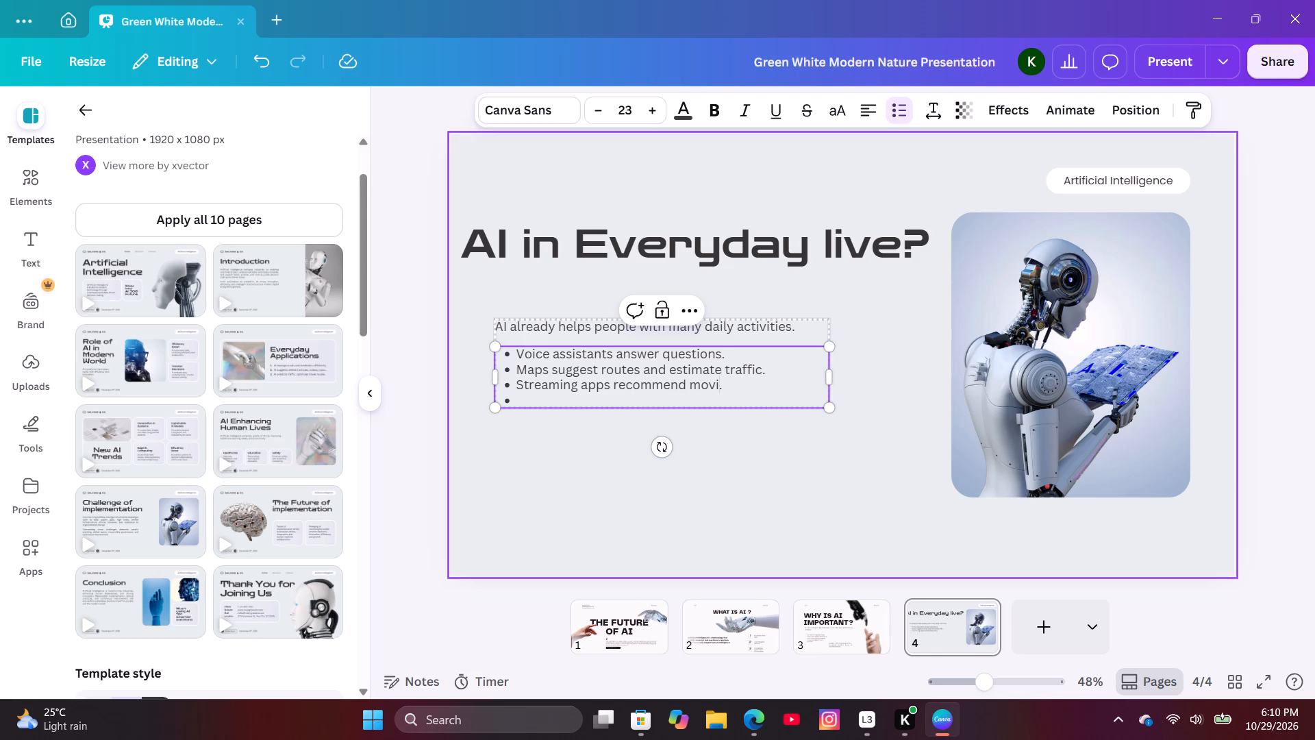
{"action": "type", "text": "es"}
{"action": "key", "text": "Right"}
Add a fourth bullet below the streaming apps line reading "Smartphones improve photos.".
{"action": "key", "text": "Return"}
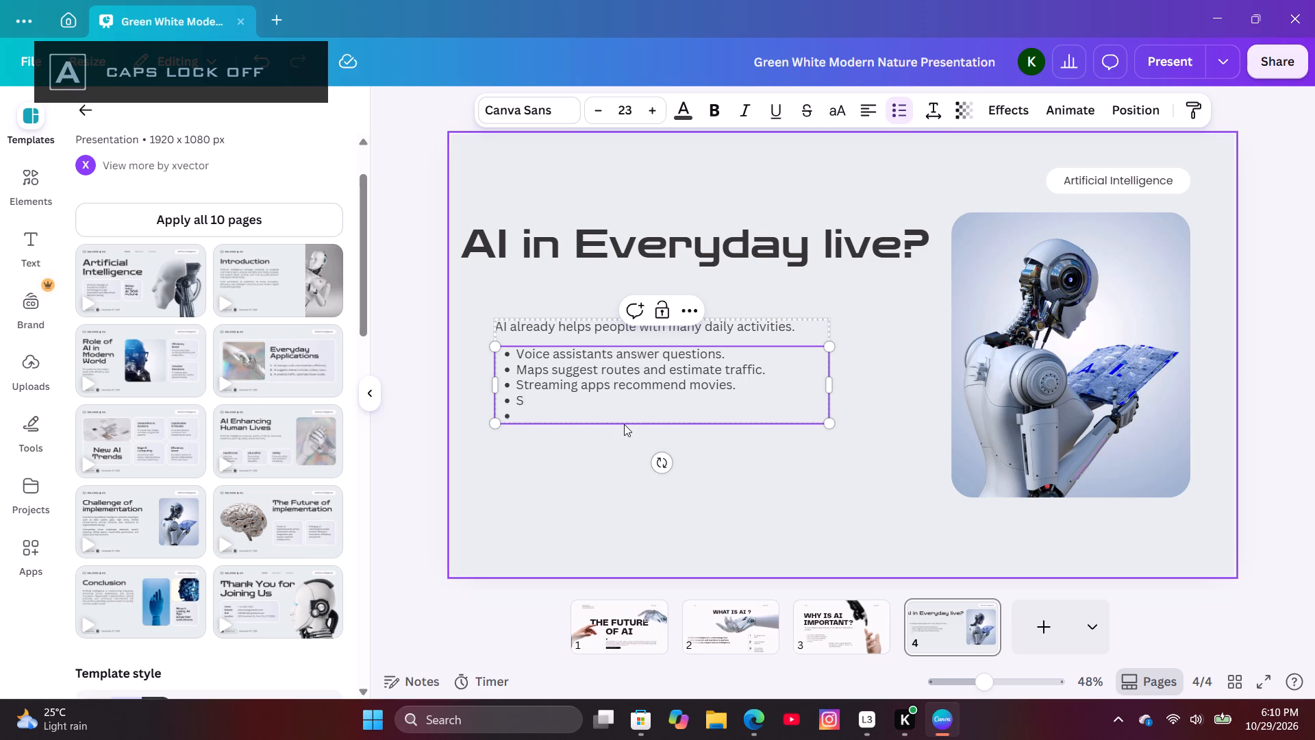
{"action": "type", "text": "mat"}
{"action": "key", "text": "BackSpace"}
{"action": "type", "text": "rt"}
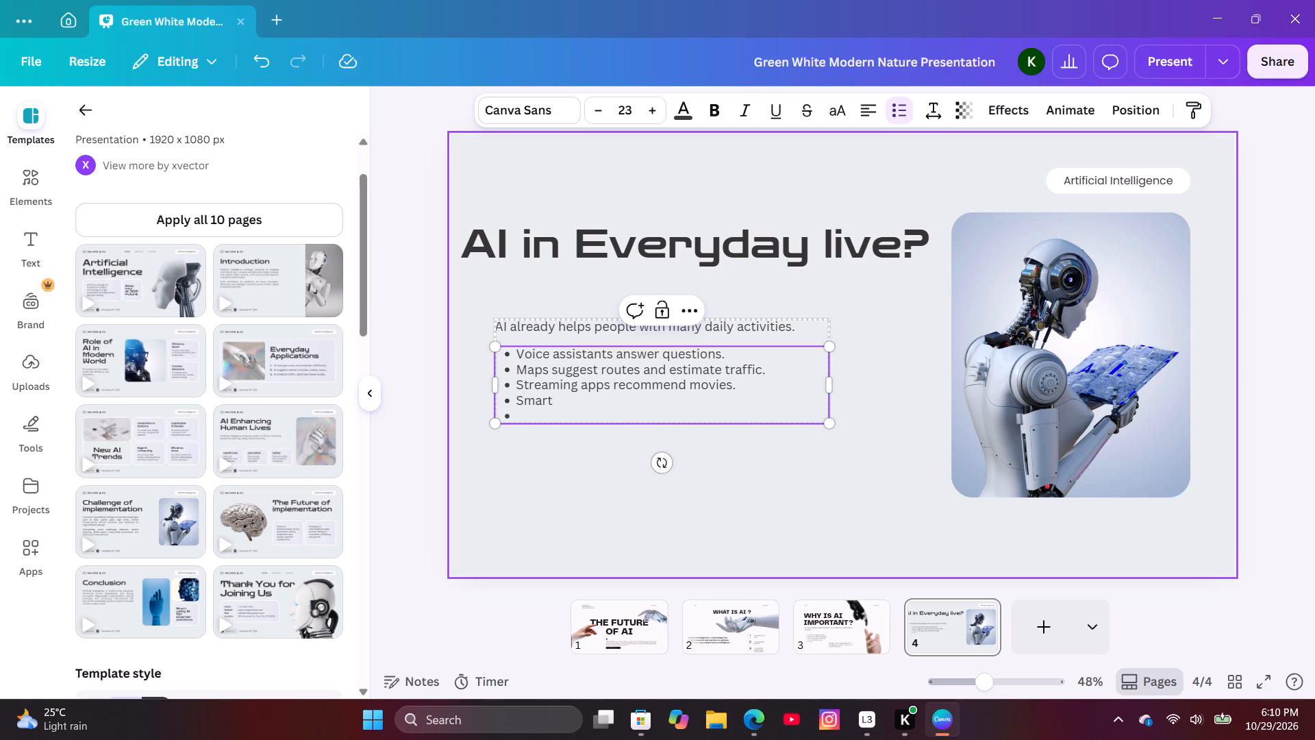
{"action": "type", "text": "phon"}
{"action": "type", "text": "ess"}
{"action": "key", "text": "BackSpace"}
{"action": "key", "text": "space"}
{"action": "type", "text": "i"}
{"action": "key", "text": "m"}
{"action": "type", "text": "pro"}
{"action": "type", "text": "ve"}
{"action": "key", "text": "space"}
{"action": "type", "text": "phot"}
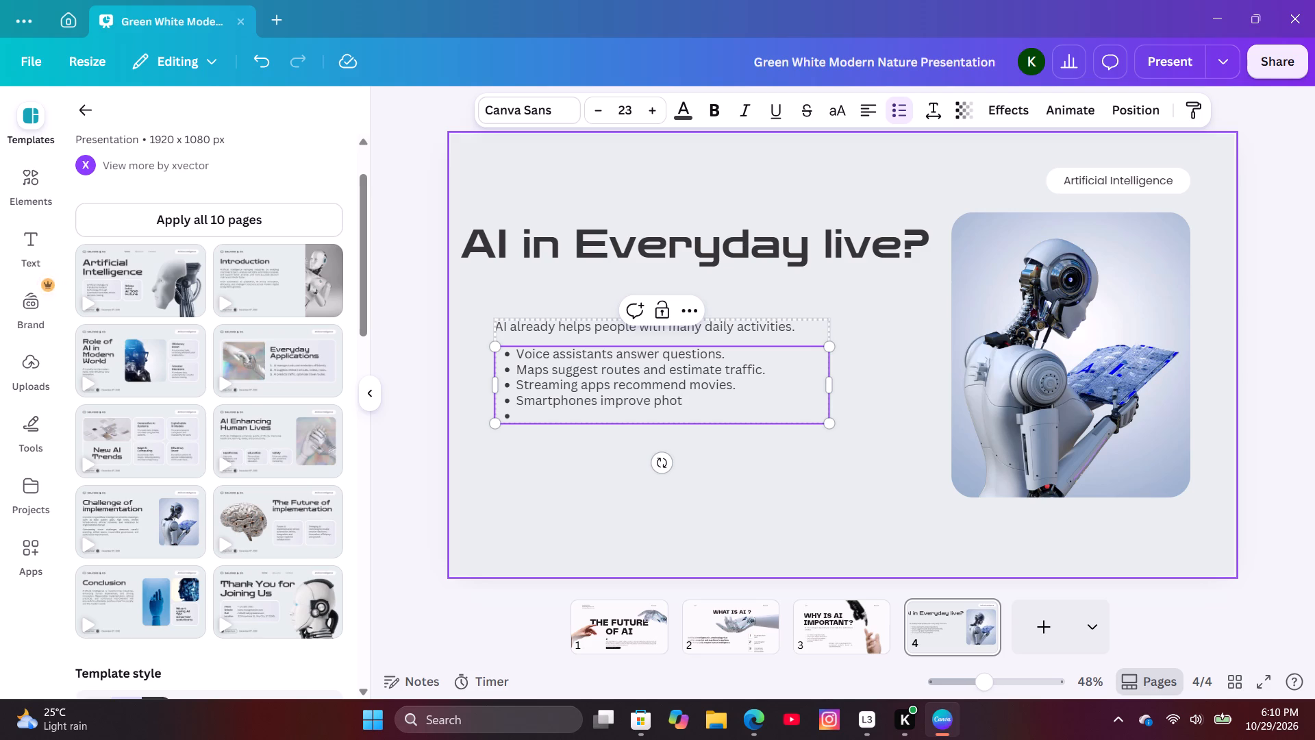
{"action": "key", "text": "o"}
{"action": "key", "text": "s"}
{"action": "key", "text": "period"}
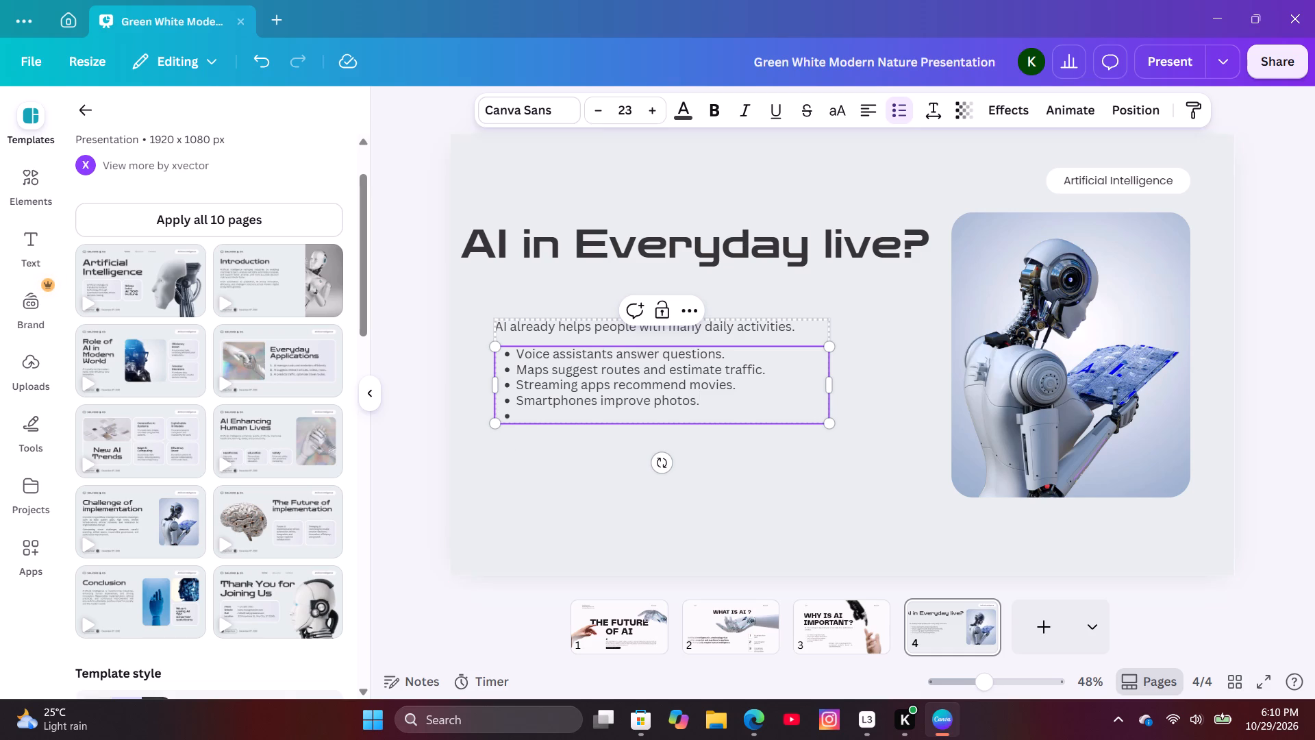
Remove the empty bullet at the end of the everyday examples list.
{"action": "left_click", "coordinate": [515, 410]}
{"action": "key", "text": "BackSpace"}
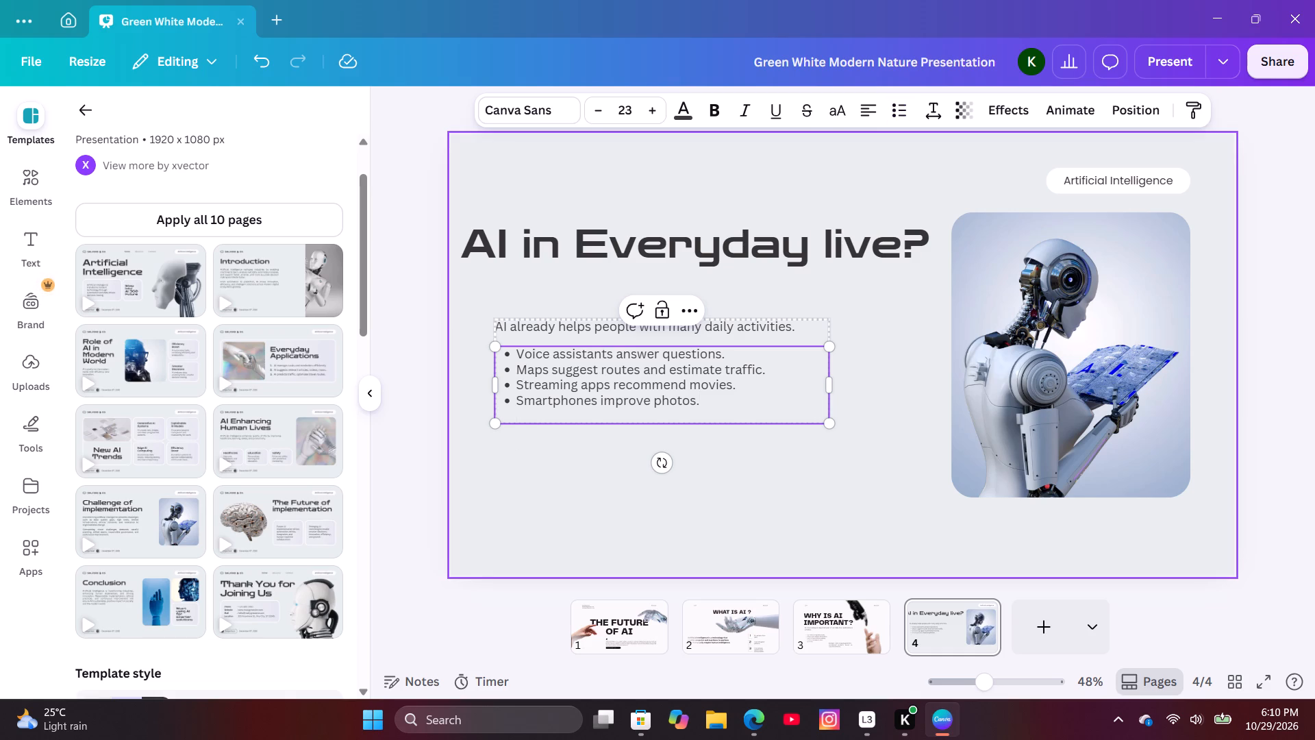
{"action": "left_click", "coordinate": [477, 510]}
Move the robot image on page 4 lower, beside the bullet list and beneath the "Artificial Intelligence" label.
{"action": "left_click_drag", "start_coordinate": [1086, 369], "coordinate": [1047, 439]}
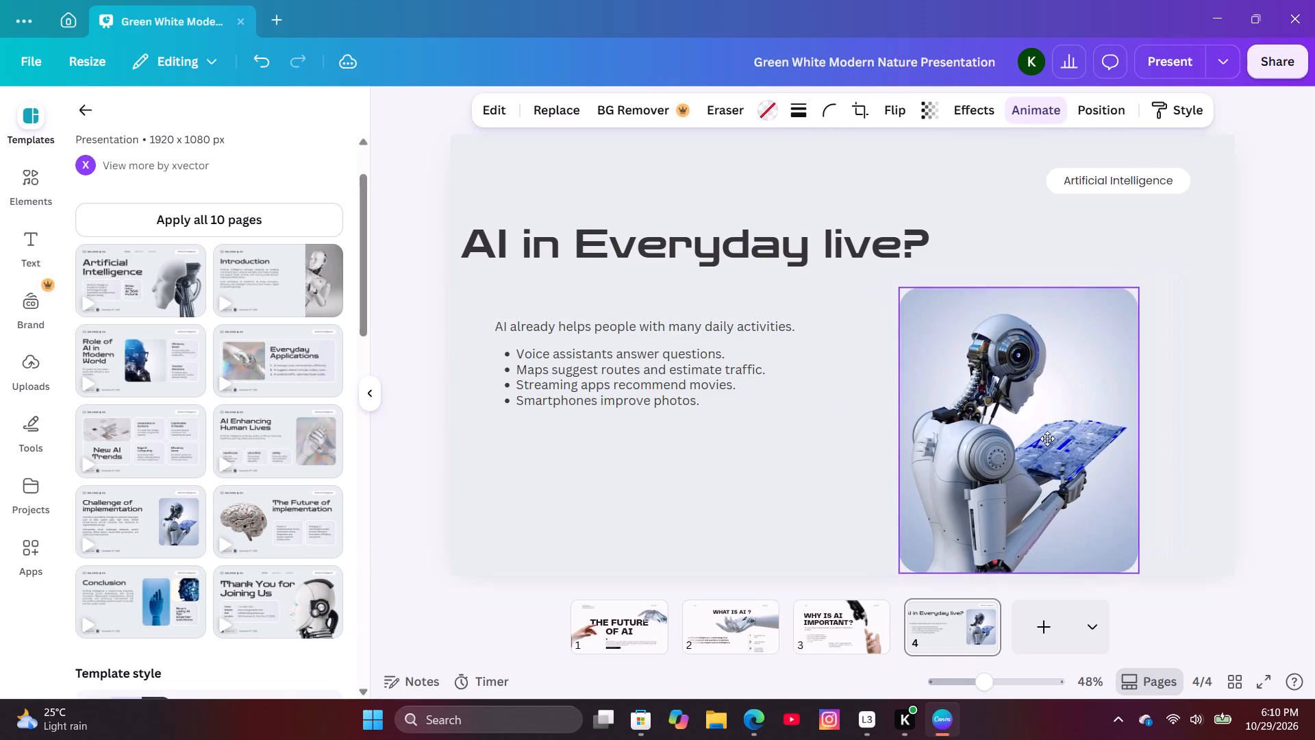
{"action": "left_click_drag", "start_coordinate": [1047, 439], "coordinate": [1097, 415]}
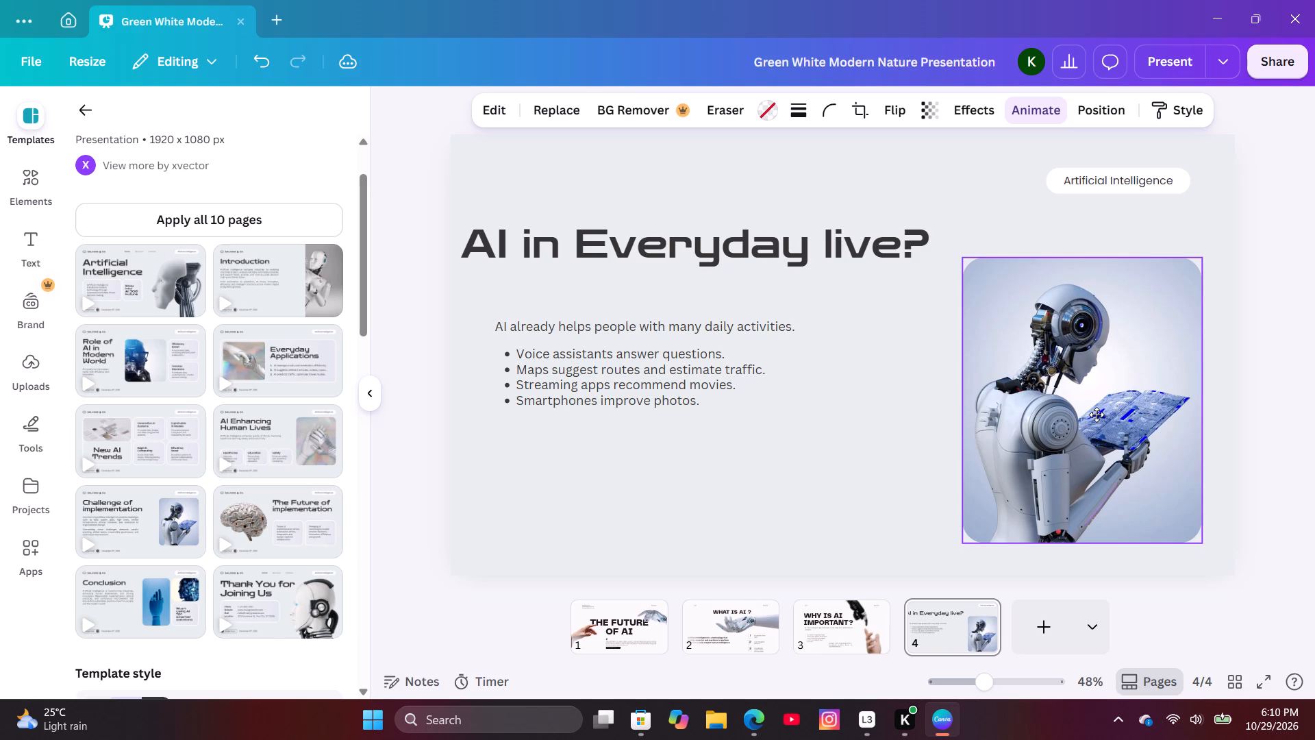
{"action": "left_click_drag", "start_coordinate": [1097, 415], "coordinate": [1095, 415]}
Browse the similar templates and open the white 3D-illustration one titled "Advanced Artificial Intelligence".
{"action": "scroll", "coordinate": [253, 419], "scroll_direction": "down", "scroll_amount": 4}
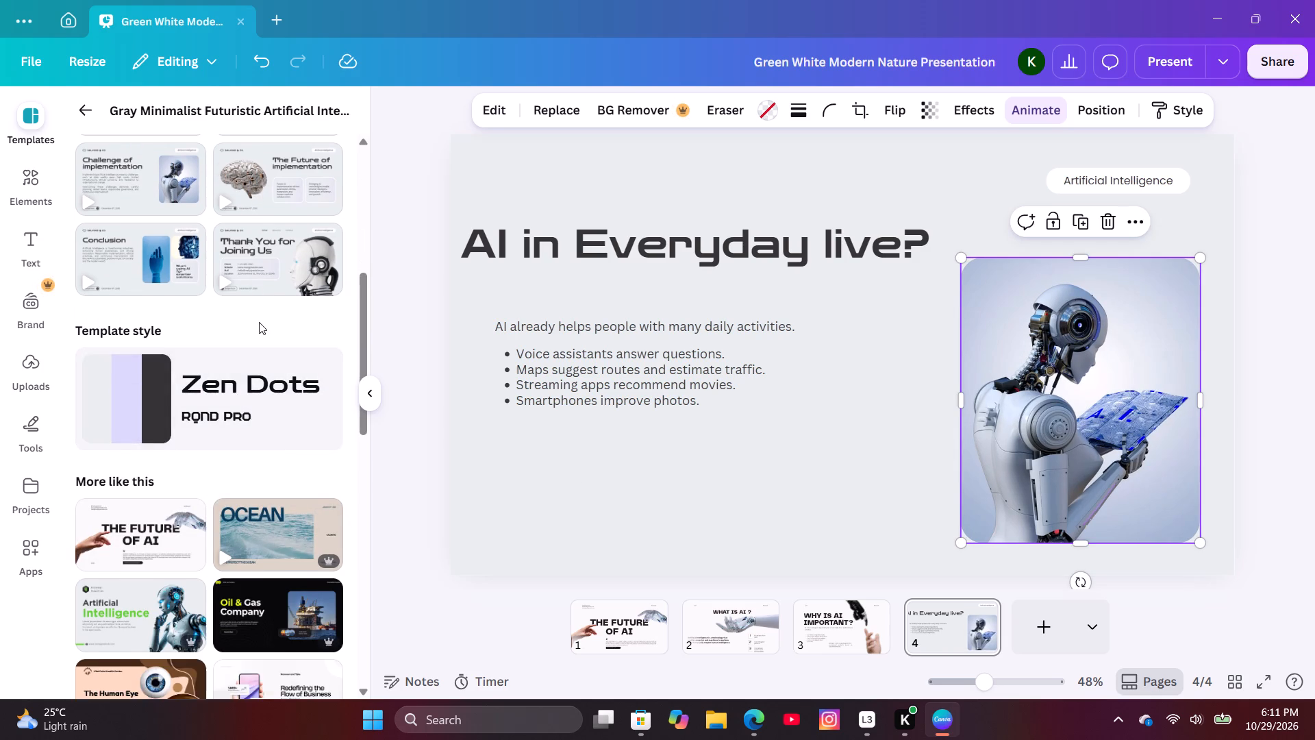
{"action": "scroll", "coordinate": [259, 322], "scroll_direction": "down", "scroll_amount": 3}
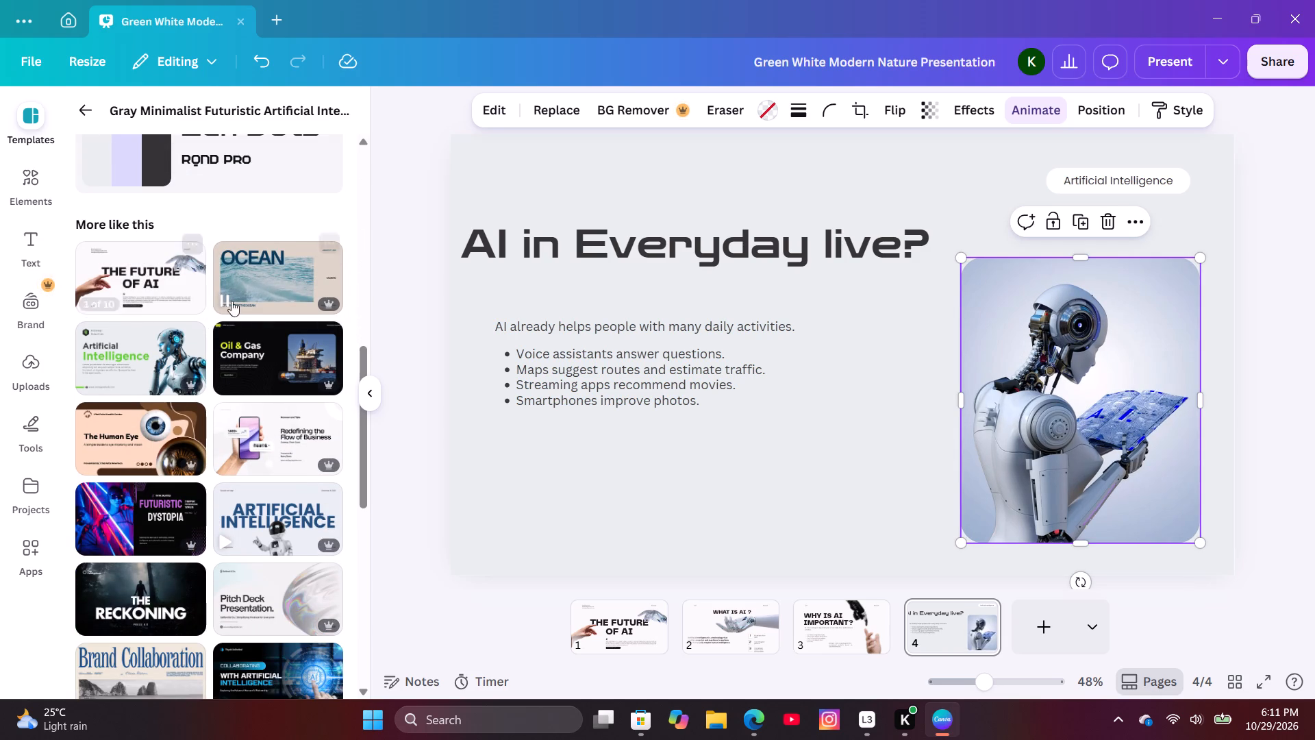
{"action": "scroll", "coordinate": [275, 345], "scroll_direction": "down", "scroll_amount": 2}
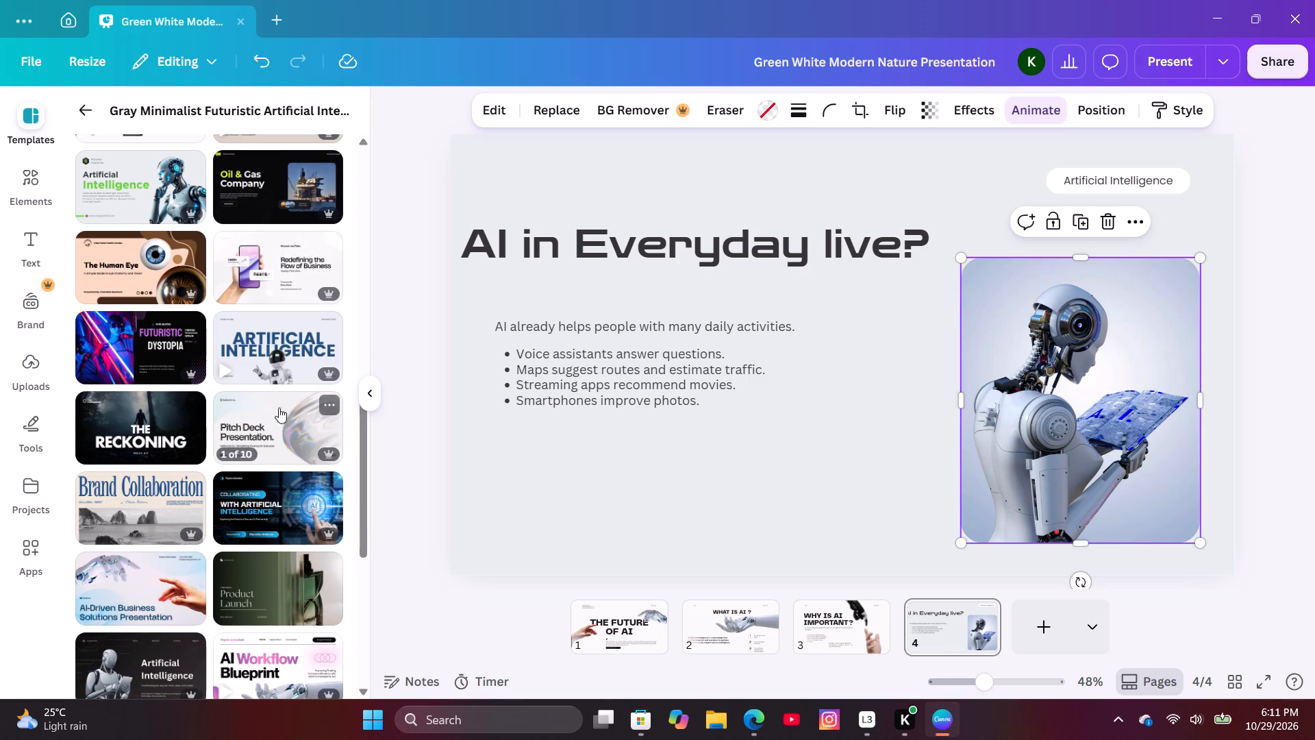
{"action": "scroll", "coordinate": [281, 406], "scroll_direction": "down", "scroll_amount": 2}
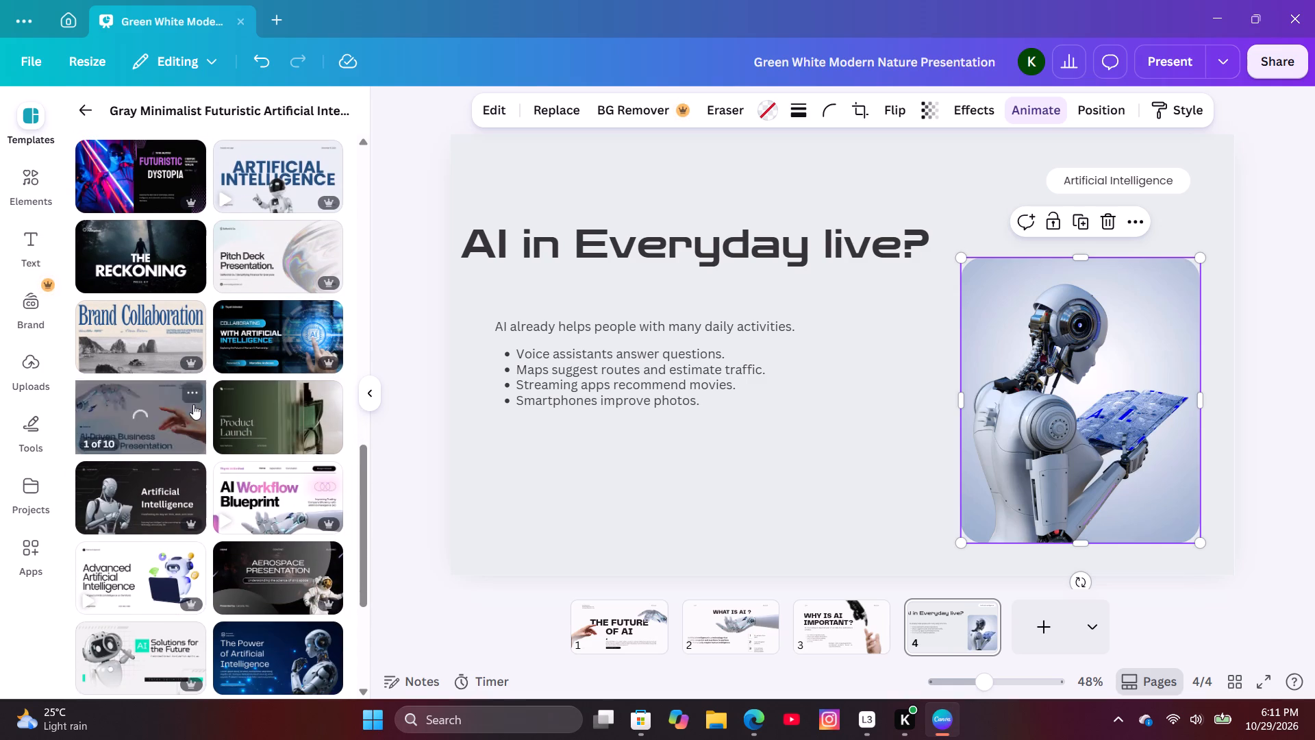
{"action": "scroll", "coordinate": [239, 386], "scroll_direction": "down", "scroll_amount": 1}
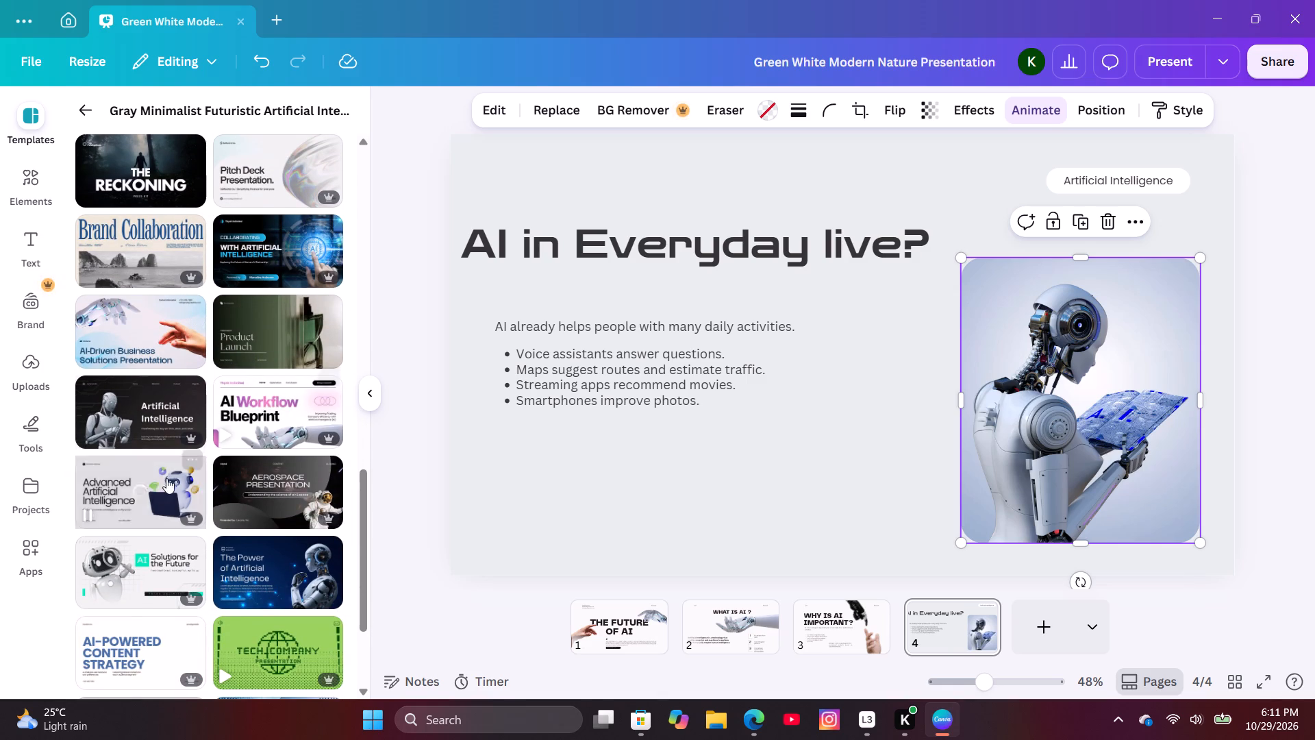
{"action": "scroll", "coordinate": [267, 405], "scroll_direction": "down", "scroll_amount": 1}
{"action": "scroll", "coordinate": [150, 427], "scroll_direction": "down", "scroll_amount": 2}
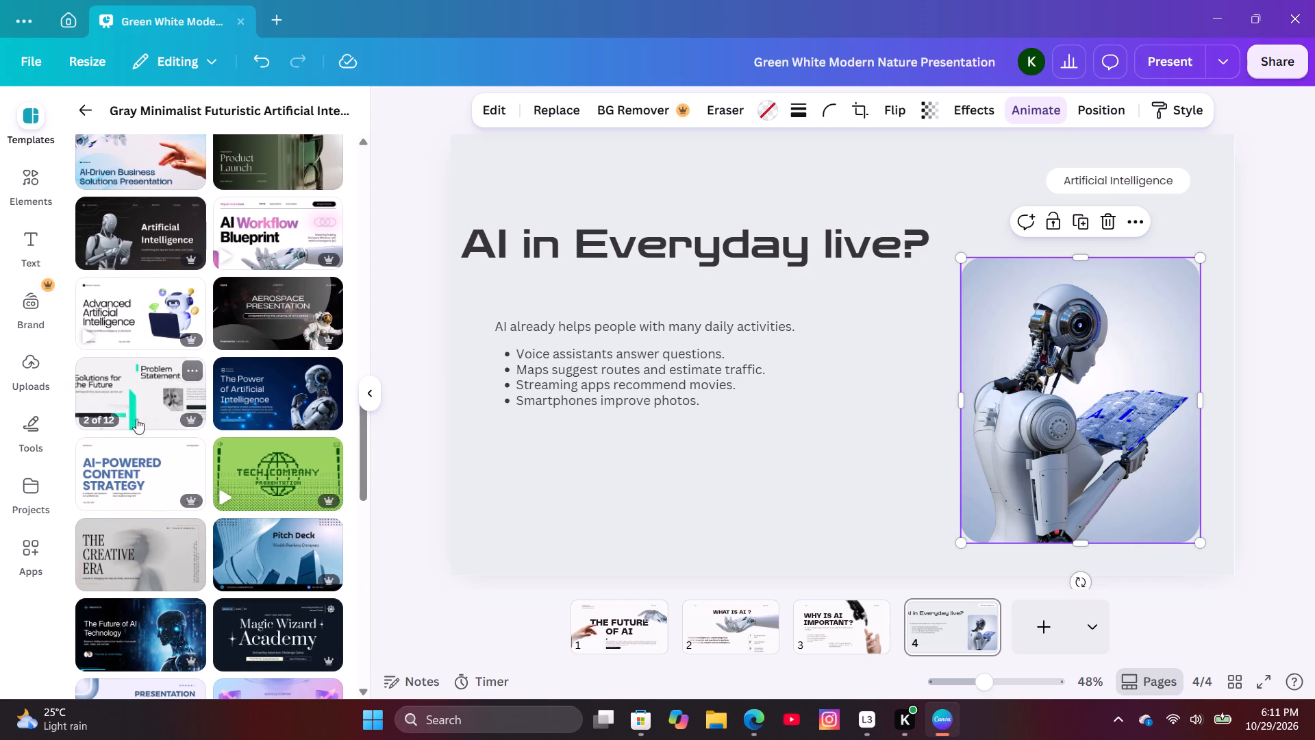
{"action": "left_click", "coordinate": [128, 325]}
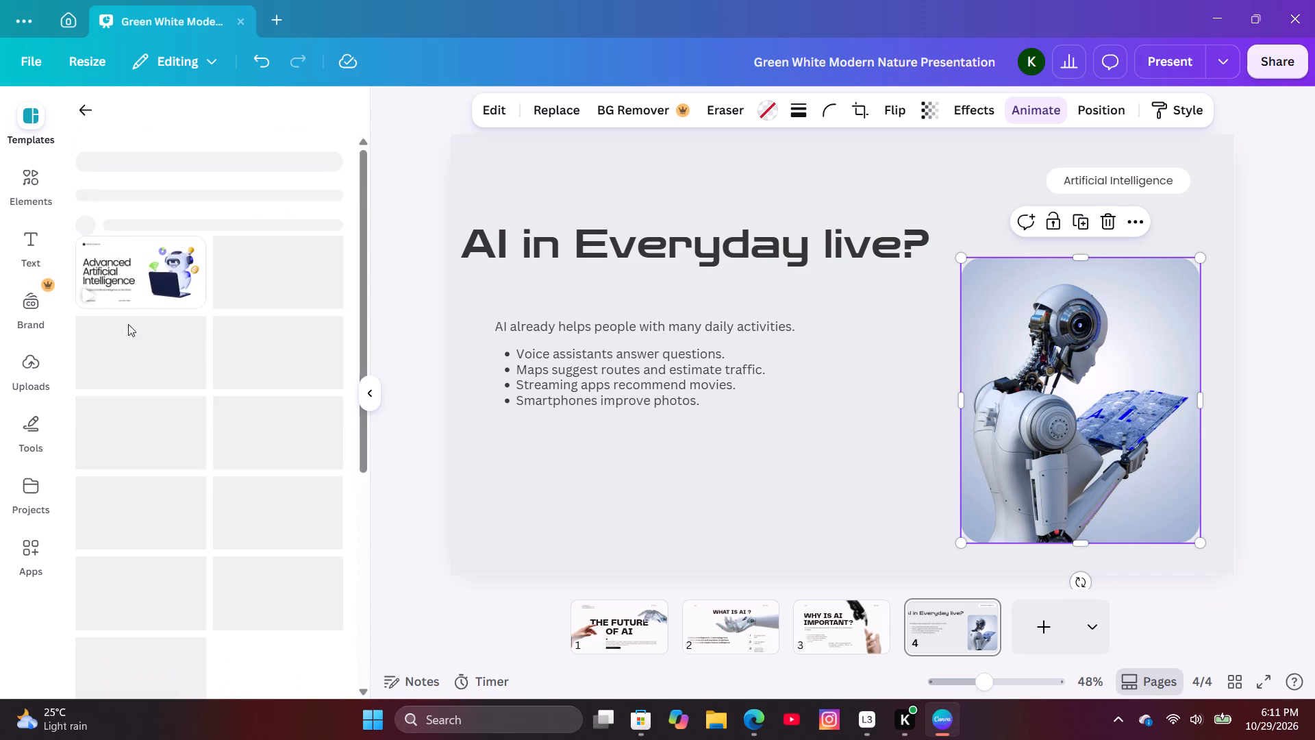
Add the template page "The Future of Education Powered by AI" as a new page after page 4.
{"action": "scroll", "coordinate": [198, 362], "scroll_direction": "down", "scroll_amount": 2}
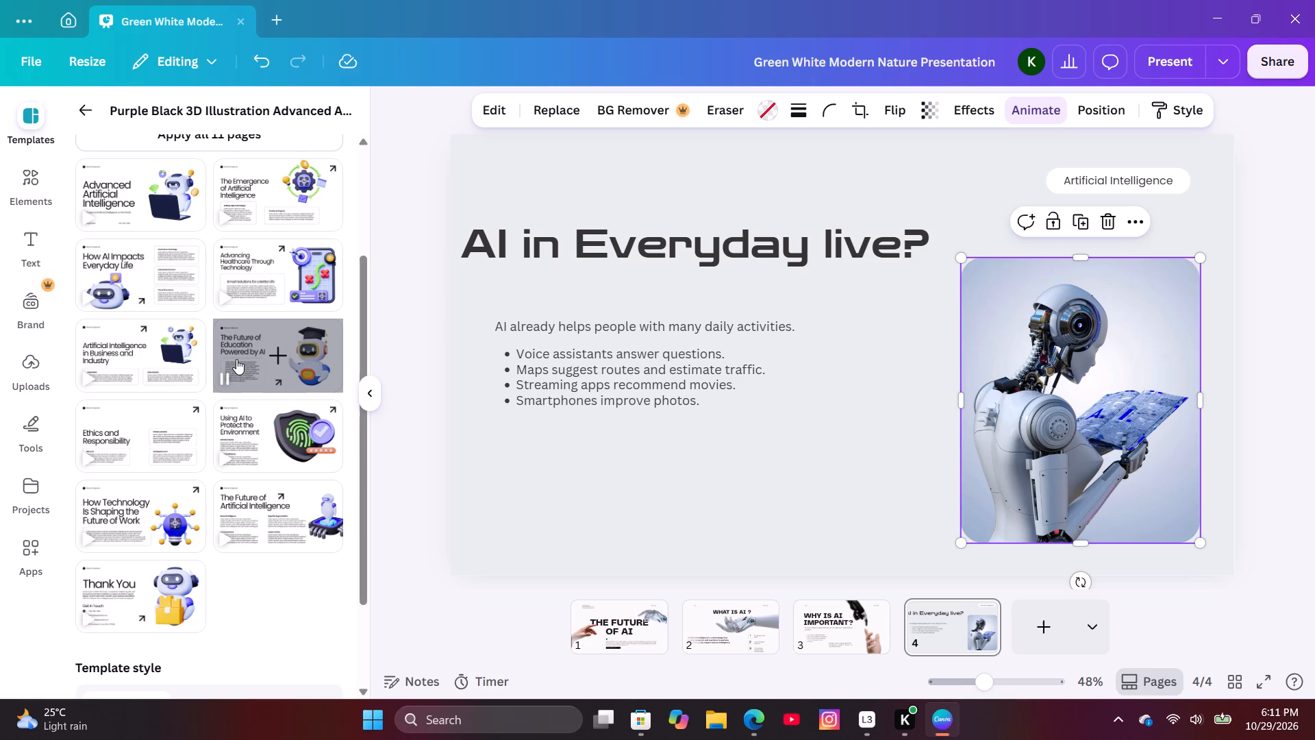
{"action": "left_click", "coordinate": [266, 349]}
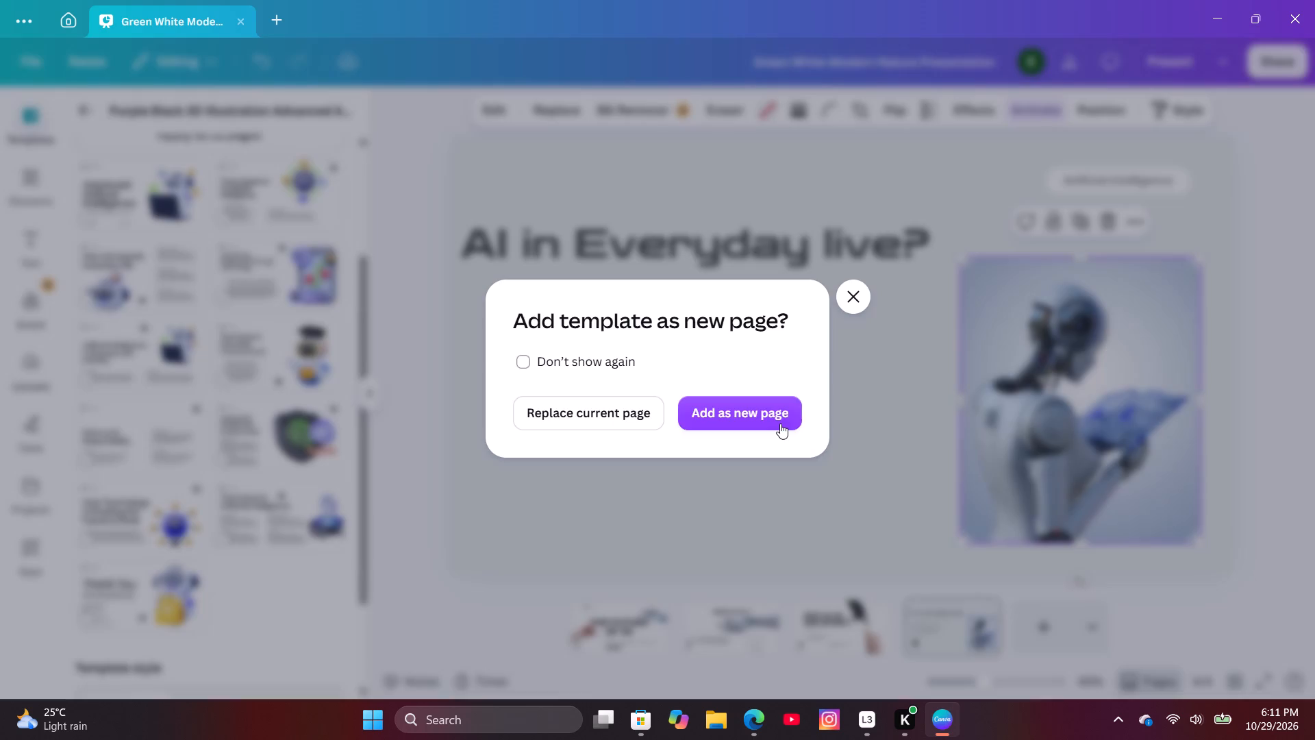
{"action": "left_click", "coordinate": [780, 423]}
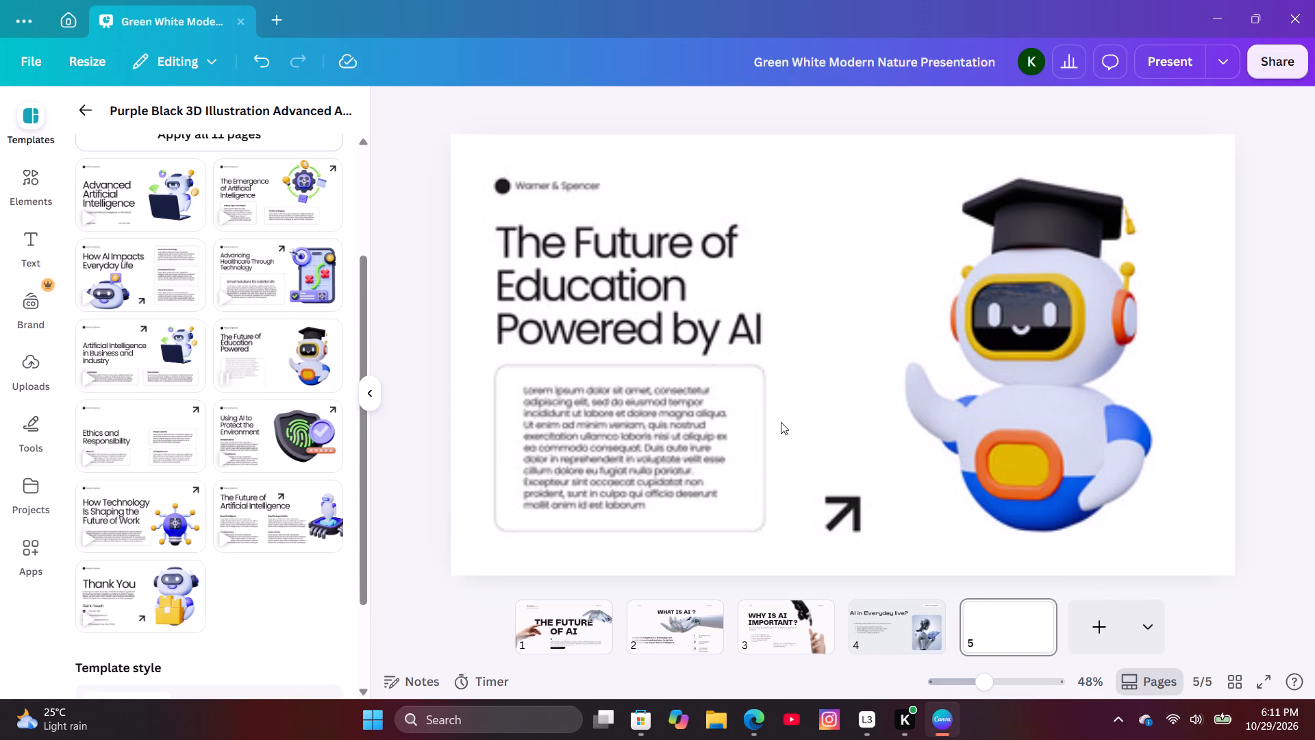
Look through the presentation's existing pages 1 to 5.
{"action": "left_click", "coordinate": [1075, 345]}
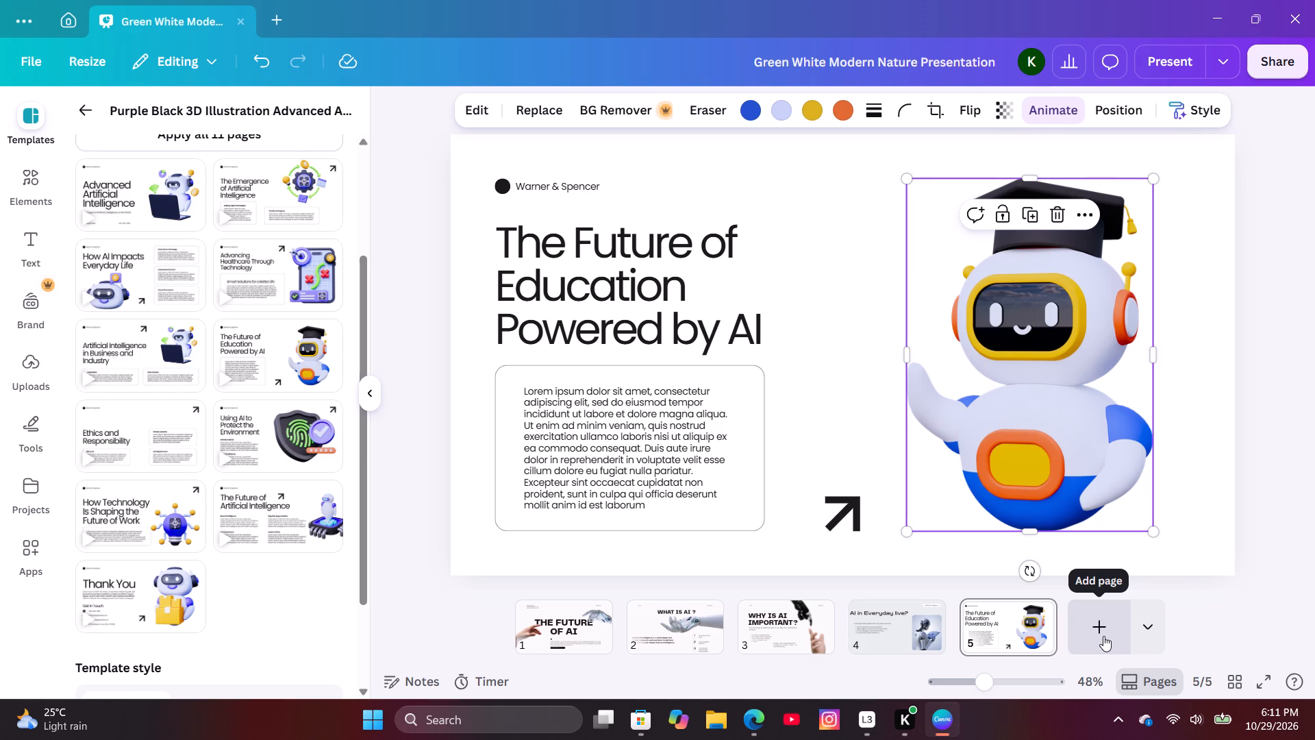
{"action": "left_click", "coordinate": [897, 628]}
{"action": "left_click", "coordinate": [775, 622]}
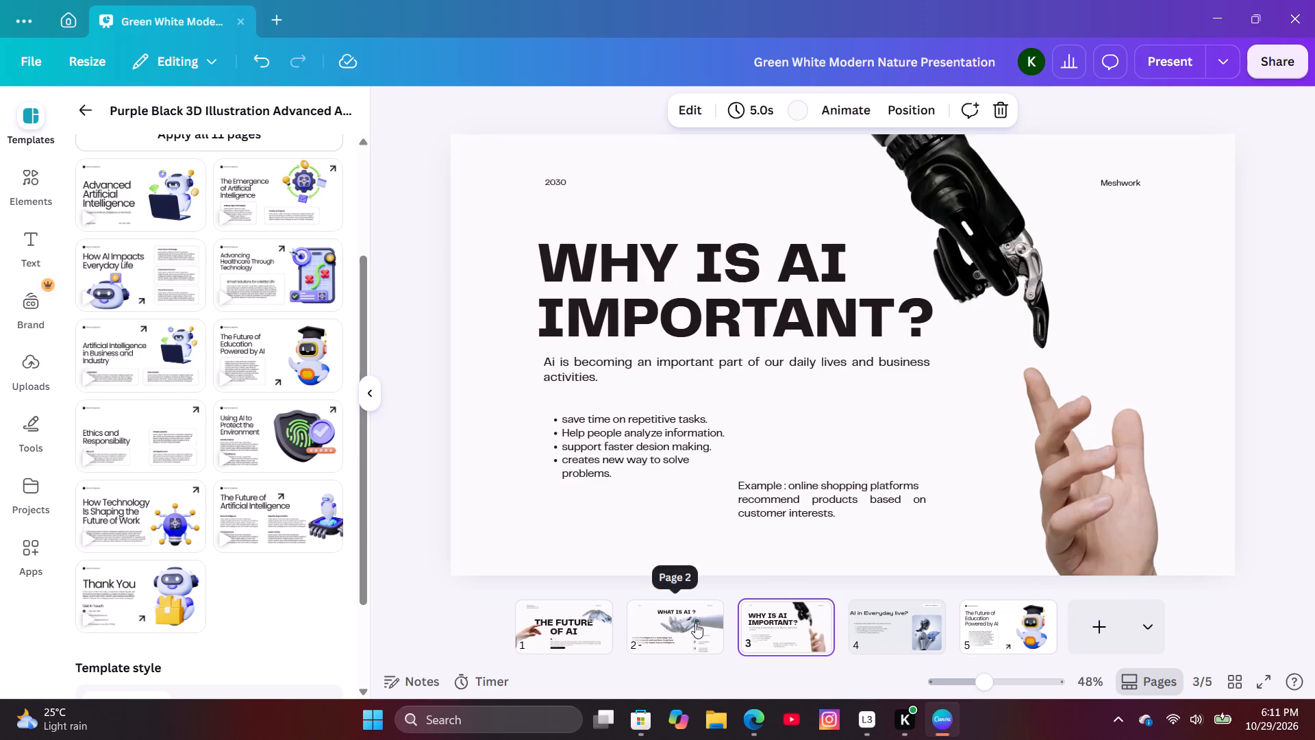
{"action": "left_click", "coordinate": [695, 623]}
{"action": "left_click", "coordinate": [560, 621]}
{"action": "left_click", "coordinate": [655, 622]}
{"action": "left_click", "coordinate": [784, 626]}
{"action": "left_click", "coordinate": [871, 621]}
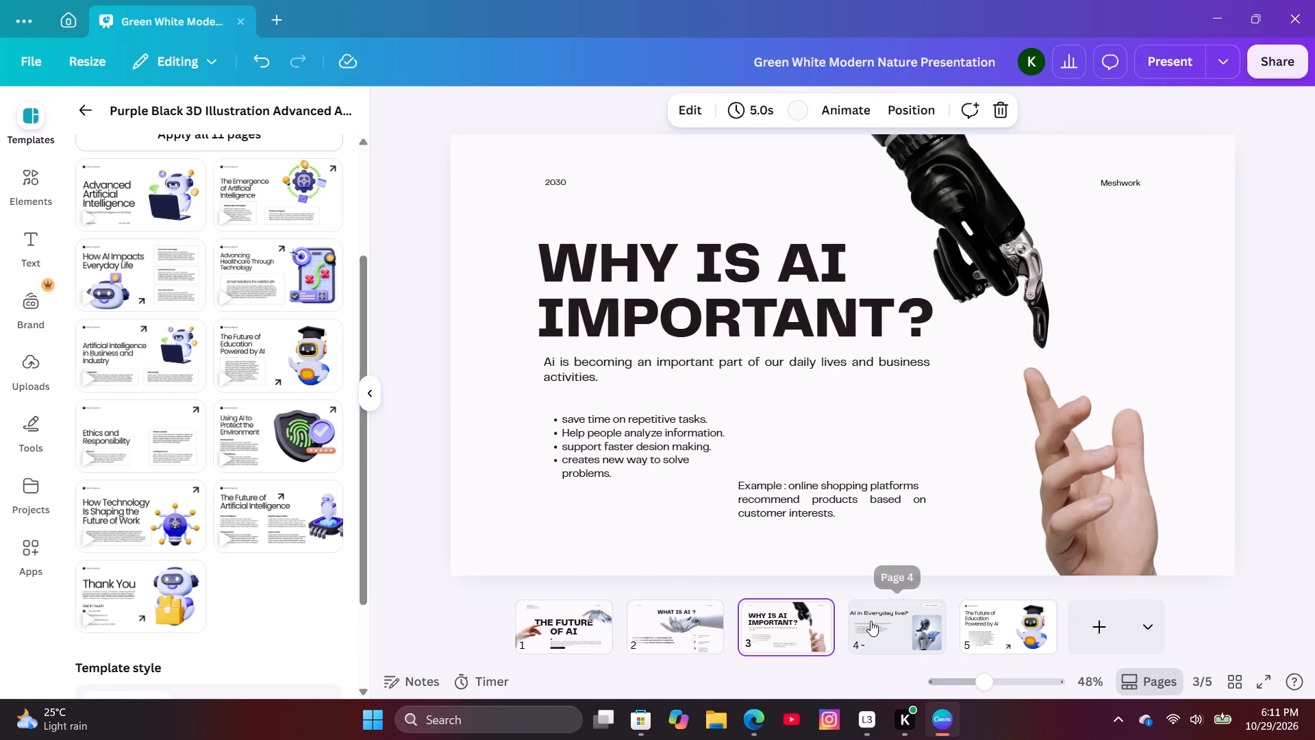
{"action": "left_click", "coordinate": [1006, 630]}
Add a blank page 6 after the education page.
{"action": "left_click", "coordinate": [1091, 636]}
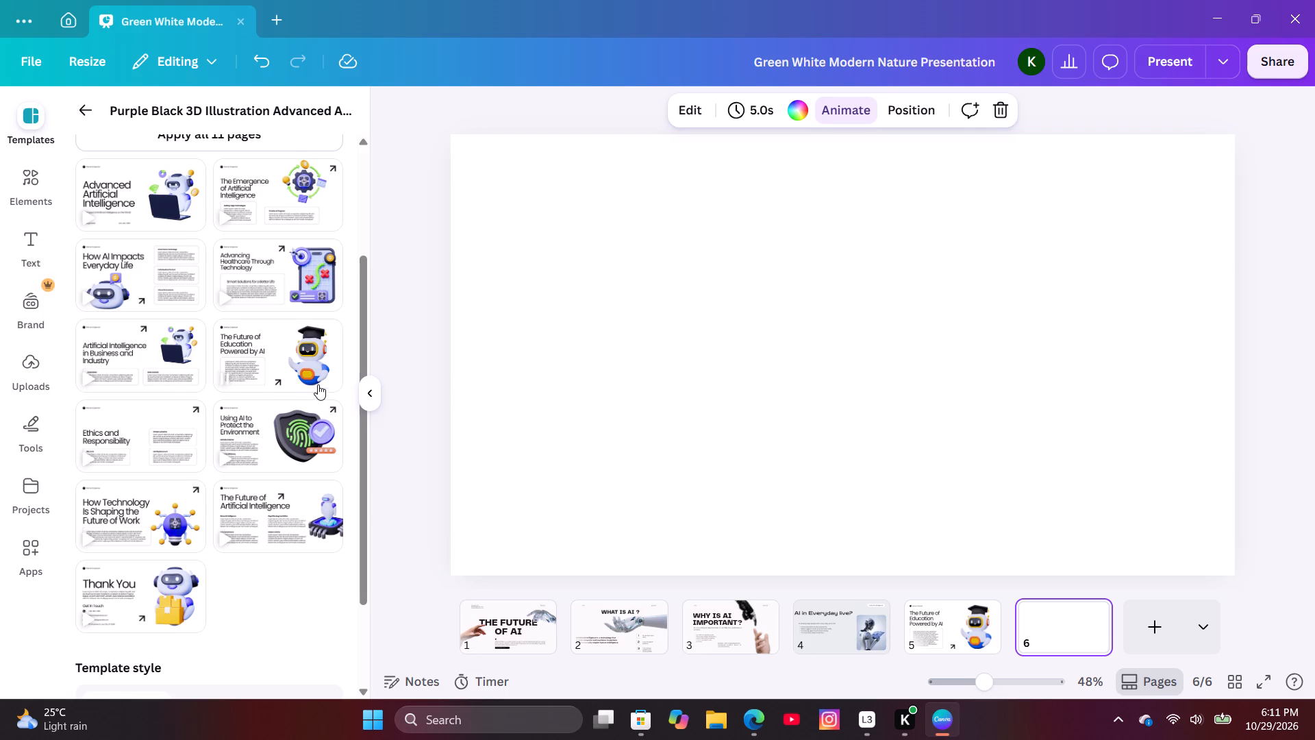
Shrink the graduate robot graphic on page 5 to about 526 × 753 and shift it slightly up toward the title.
{"action": "left_click", "coordinate": [938, 621]}
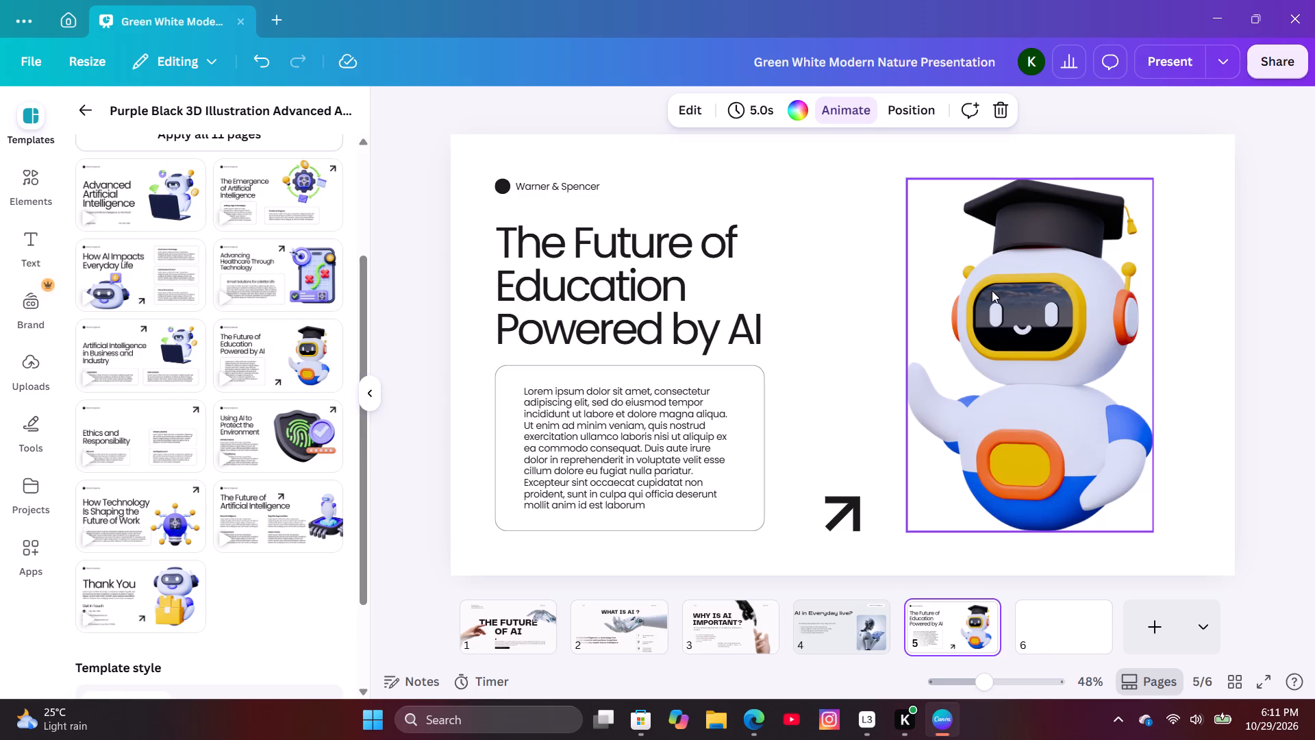
{"action": "left_click", "coordinate": [912, 186]}
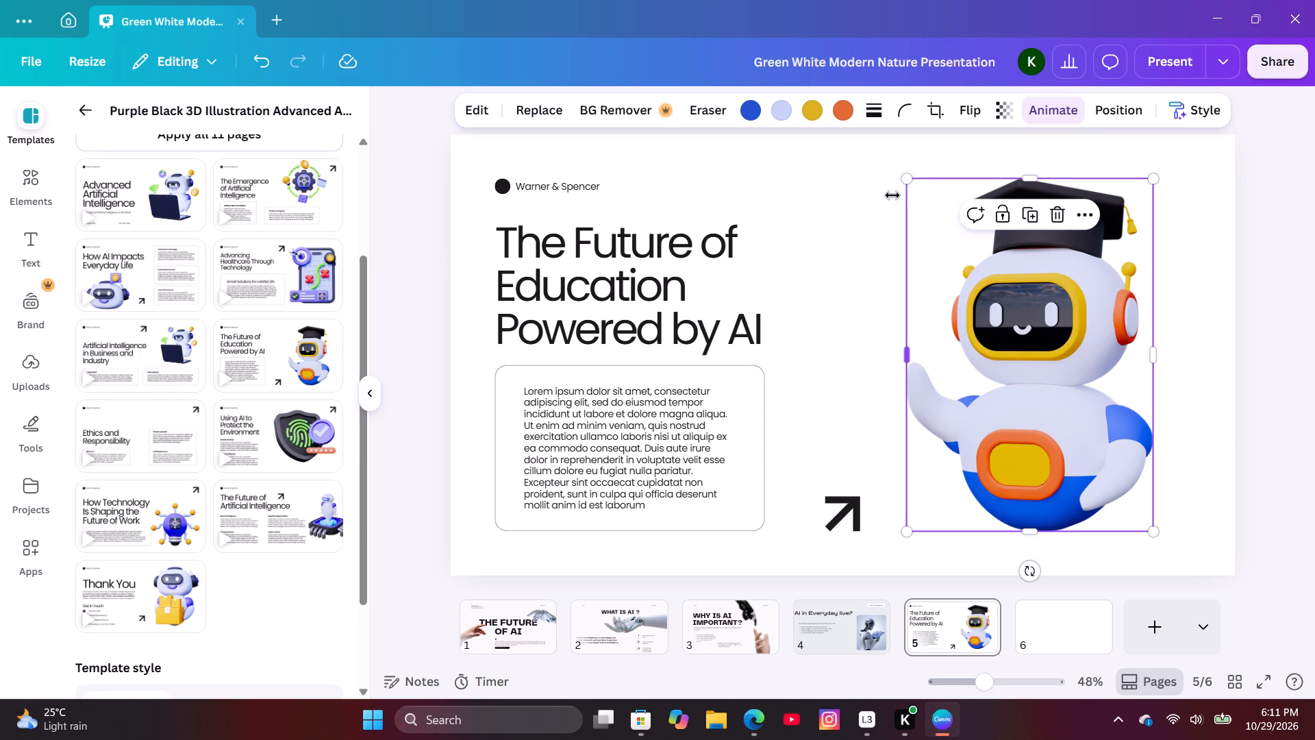
{"action": "left_click_drag", "start_coordinate": [905, 177], "coordinate": [926, 231]}
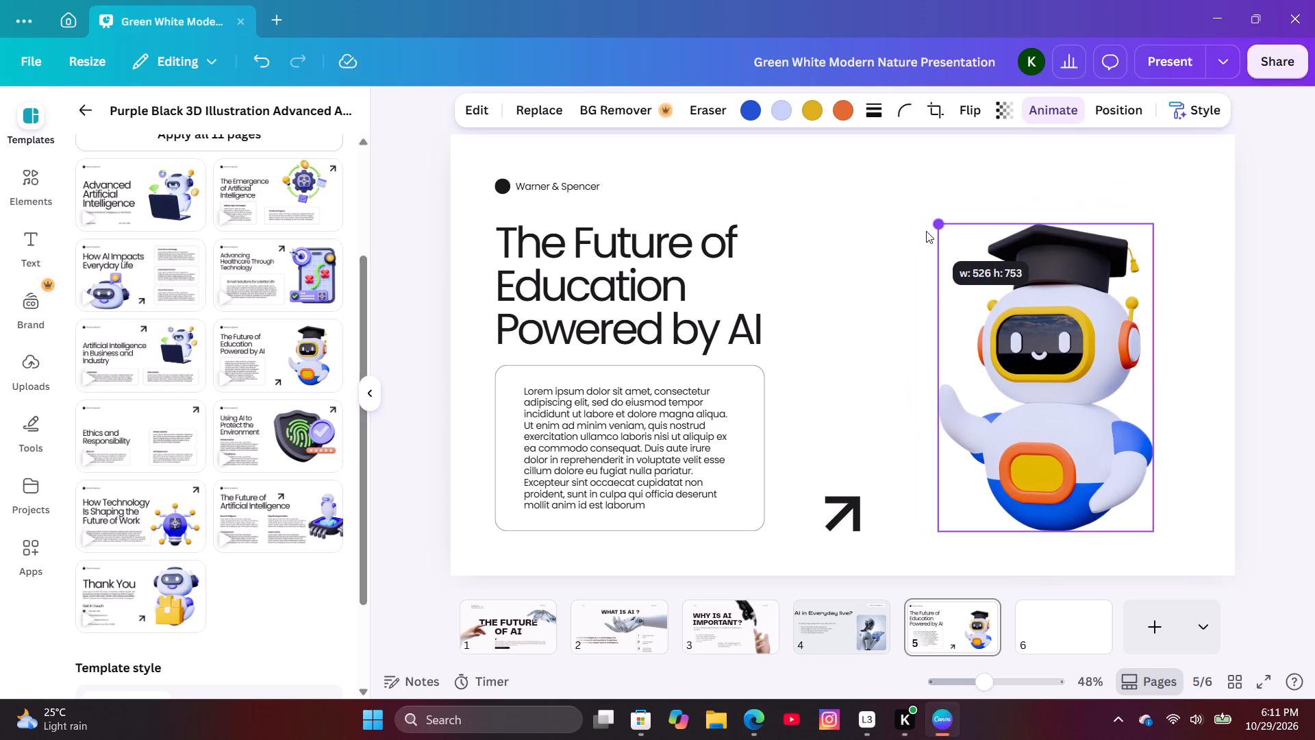
{"action": "left_click_drag", "start_coordinate": [1092, 412], "coordinate": [1066, 386]}
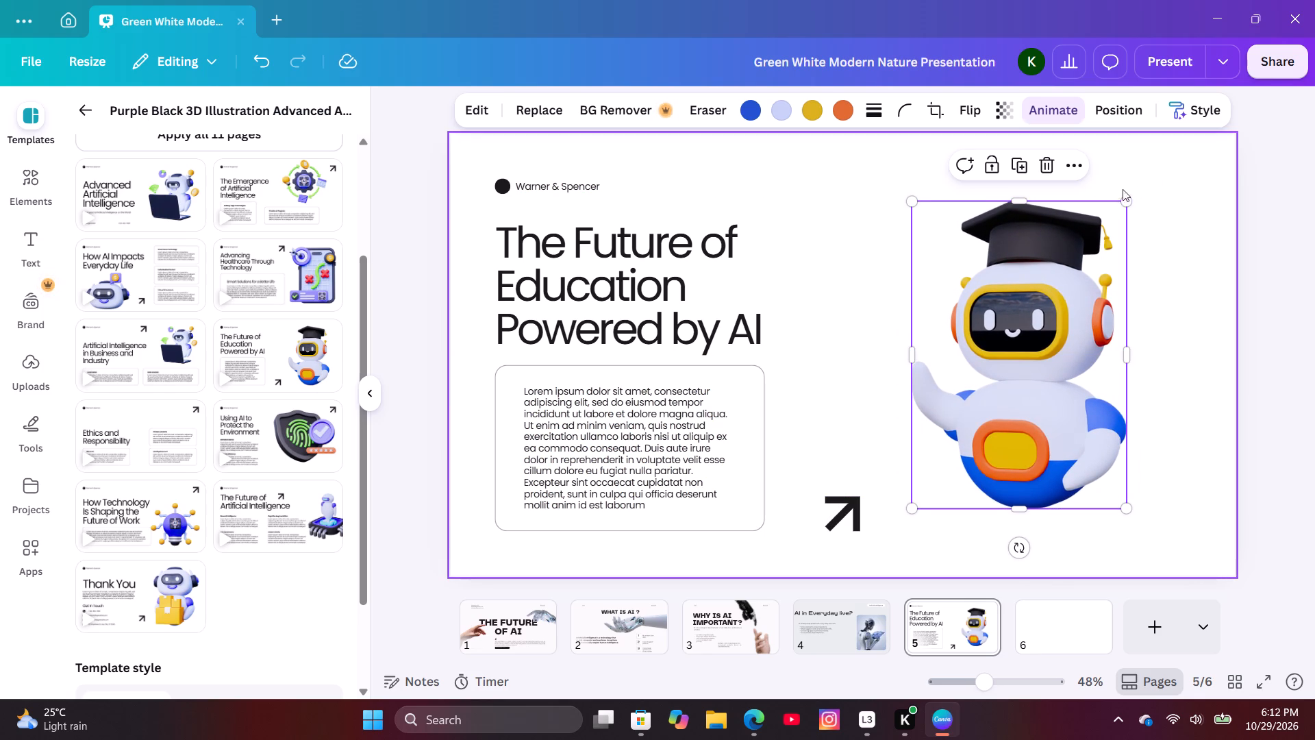
Resize page 5's canvas to the selected graduate robot graphic.
{"action": "left_click", "coordinate": [1070, 164]}
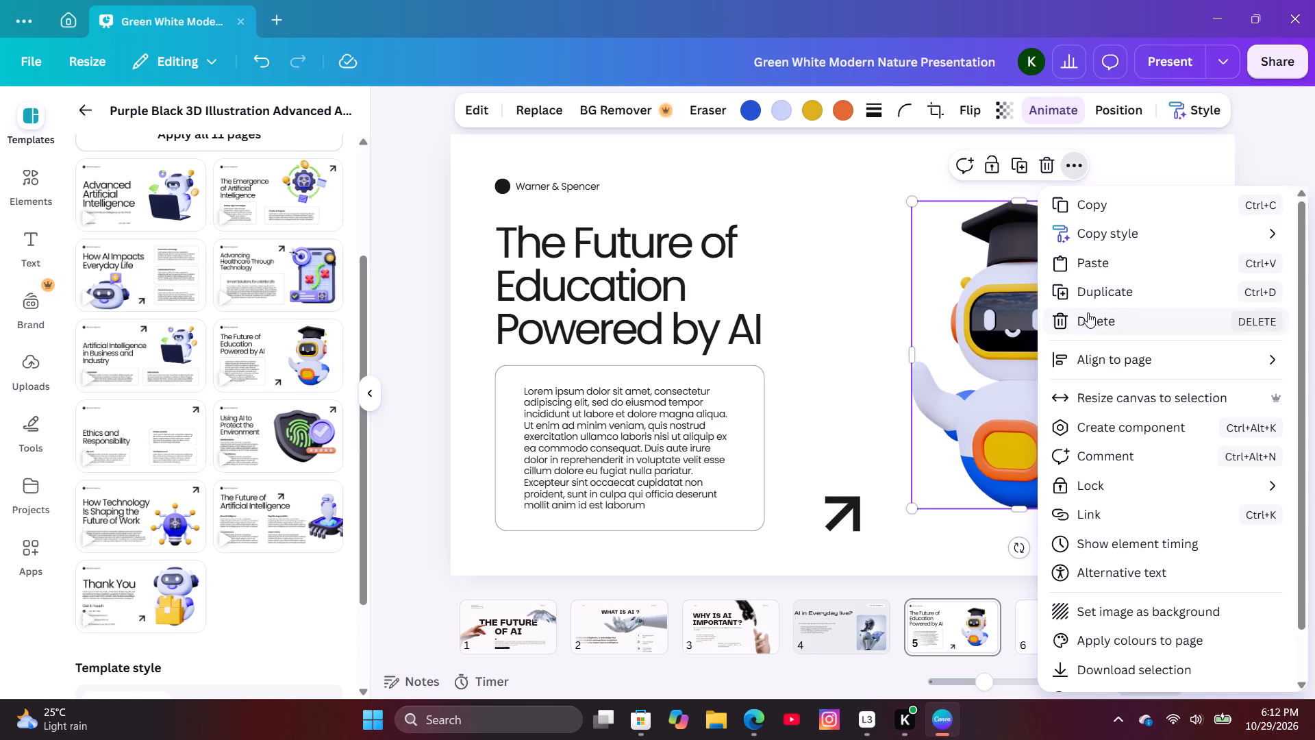
{"action": "left_click", "coordinate": [1112, 397]}
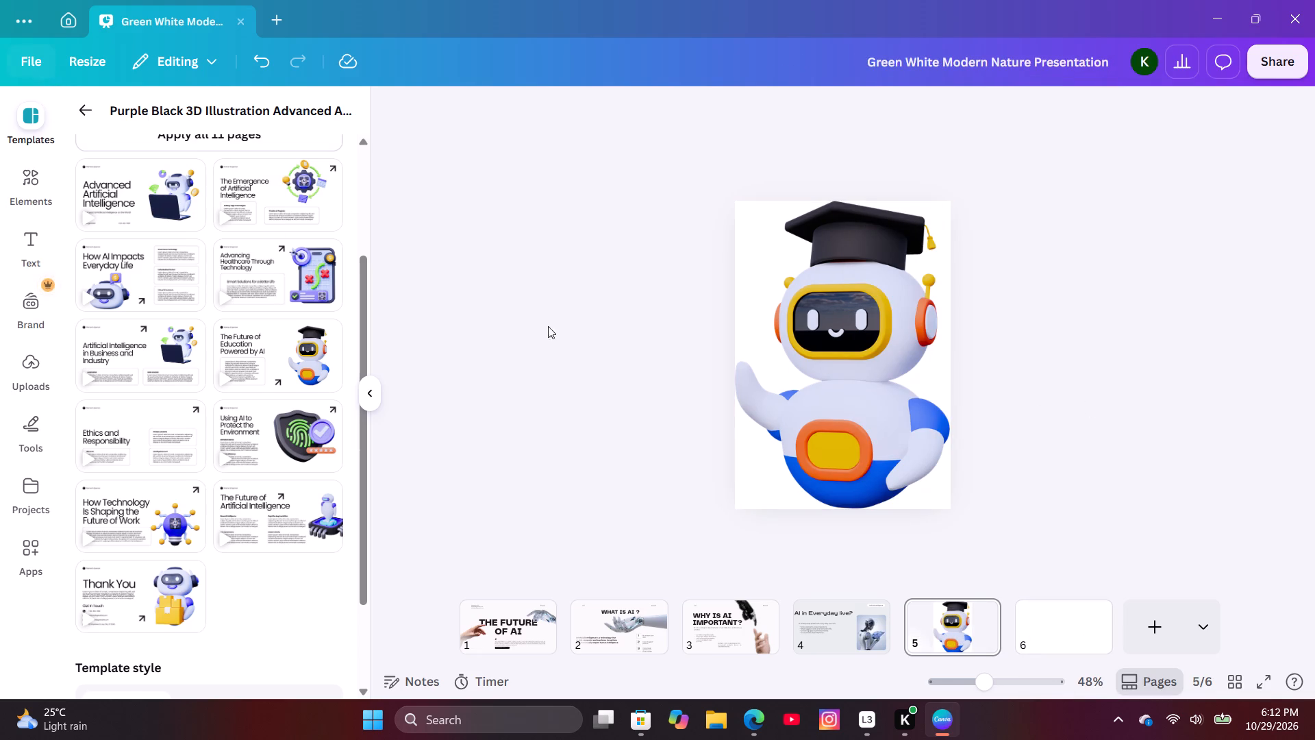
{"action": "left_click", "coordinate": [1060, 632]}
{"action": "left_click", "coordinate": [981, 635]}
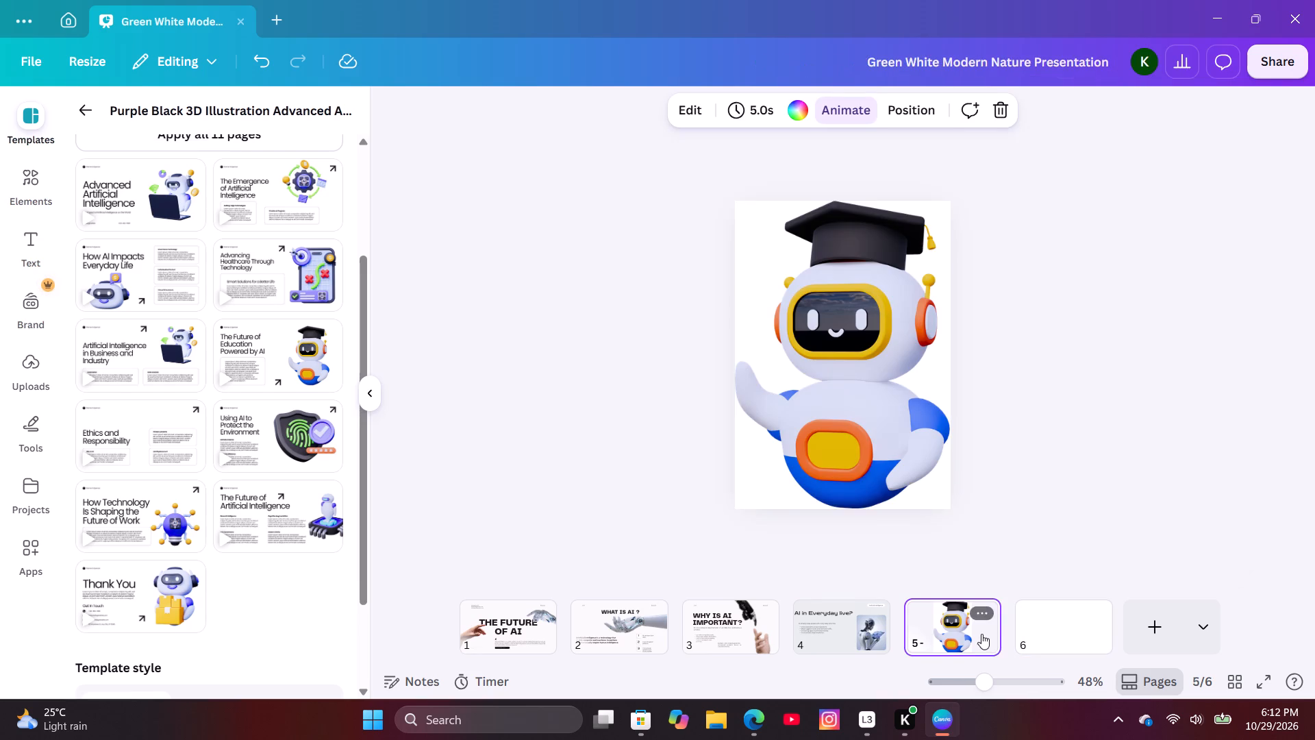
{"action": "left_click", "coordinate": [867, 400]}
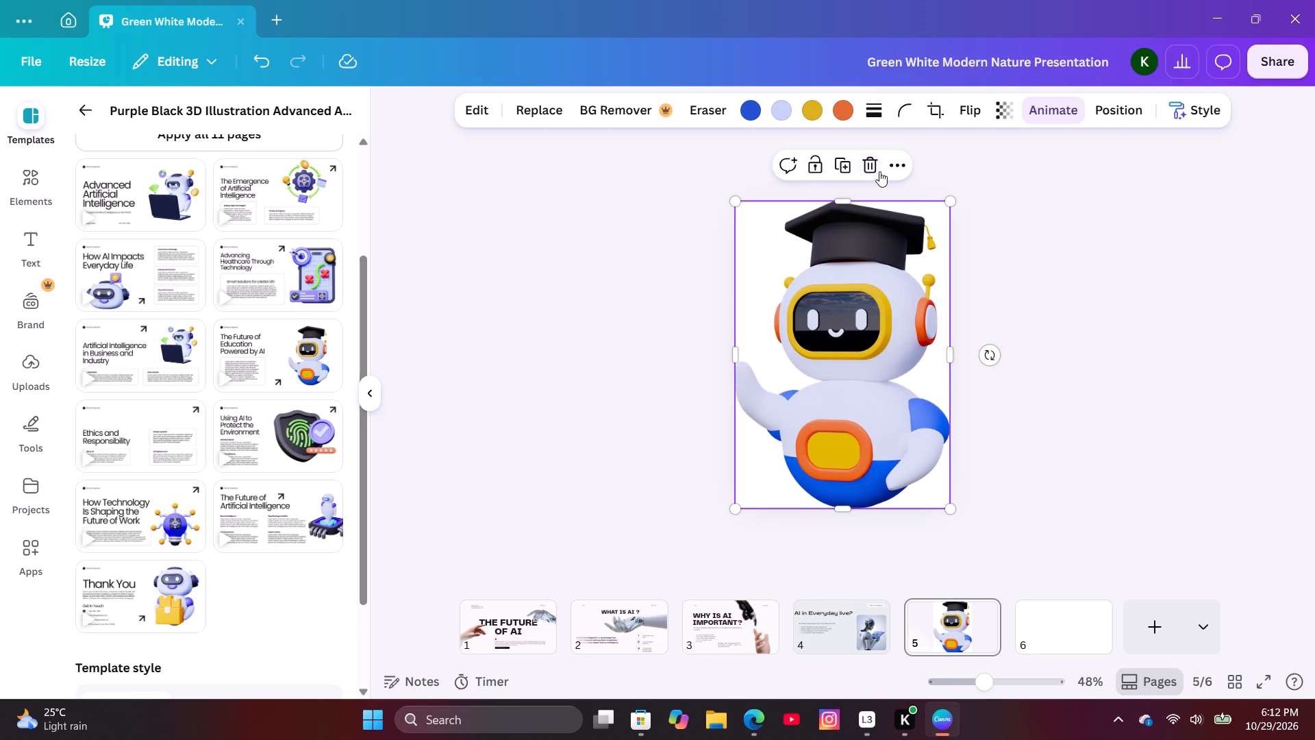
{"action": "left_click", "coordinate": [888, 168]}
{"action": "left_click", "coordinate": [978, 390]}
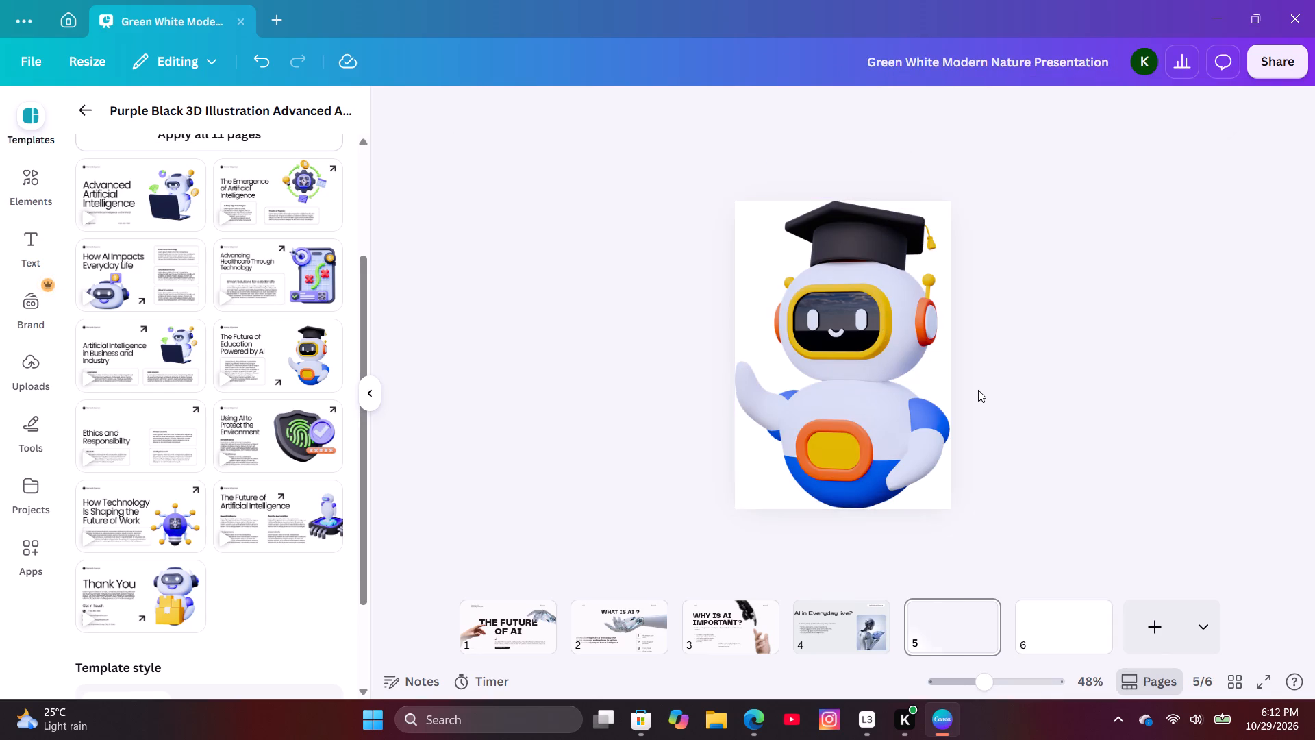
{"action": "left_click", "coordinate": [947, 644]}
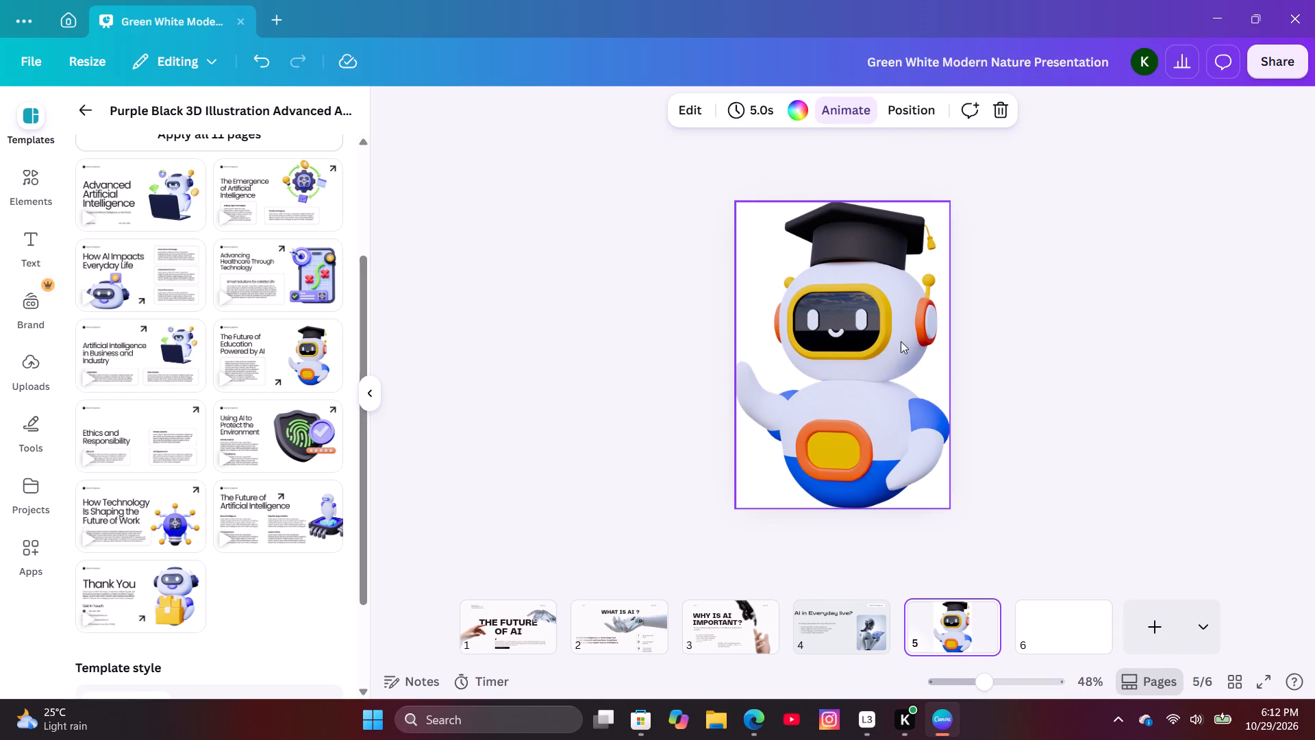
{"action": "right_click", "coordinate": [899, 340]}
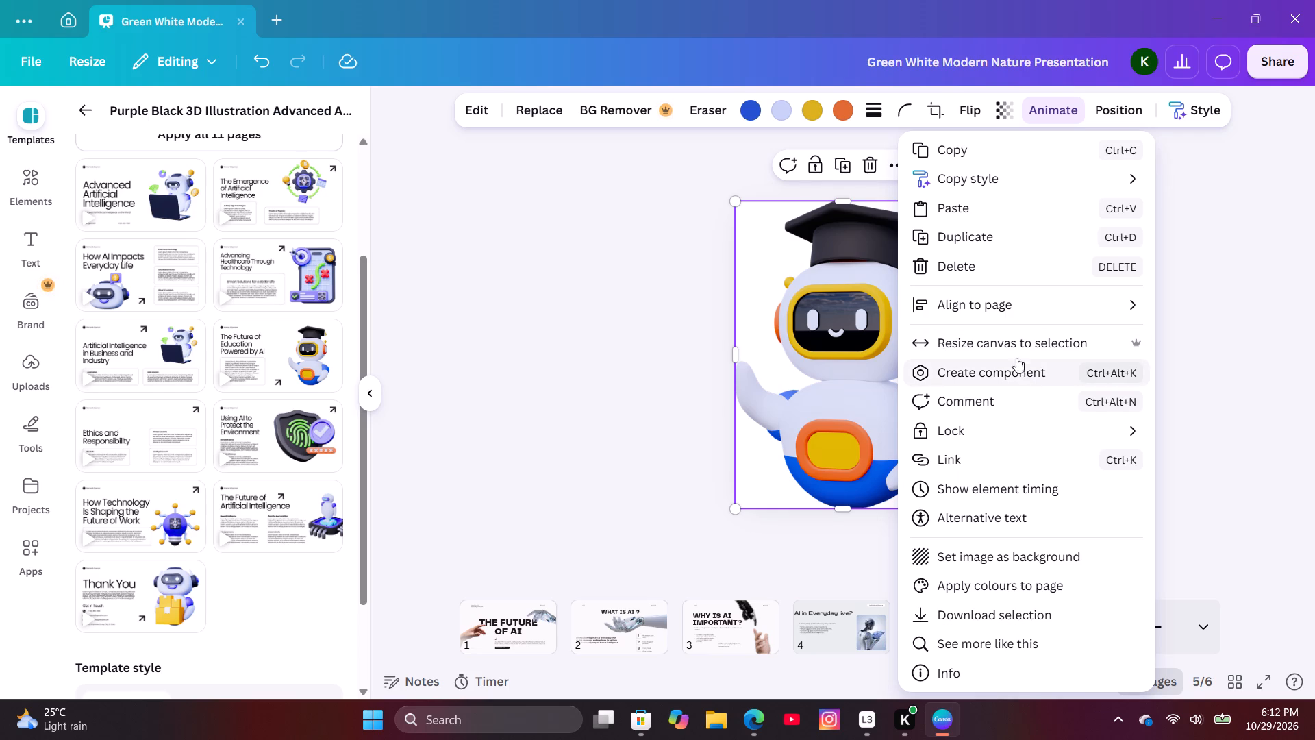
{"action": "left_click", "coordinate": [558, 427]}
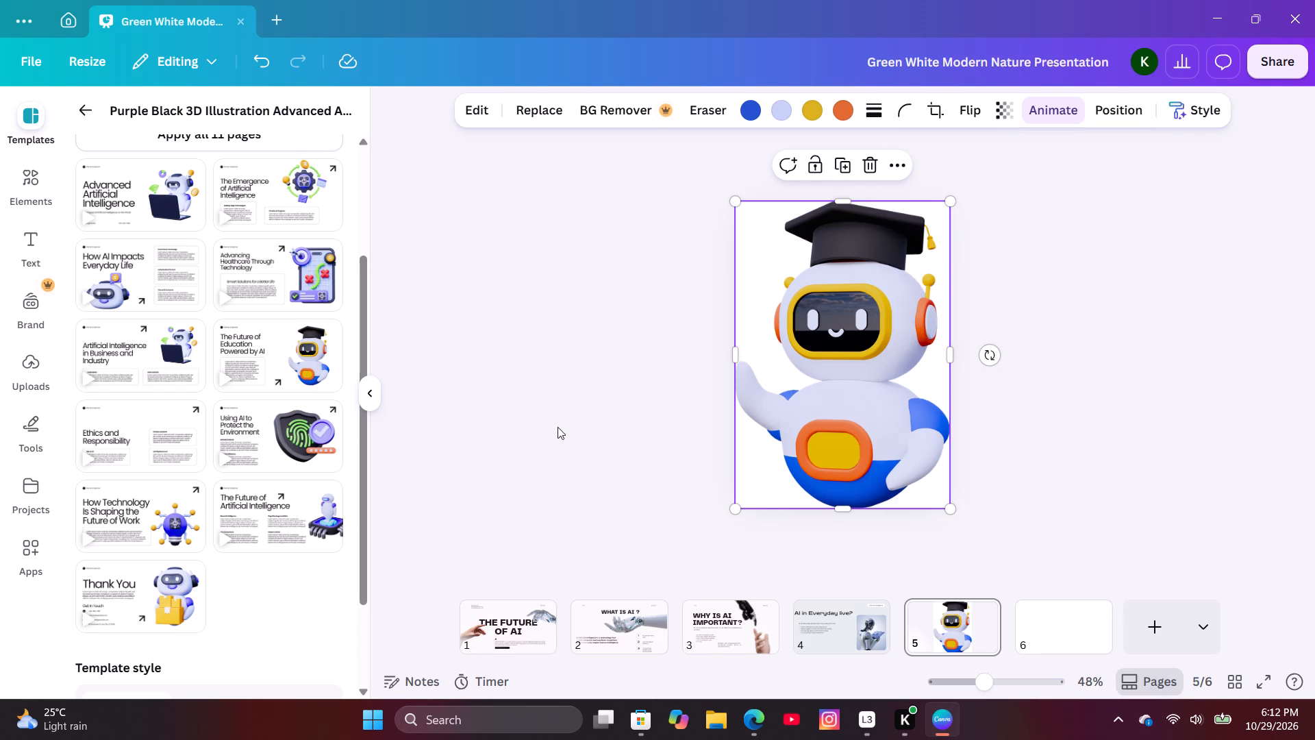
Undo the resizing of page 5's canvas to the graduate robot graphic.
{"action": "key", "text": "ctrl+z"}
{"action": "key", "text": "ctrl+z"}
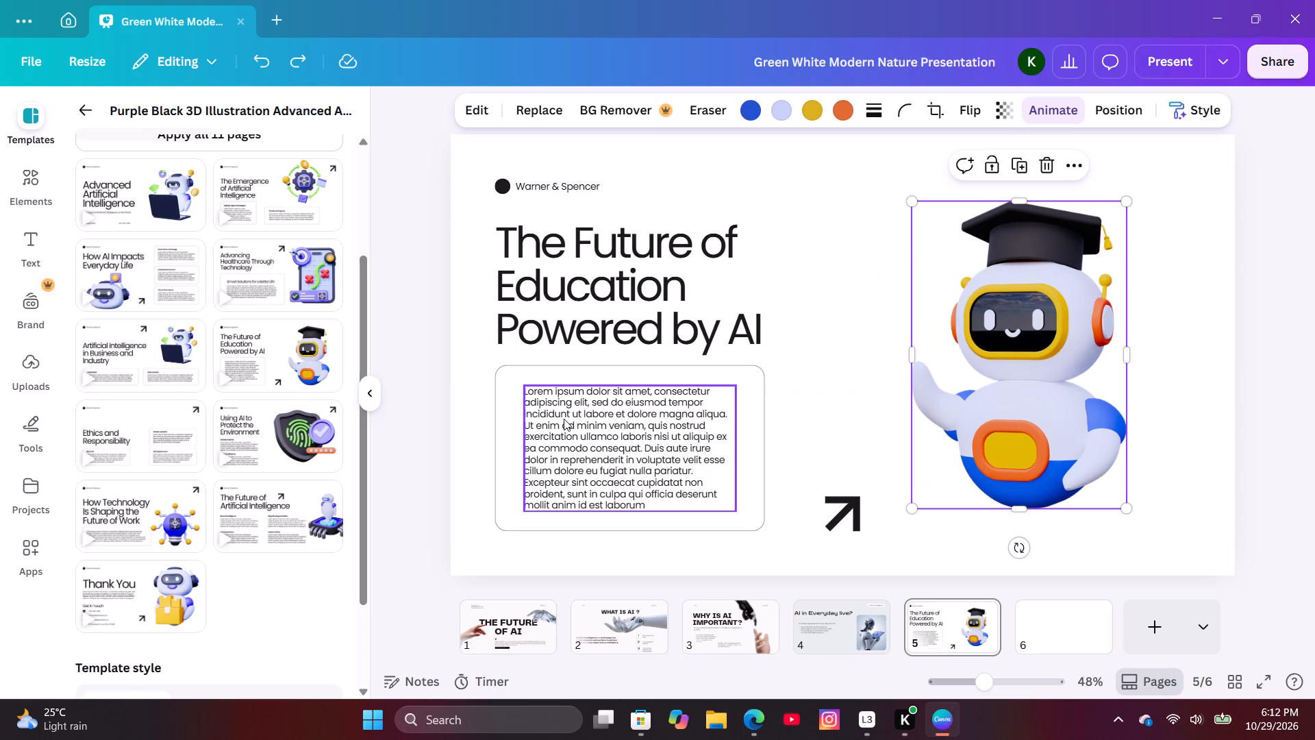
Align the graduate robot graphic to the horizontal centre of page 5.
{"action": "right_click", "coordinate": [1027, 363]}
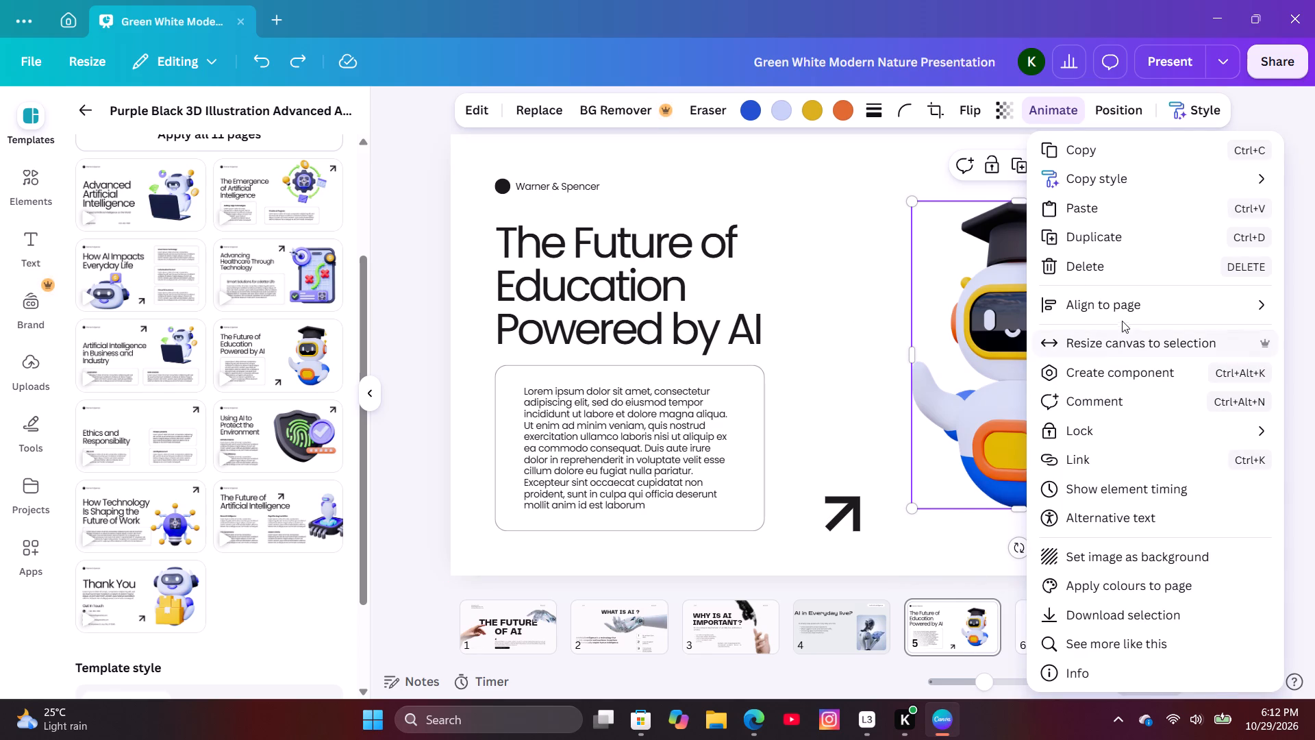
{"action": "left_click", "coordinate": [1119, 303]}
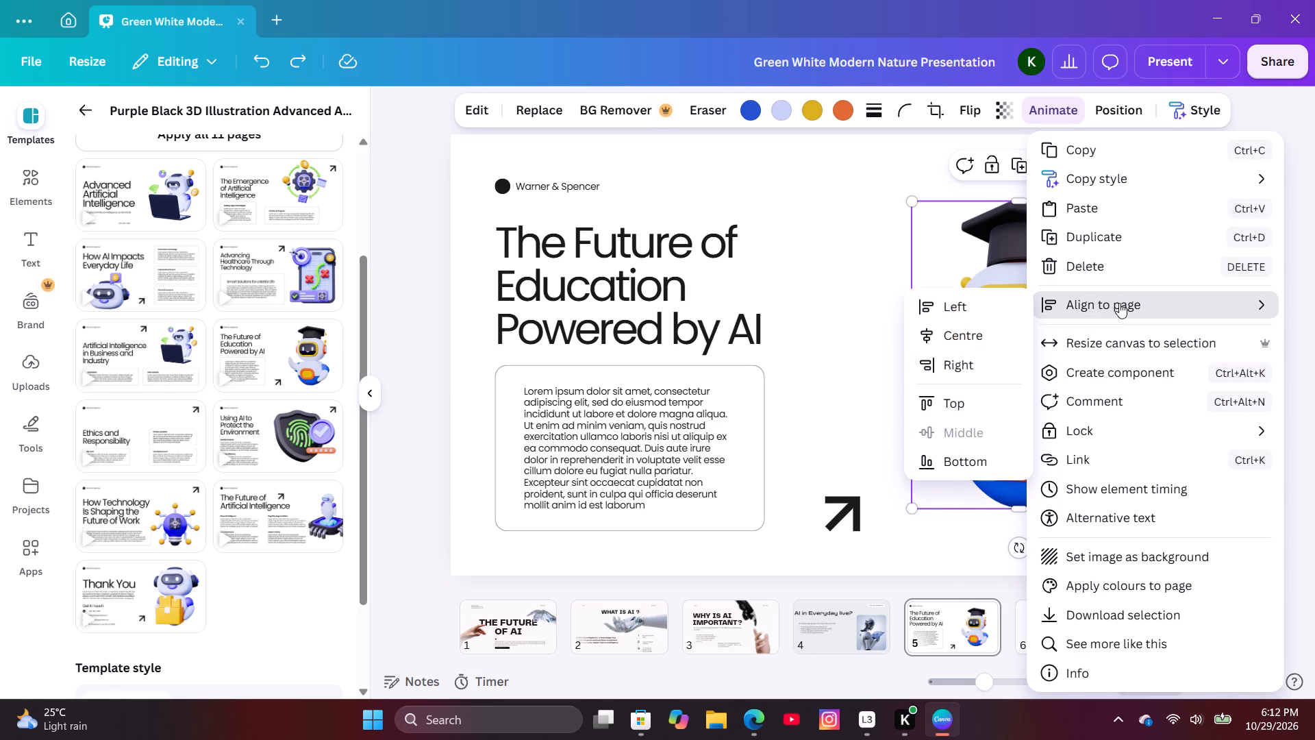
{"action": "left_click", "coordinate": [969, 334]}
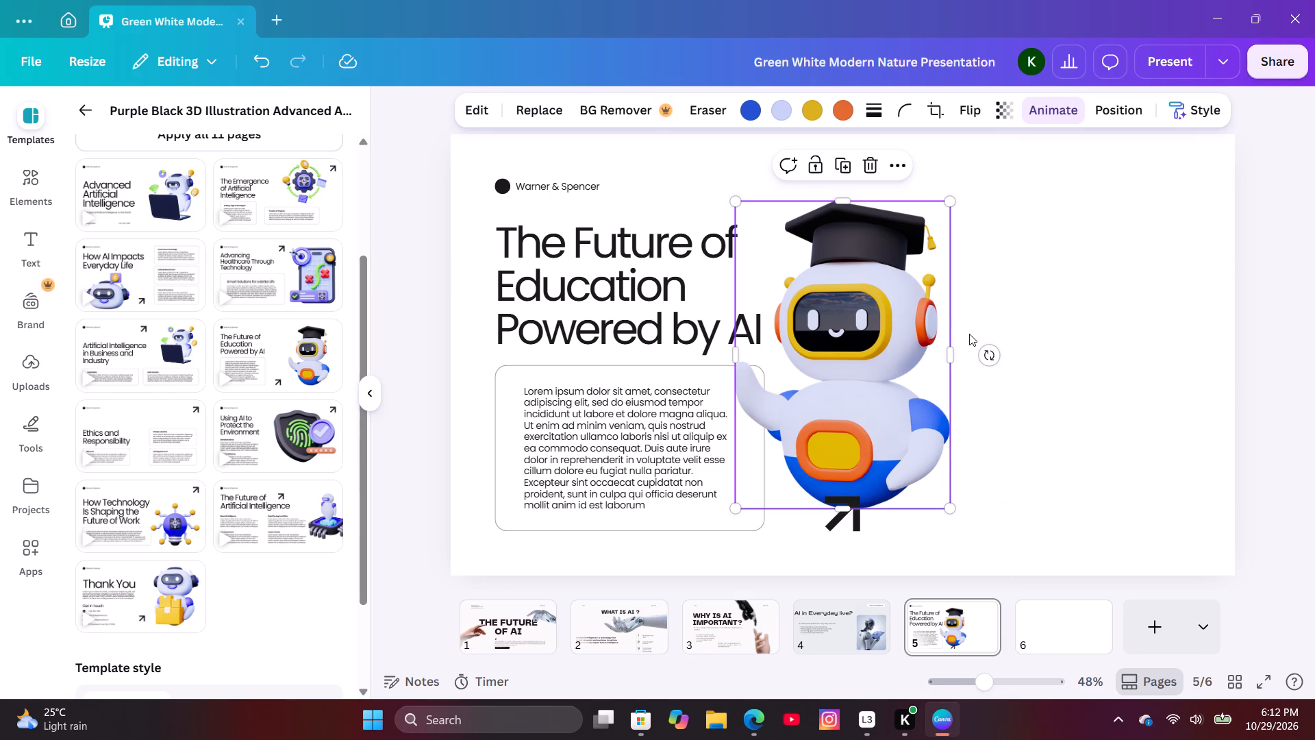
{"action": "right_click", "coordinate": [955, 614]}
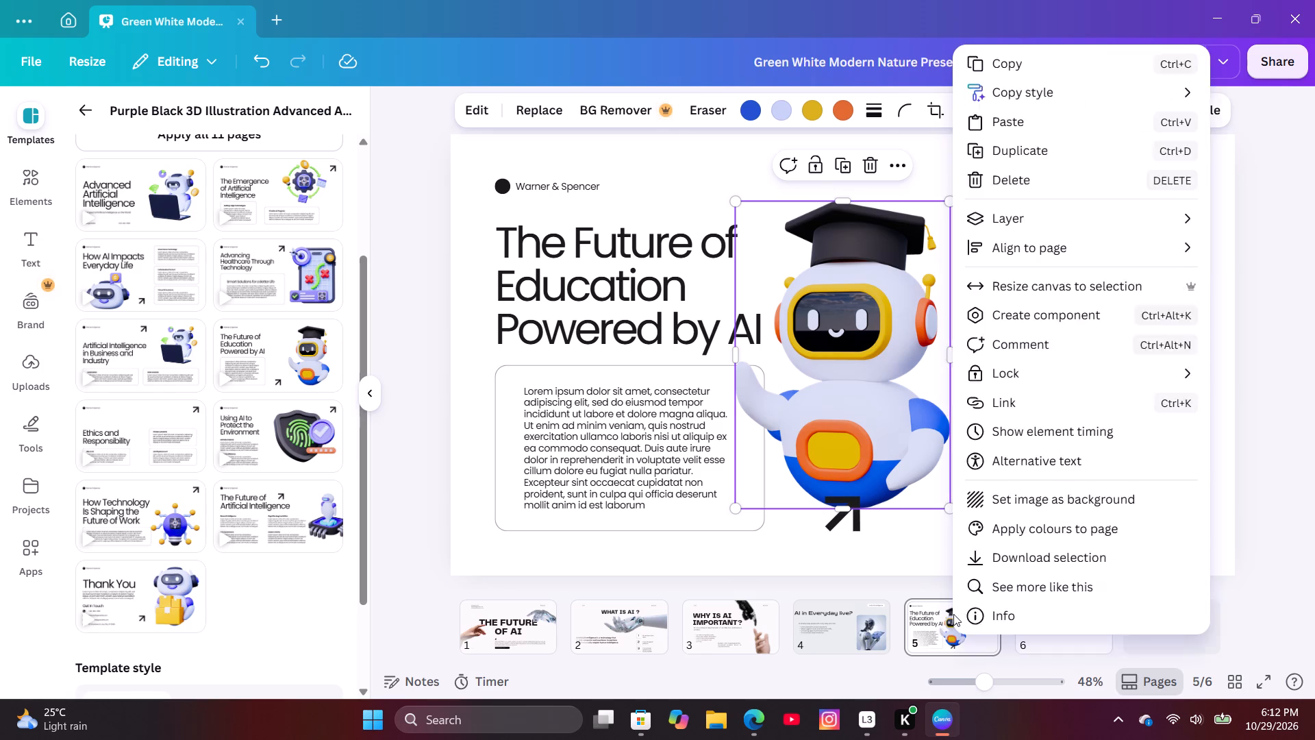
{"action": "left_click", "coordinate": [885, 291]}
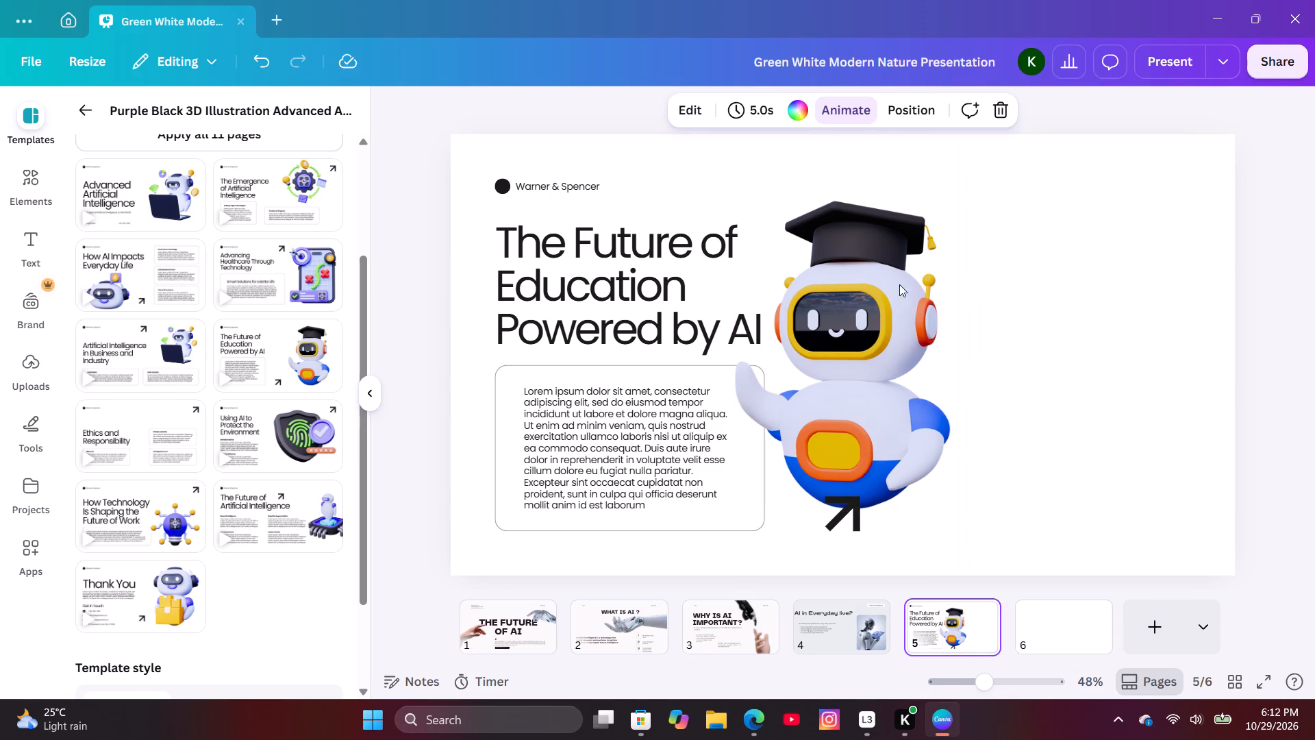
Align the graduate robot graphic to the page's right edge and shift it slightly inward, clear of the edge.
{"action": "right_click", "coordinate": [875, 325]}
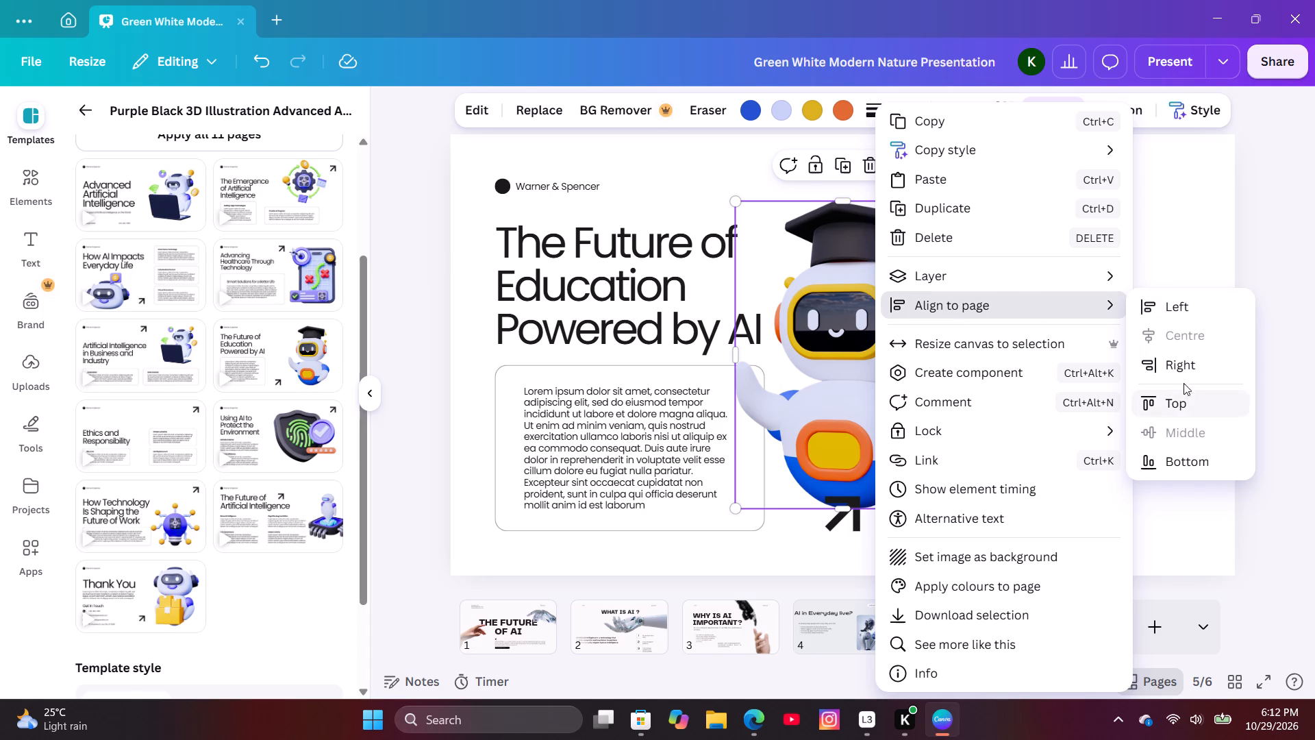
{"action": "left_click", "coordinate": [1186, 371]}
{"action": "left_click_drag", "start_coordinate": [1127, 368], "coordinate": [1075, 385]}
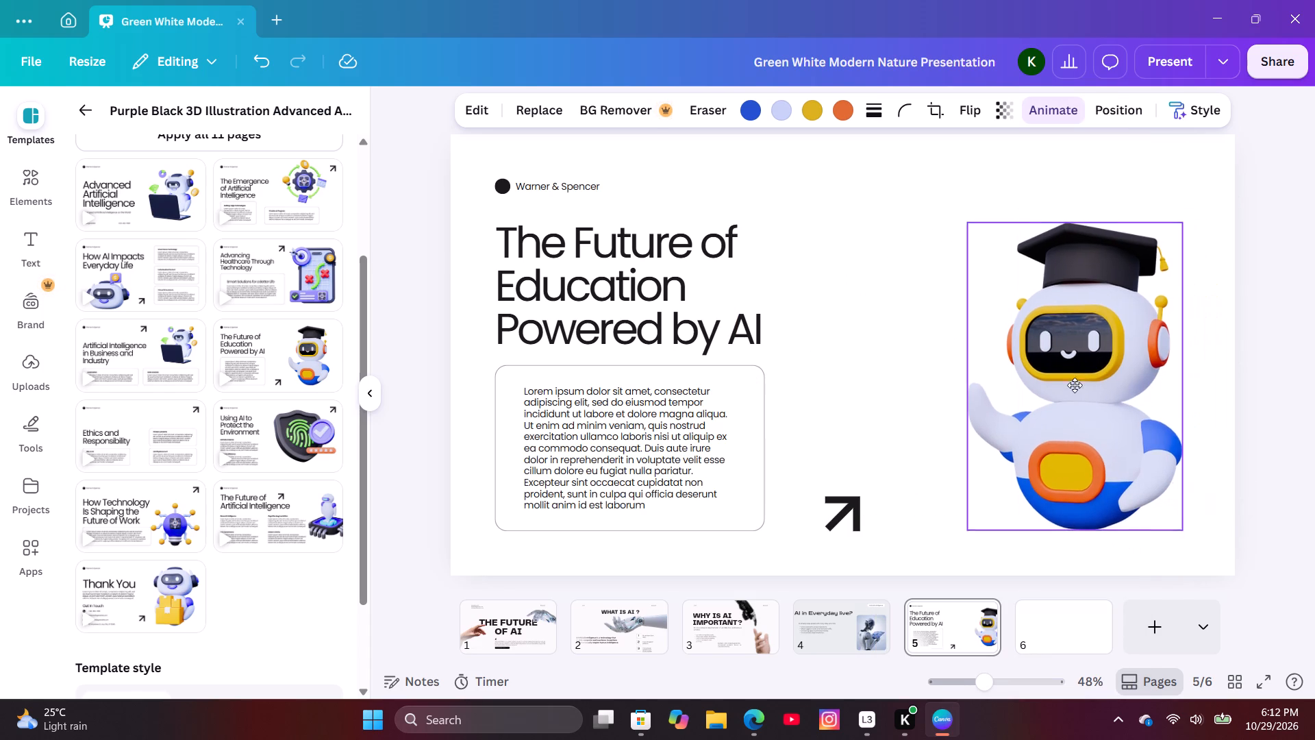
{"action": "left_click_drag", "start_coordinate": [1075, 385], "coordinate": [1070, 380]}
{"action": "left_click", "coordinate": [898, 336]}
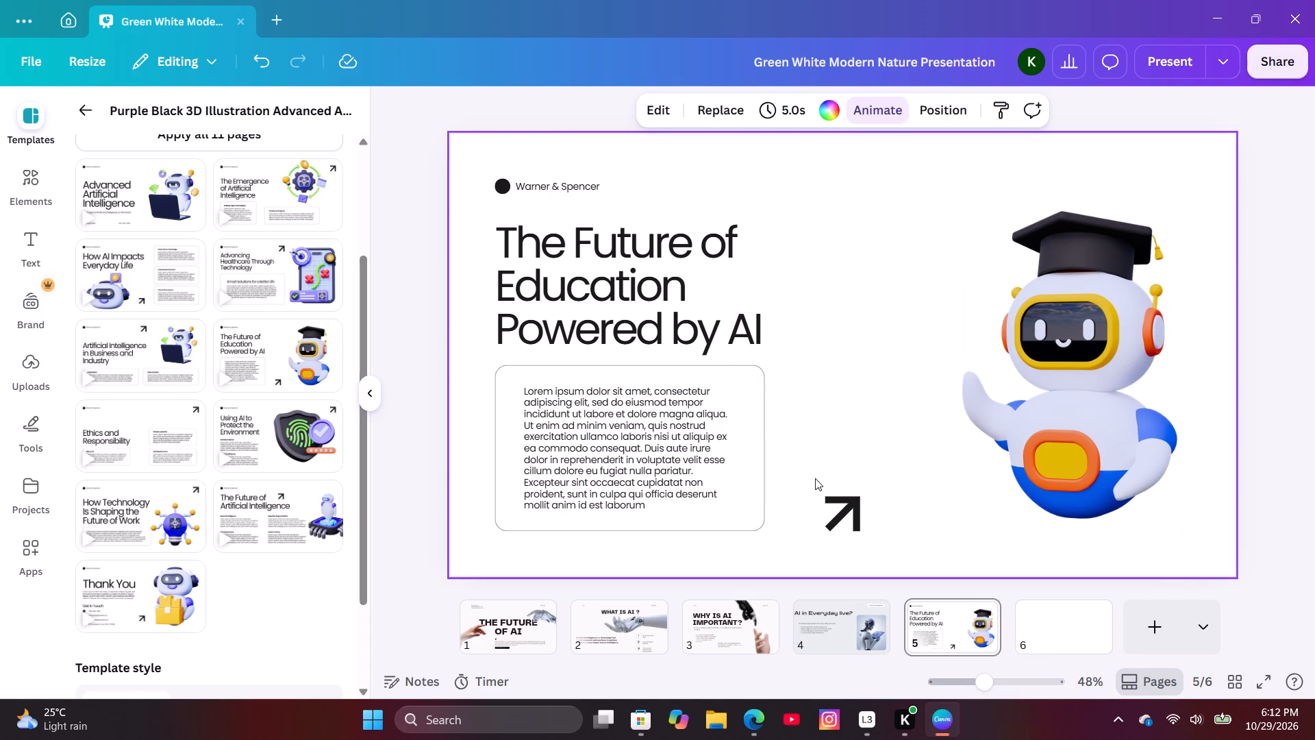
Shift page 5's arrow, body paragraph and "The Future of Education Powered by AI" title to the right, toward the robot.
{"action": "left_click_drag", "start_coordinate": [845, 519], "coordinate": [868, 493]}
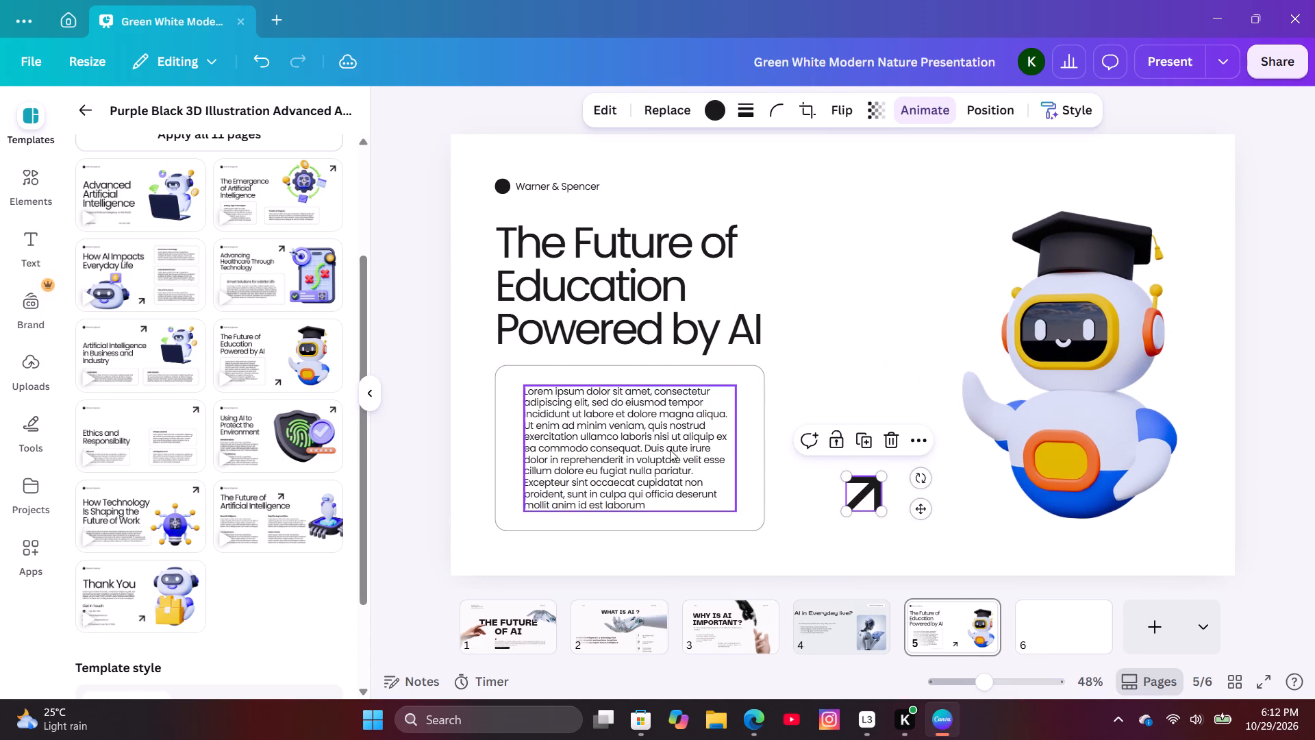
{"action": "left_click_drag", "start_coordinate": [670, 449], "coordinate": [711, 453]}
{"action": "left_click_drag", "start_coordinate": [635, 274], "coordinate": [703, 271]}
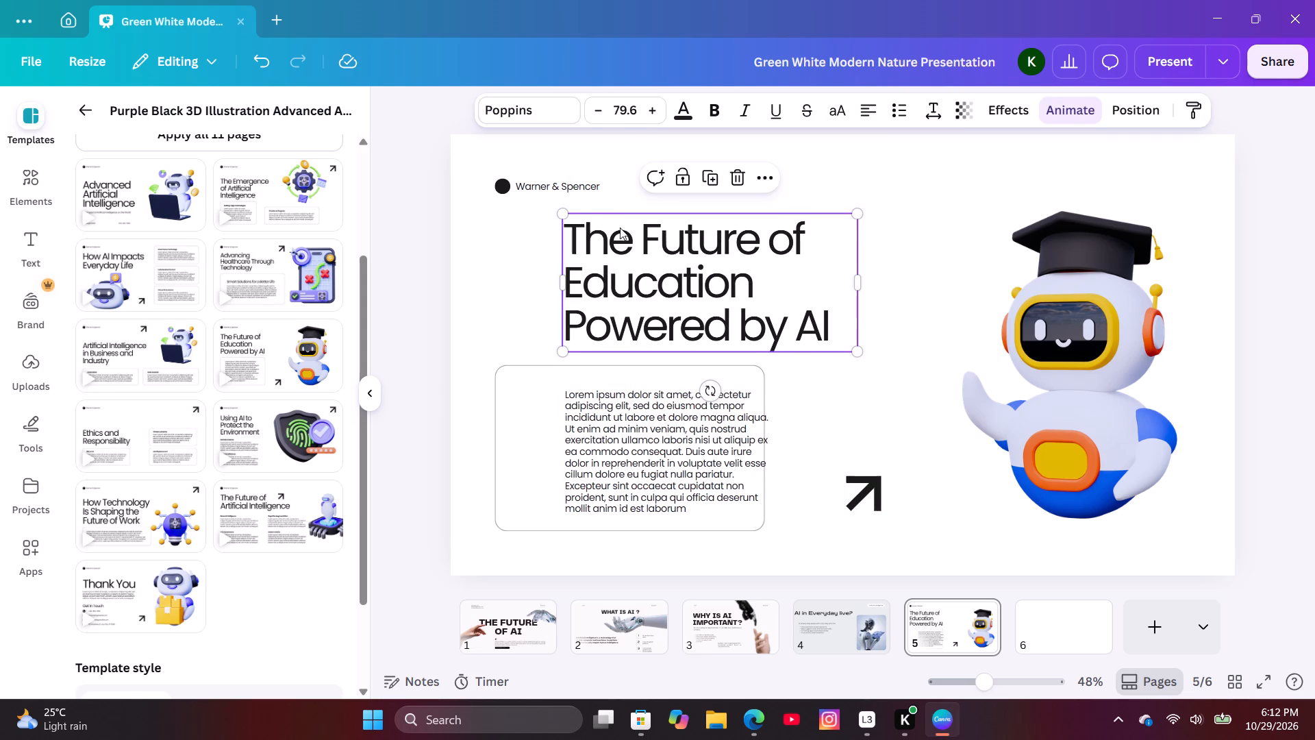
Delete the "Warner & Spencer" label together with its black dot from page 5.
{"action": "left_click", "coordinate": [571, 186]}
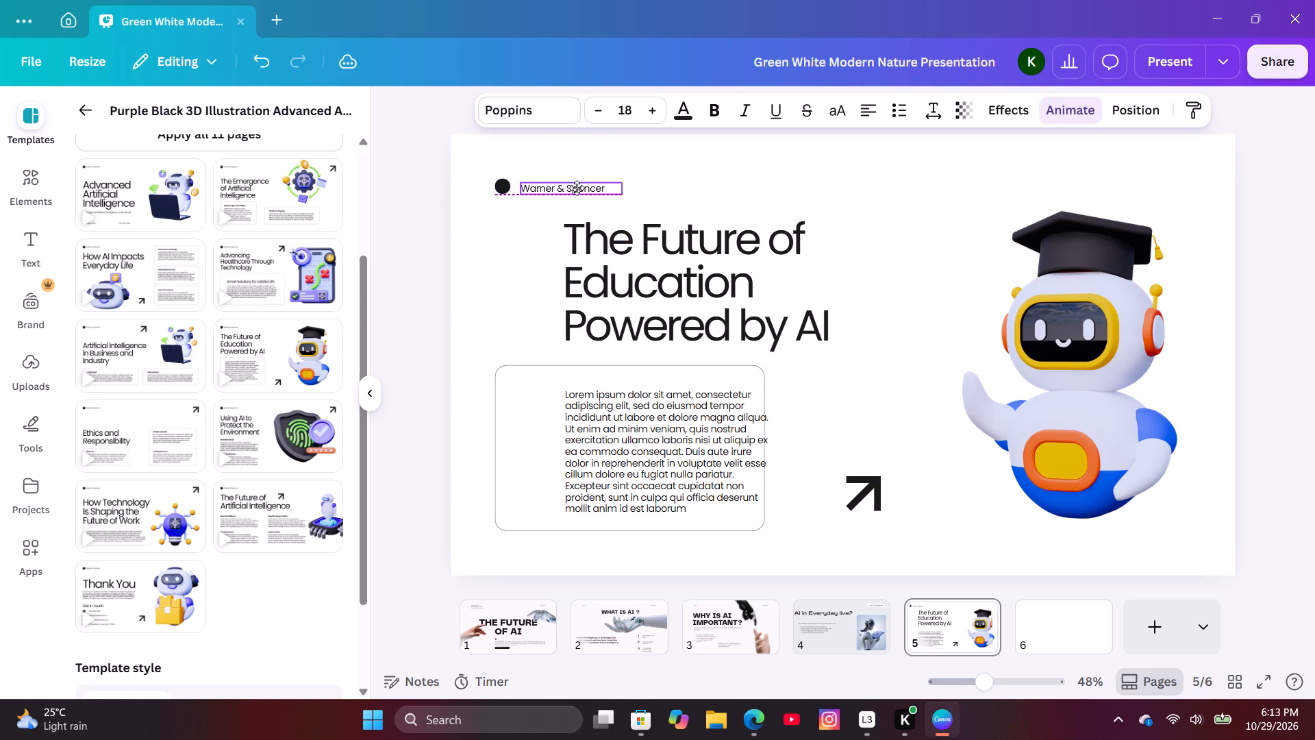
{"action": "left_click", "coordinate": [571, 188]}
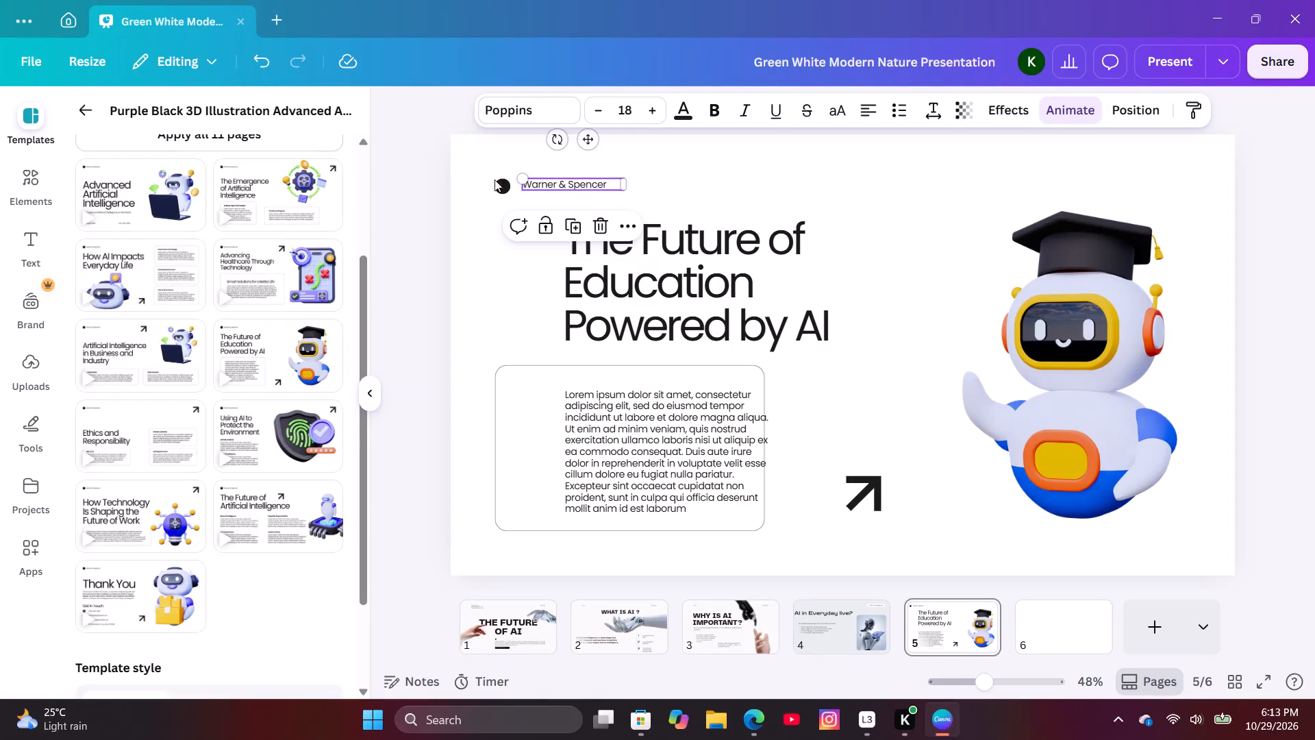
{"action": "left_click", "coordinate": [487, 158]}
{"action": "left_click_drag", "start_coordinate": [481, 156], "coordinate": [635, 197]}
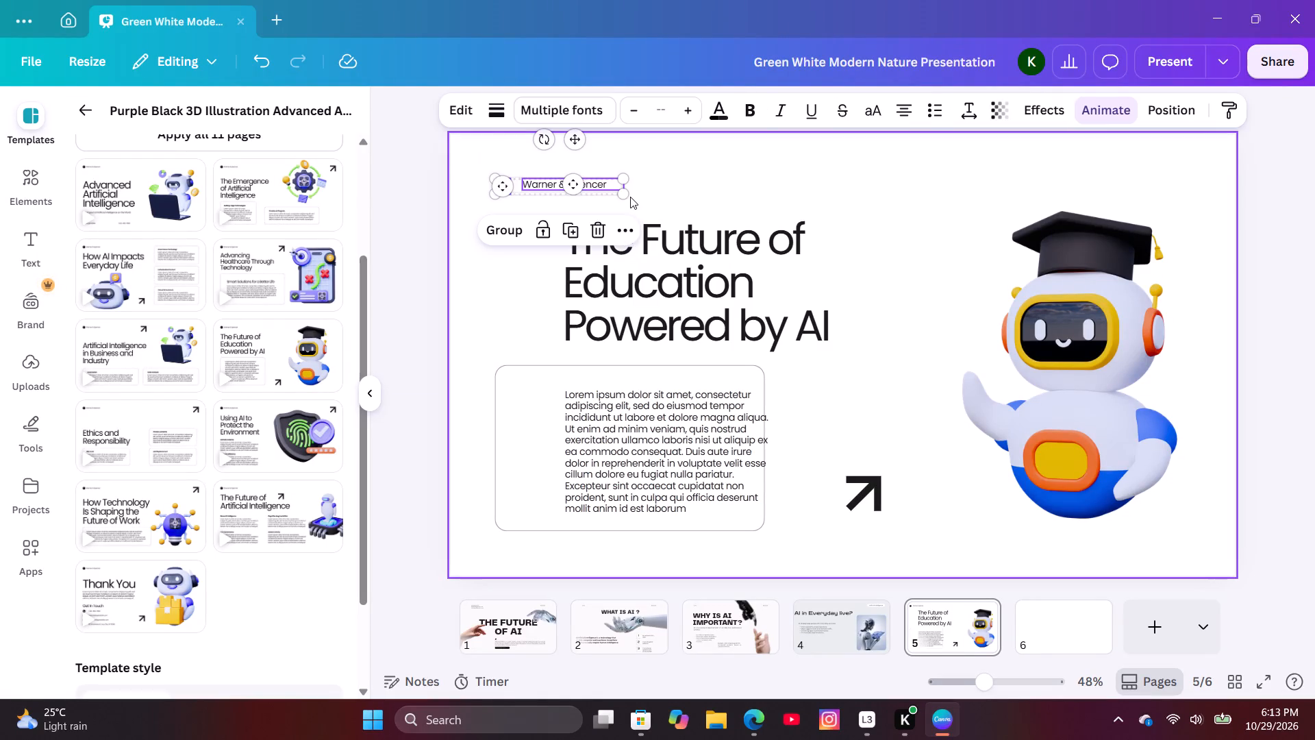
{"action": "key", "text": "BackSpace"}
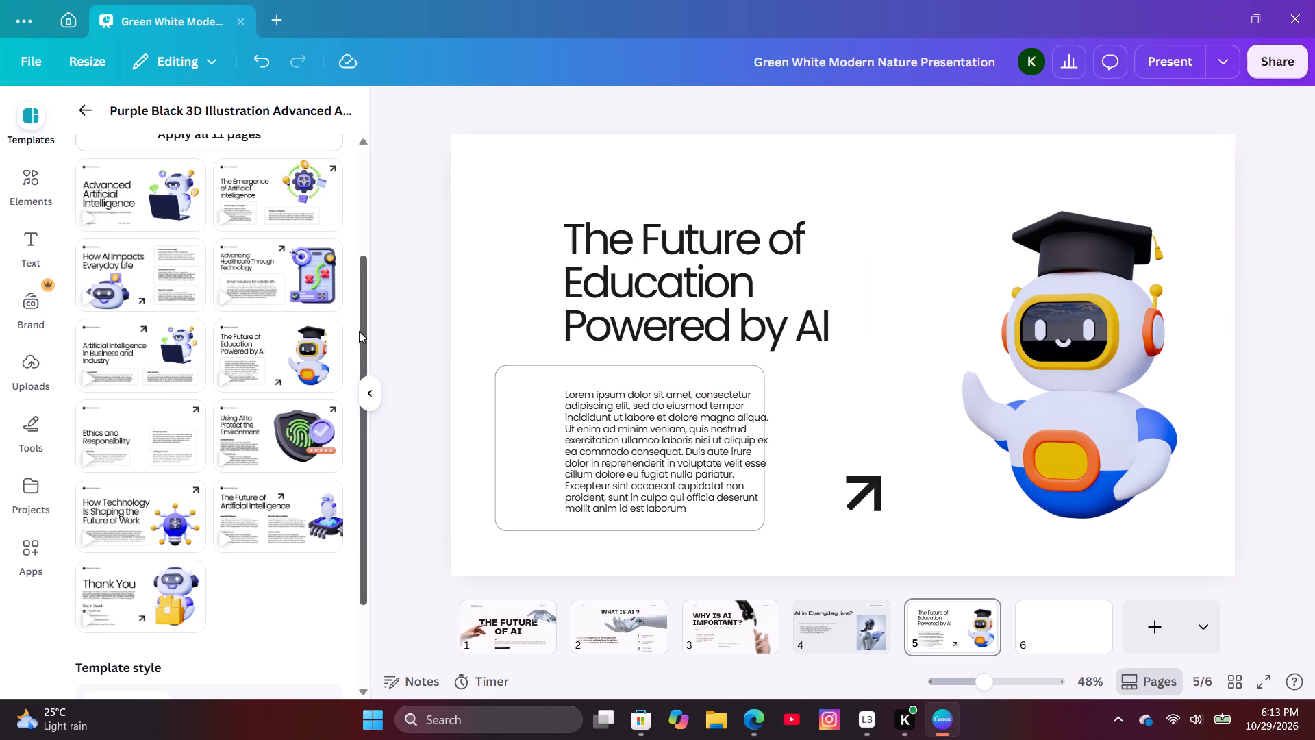
Replace page 5's design with the "Using AI to Protect the Environment" template page.
{"action": "left_click", "coordinate": [270, 445]}
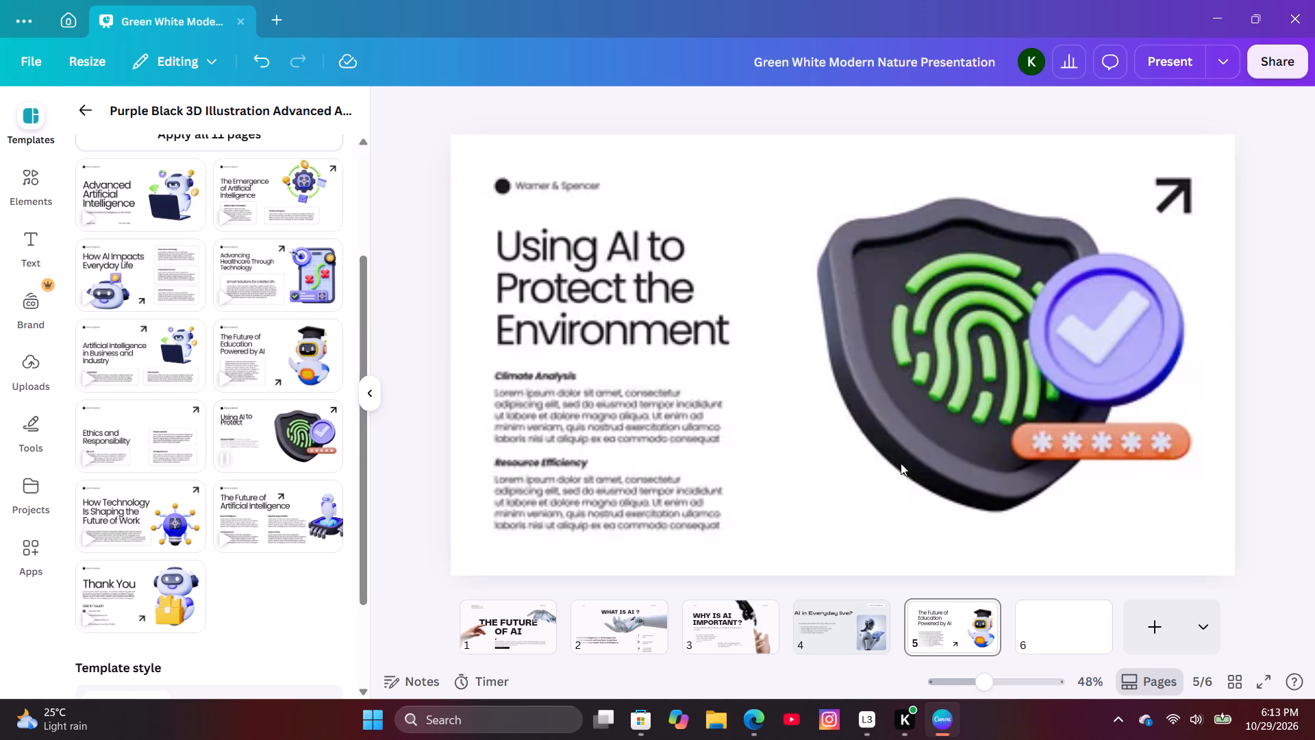
Apply the "The Future of Artificial Intelligence" template page to blank page 6.
{"action": "left_click", "coordinate": [1044, 621]}
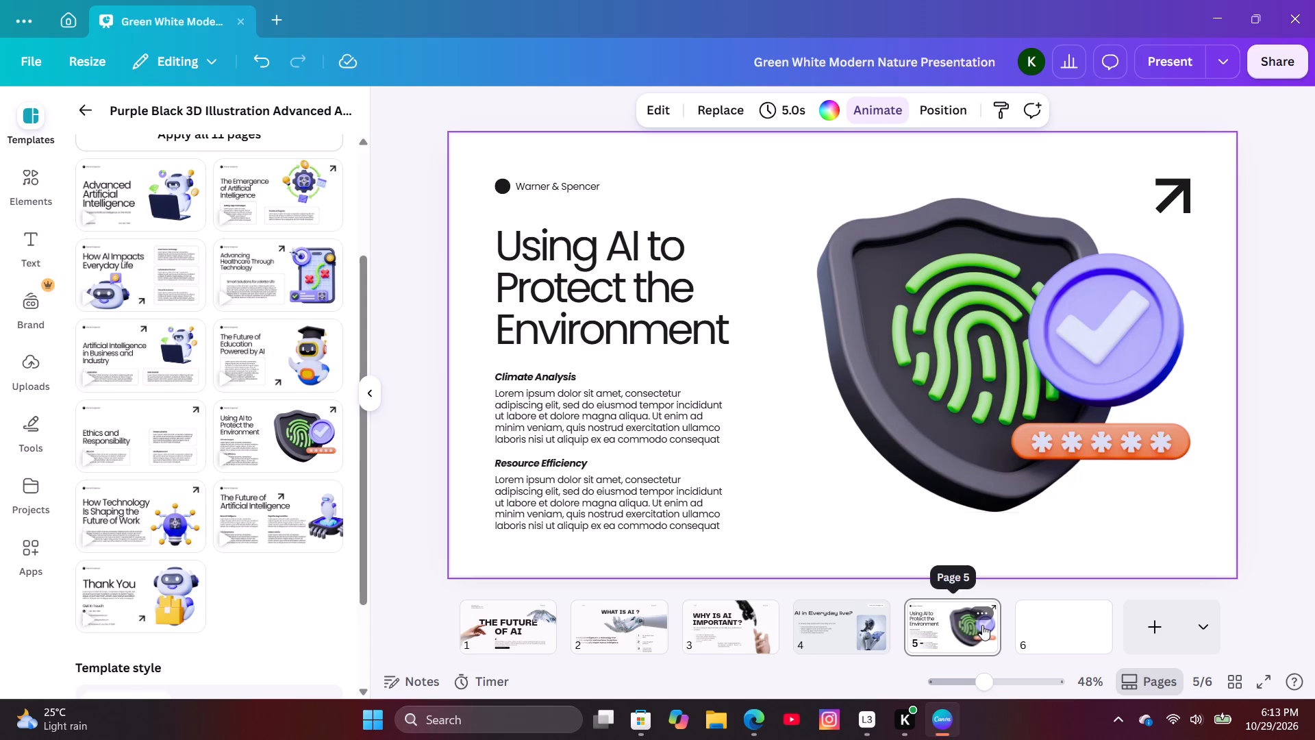
{"action": "left_click", "coordinate": [1051, 642]}
{"action": "left_click", "coordinate": [279, 502]}
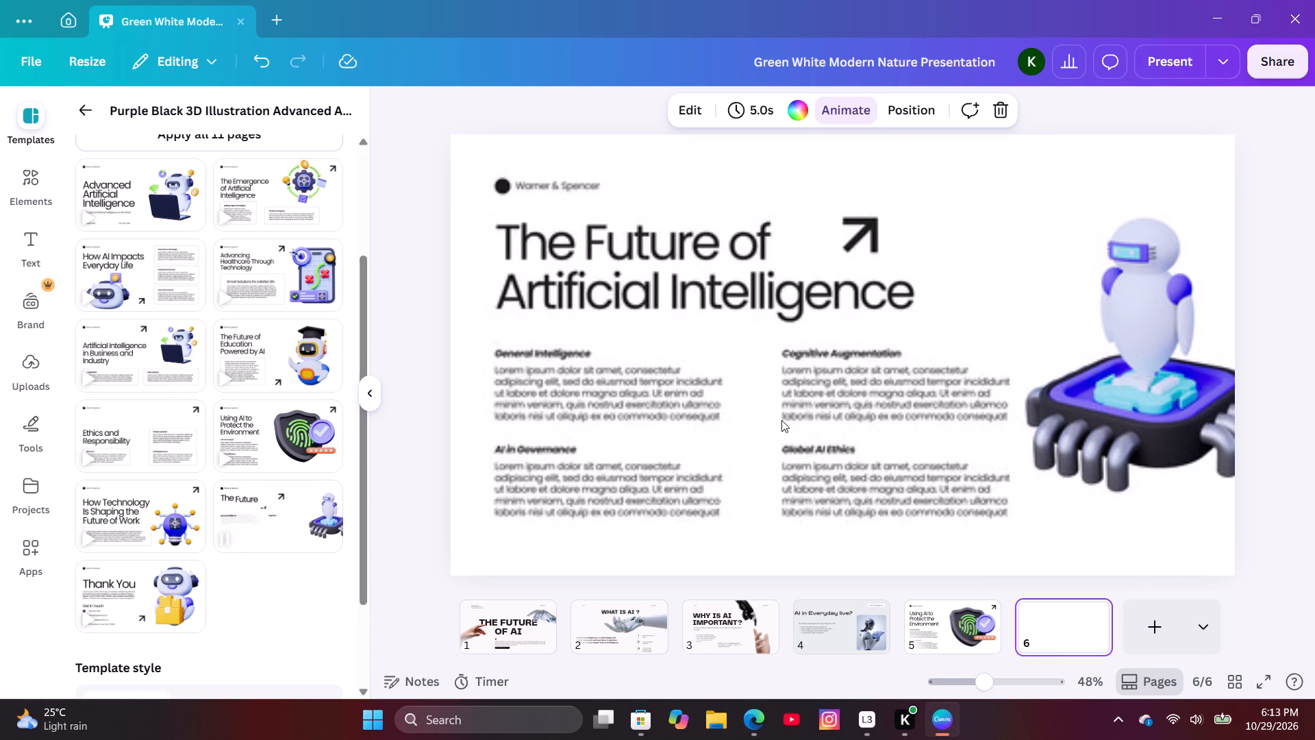
{"action": "left_click", "coordinate": [842, 360]}
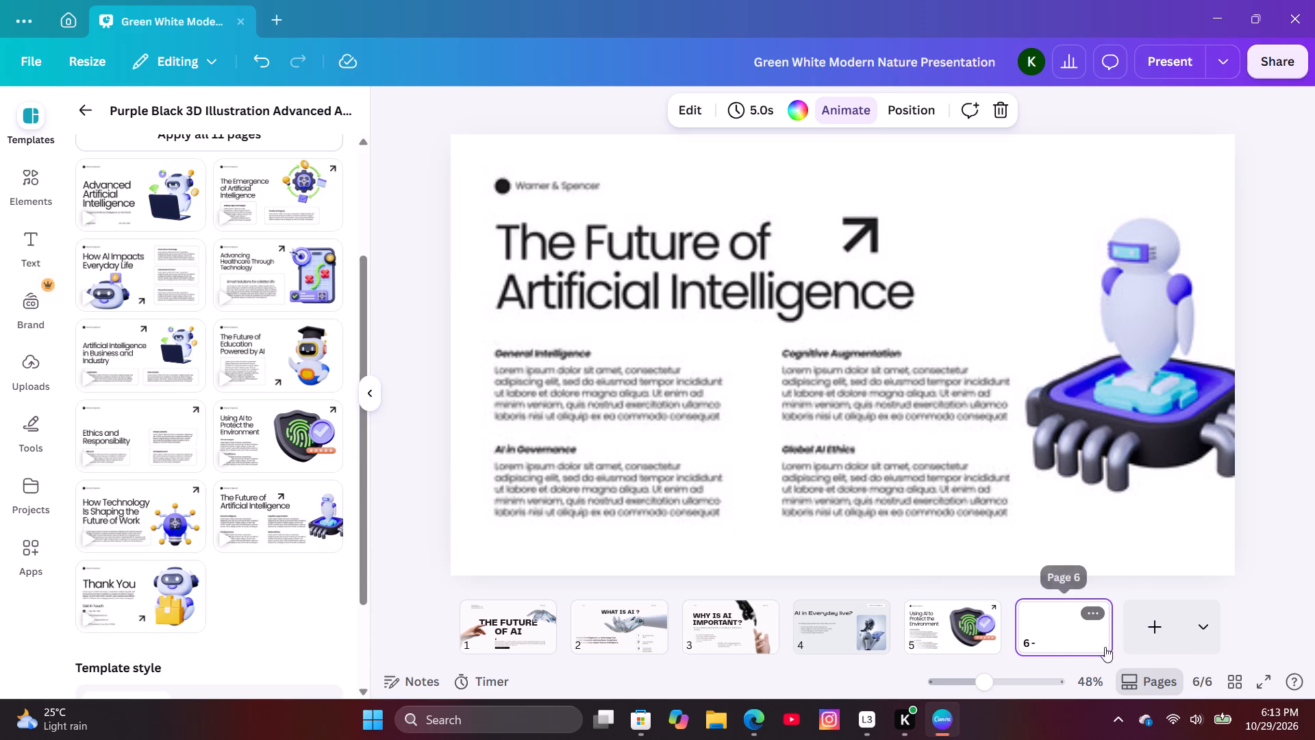
{"action": "left_click", "coordinate": [1064, 637]}
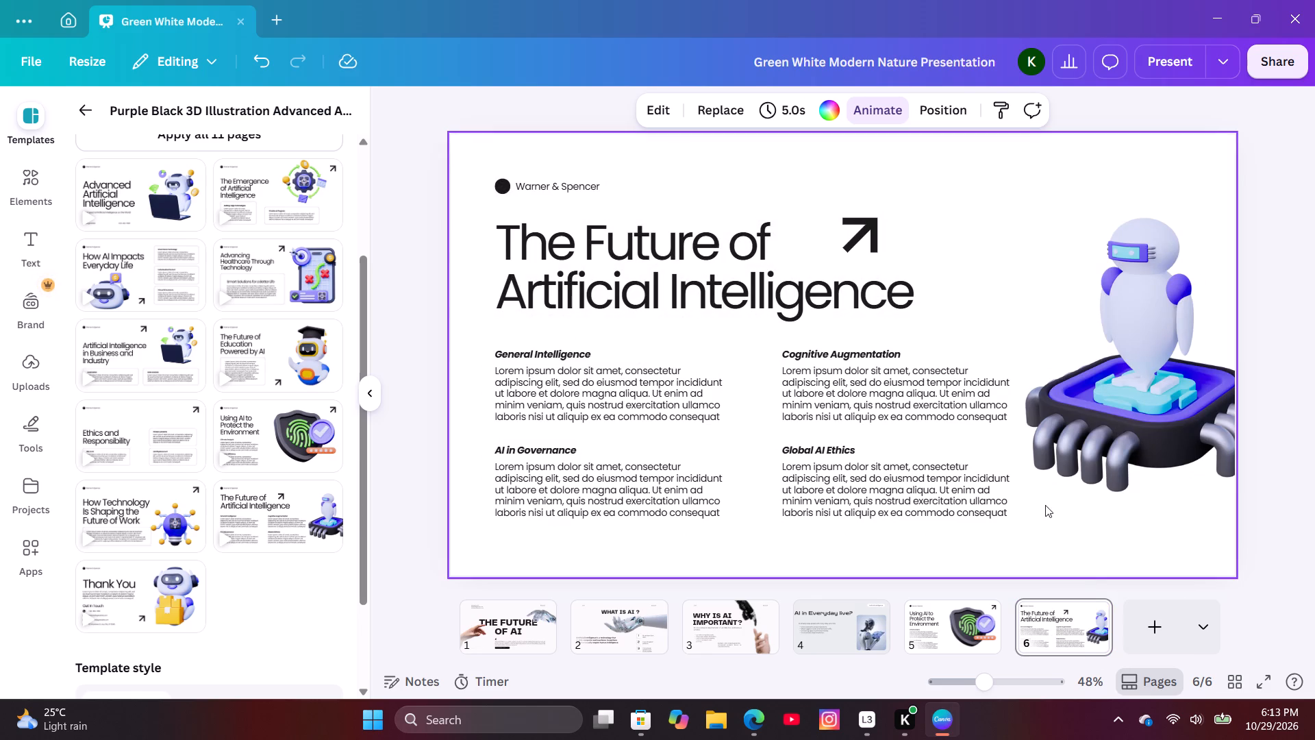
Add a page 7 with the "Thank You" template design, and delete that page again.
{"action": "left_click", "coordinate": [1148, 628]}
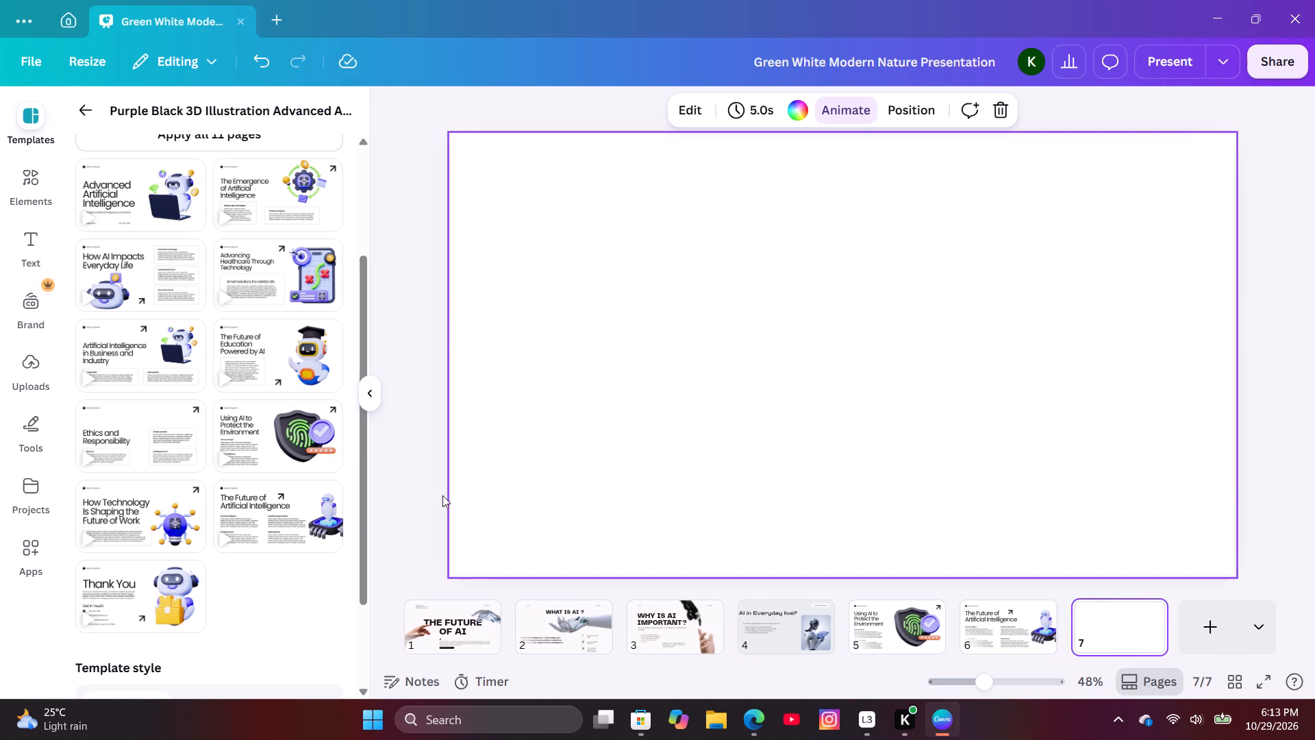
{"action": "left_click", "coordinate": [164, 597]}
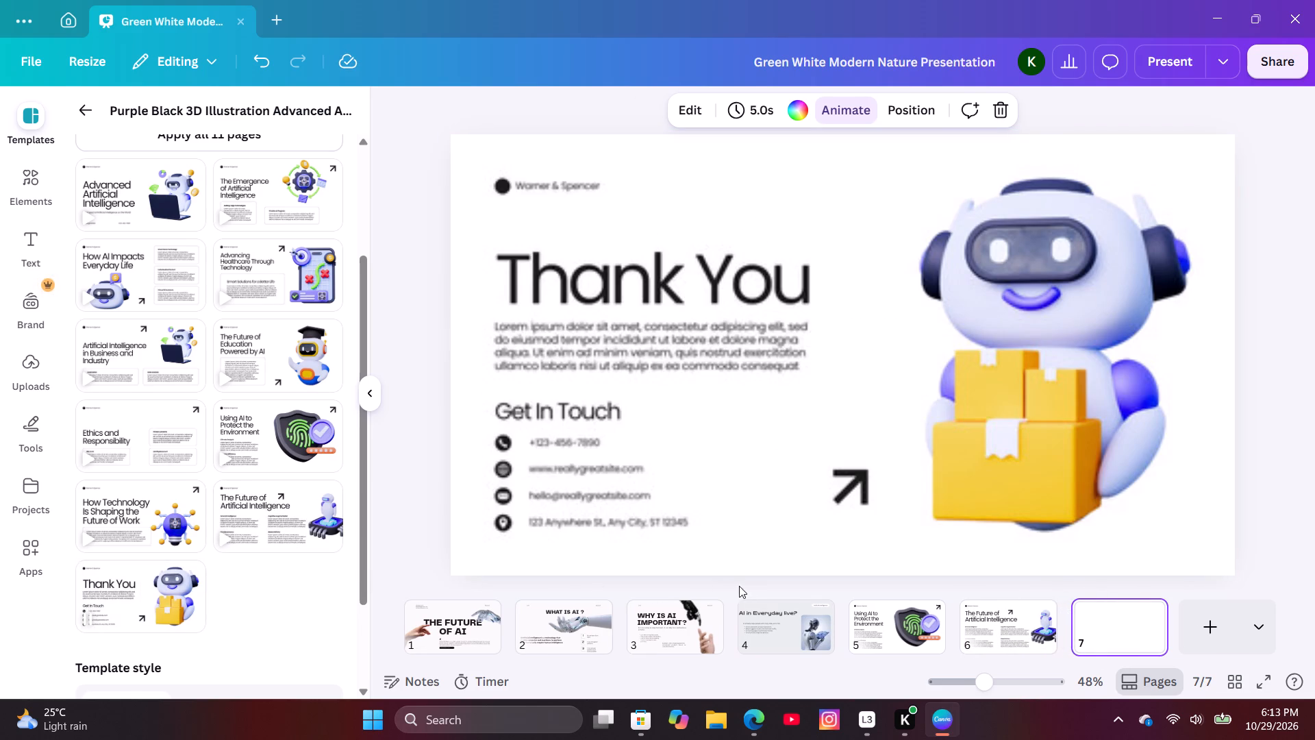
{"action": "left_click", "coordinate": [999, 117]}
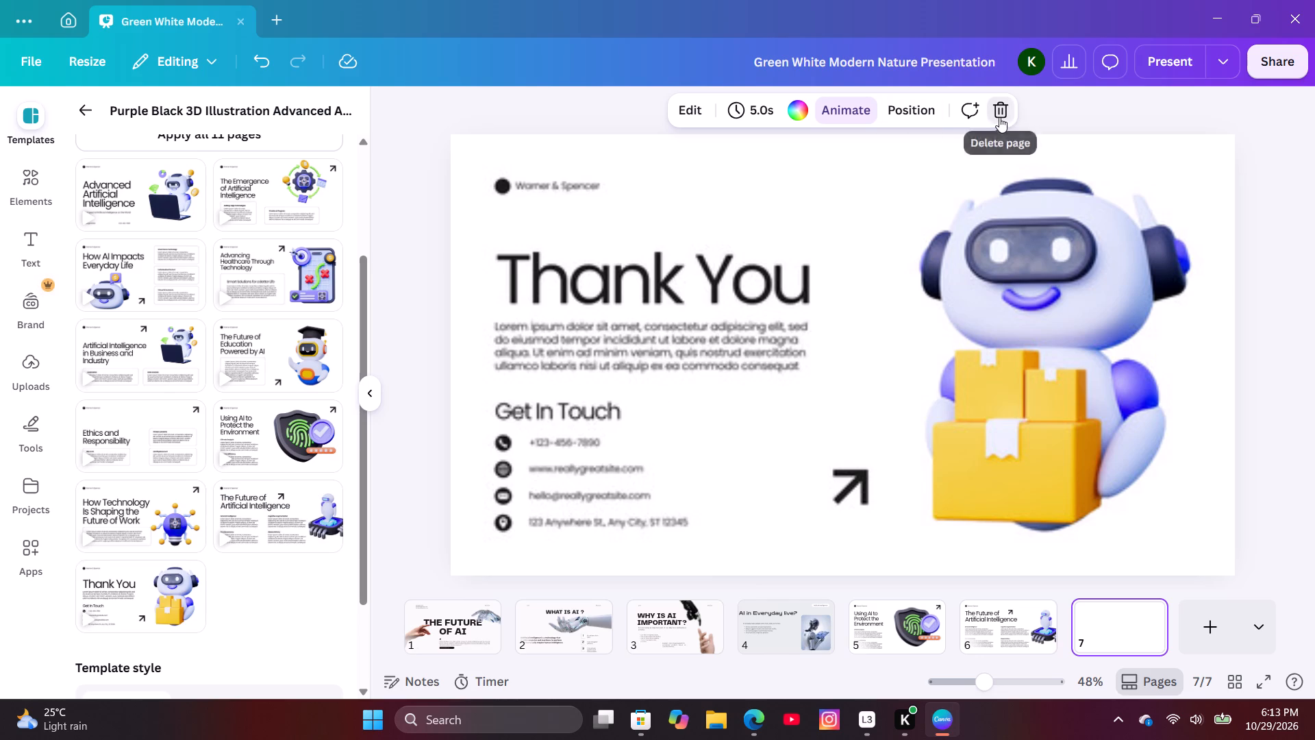
Add a new page 7 and apply the "Artificial Intelligence in Business and Industry" template page to it.
{"action": "left_click", "coordinate": [1164, 639]}
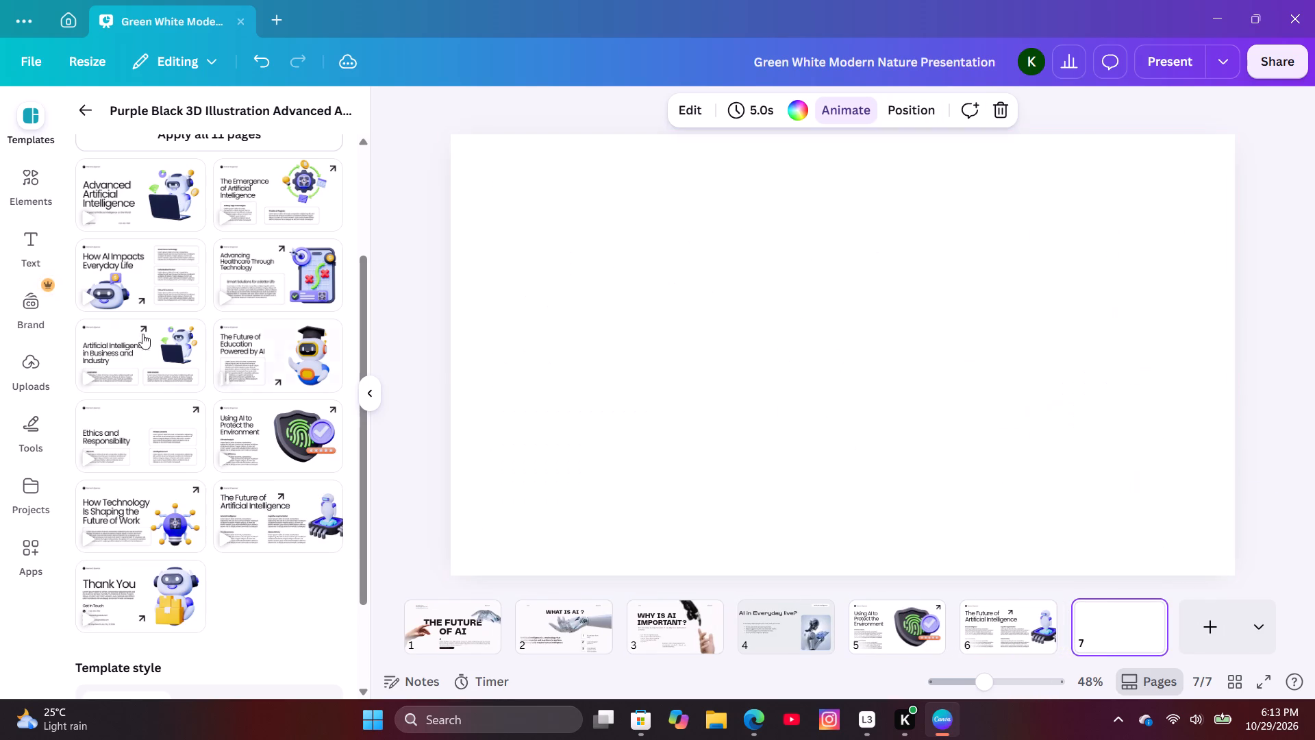
{"action": "left_click", "coordinate": [123, 345]}
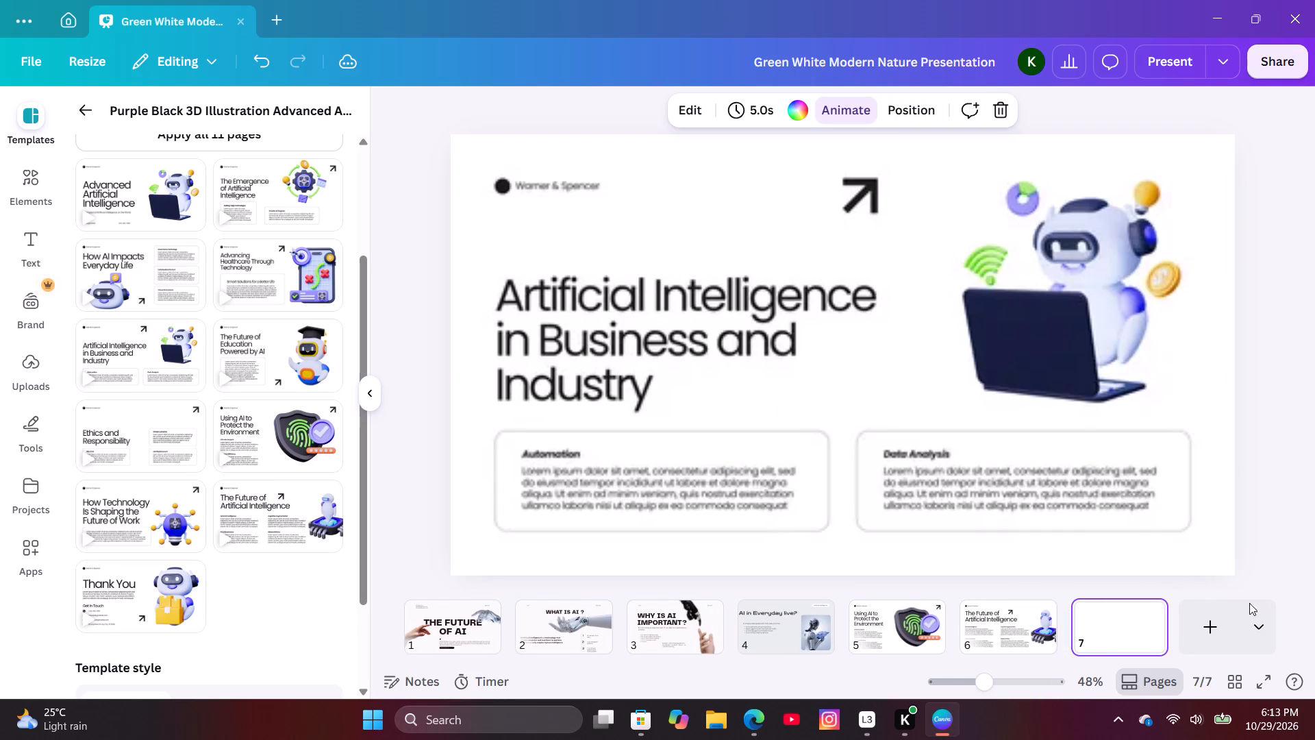
Add a blank page 8 after the business and industry page.
{"action": "left_click", "coordinate": [1205, 634]}
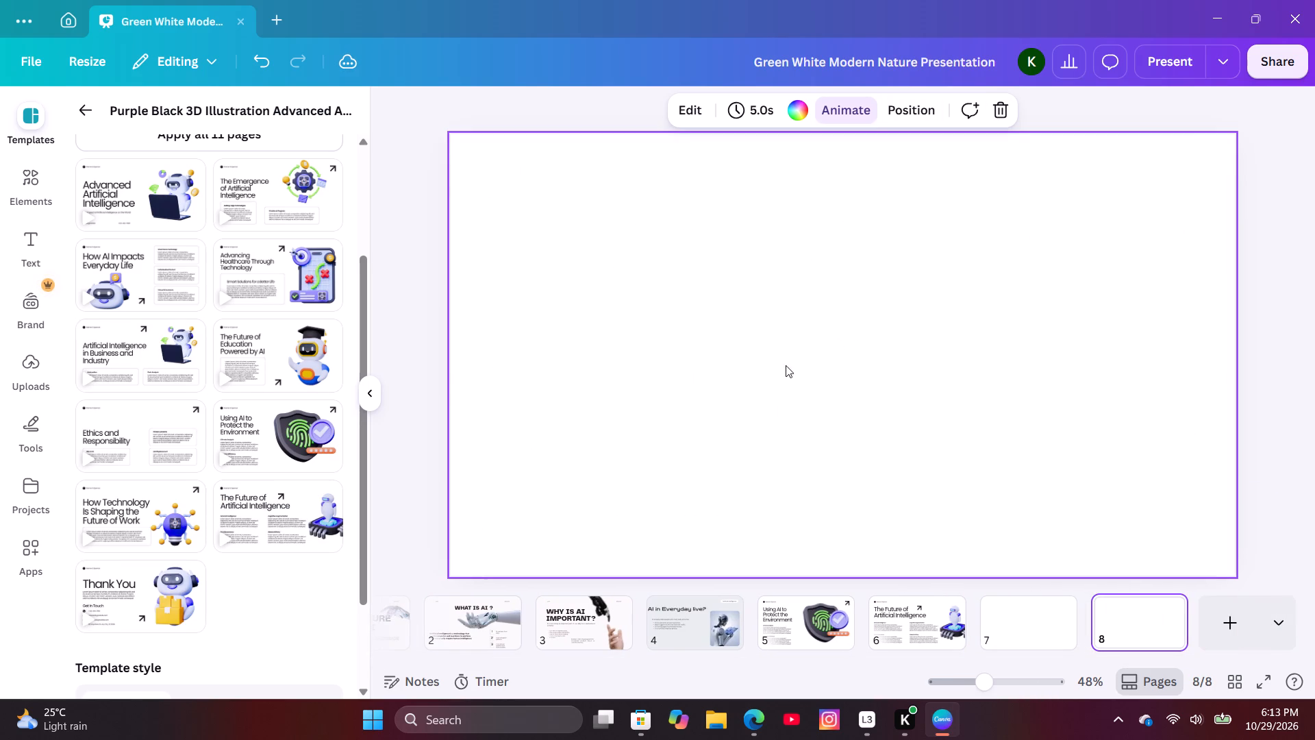
Browse the similar presentation templates and open the Blue White And Monochrome Modern template about the future of artificial intelligence.
{"action": "scroll", "coordinate": [261, 354], "scroll_direction": "up", "scroll_amount": 9}
{"action": "scroll", "coordinate": [261, 354], "scroll_direction": "down", "scroll_amount": 6}
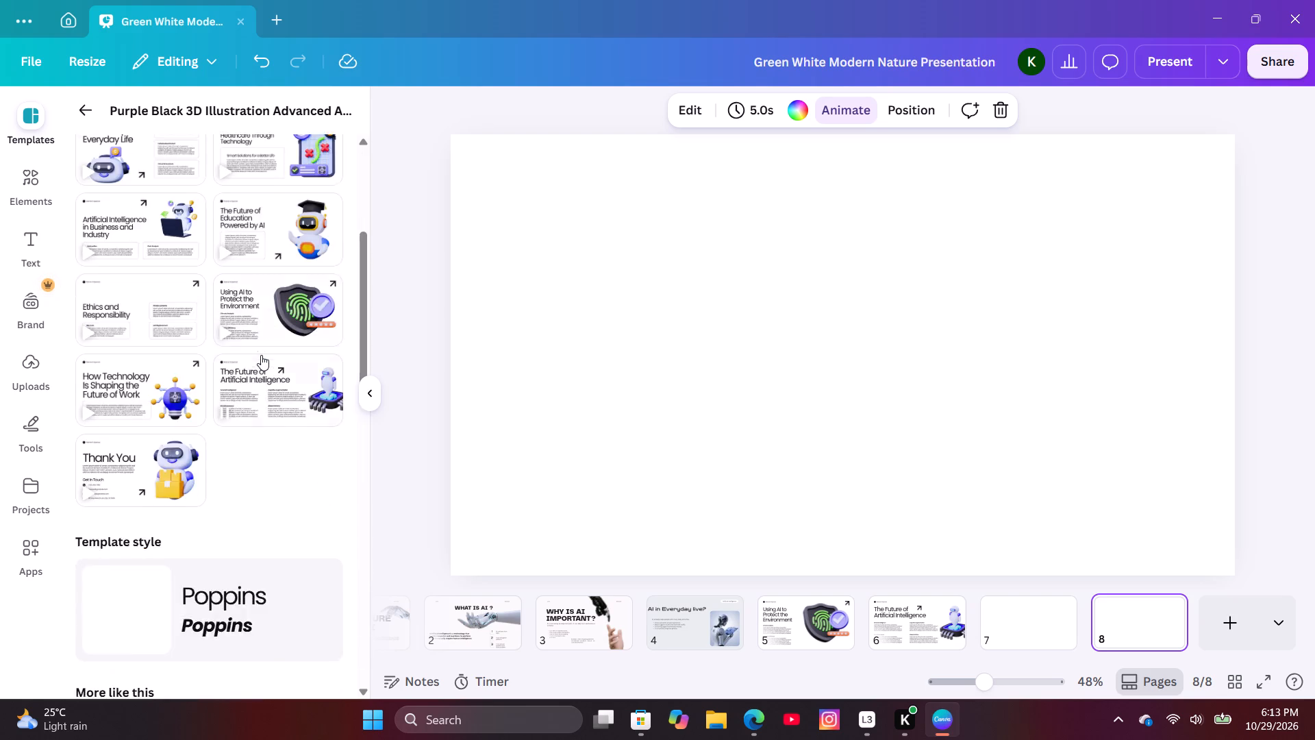
{"action": "scroll", "coordinate": [261, 355], "scroll_direction": "down", "scroll_amount": 6}
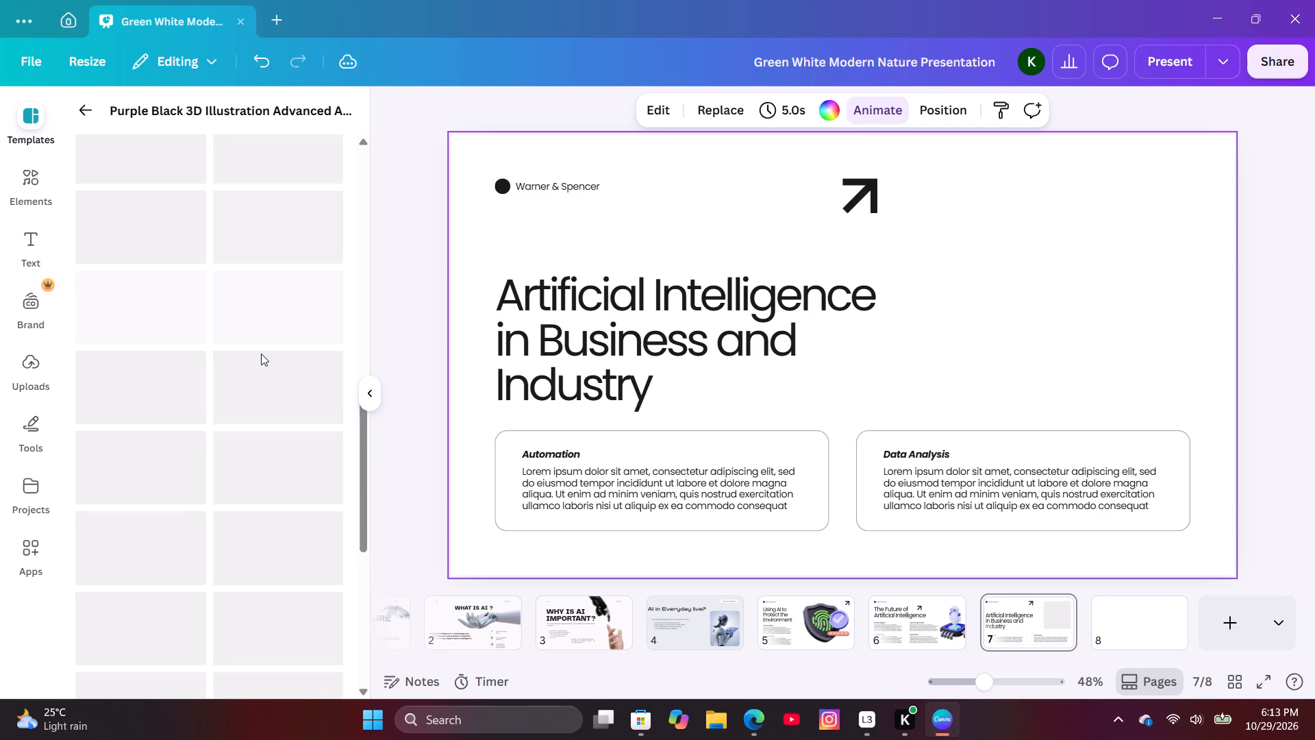
{"action": "scroll", "coordinate": [259, 356], "scroll_direction": "down", "scroll_amount": 3}
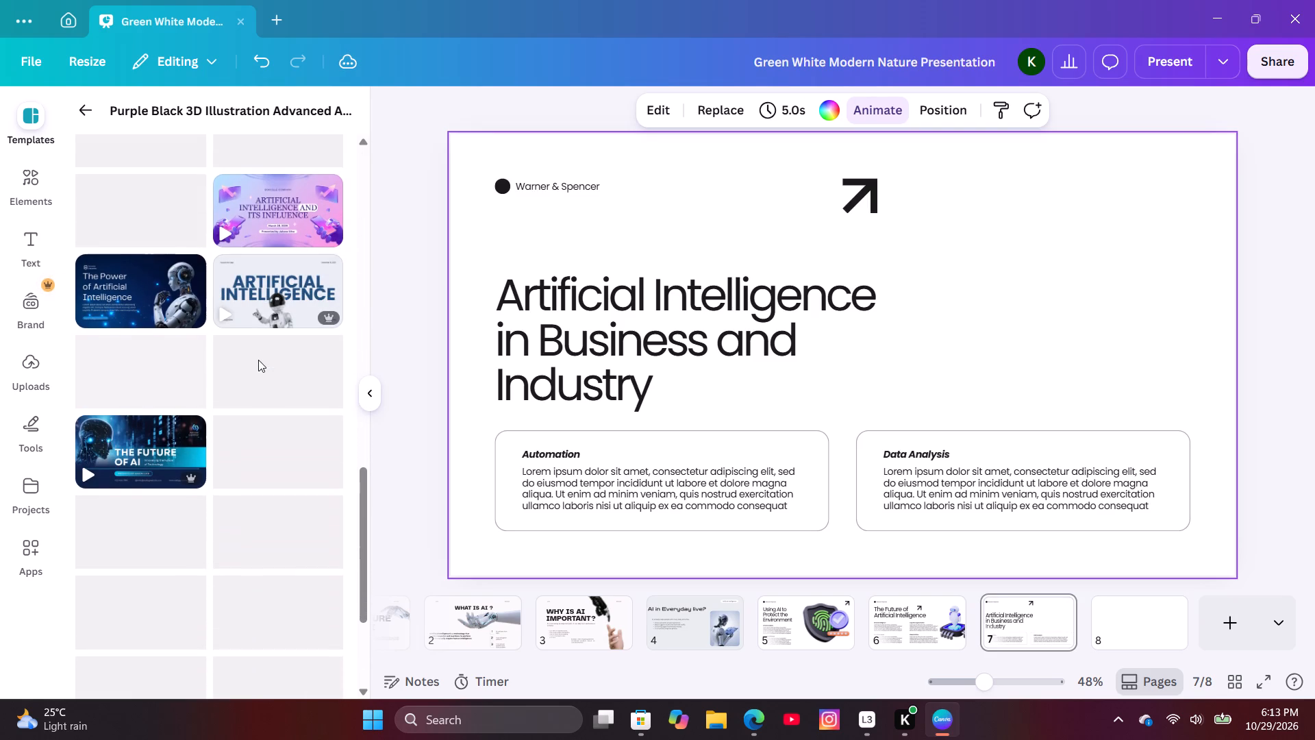
{"action": "scroll", "coordinate": [258, 360], "scroll_direction": "down", "scroll_amount": 2}
{"action": "scroll", "coordinate": [258, 360], "scroll_direction": "up", "scroll_amount": 1}
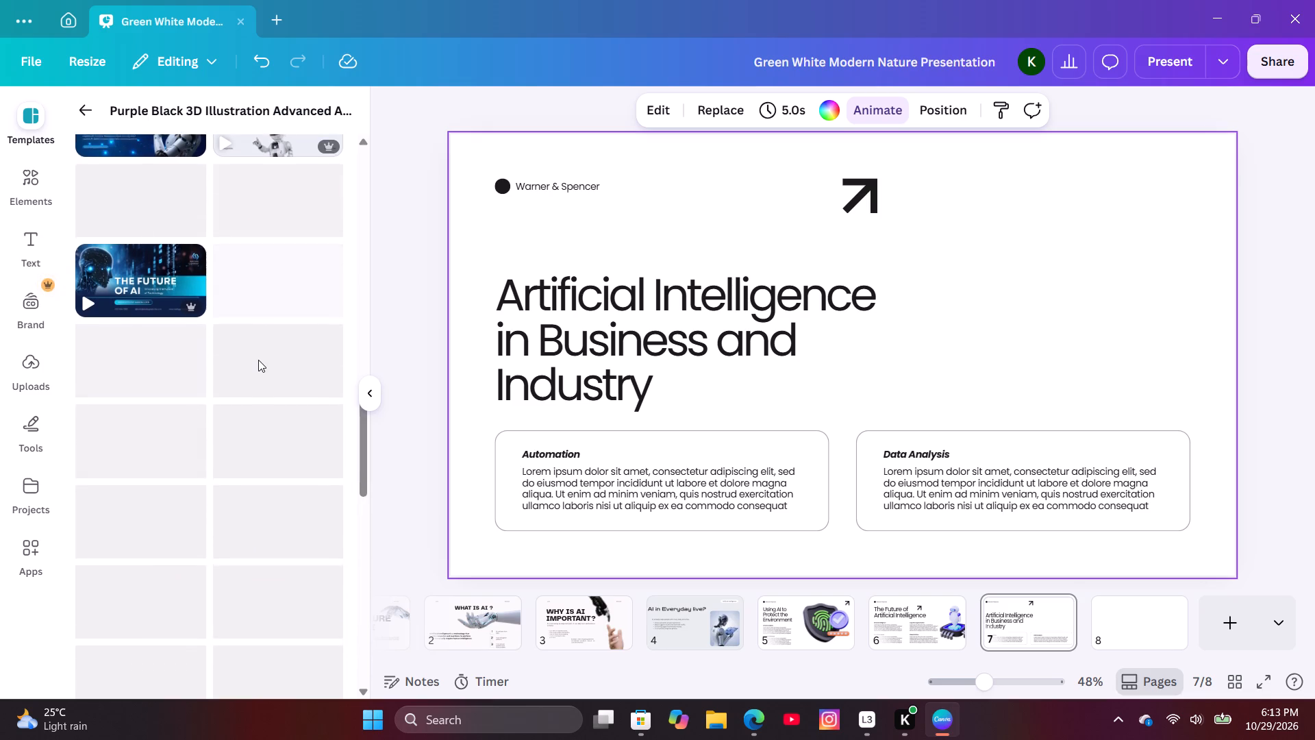
{"action": "scroll", "coordinate": [258, 360], "scroll_direction": "up", "scroll_amount": 8}
{"action": "scroll", "coordinate": [258, 360], "scroll_direction": "down", "scroll_amount": 4}
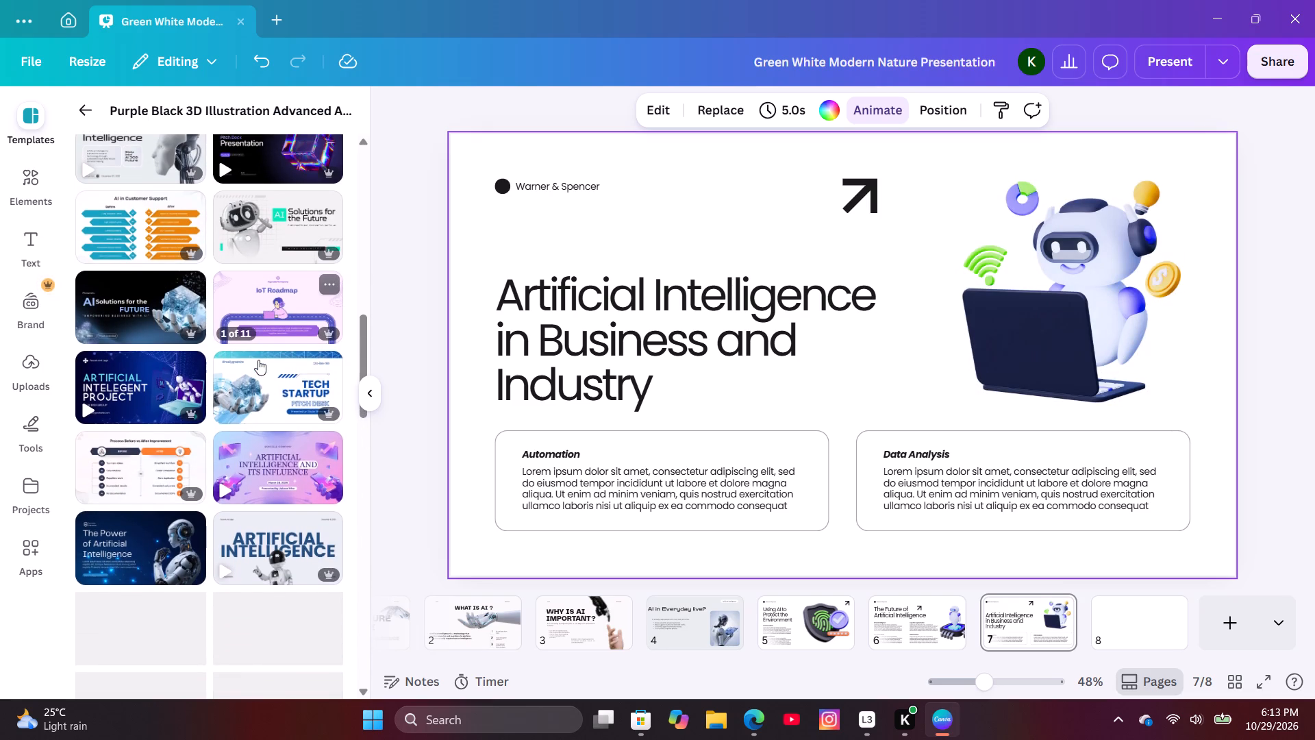
{"action": "scroll", "coordinate": [258, 360], "scroll_direction": "down", "scroll_amount": 4}
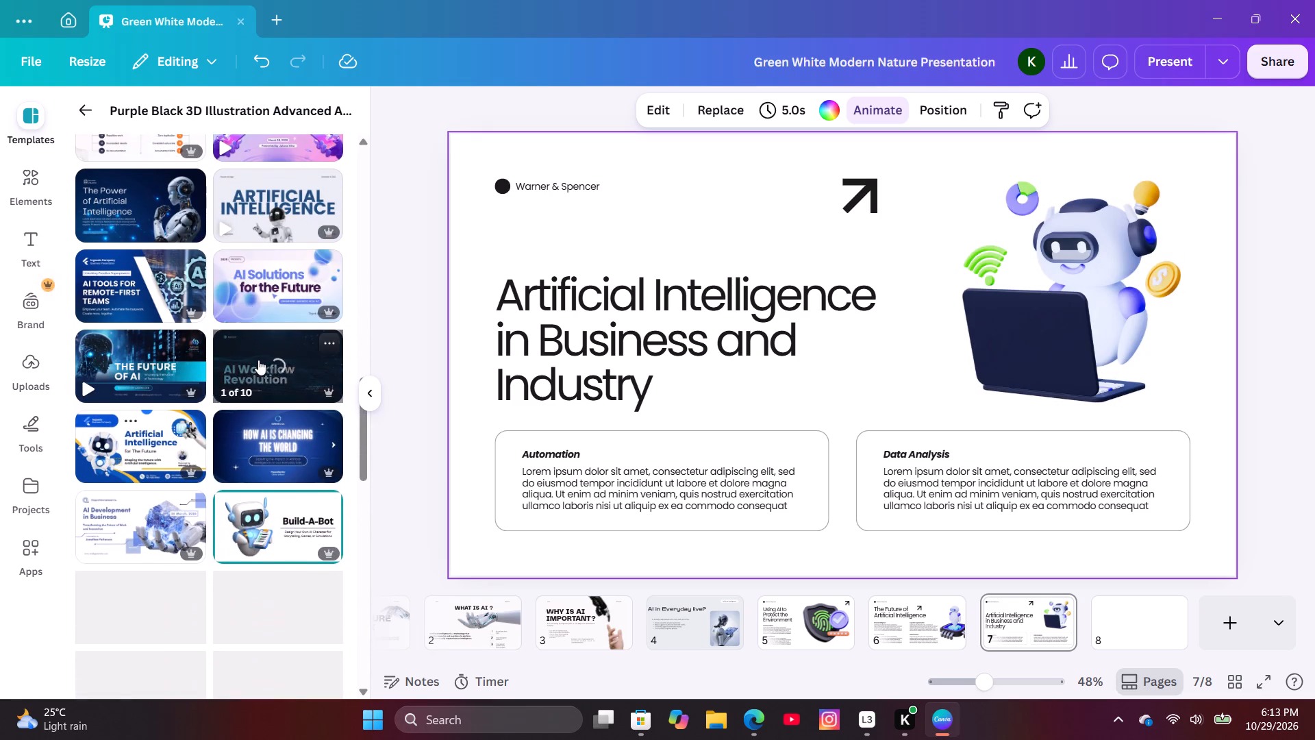
{"action": "scroll", "coordinate": [258, 360], "scroll_direction": "down", "scroll_amount": 4}
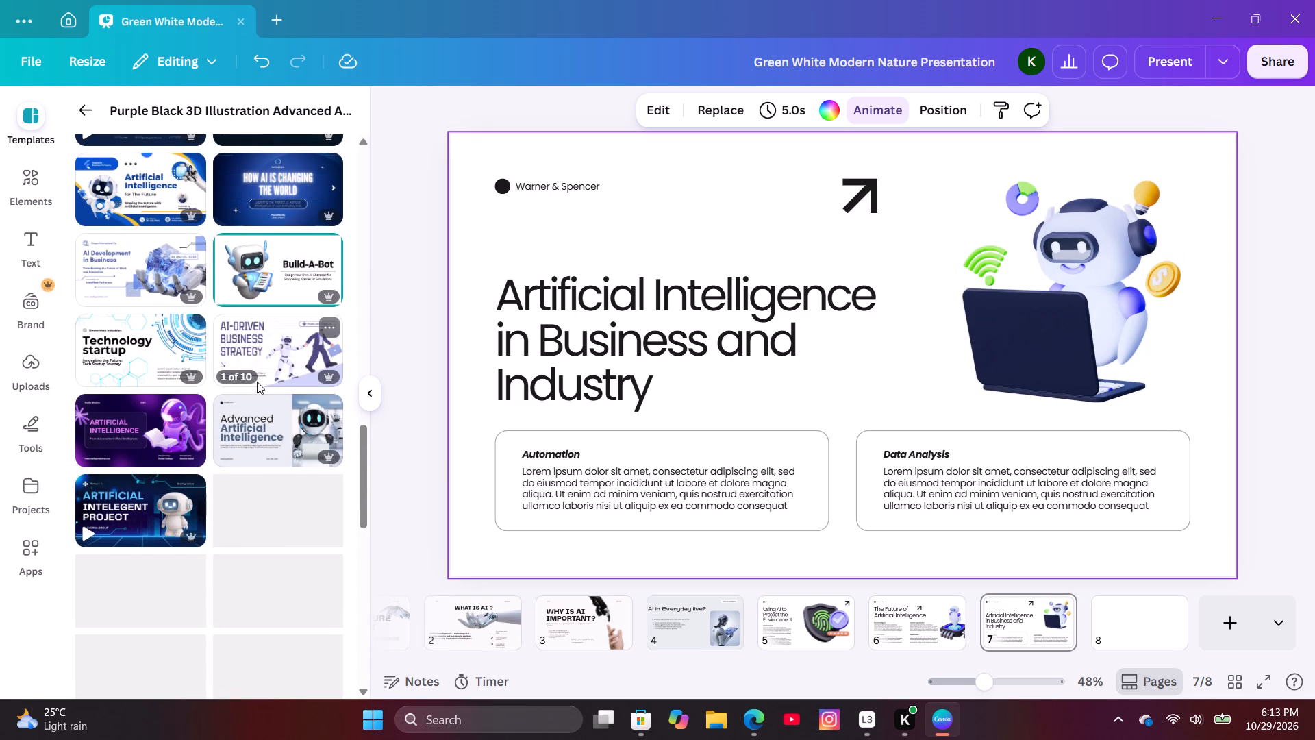
{"action": "scroll", "coordinate": [258, 384], "scroll_direction": "down", "scroll_amount": 1}
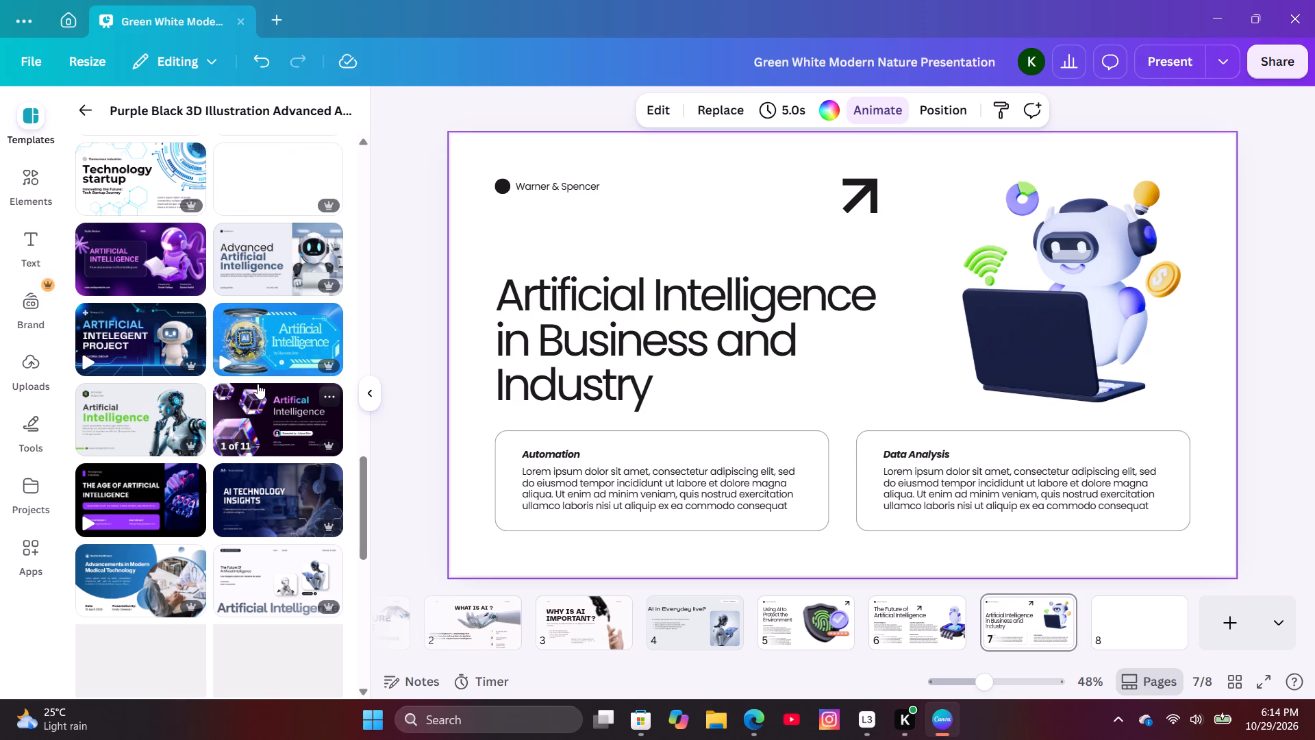
{"action": "scroll", "coordinate": [258, 384], "scroll_direction": "down", "scroll_amount": 2}
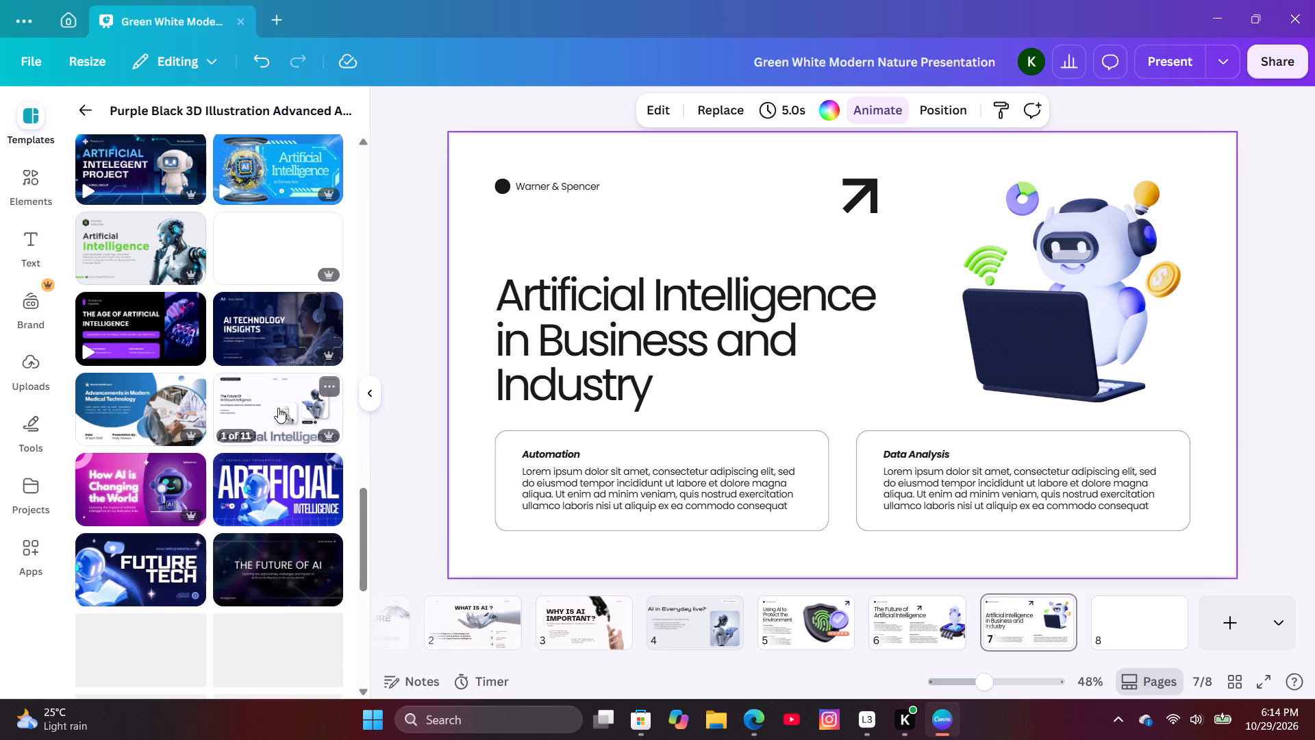
{"action": "left_click", "coordinate": [277, 408]}
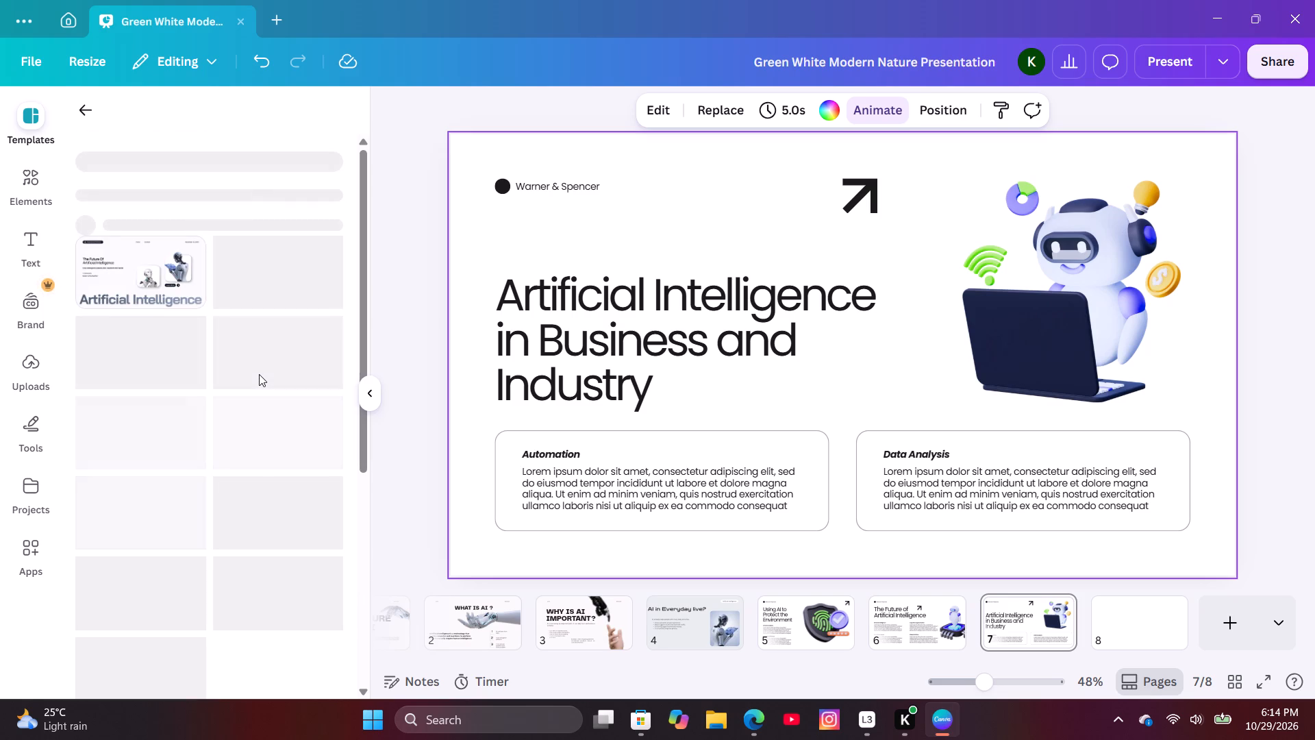
Apply the "Building Responsible AI" template page to page 7, replacing the business and industry layout.
{"action": "scroll", "coordinate": [264, 408], "scroll_direction": "down", "scroll_amount": 3}
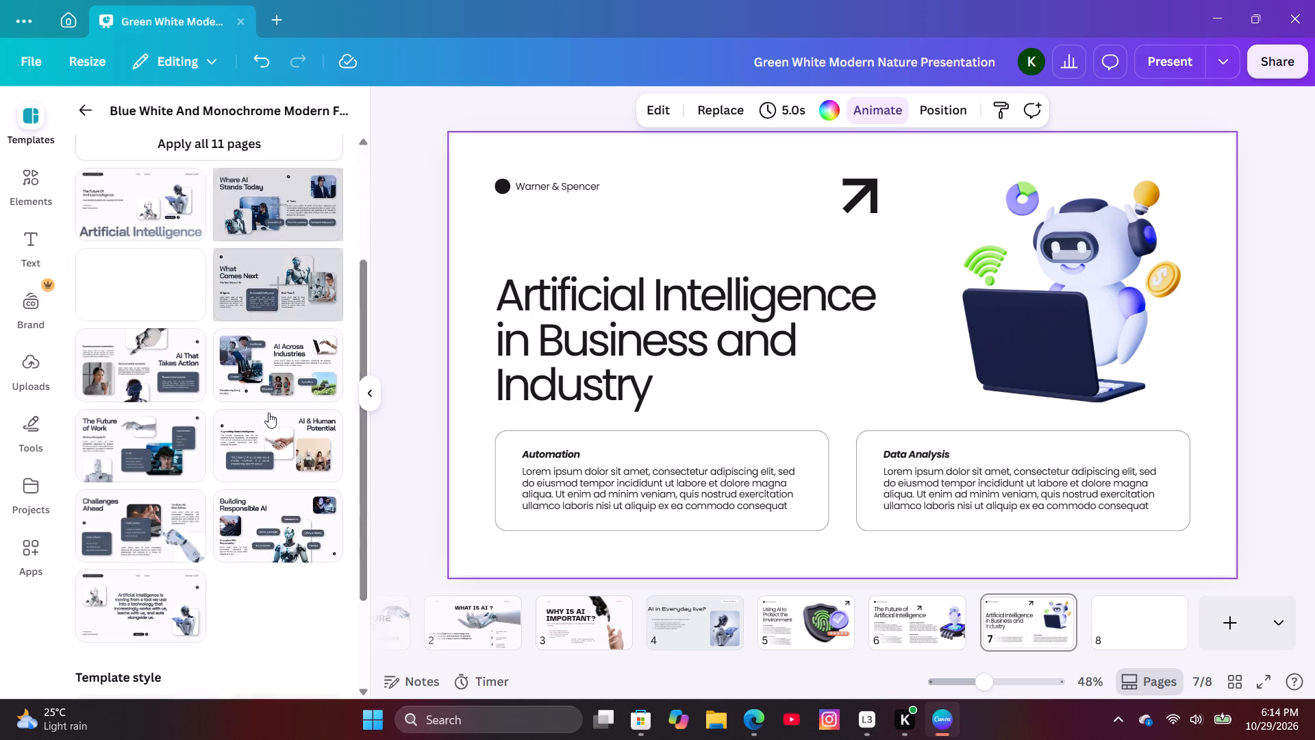
{"action": "left_click", "coordinate": [267, 447]}
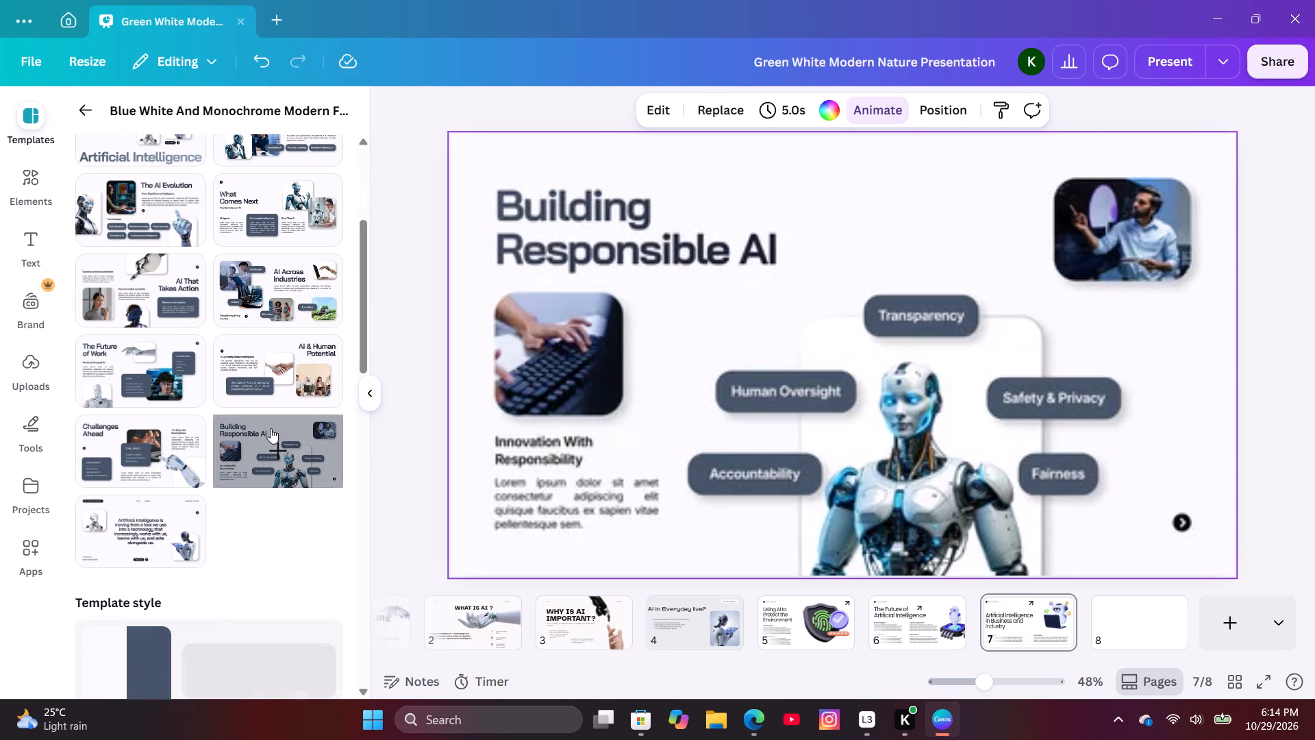
{"action": "left_click", "coordinate": [1138, 618]}
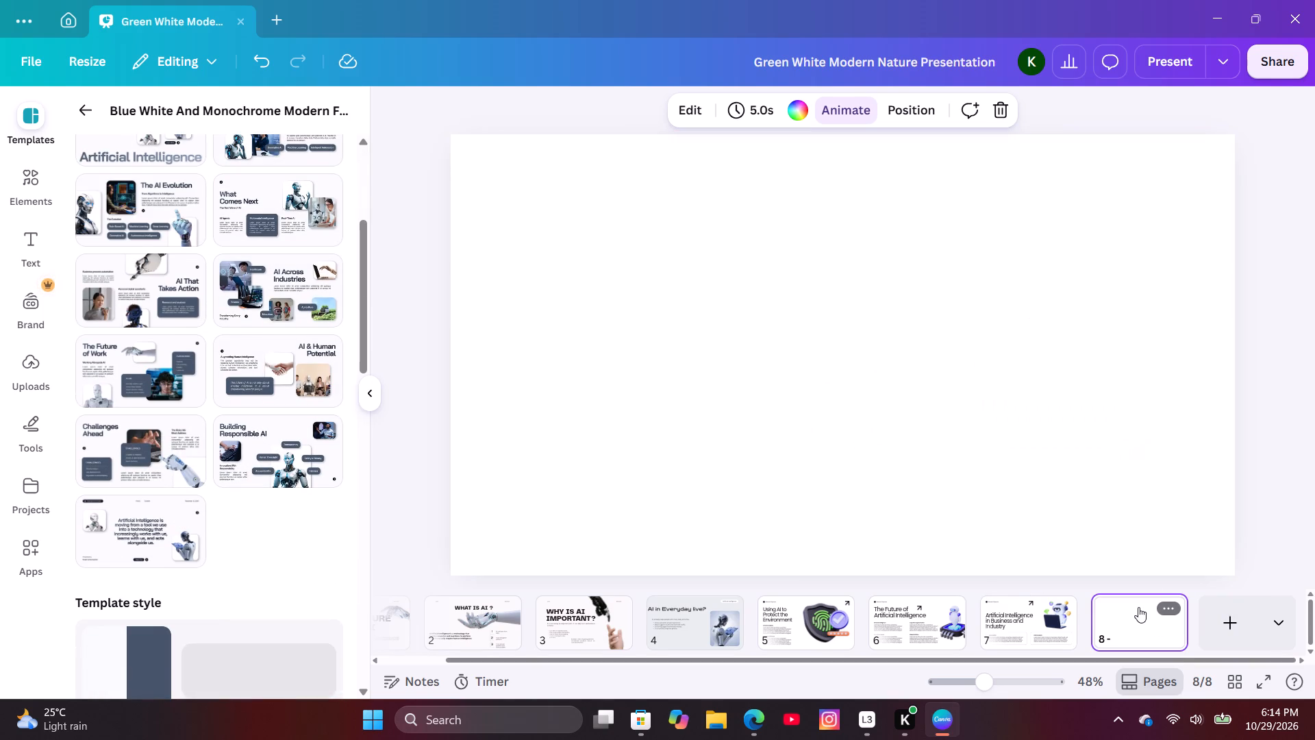
{"action": "left_click", "coordinate": [1047, 451]}
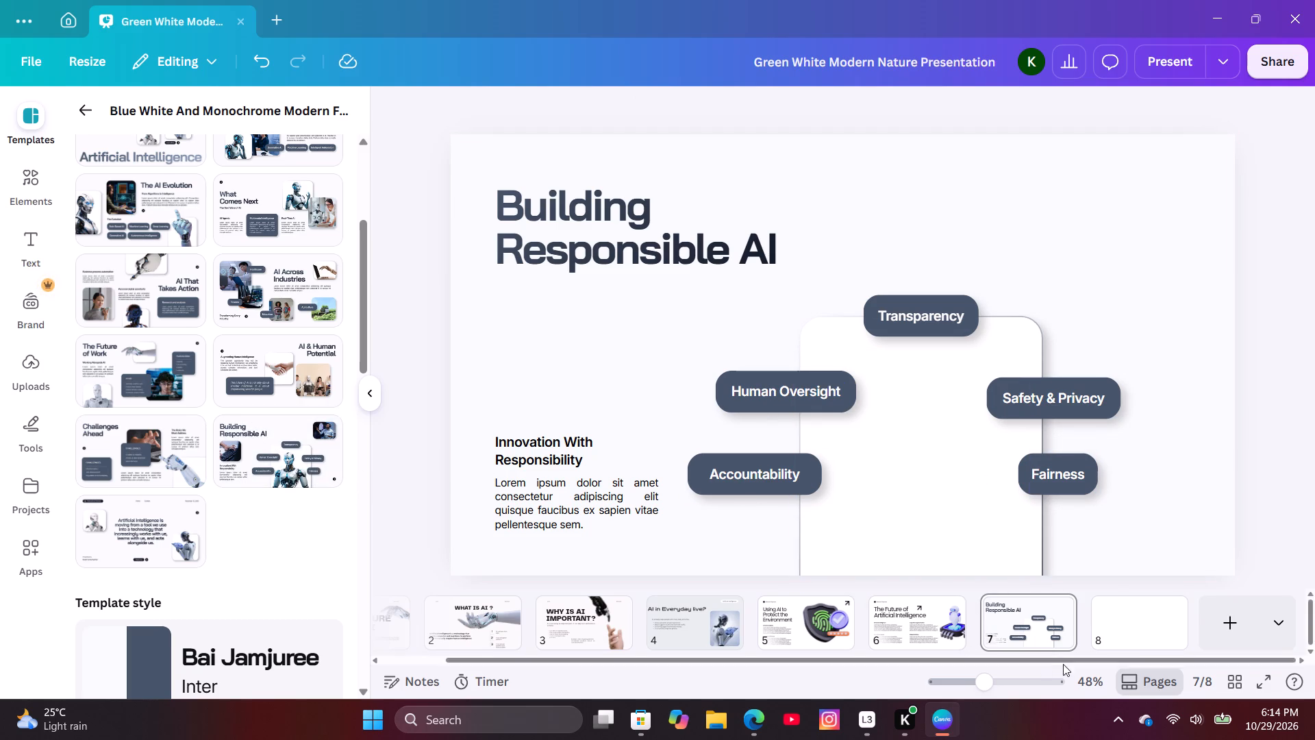
On page 8, try the "Building Responsible AI" and closing-quote template pages, and settle on the "AI That Takes Action" page.
{"action": "left_click", "coordinate": [1130, 635]}
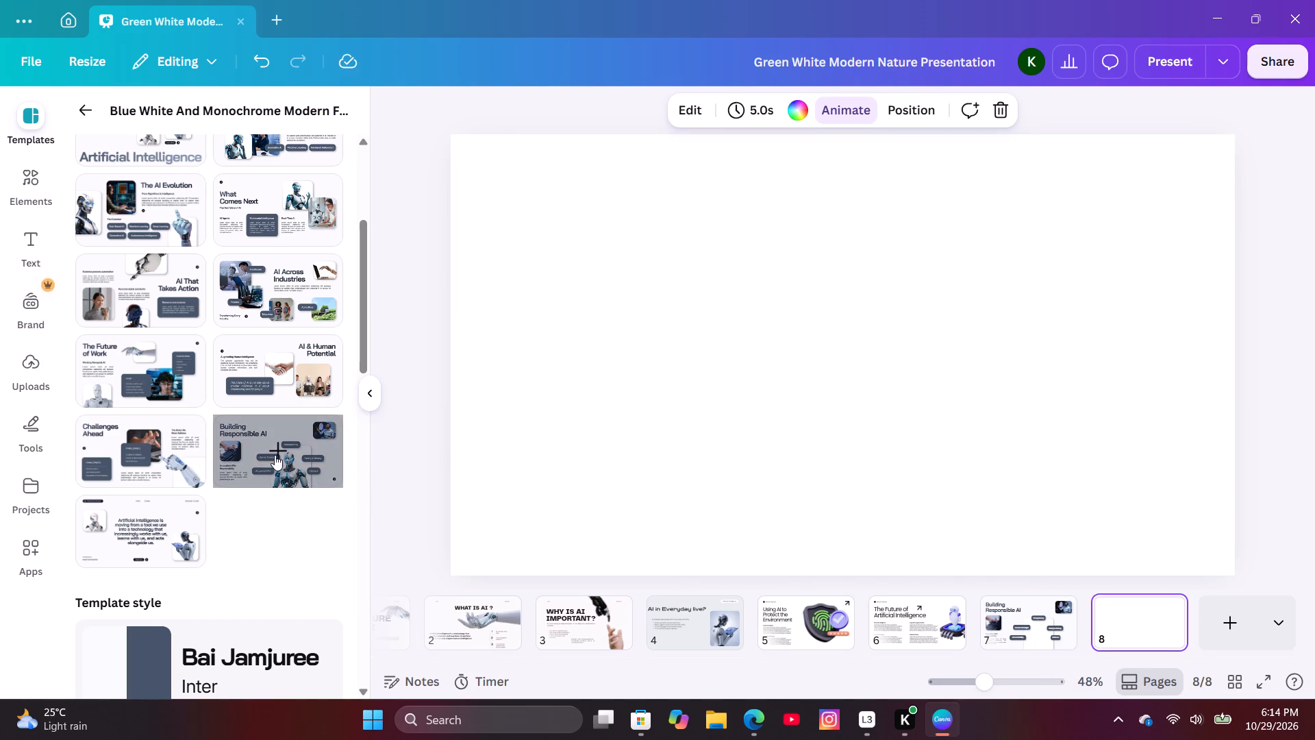
{"action": "left_click", "coordinate": [275, 454]}
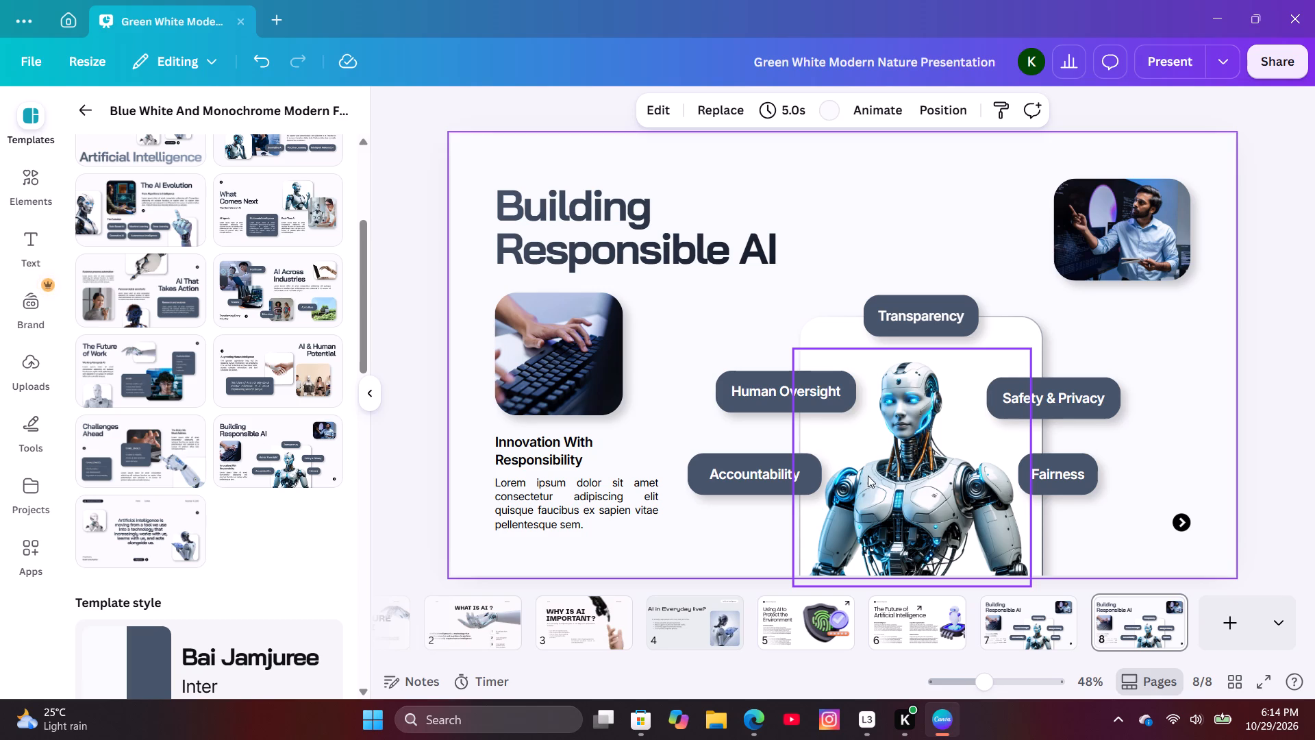
{"action": "left_click", "coordinate": [164, 543]}
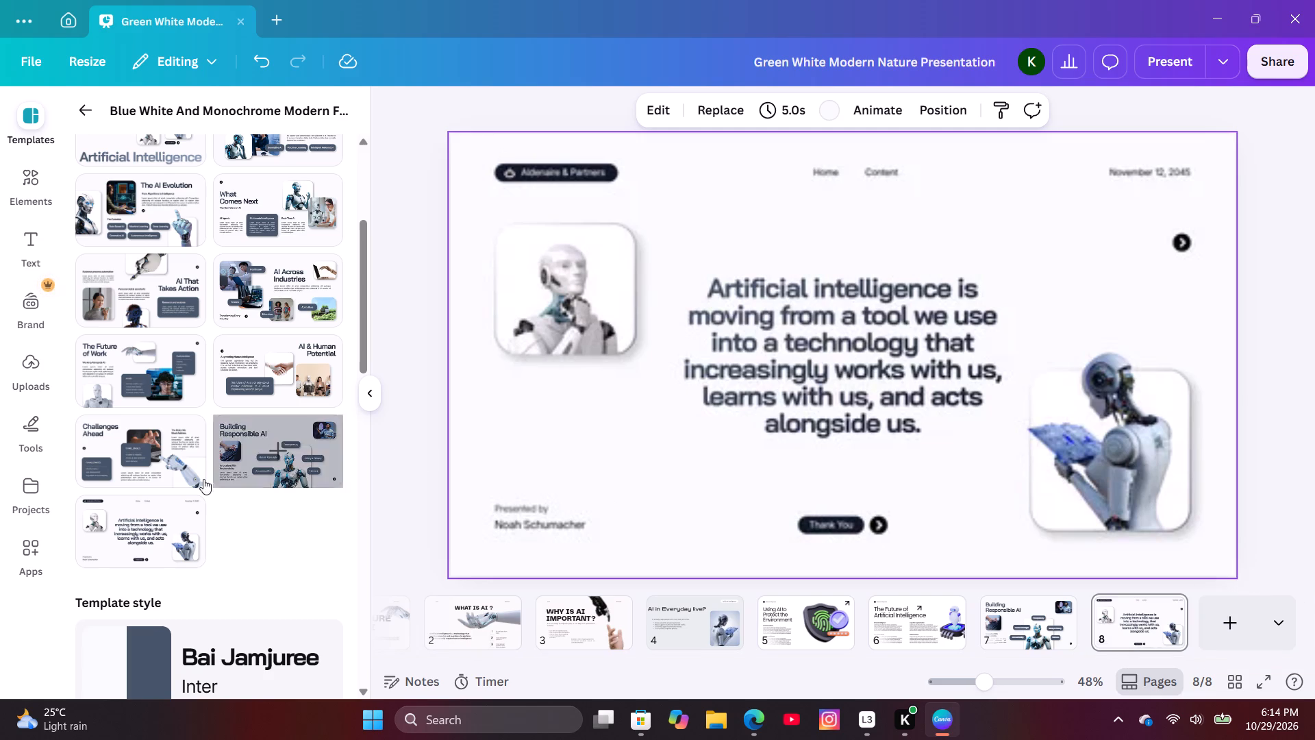
{"action": "left_click", "coordinate": [143, 297]}
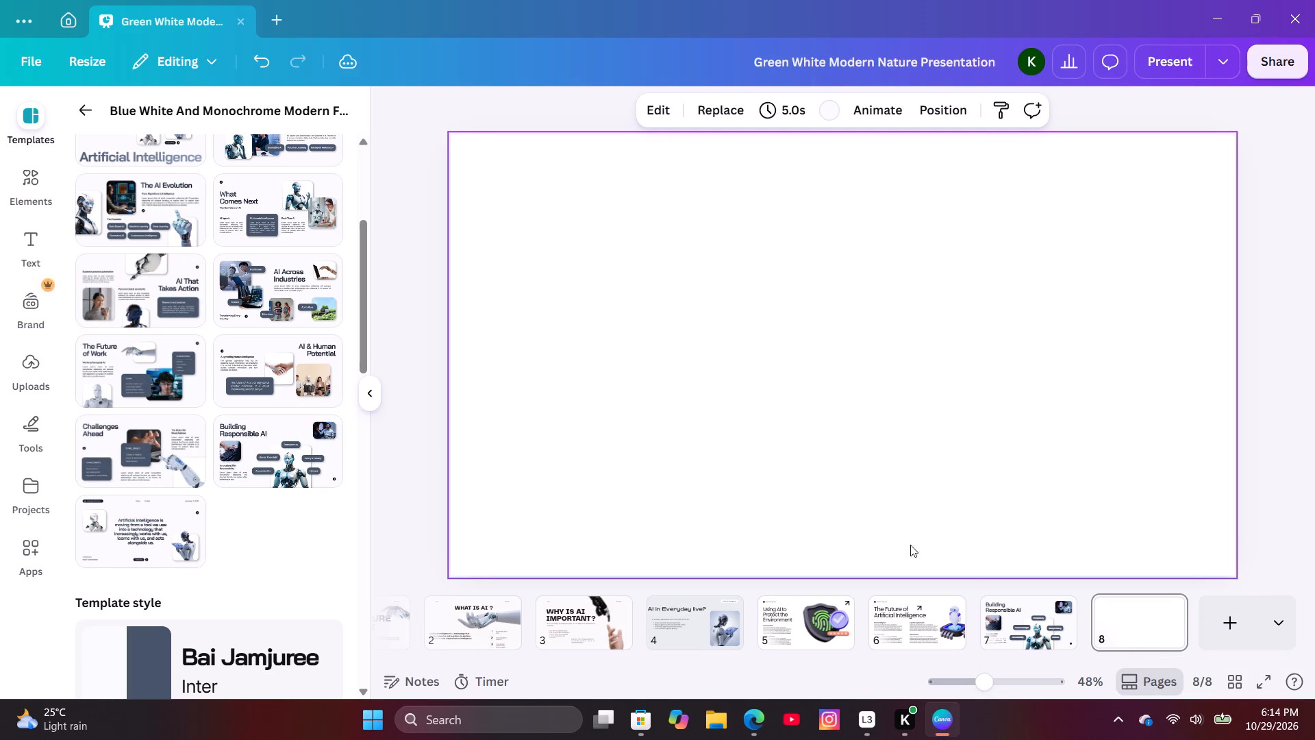
Add page 9 with the "AI & Human Potential" template page, and add a blank page 10.
{"action": "left_click", "coordinate": [1246, 632]}
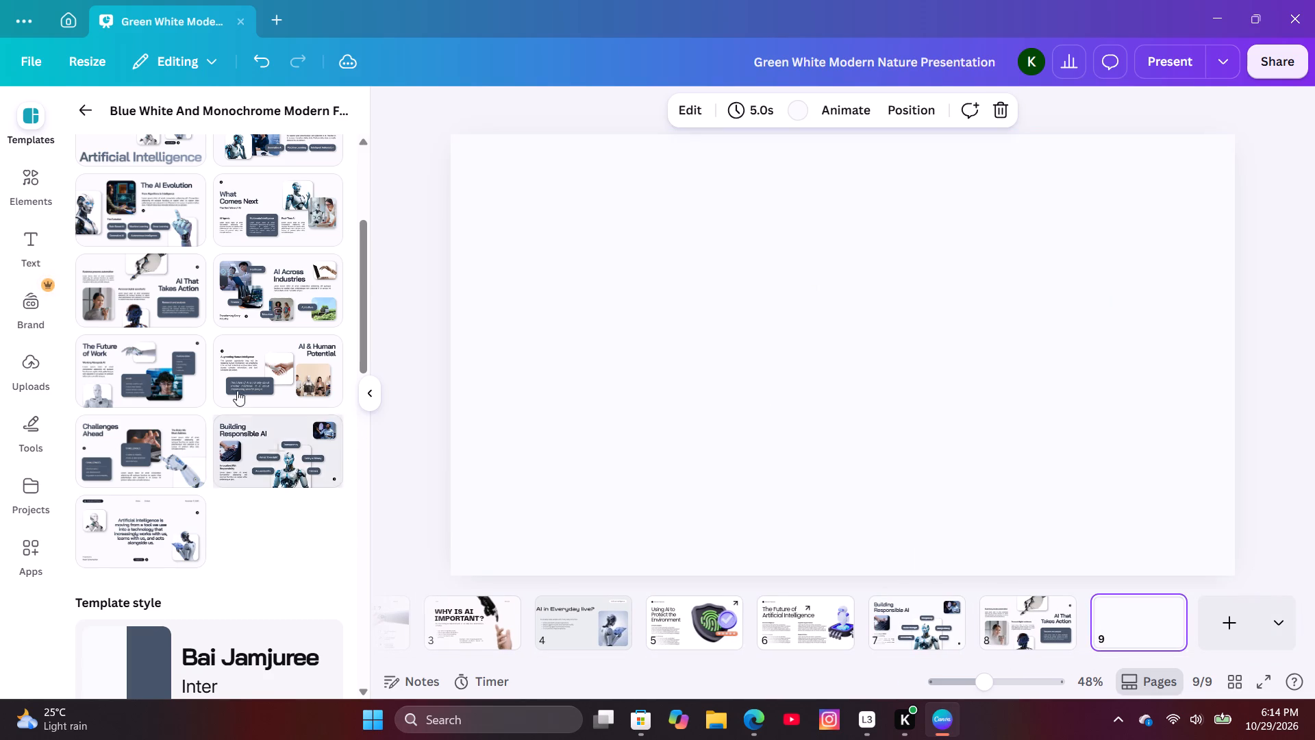
{"action": "left_click", "coordinate": [248, 362]}
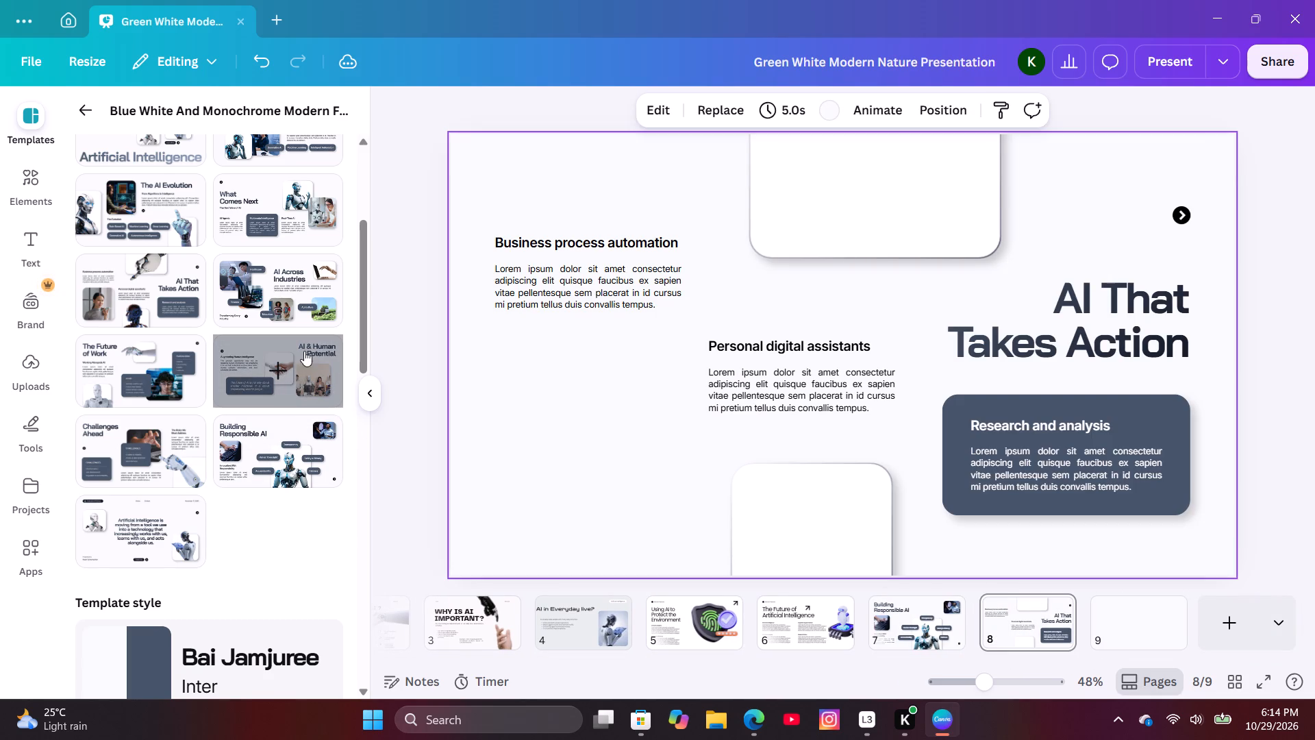
{"action": "left_click", "coordinate": [1230, 622]}
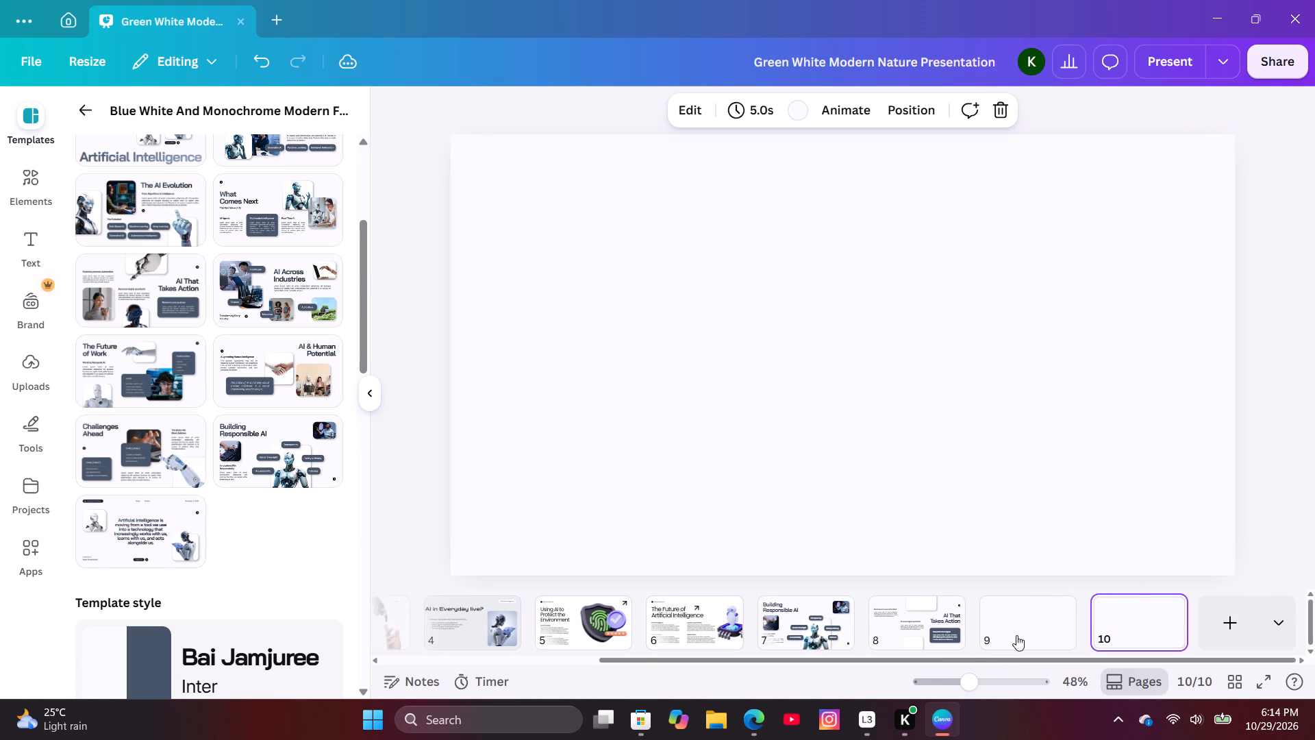
On page 9, nudge the "AI & Human Potential" heading slightly up and shift the seated robot photo slightly up and outward.
{"action": "left_click", "coordinate": [1016, 634]}
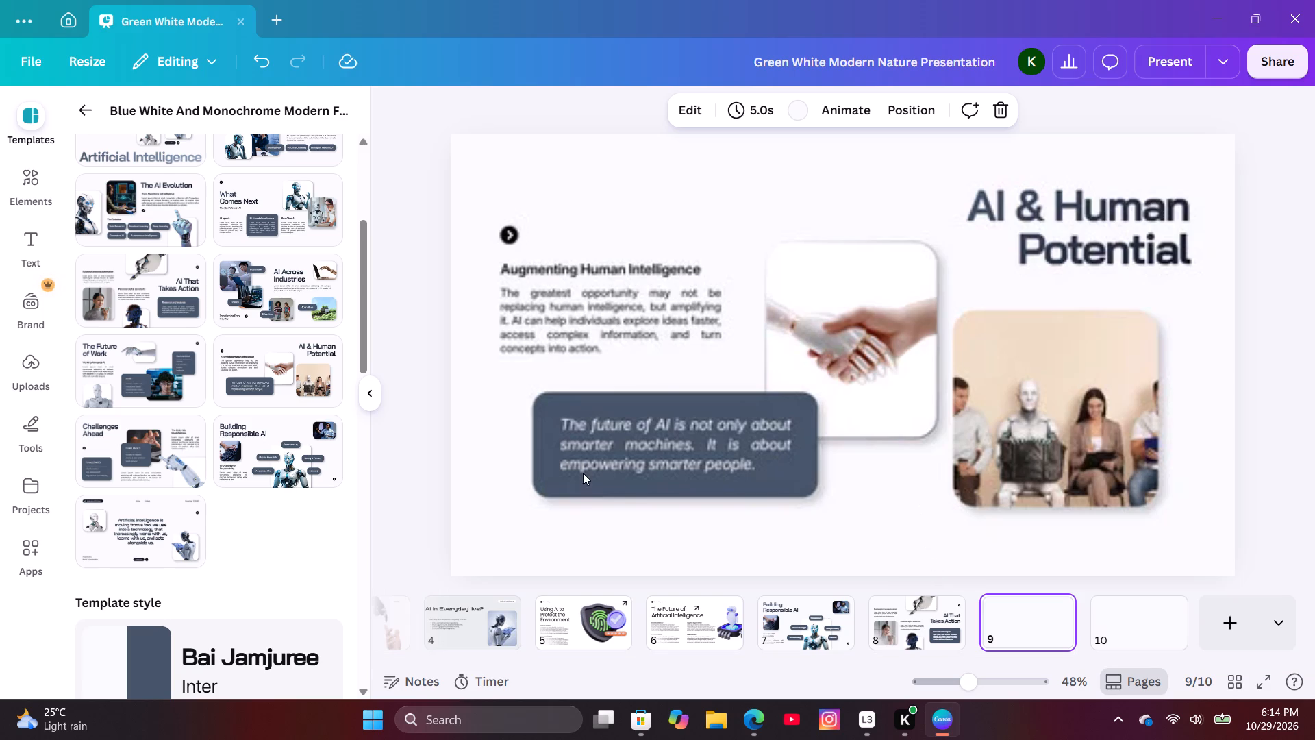
{"action": "left_click_drag", "start_coordinate": [701, 454], "coordinate": [690, 465]}
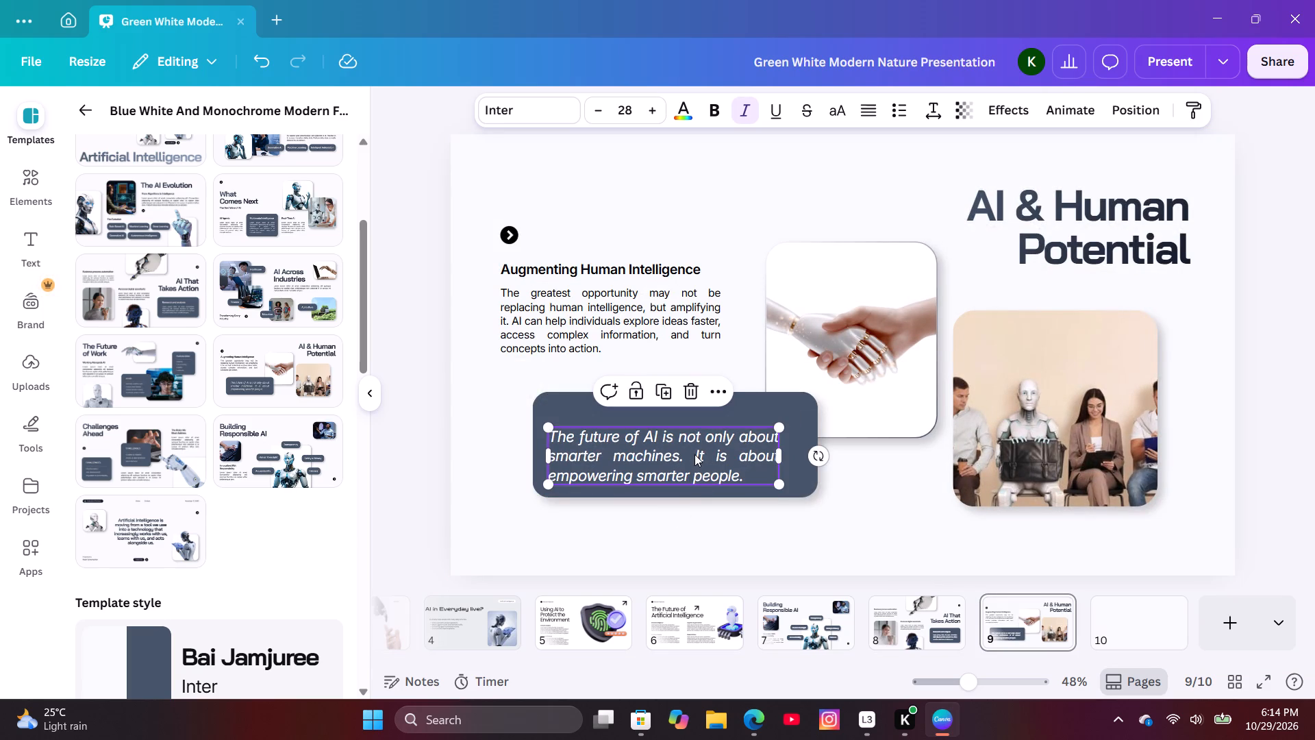
{"action": "left_click_drag", "start_coordinate": [694, 457], "coordinate": [708, 447]}
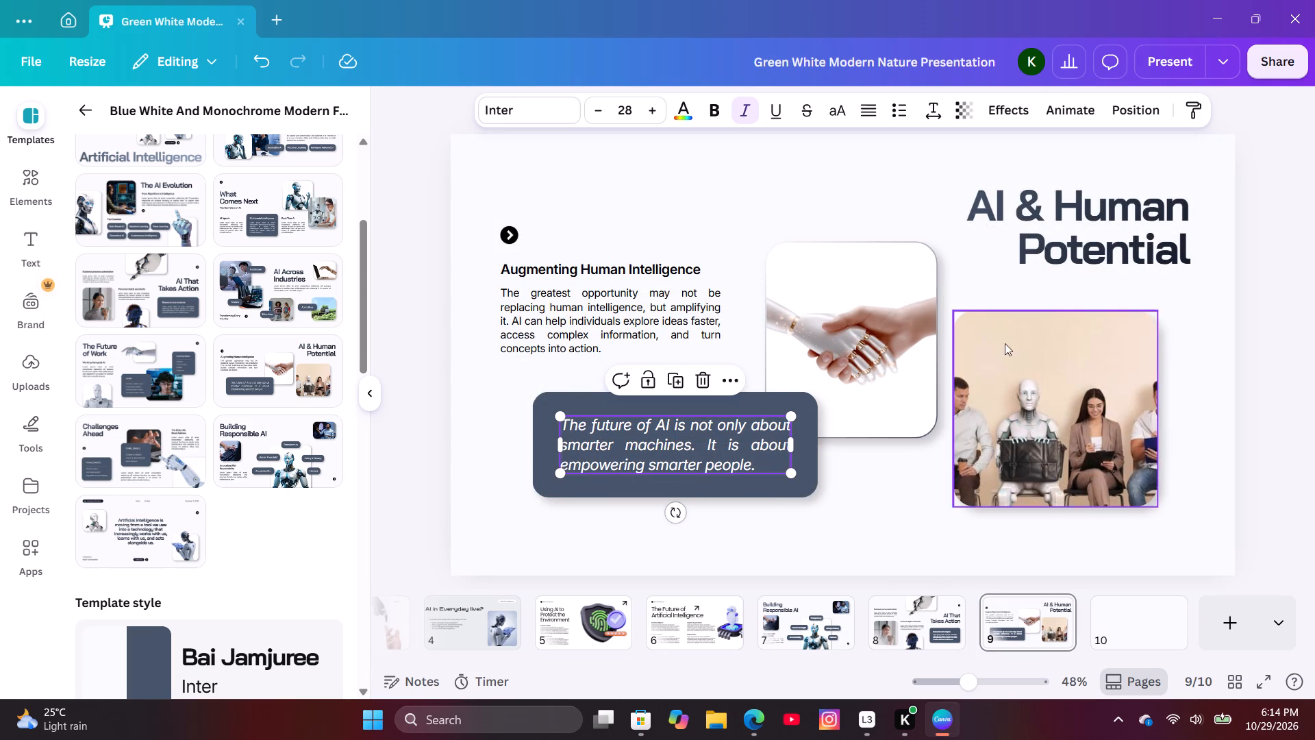
{"action": "left_click_drag", "start_coordinate": [988, 267], "coordinate": [986, 255]}
{"action": "left_click", "coordinate": [823, 182]}
{"action": "left_click", "coordinate": [866, 330]}
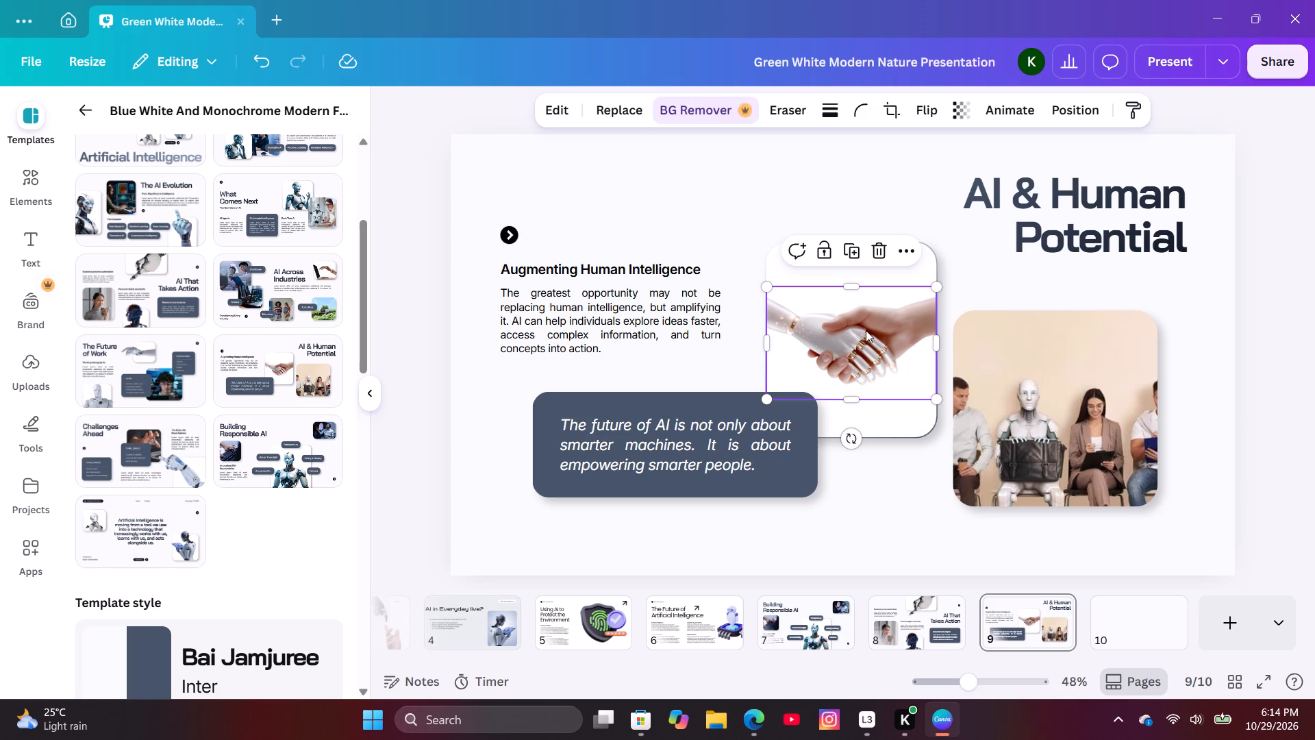
{"action": "left_click", "coordinate": [690, 173]}
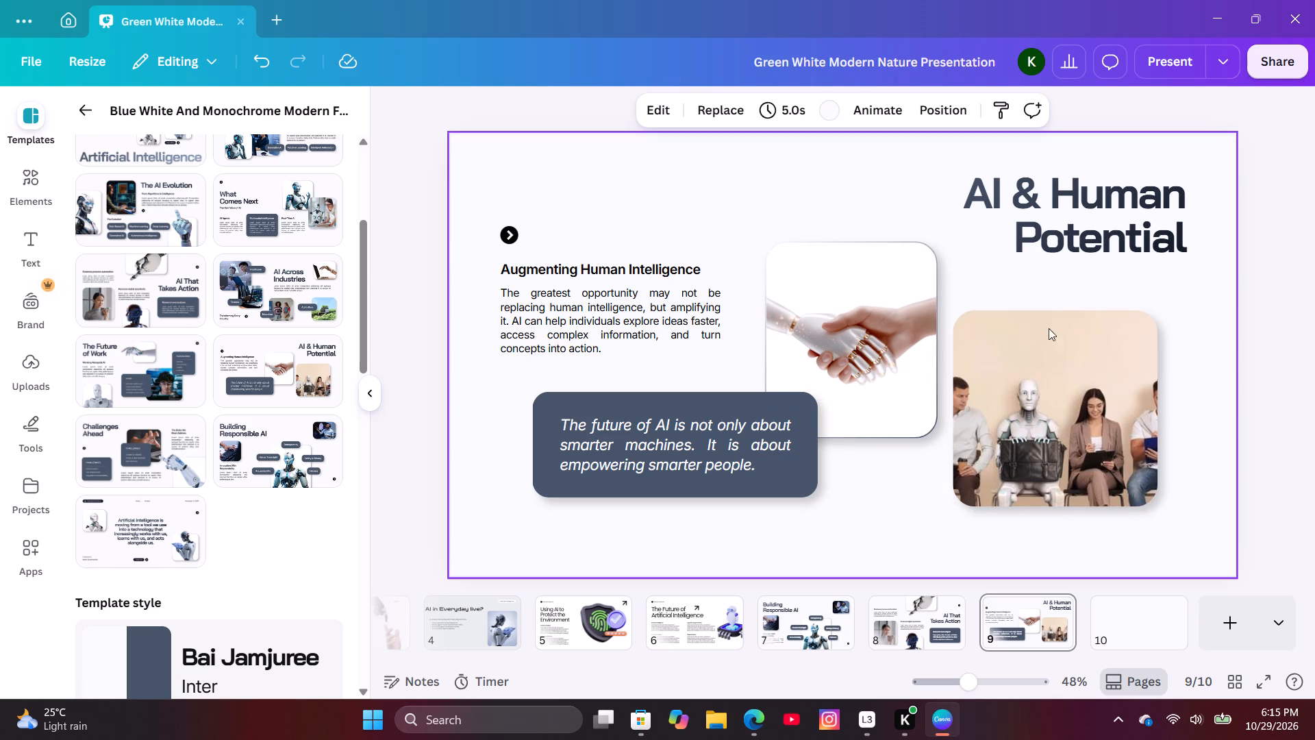
{"action": "left_click_drag", "start_coordinate": [1069, 327], "coordinate": [1090, 317]}
{"action": "left_click", "coordinate": [831, 190]}
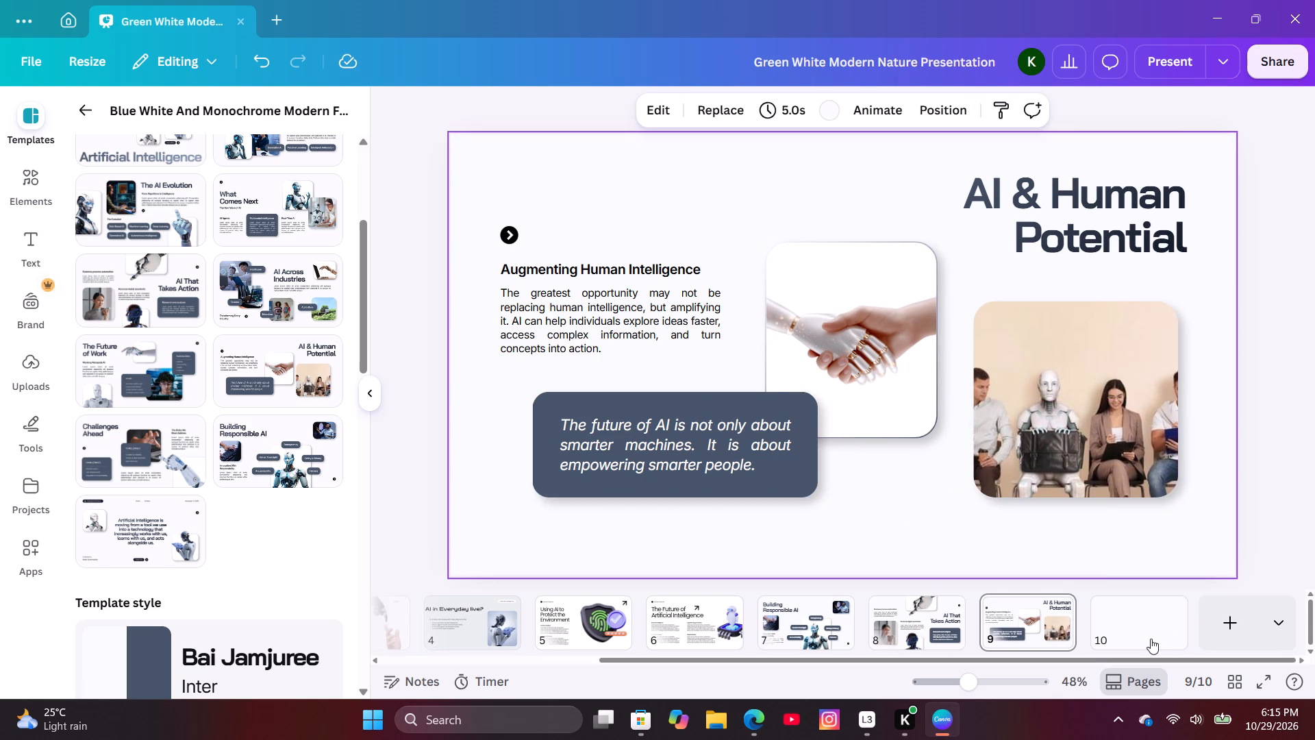
Apply the "The AI Evolution" template page to page 10, and add a blank page 11.
{"action": "left_click", "coordinate": [1144, 639]}
{"action": "left_click", "coordinate": [139, 201]}
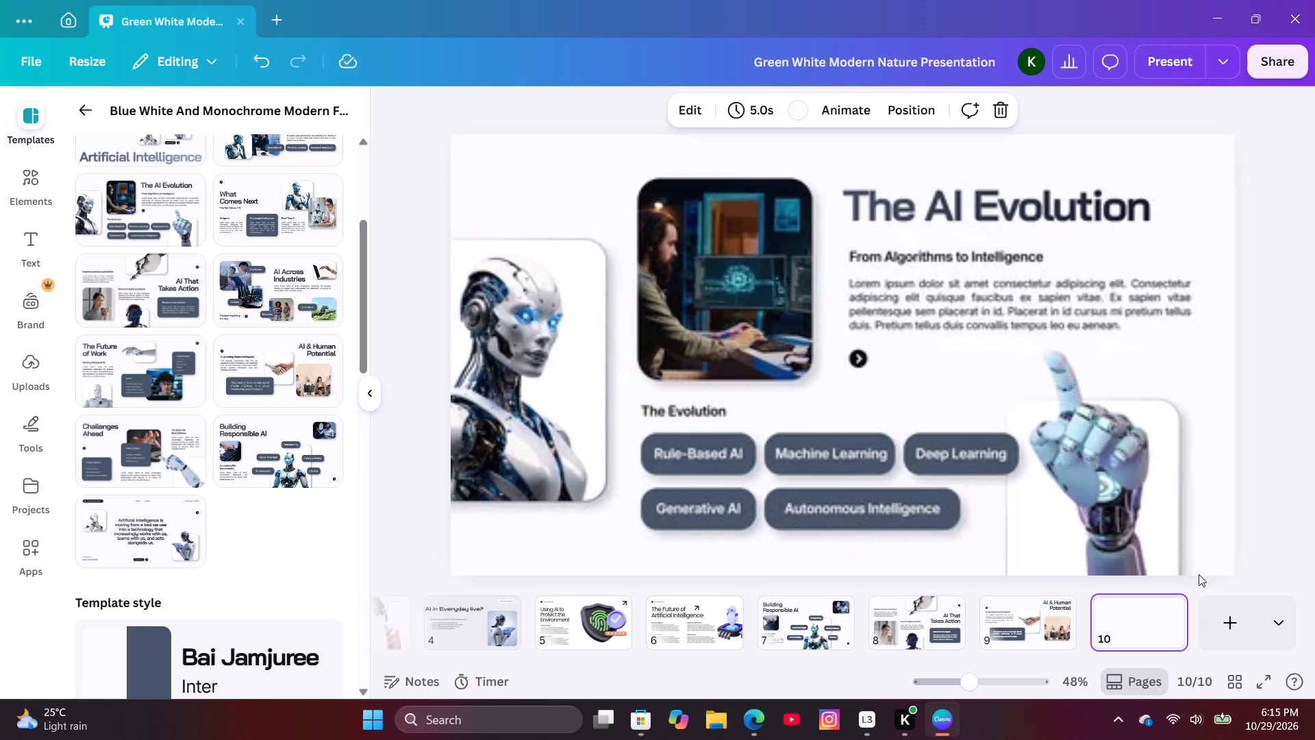
{"action": "left_click", "coordinate": [1218, 616]}
Browse the similar templates and open the White and Black Futuristic "AI in the Cybersecurity Frontier" template.
{"action": "scroll", "coordinate": [95, 423], "scroll_direction": "down", "scroll_amount": 5}
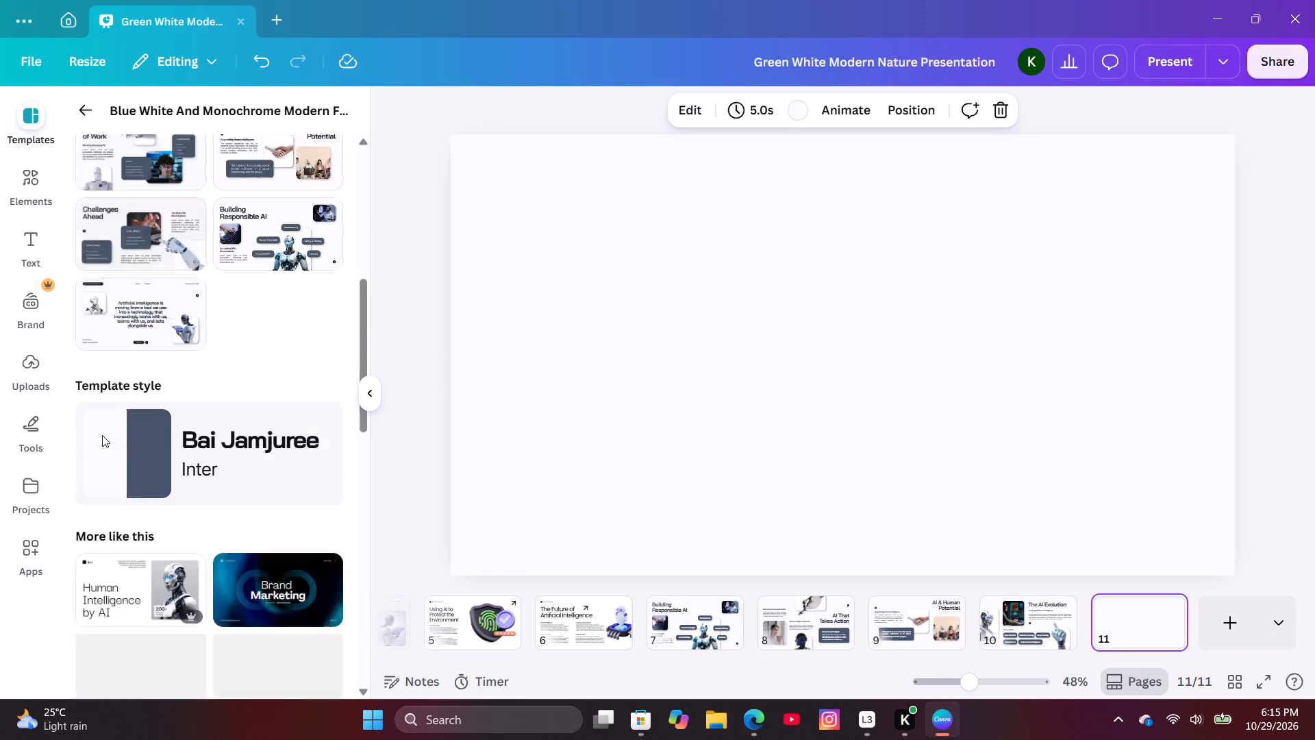
{"action": "scroll", "coordinate": [110, 434], "scroll_direction": "down", "scroll_amount": 1}
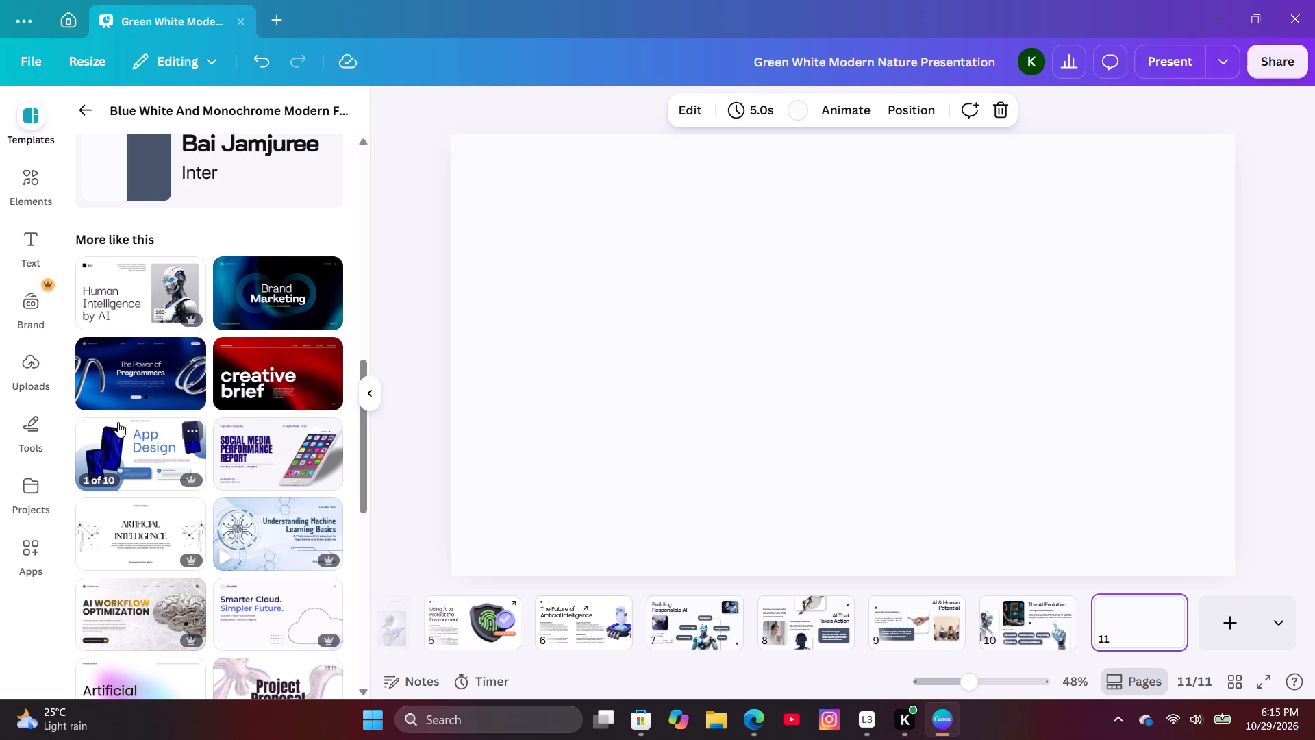
{"action": "scroll", "coordinate": [173, 384], "scroll_direction": "down", "scroll_amount": 6}
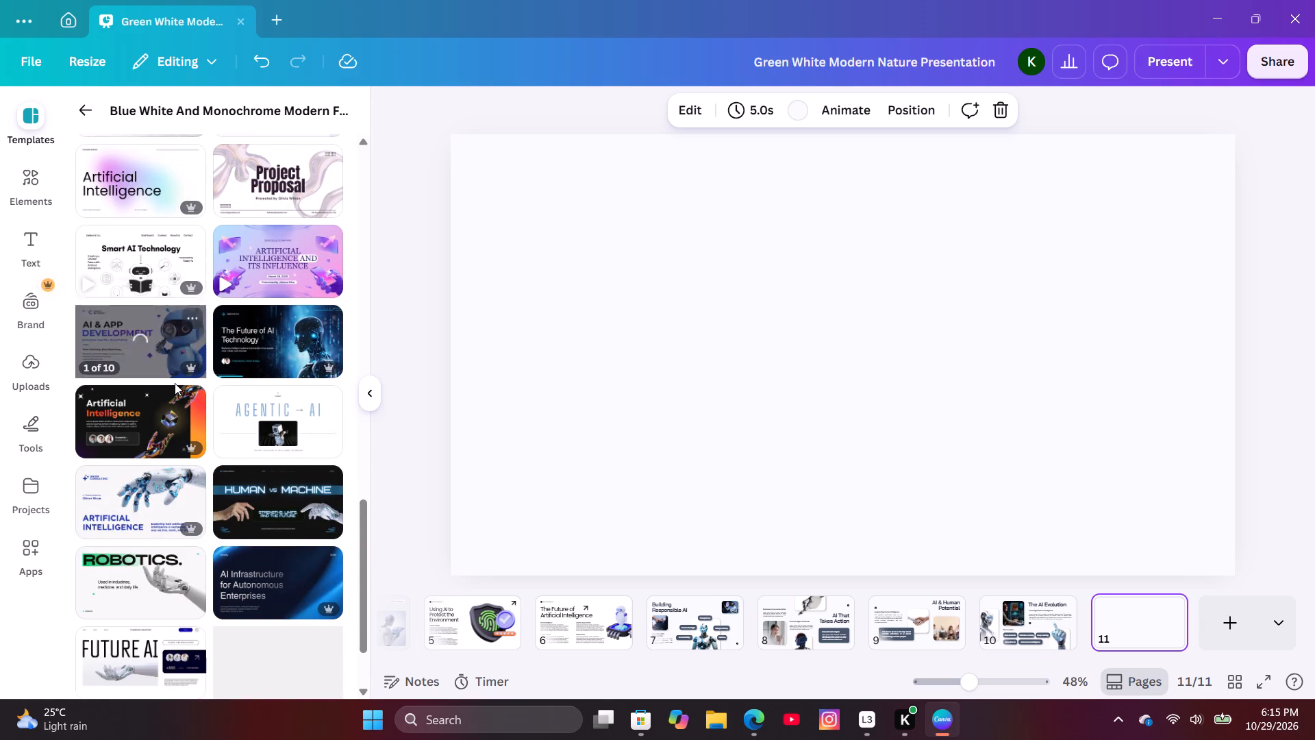
{"action": "scroll", "coordinate": [175, 383], "scroll_direction": "down", "scroll_amount": 3}
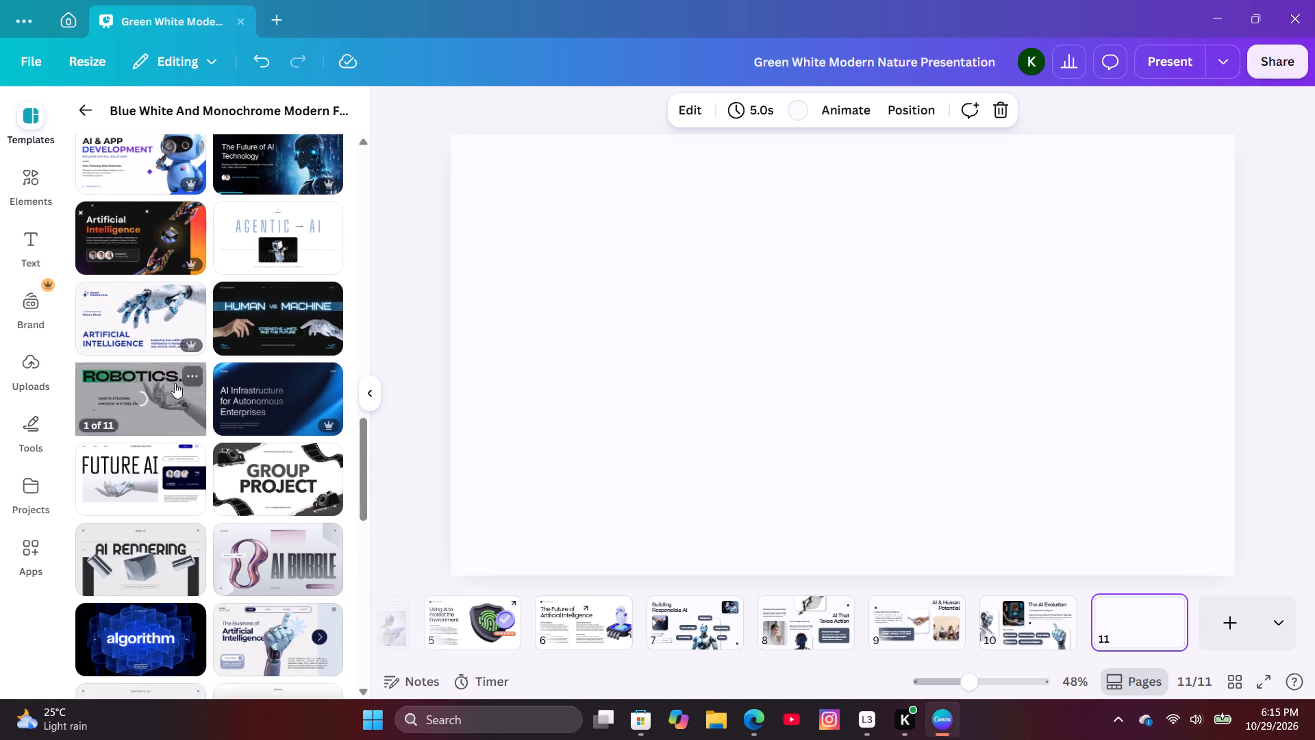
{"action": "scroll", "coordinate": [175, 383], "scroll_direction": "down", "scroll_amount": 4}
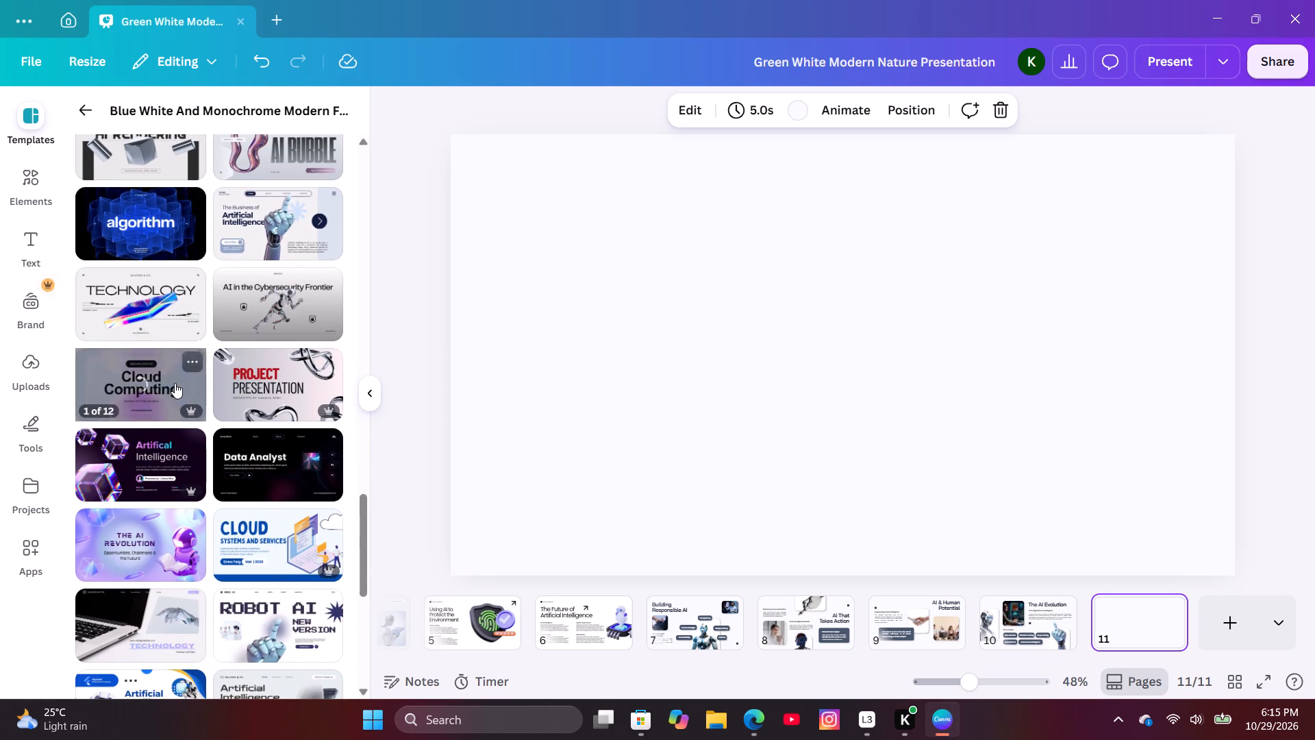
{"action": "left_click", "coordinate": [258, 313]}
Apply the "What is AI in Cybersecurity?" template page to blank page 11.
{"action": "scroll", "coordinate": [235, 380], "scroll_direction": "down", "scroll_amount": 2}
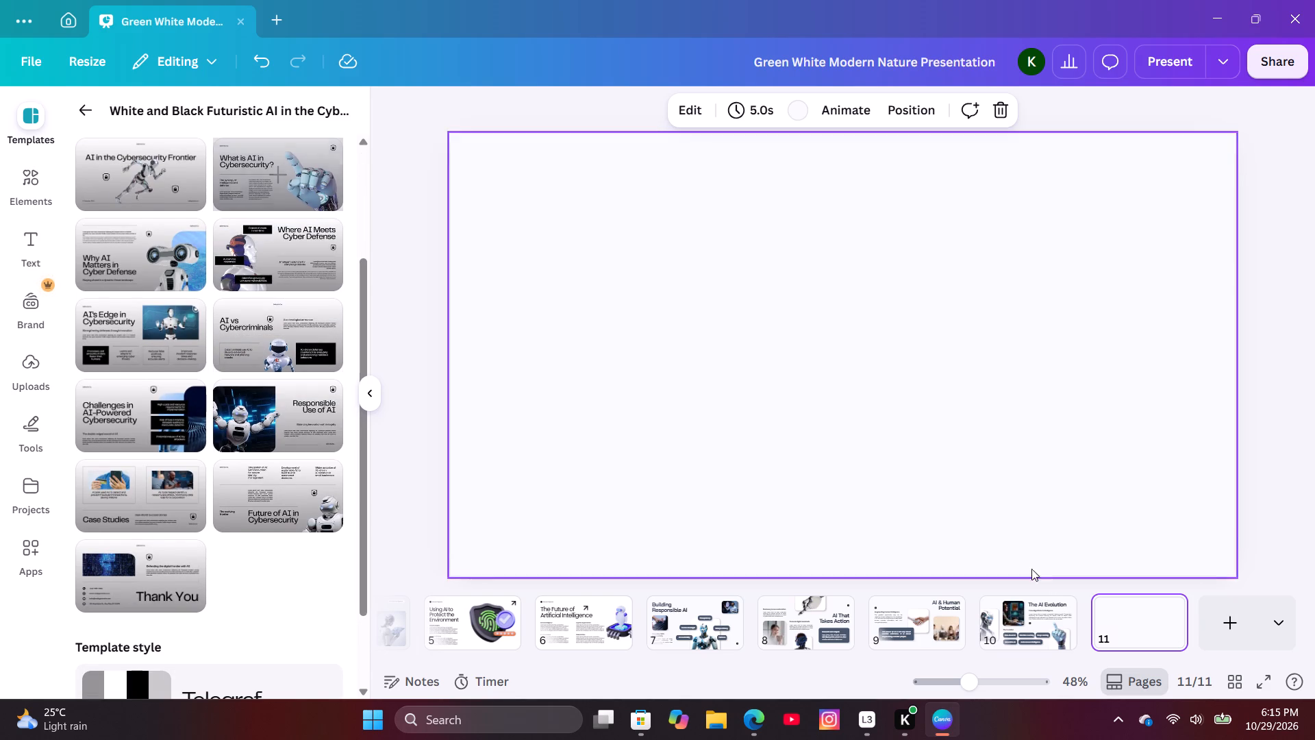
{"action": "left_click", "coordinate": [293, 190]}
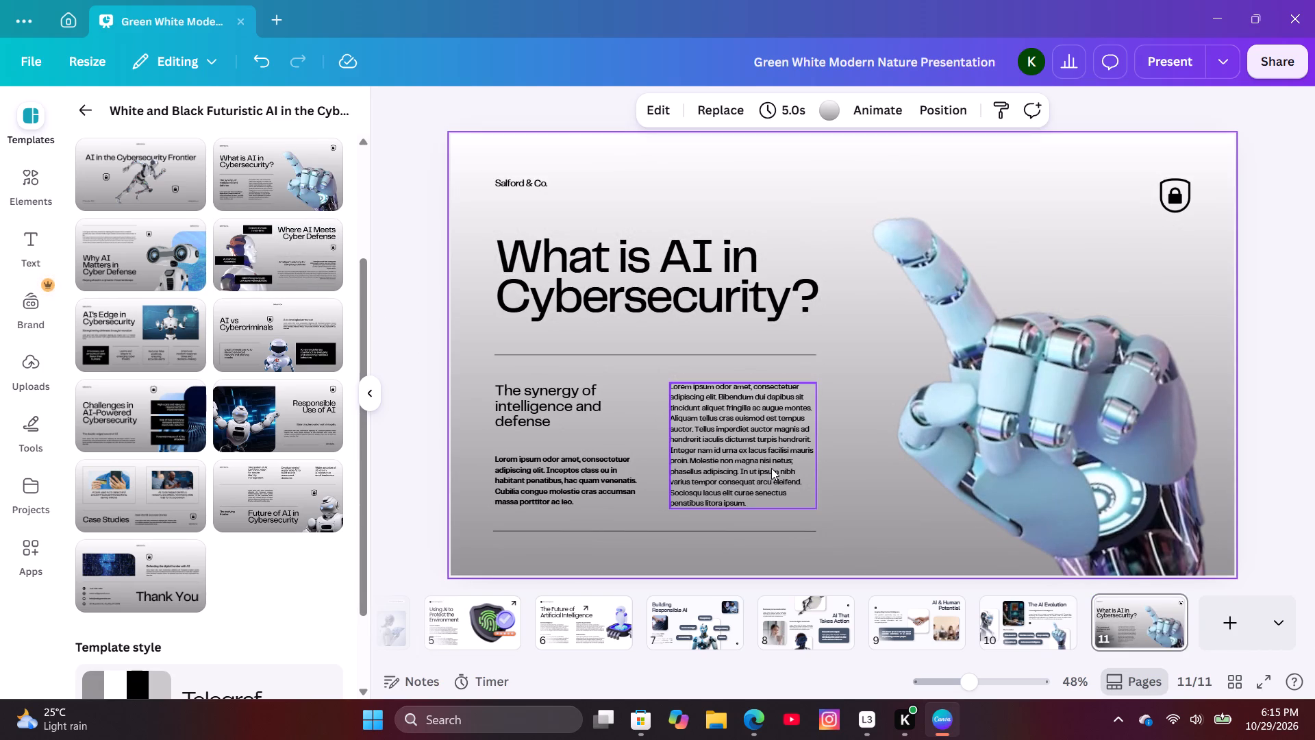
On page 11, set the "The synergy of intelligence and defense" subheading to size 31 and the long paragraph to 15, nudging the paragraph slightly up.
{"action": "left_click", "coordinate": [548, 401]}
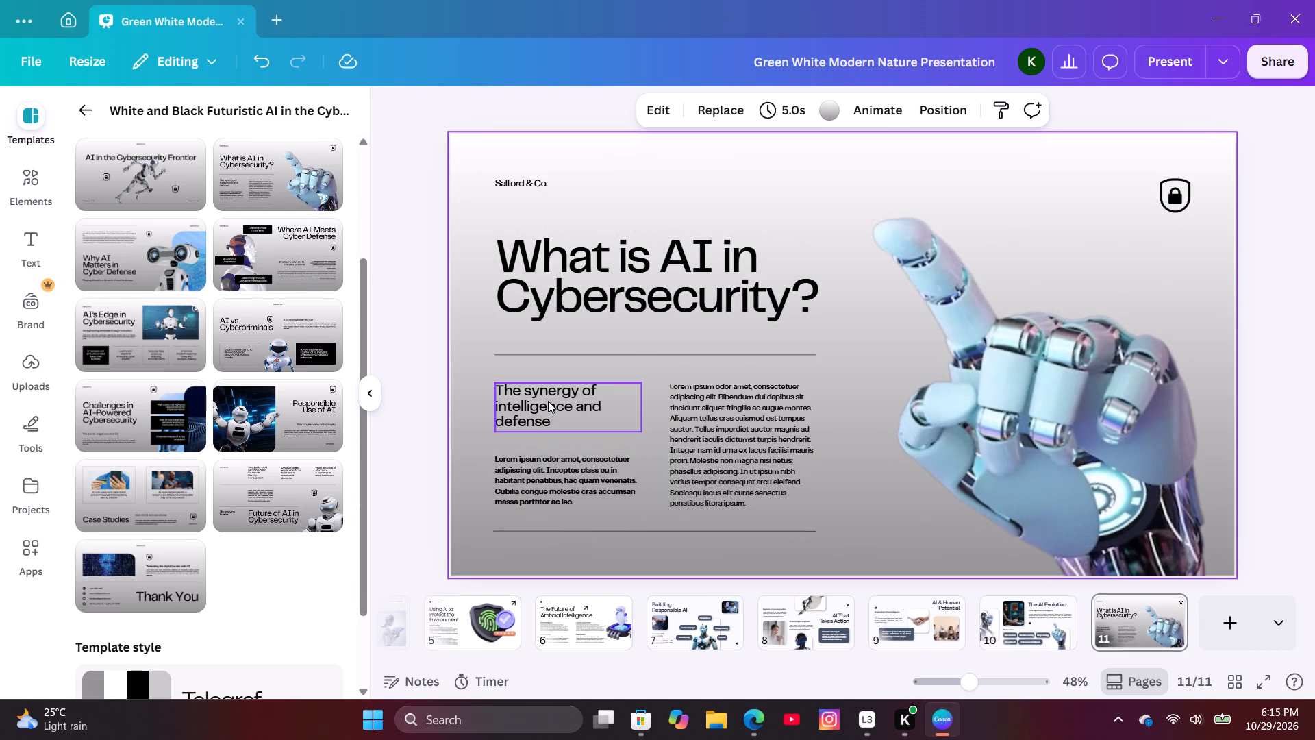
{"action": "triple_click", "coordinate": [652, 108]}
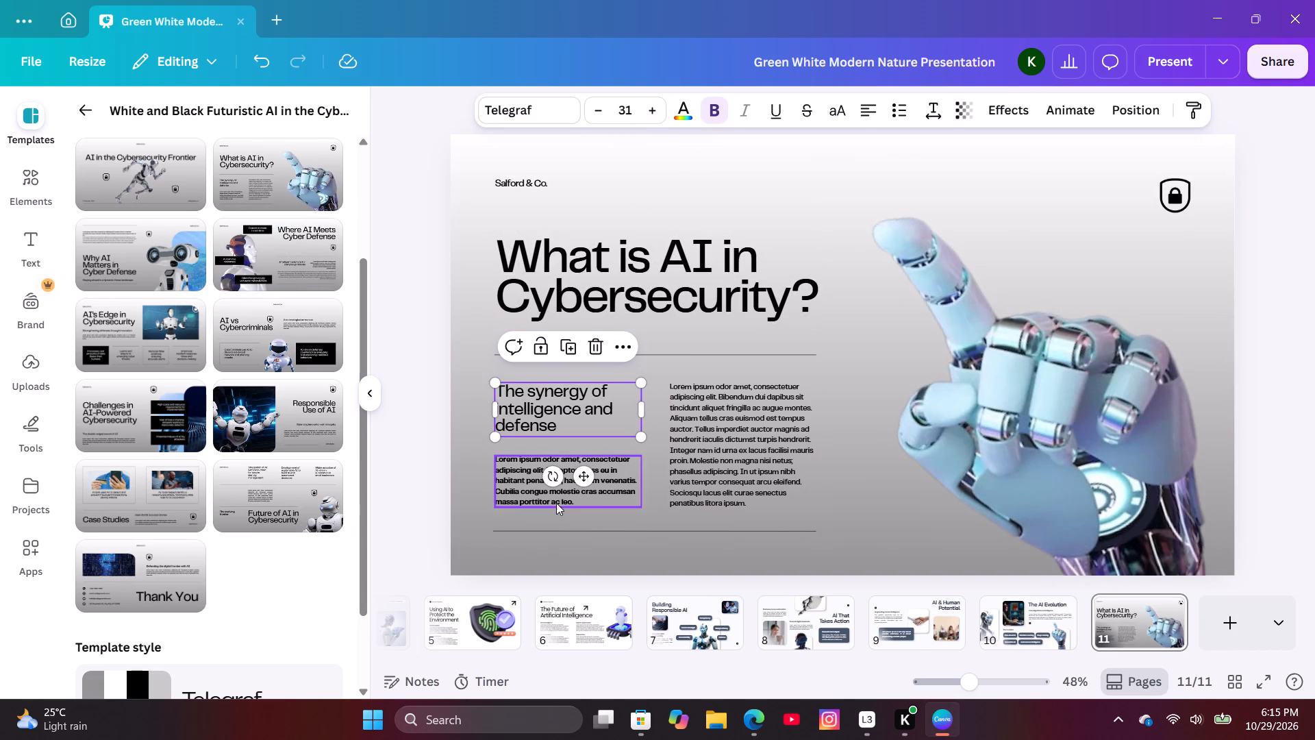
{"action": "left_click", "coordinate": [726, 438]}
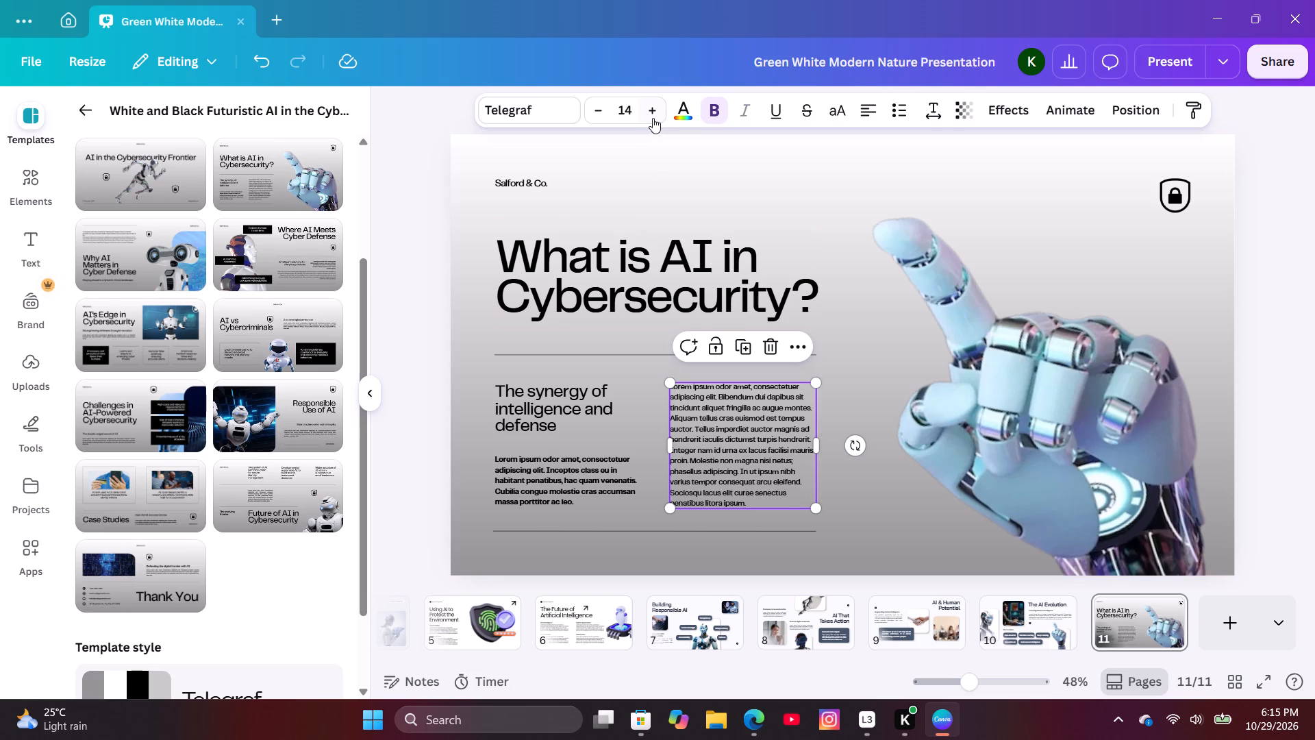
{"action": "left_click", "coordinate": [653, 117]}
{"action": "left_click_drag", "start_coordinate": [716, 434], "coordinate": [712, 419]}
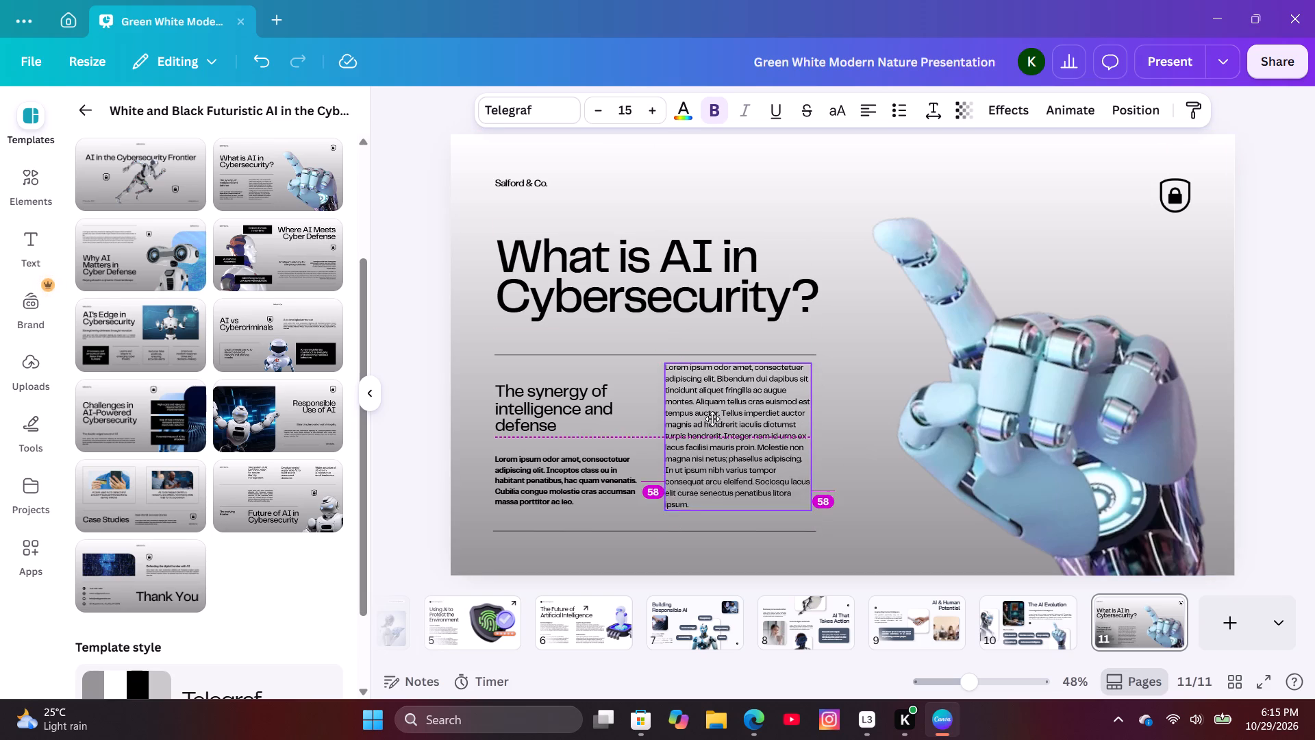
{"action": "left_click_drag", "start_coordinate": [712, 419], "coordinate": [712, 420]}
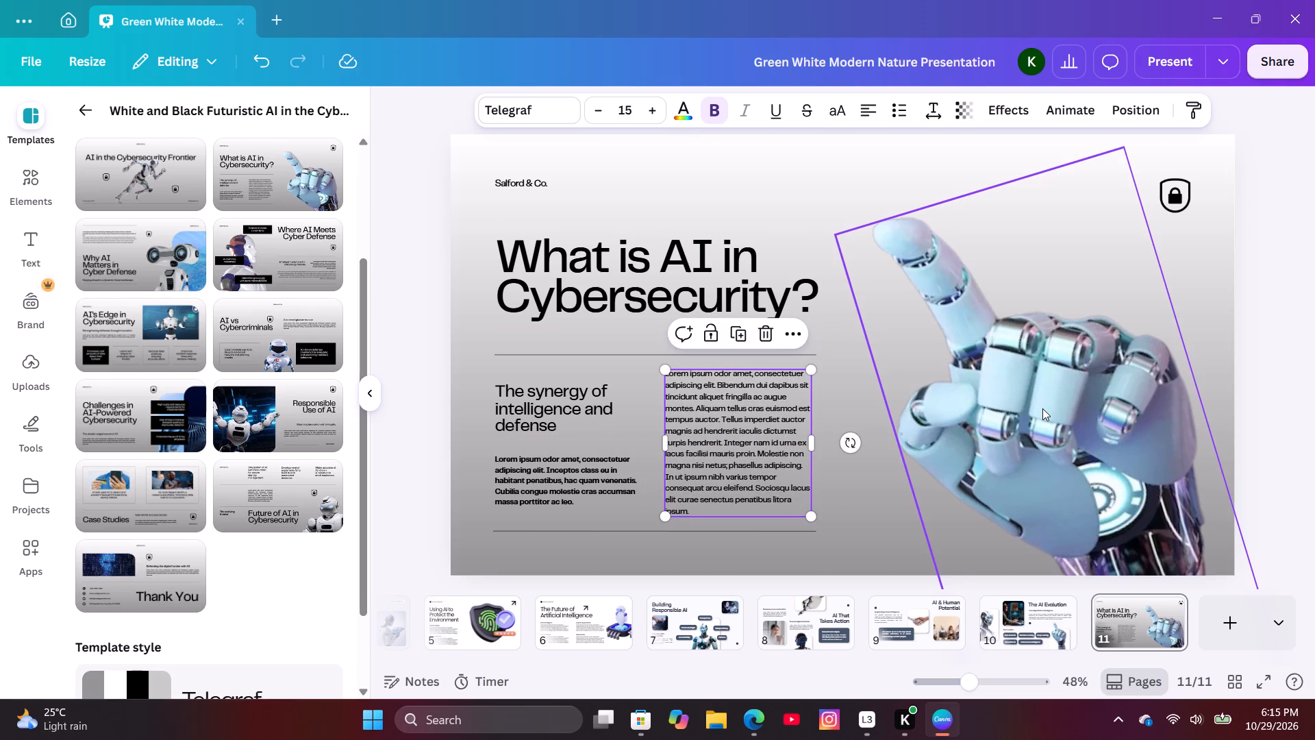
Shift the robotic hand image on page 11 slightly up and toward the heading.
{"action": "left_click", "coordinate": [1042, 408]}
{"action": "left_click_drag", "start_coordinate": [1042, 410], "coordinate": [1041, 408]}
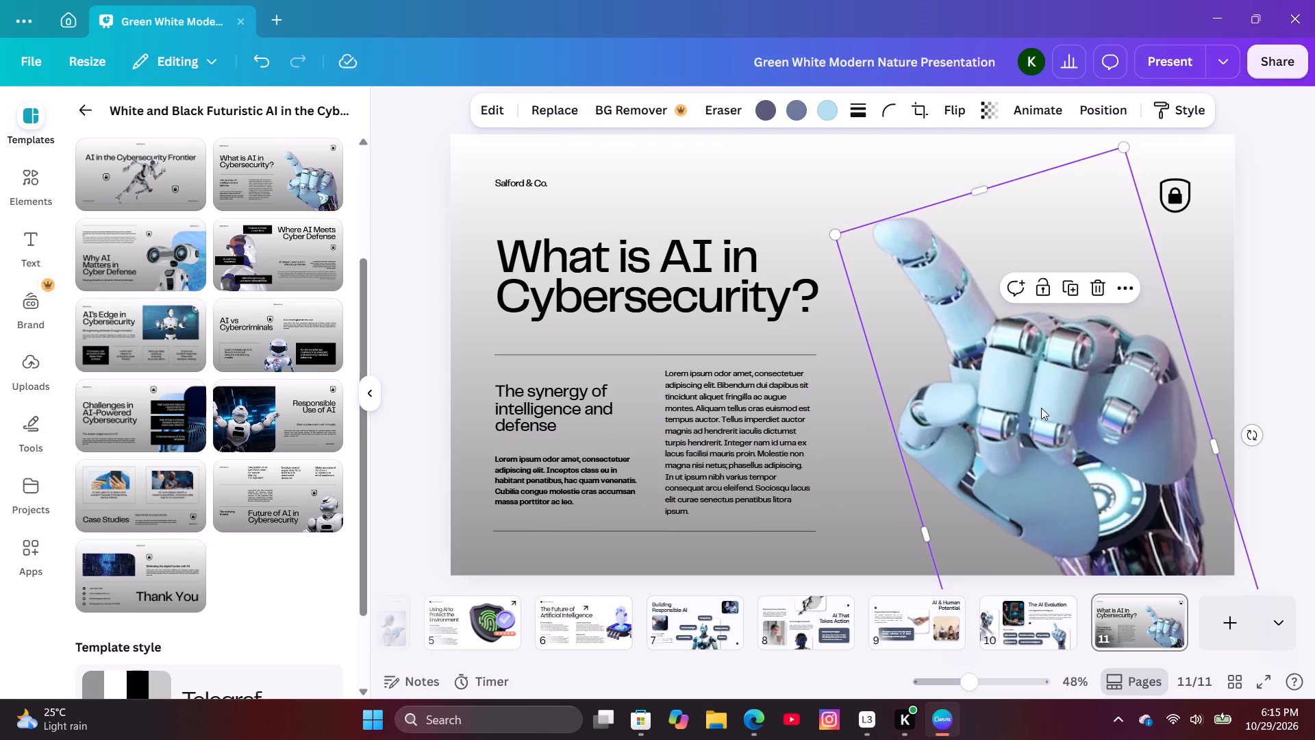
{"action": "left_click_drag", "start_coordinate": [1041, 408], "coordinate": [1031, 378]}
{"action": "left_click", "coordinate": [1191, 260]}
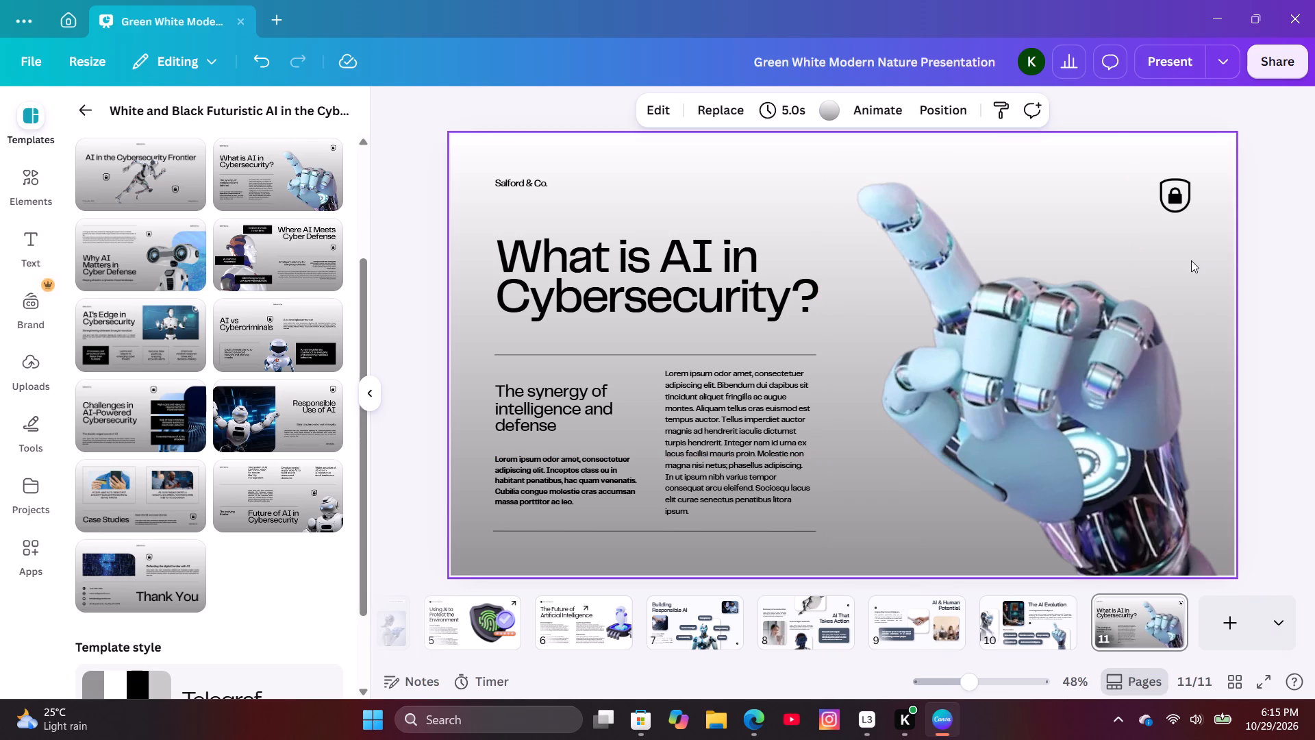
Add page 12 and apply the "Where AI Meets Cyber Defense" template page to it.
{"action": "left_click", "coordinate": [1229, 626]}
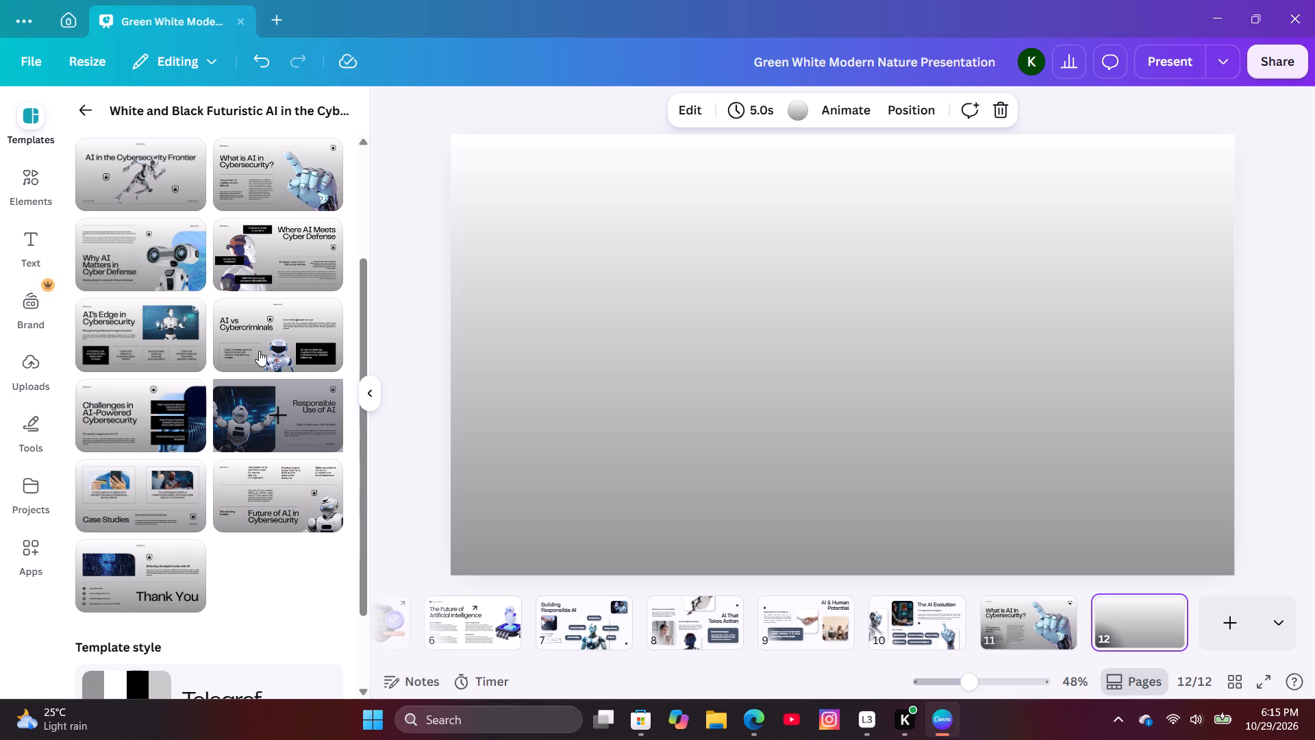
{"action": "left_click", "coordinate": [276, 264]}
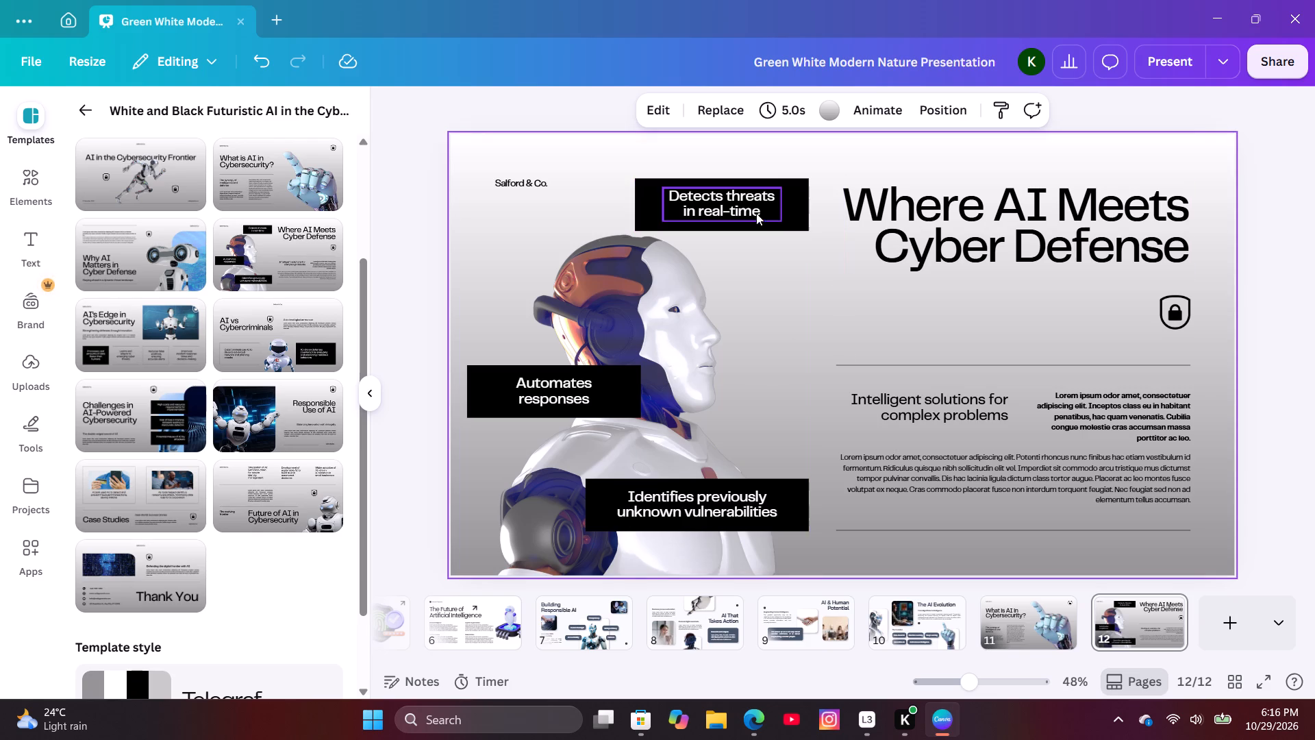
On page 12, set the "Automates responses" and "Identifies previously unknown vulnerabilities" labels to font size 29.
{"action": "left_click", "coordinate": [797, 217]}
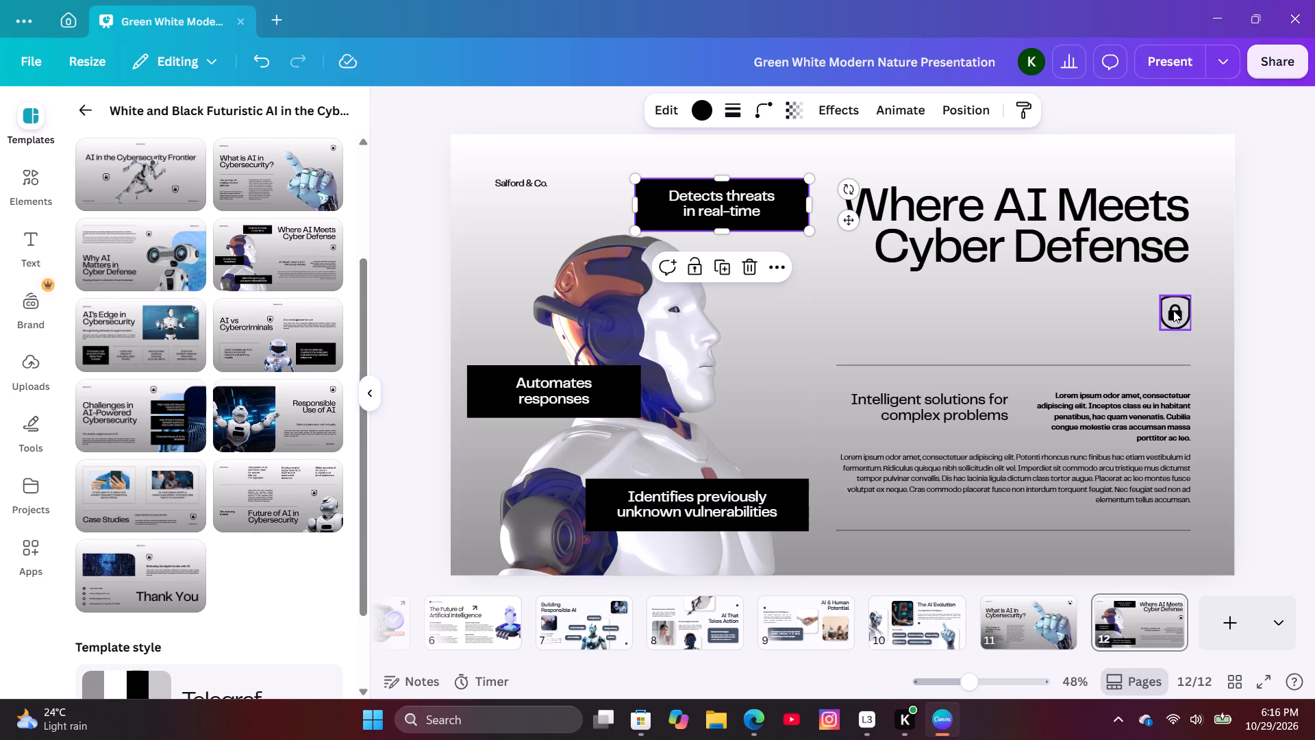
{"action": "scroll", "coordinate": [1026, 354], "scroll_direction": "down", "scroll_amount": 5}
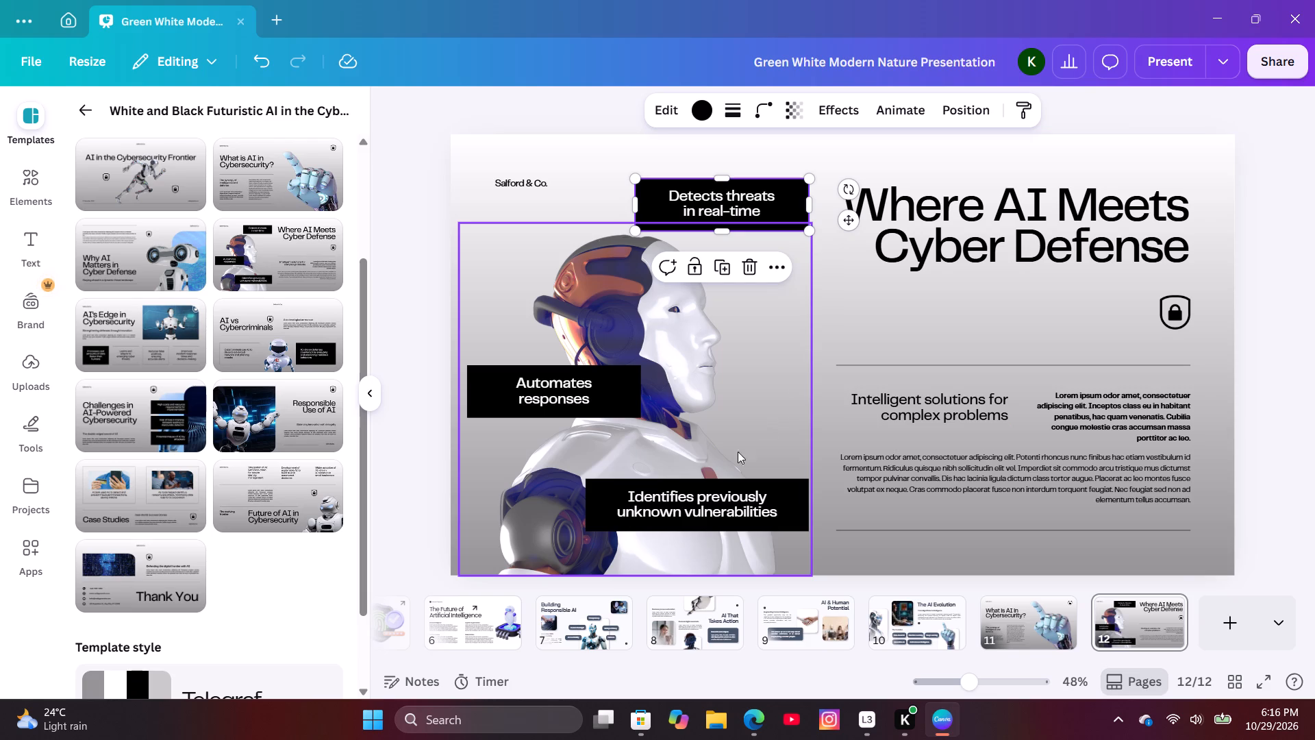
{"action": "left_click", "coordinate": [575, 397]}
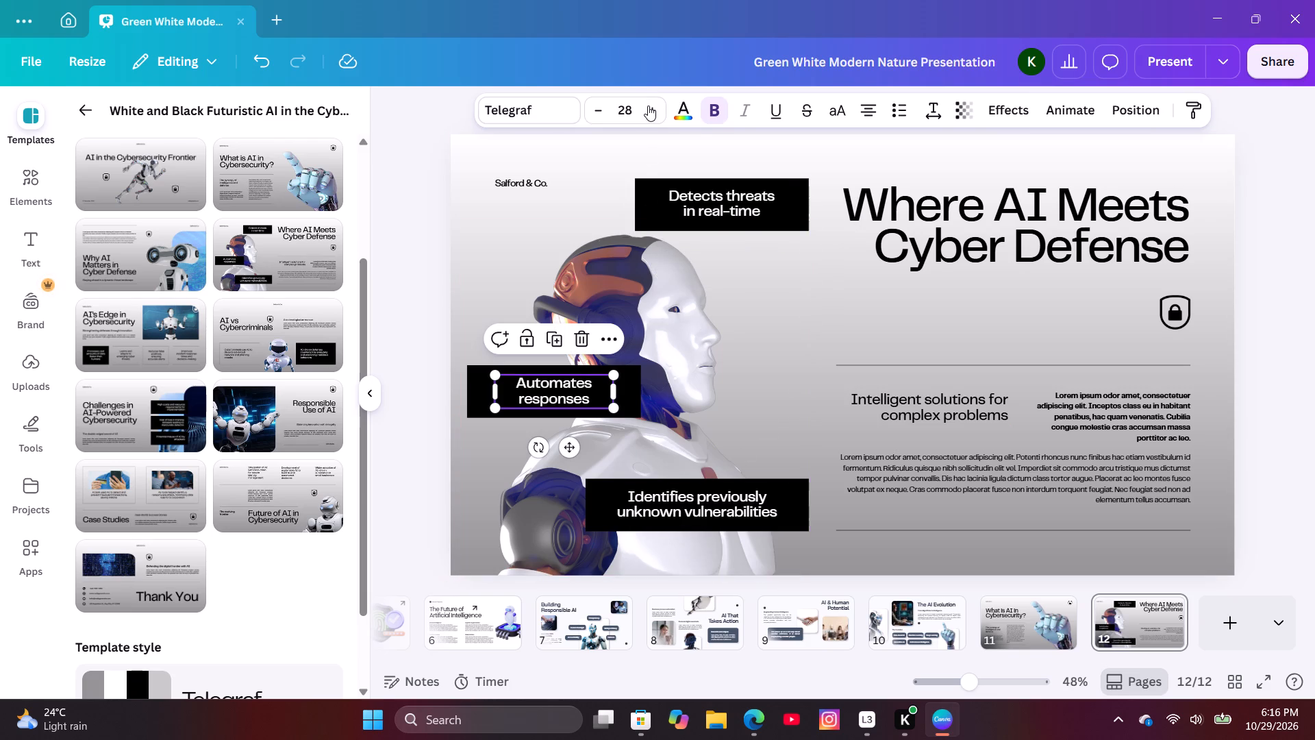
{"action": "left_click", "coordinate": [649, 106]}
{"action": "left_click", "coordinate": [707, 510]}
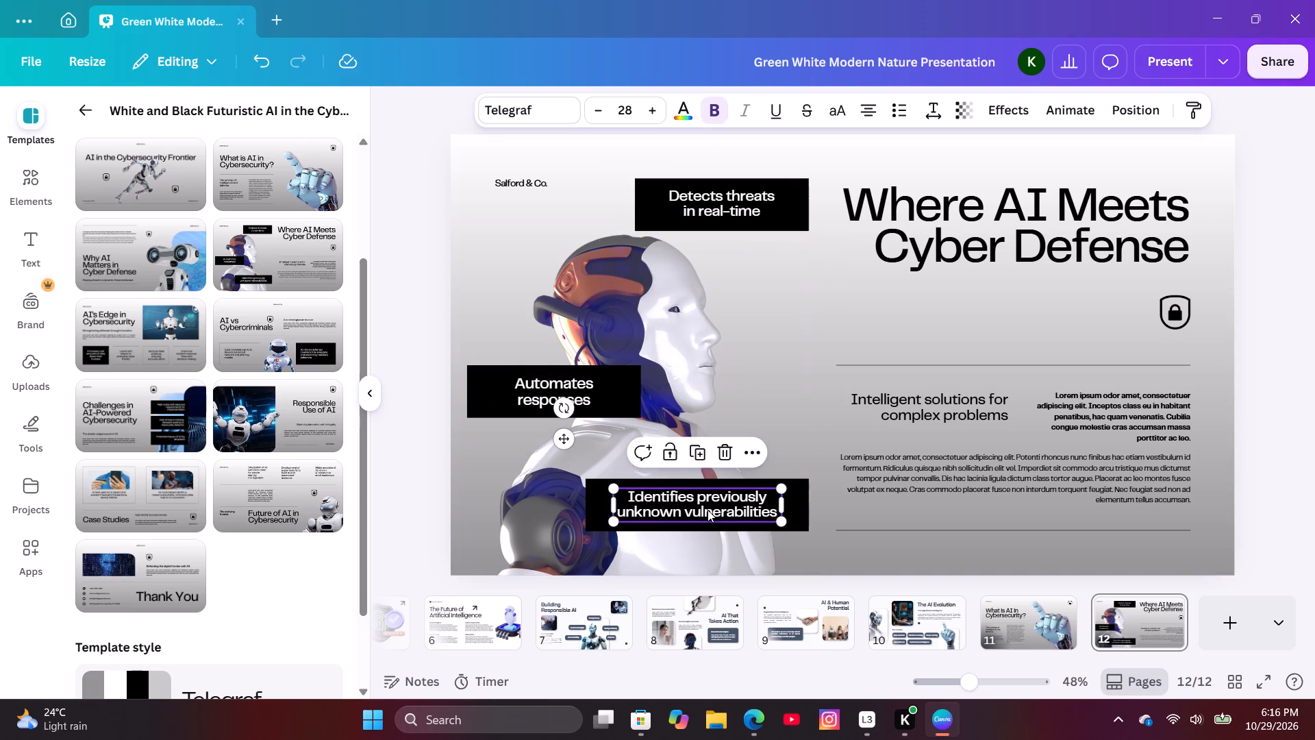
{"action": "left_click", "coordinate": [651, 112]}
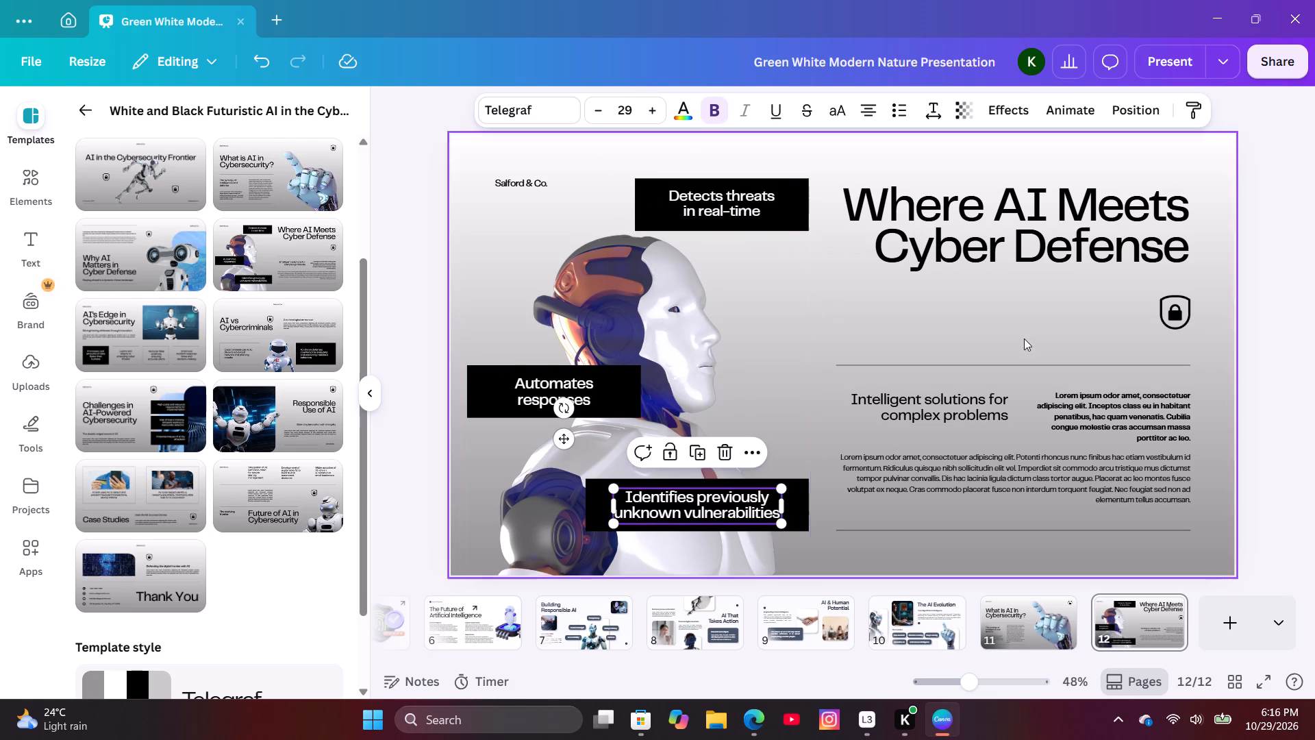
Remove the bold formatting from the short paragraph beside "Intelligent solutions for complex problems".
{"action": "left_click", "coordinate": [941, 401]}
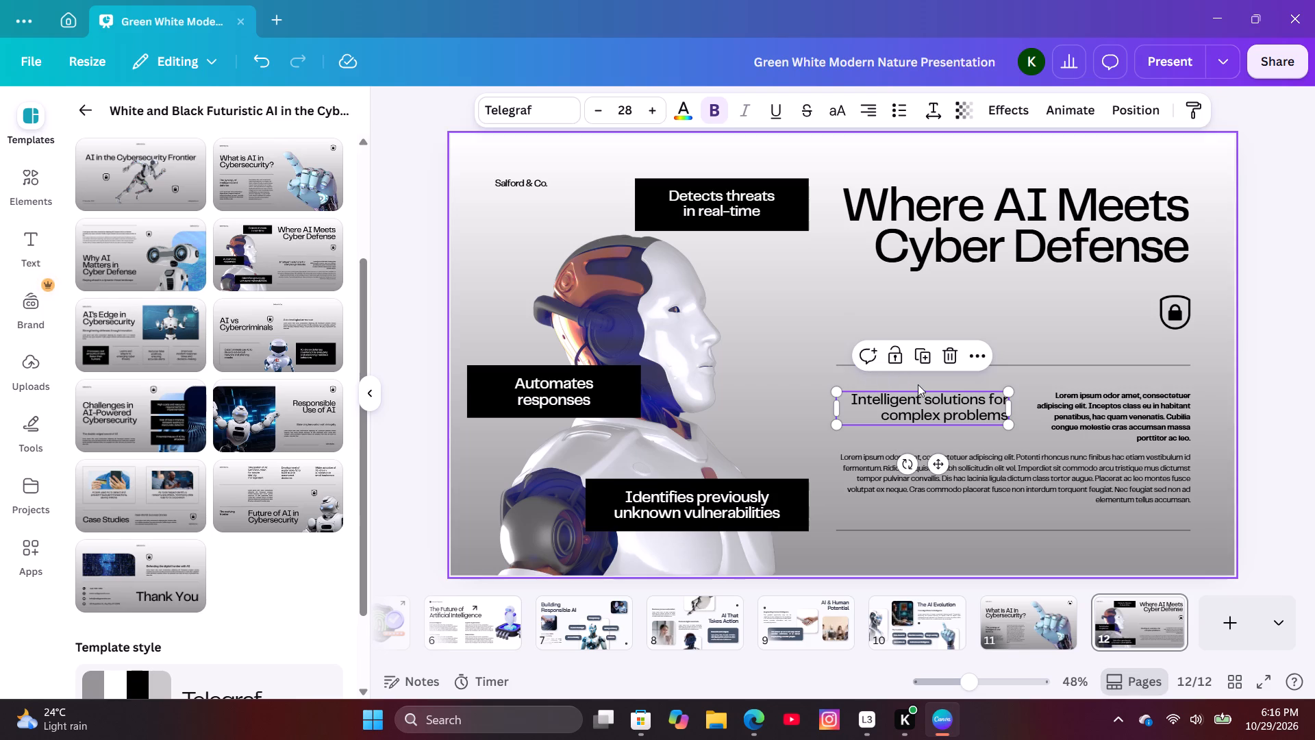
{"action": "left_click", "coordinate": [1045, 476]}
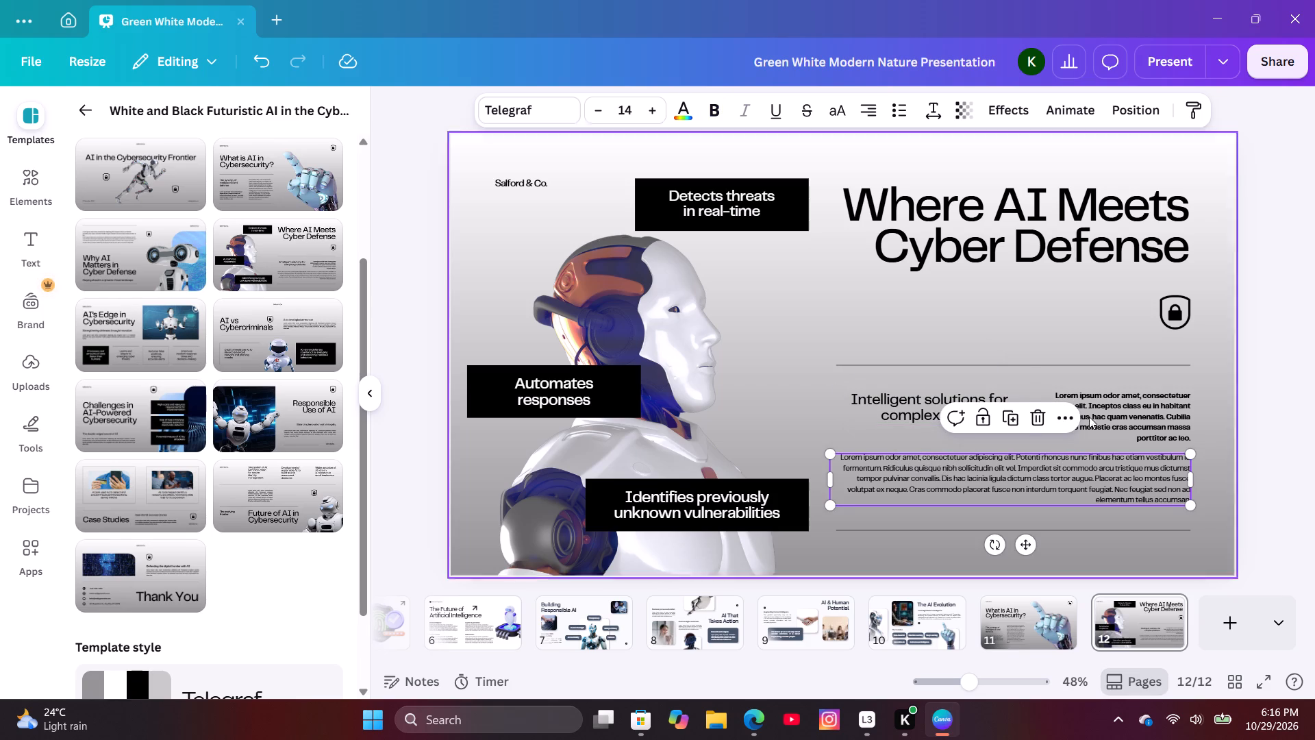
{"action": "left_click", "coordinate": [1107, 394]}
{"action": "left_click", "coordinate": [710, 113]}
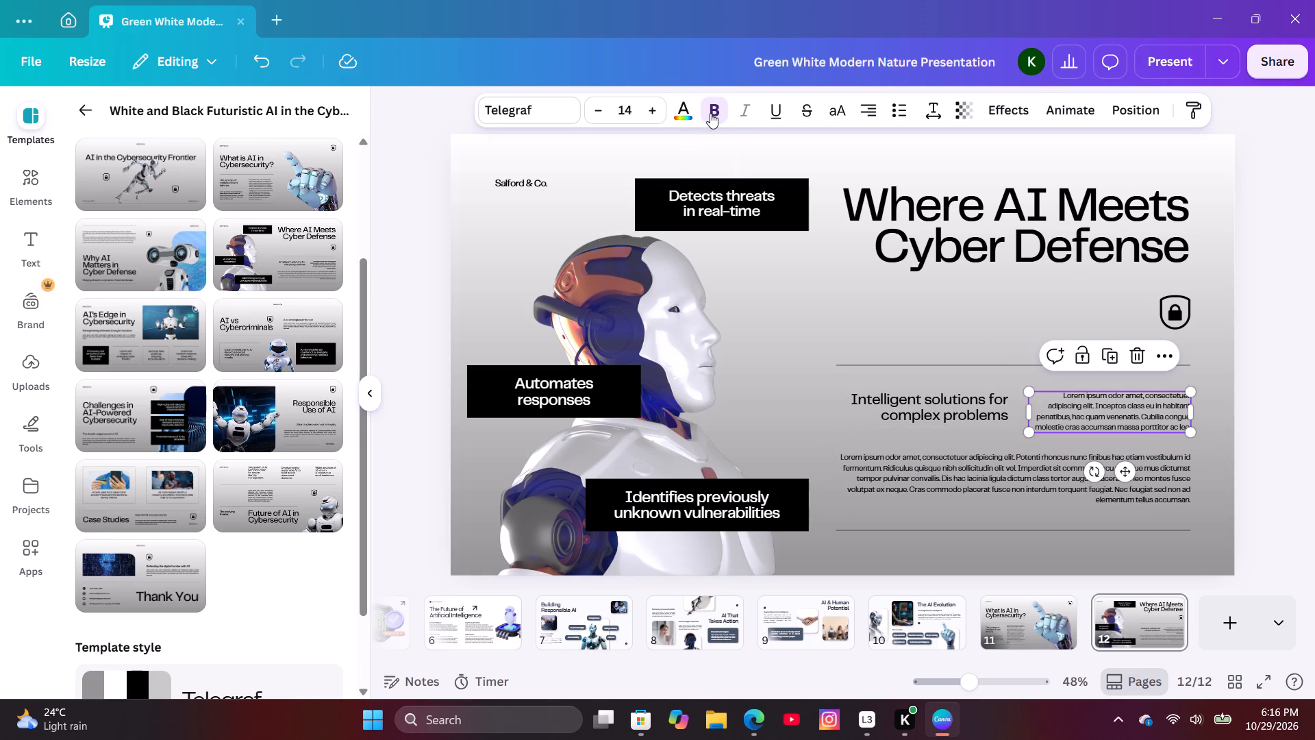
{"action": "left_click", "coordinate": [995, 312]}
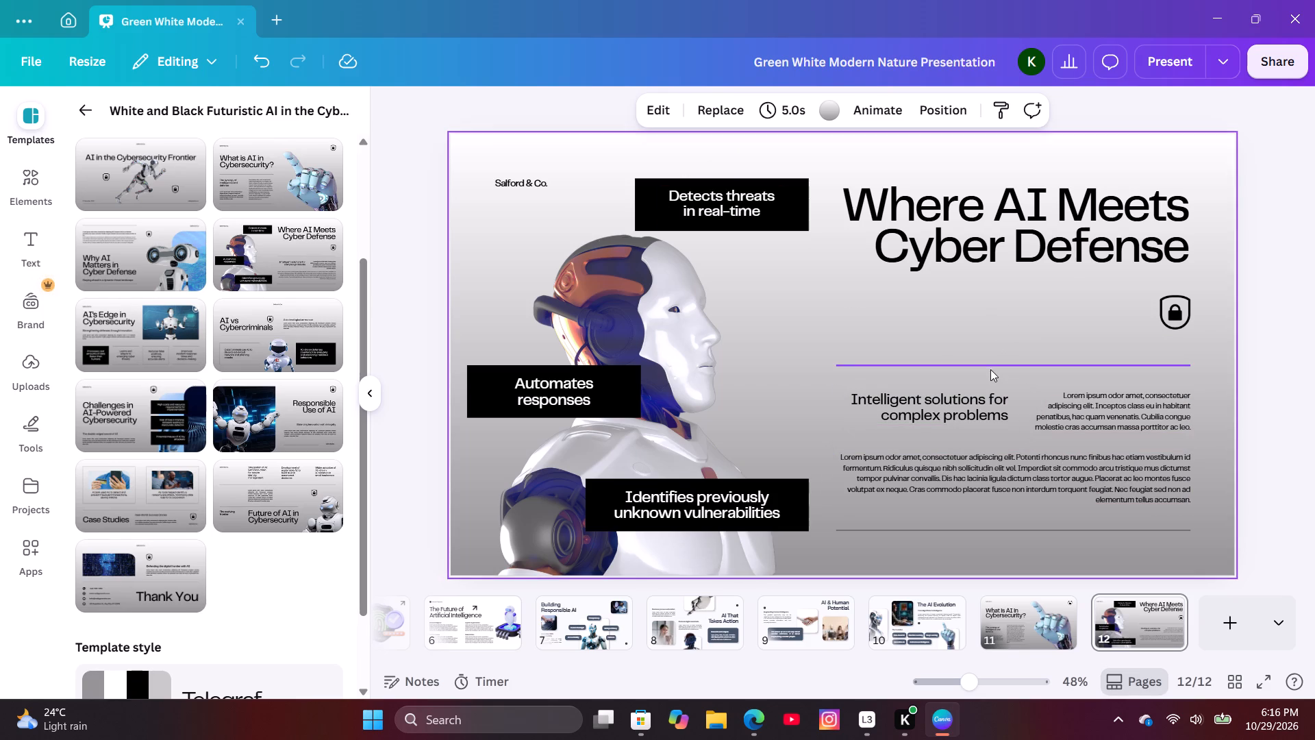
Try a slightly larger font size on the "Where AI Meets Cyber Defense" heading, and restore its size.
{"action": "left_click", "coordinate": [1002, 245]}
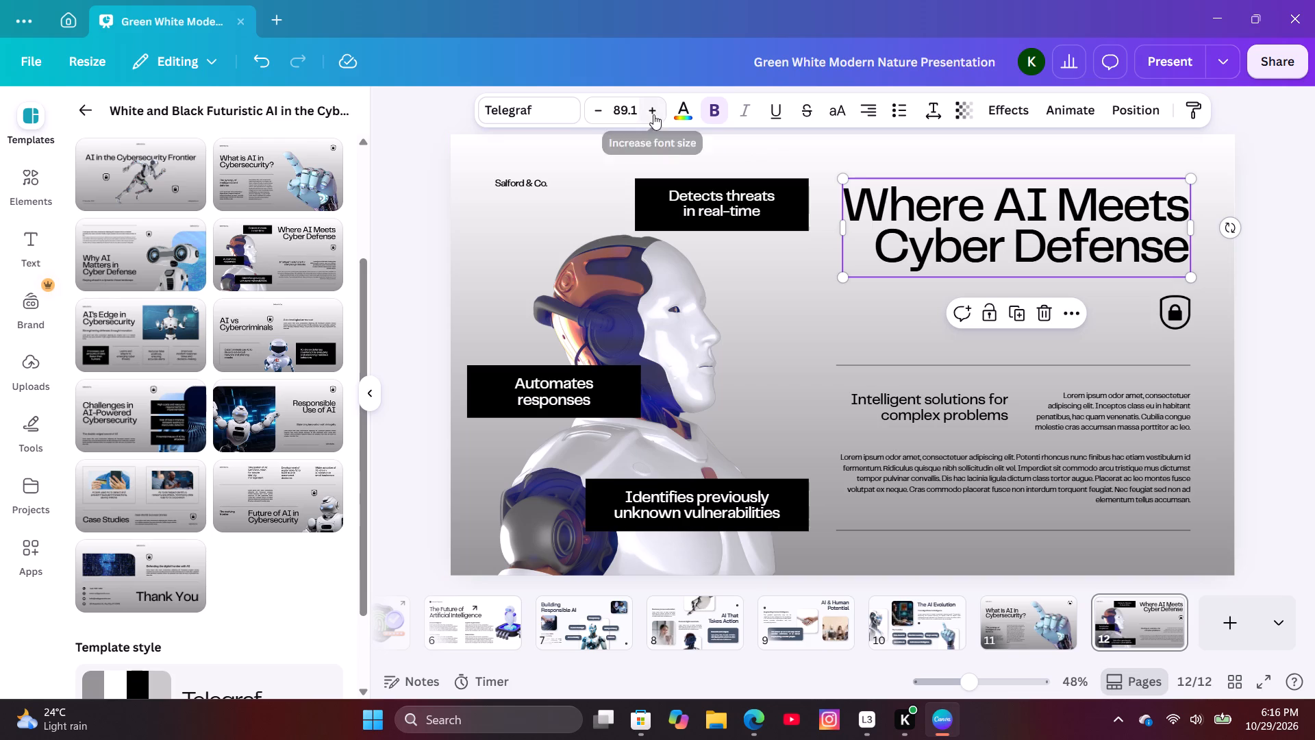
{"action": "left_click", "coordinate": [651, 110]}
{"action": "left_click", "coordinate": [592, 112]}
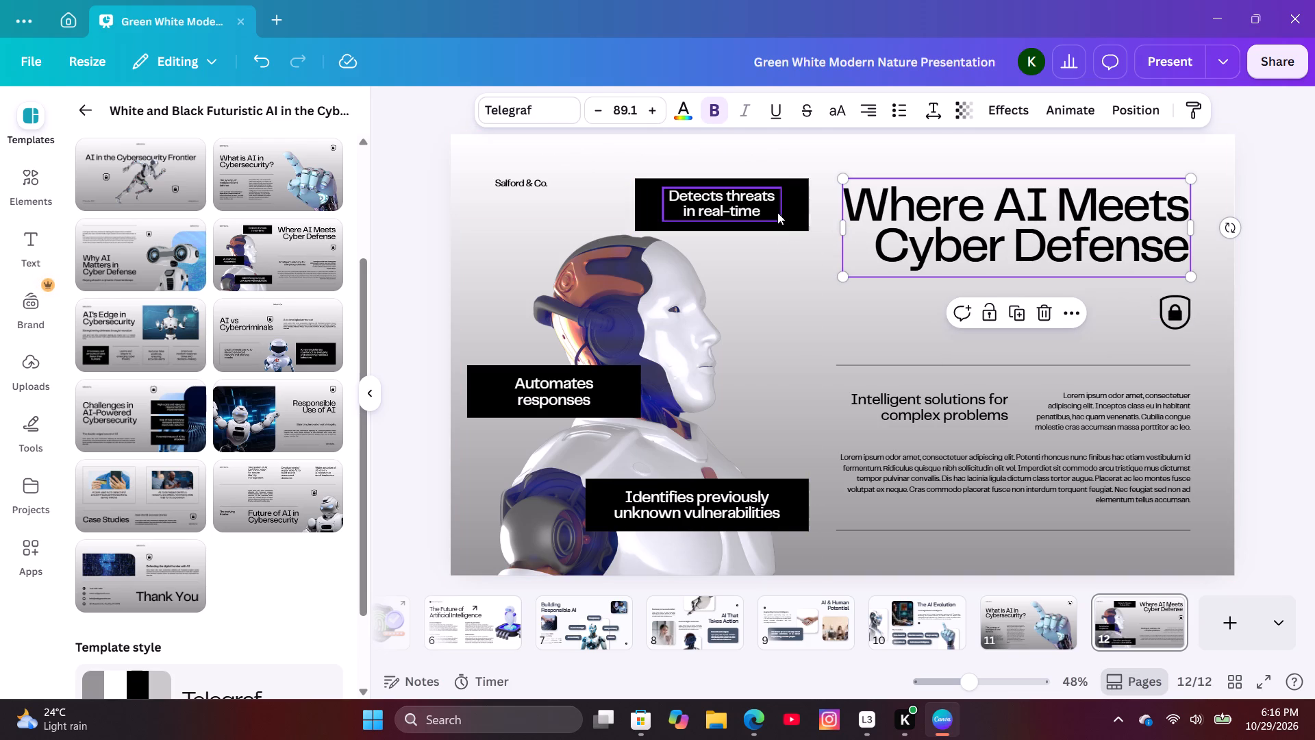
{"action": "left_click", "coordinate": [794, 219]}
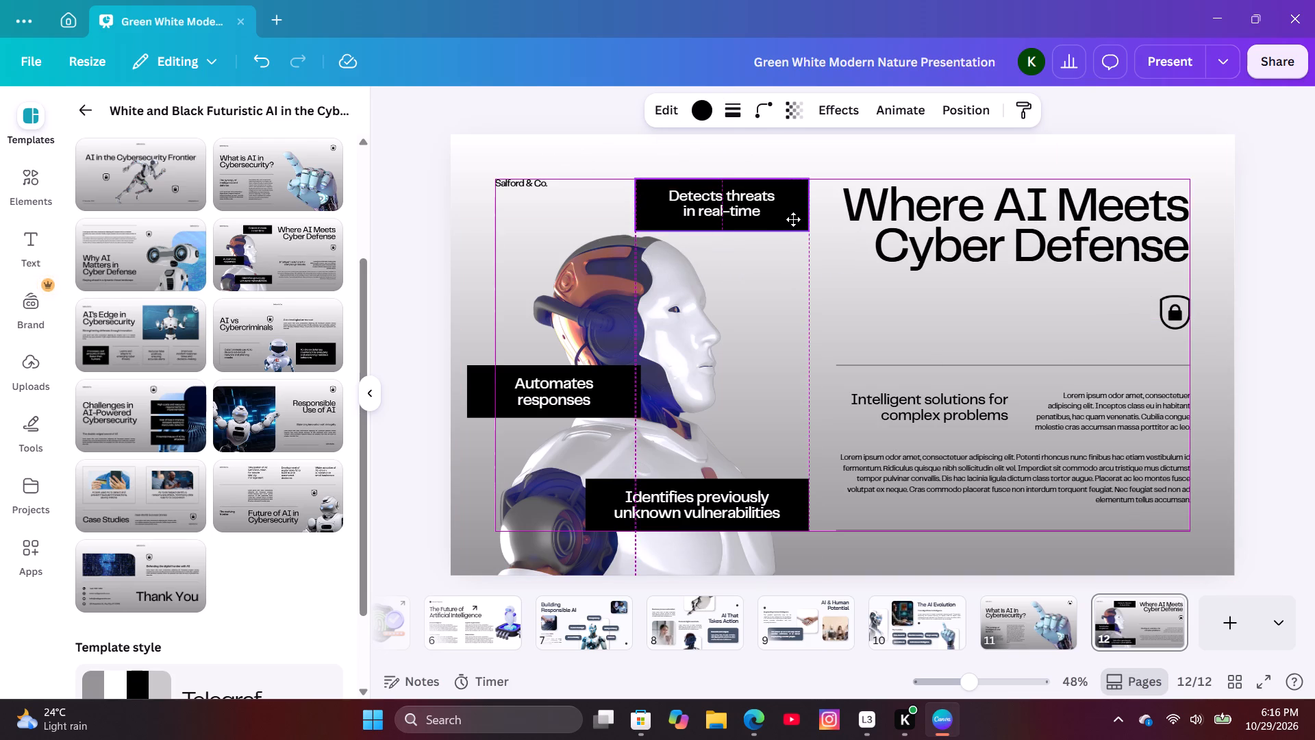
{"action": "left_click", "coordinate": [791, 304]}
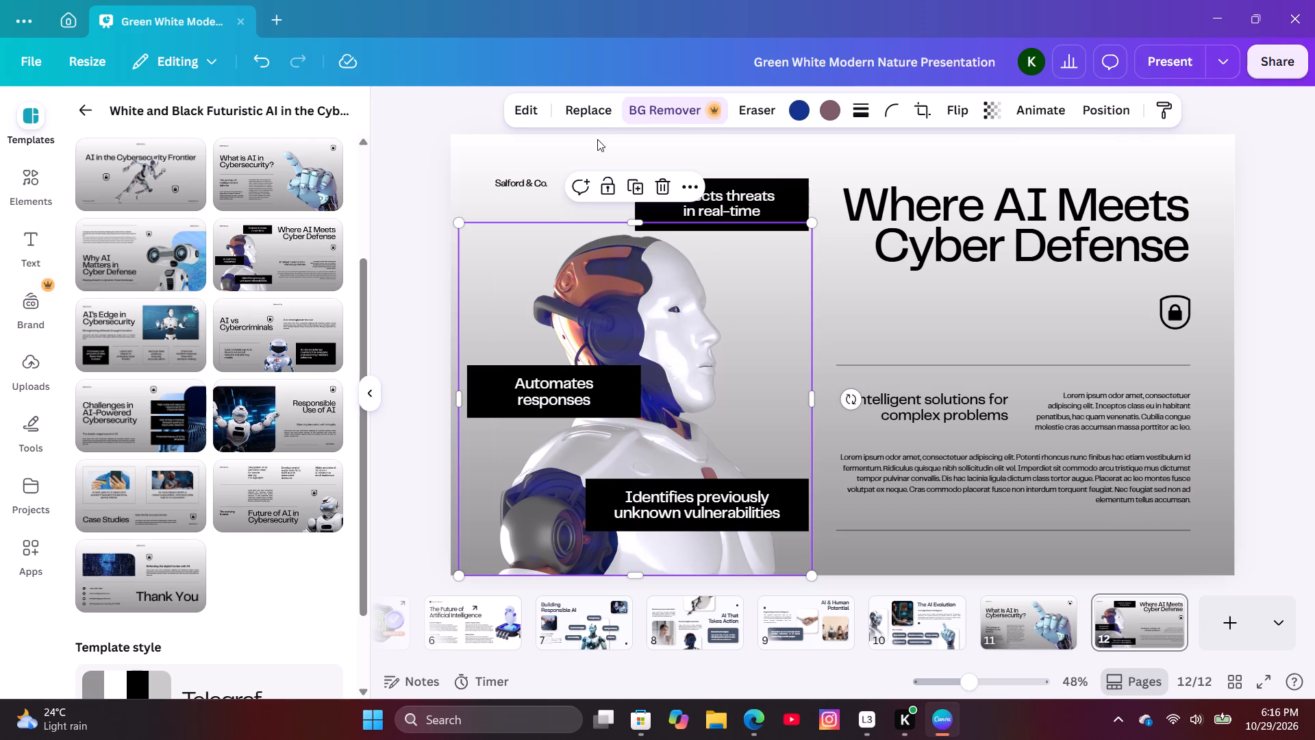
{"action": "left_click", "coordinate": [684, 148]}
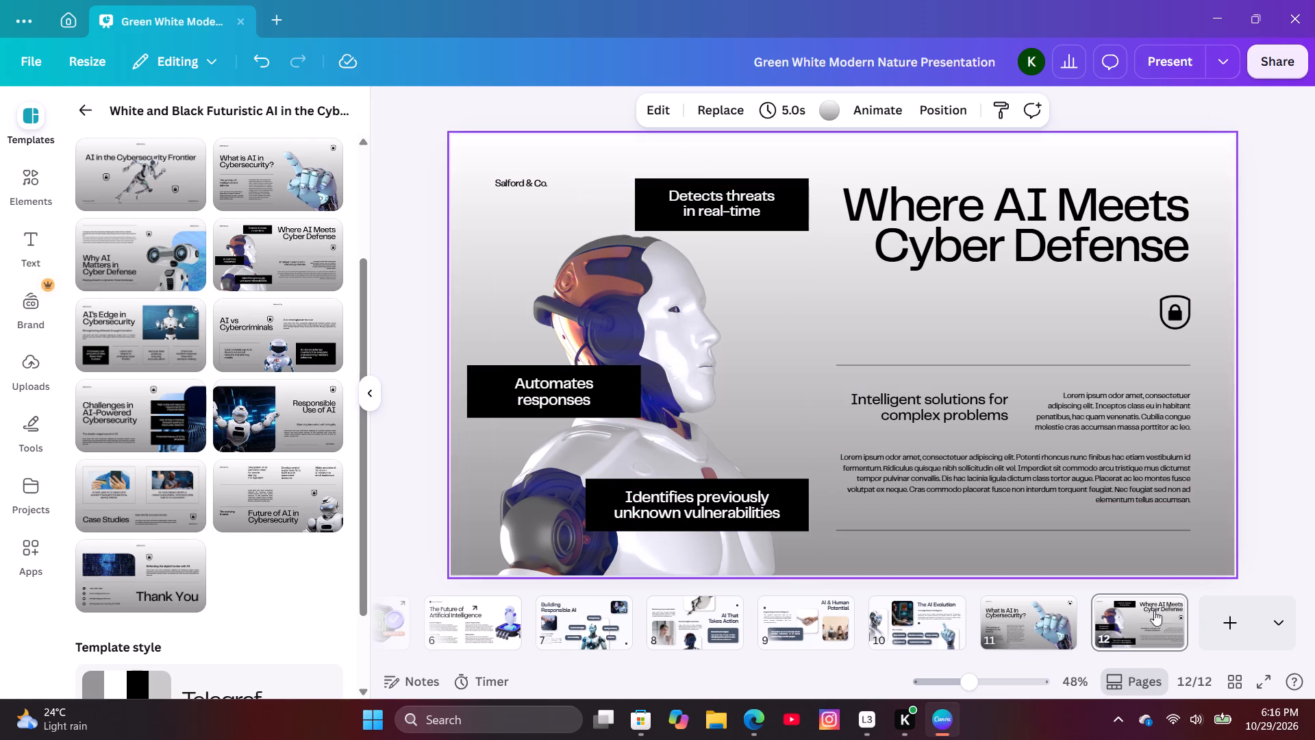
Add a blank page 13 and open the Blue and White Modern Artificial Intelligence Presentation from the similar templates.
{"action": "left_click", "coordinate": [1214, 617]}
{"action": "scroll", "coordinate": [234, 379], "scroll_direction": "down", "scroll_amount": 7}
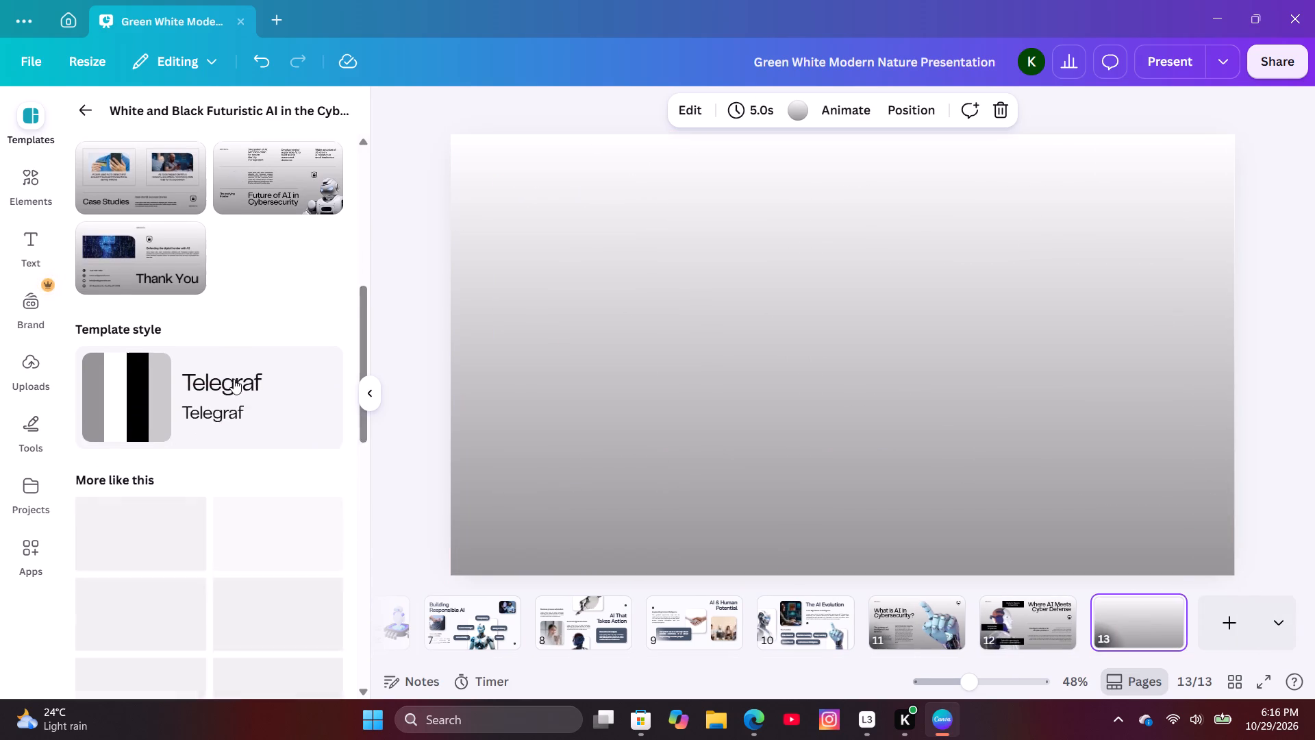
{"action": "scroll", "coordinate": [234, 379], "scroll_direction": "down", "scroll_amount": 2}
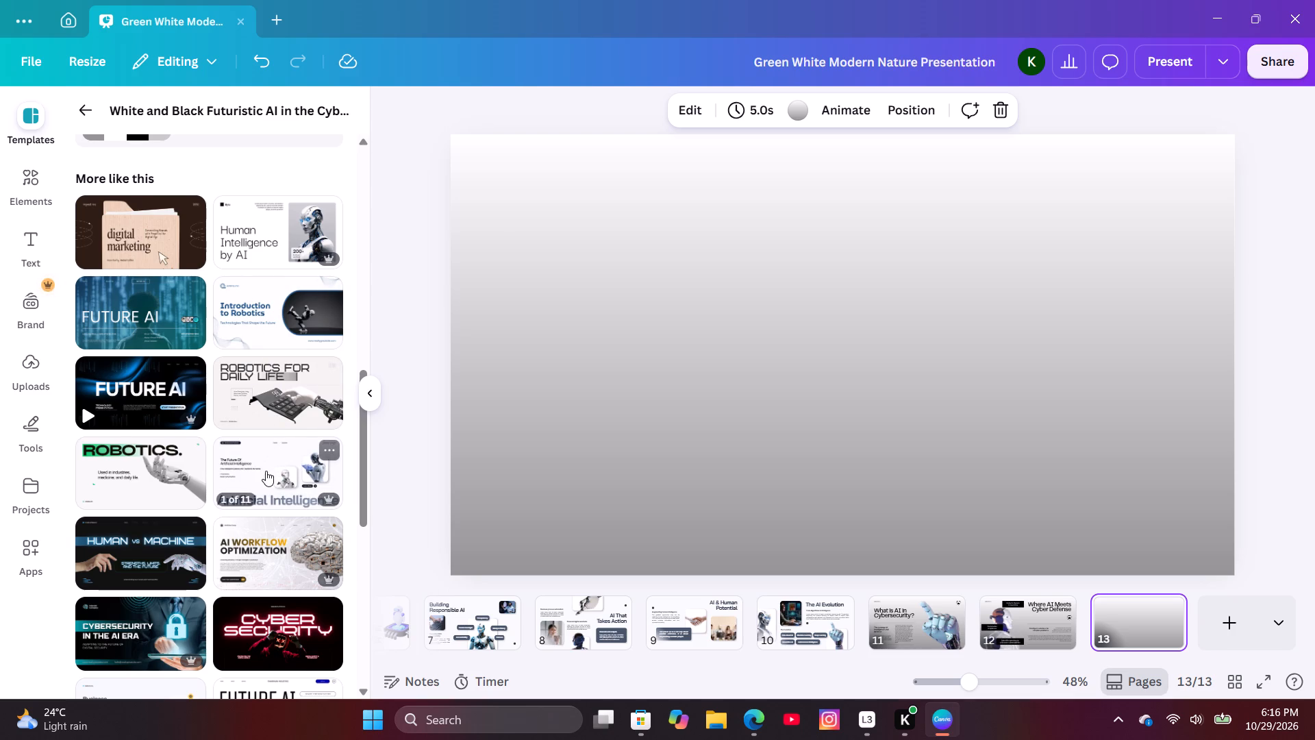
{"action": "scroll", "coordinate": [244, 479], "scroll_direction": "down", "scroll_amount": 6}
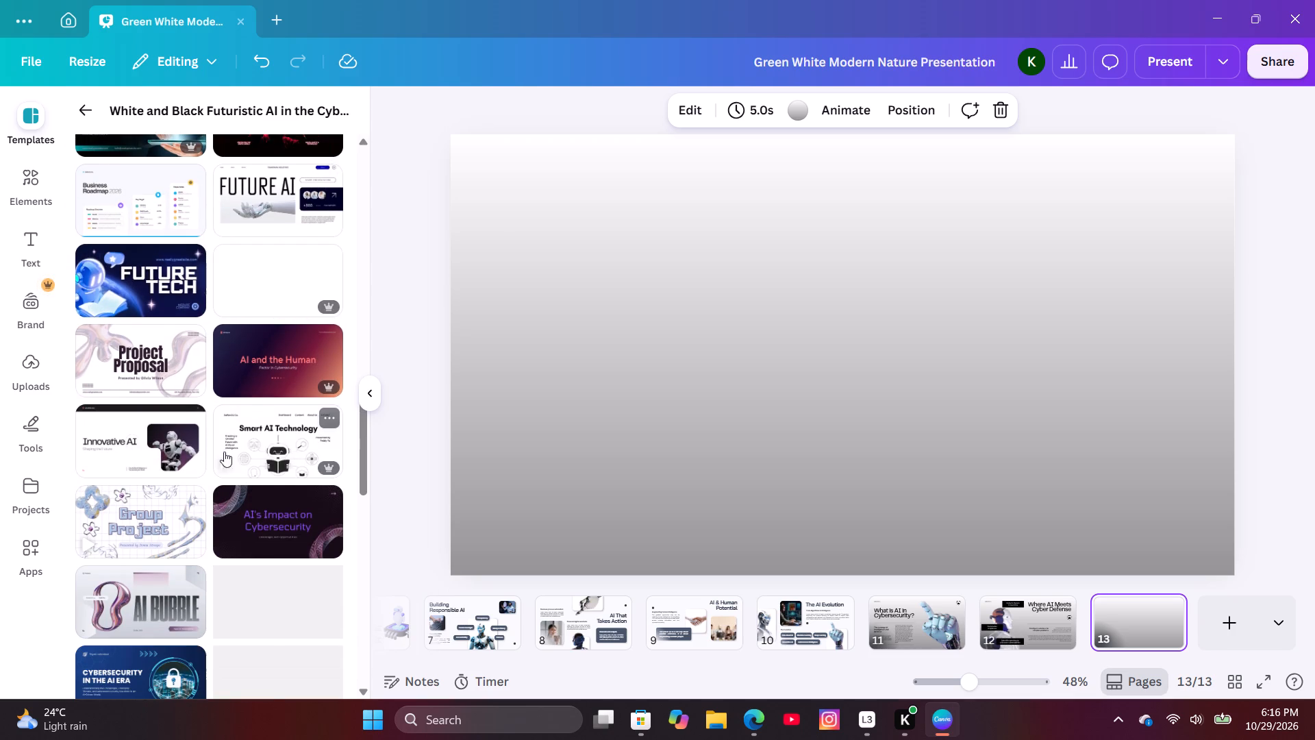
{"action": "scroll", "coordinate": [248, 457], "scroll_direction": "down", "scroll_amount": 2}
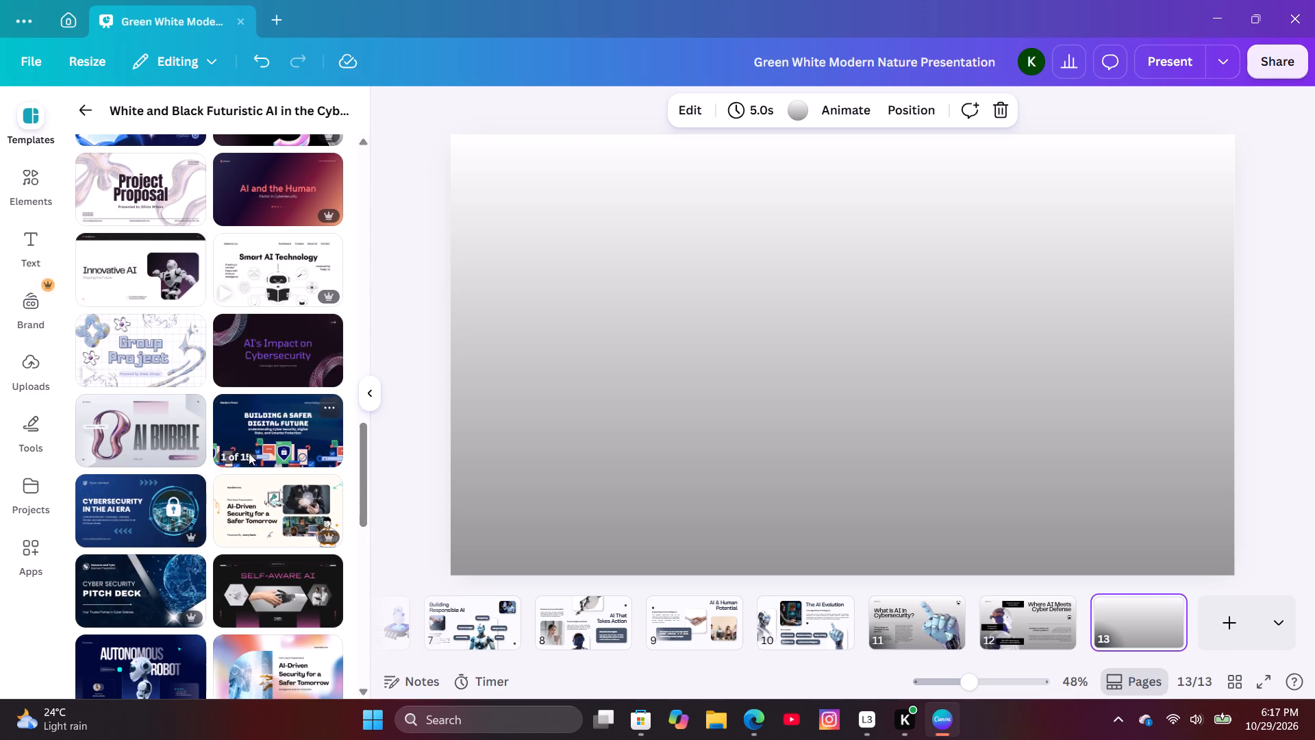
{"action": "scroll", "coordinate": [249, 452], "scroll_direction": "down", "scroll_amount": 3}
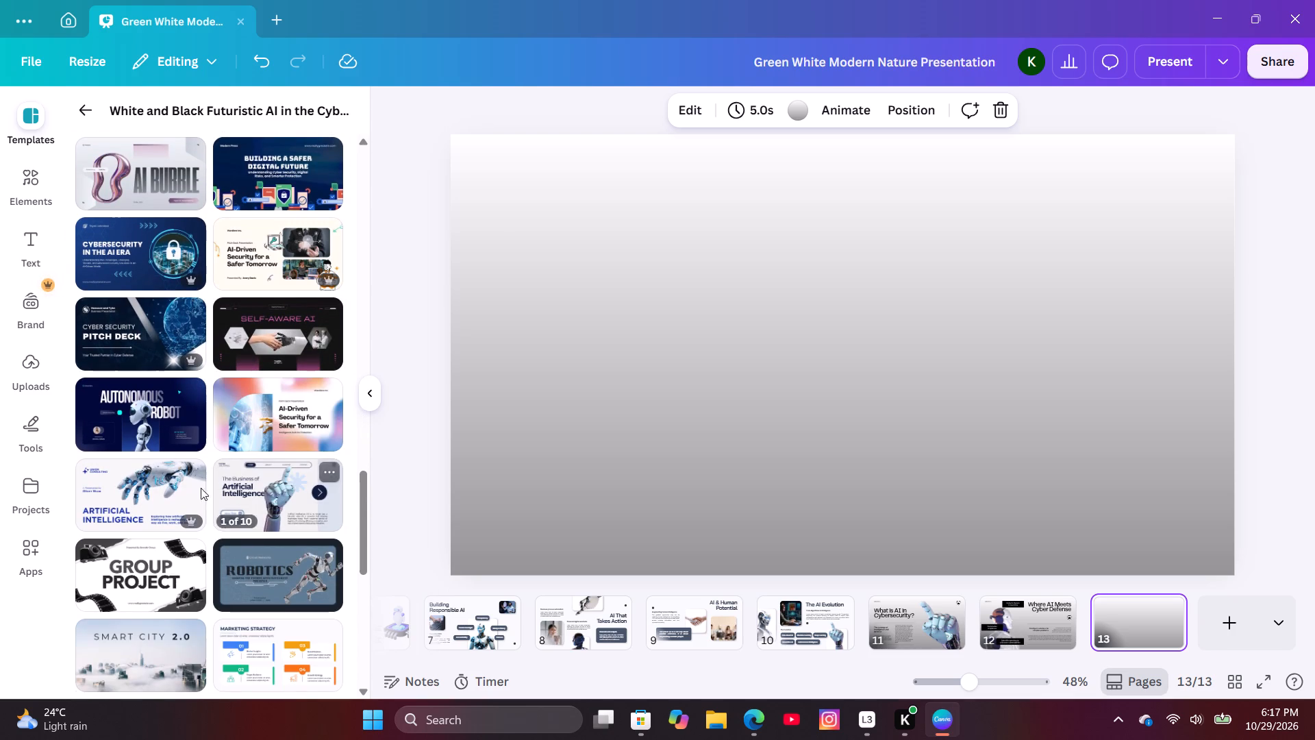
{"action": "left_click", "coordinate": [266, 487]}
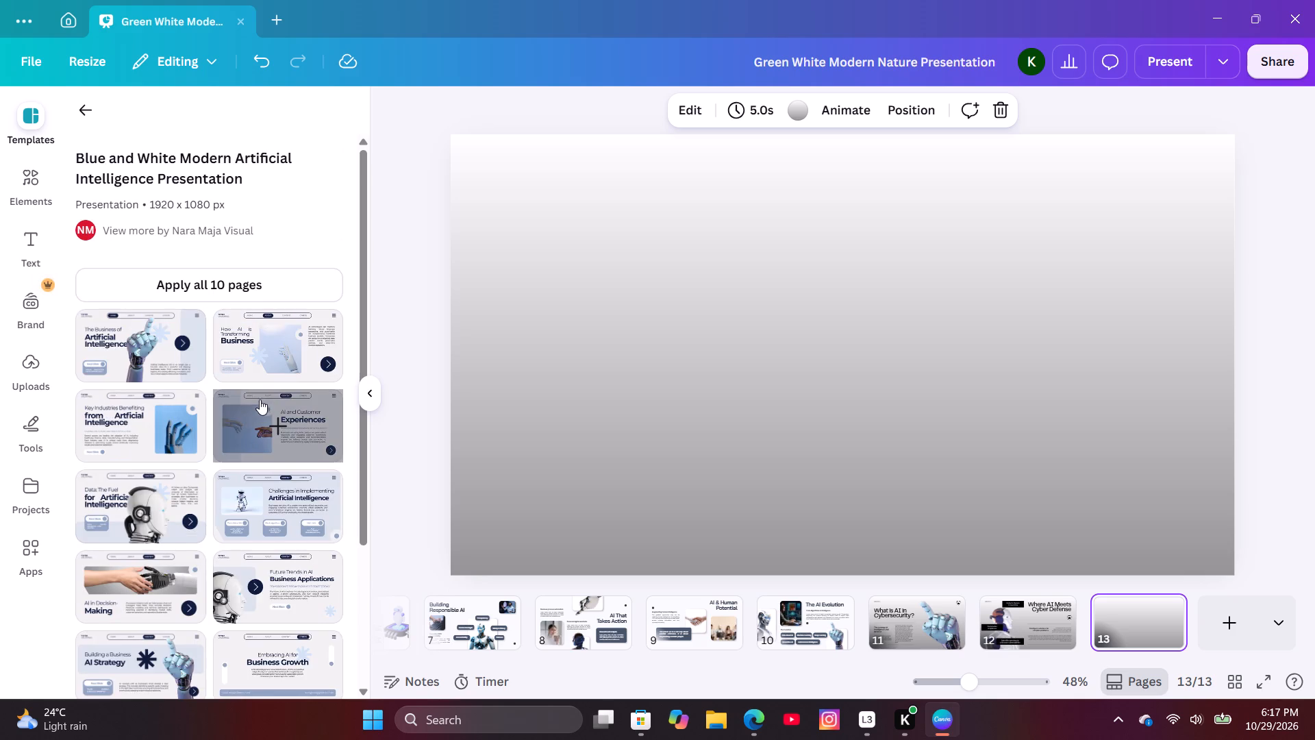
Apply the "Building a Business AI Strategy" template page to blank page 13.
{"action": "scroll", "coordinate": [258, 396], "scroll_direction": "down", "scroll_amount": 2}
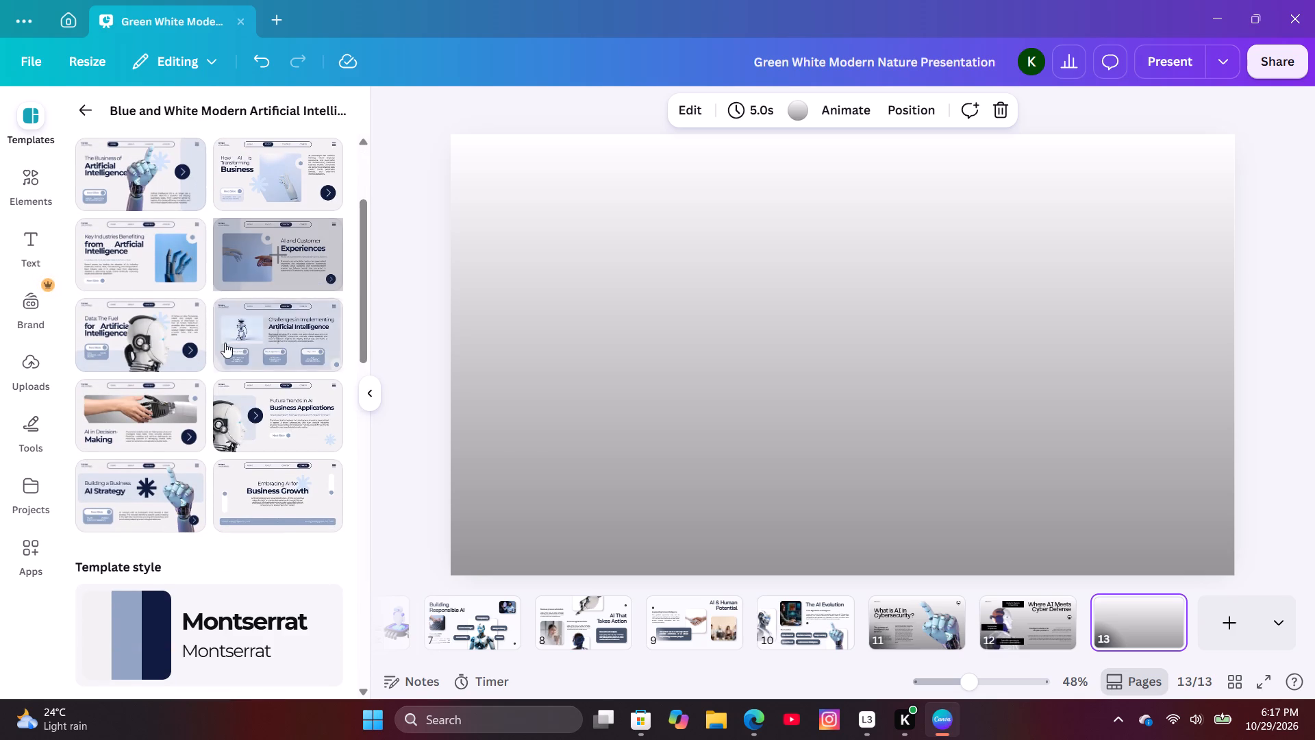
{"action": "left_click", "coordinate": [128, 516]}
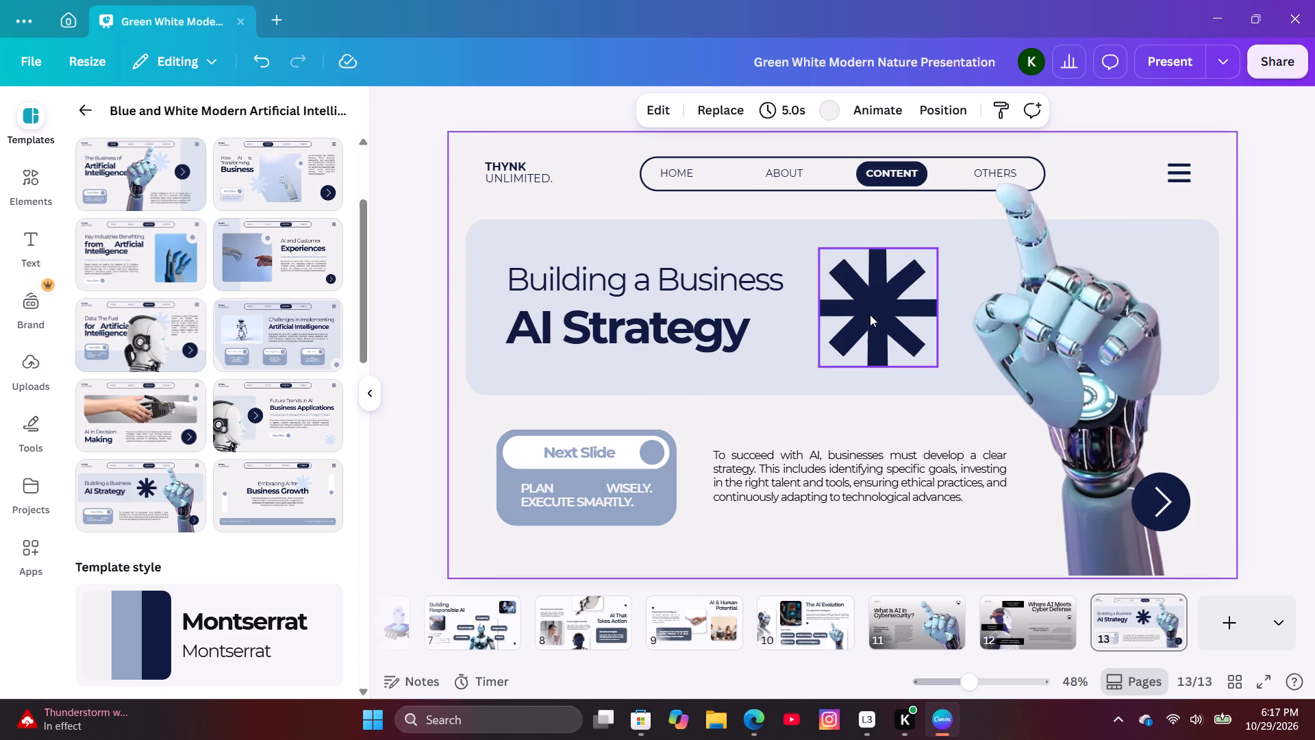
On page 13, shift the robotic hand toward the asterisk, and move the round arrow clear of the hand, centred below the three-line menu symbol.
{"action": "left_click_drag", "start_coordinate": [1167, 504], "coordinate": [1197, 507]}
{"action": "left_click_drag", "start_coordinate": [1089, 436], "coordinate": [1079, 437]}
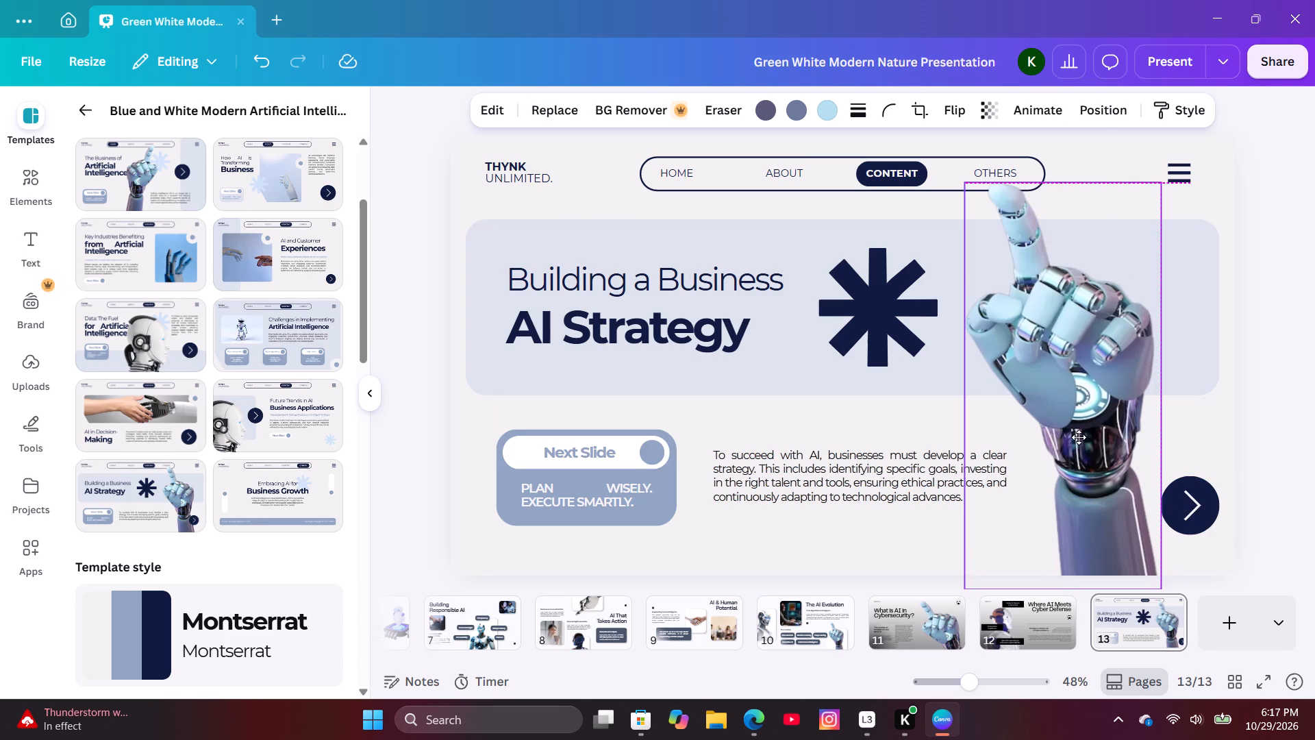
{"action": "left_click_drag", "start_coordinate": [1079, 437], "coordinate": [1075, 438]}
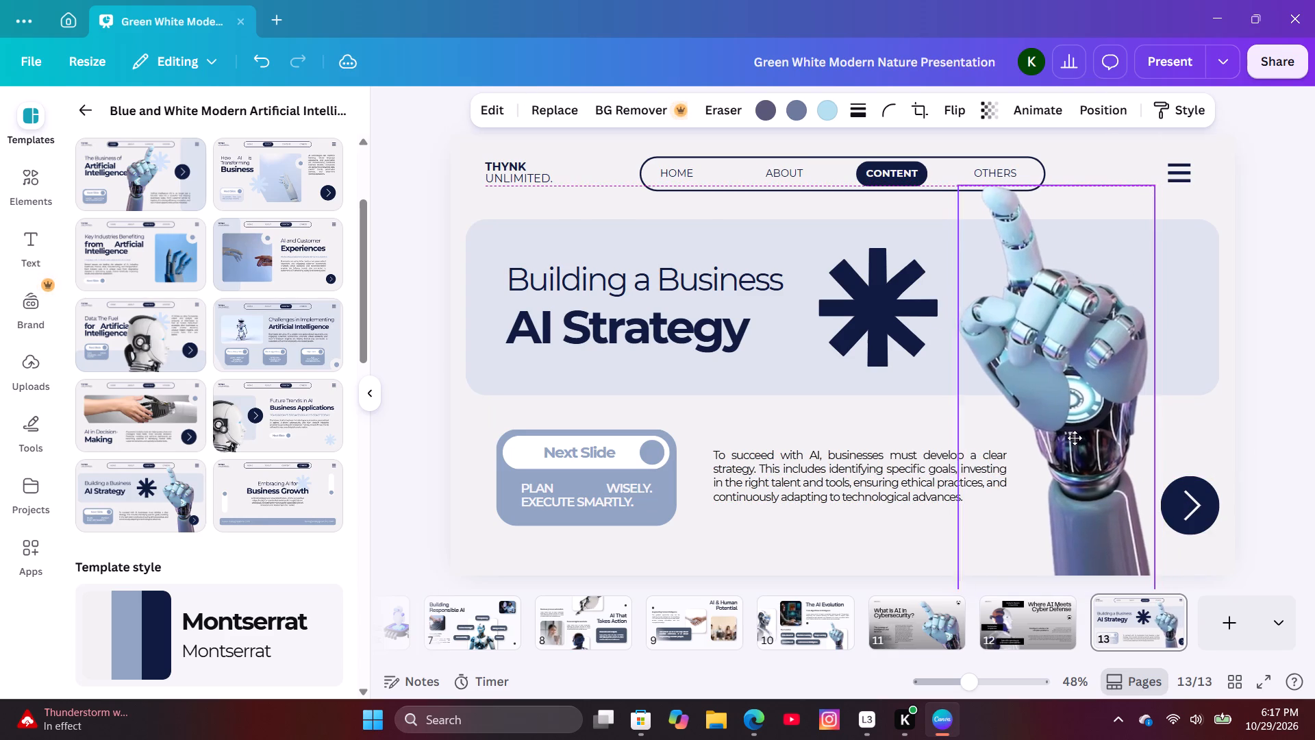
{"action": "left_click_drag", "start_coordinate": [1075, 438], "coordinate": [1073, 438]}
{"action": "left_click_drag", "start_coordinate": [1181, 500], "coordinate": [1170, 500]}
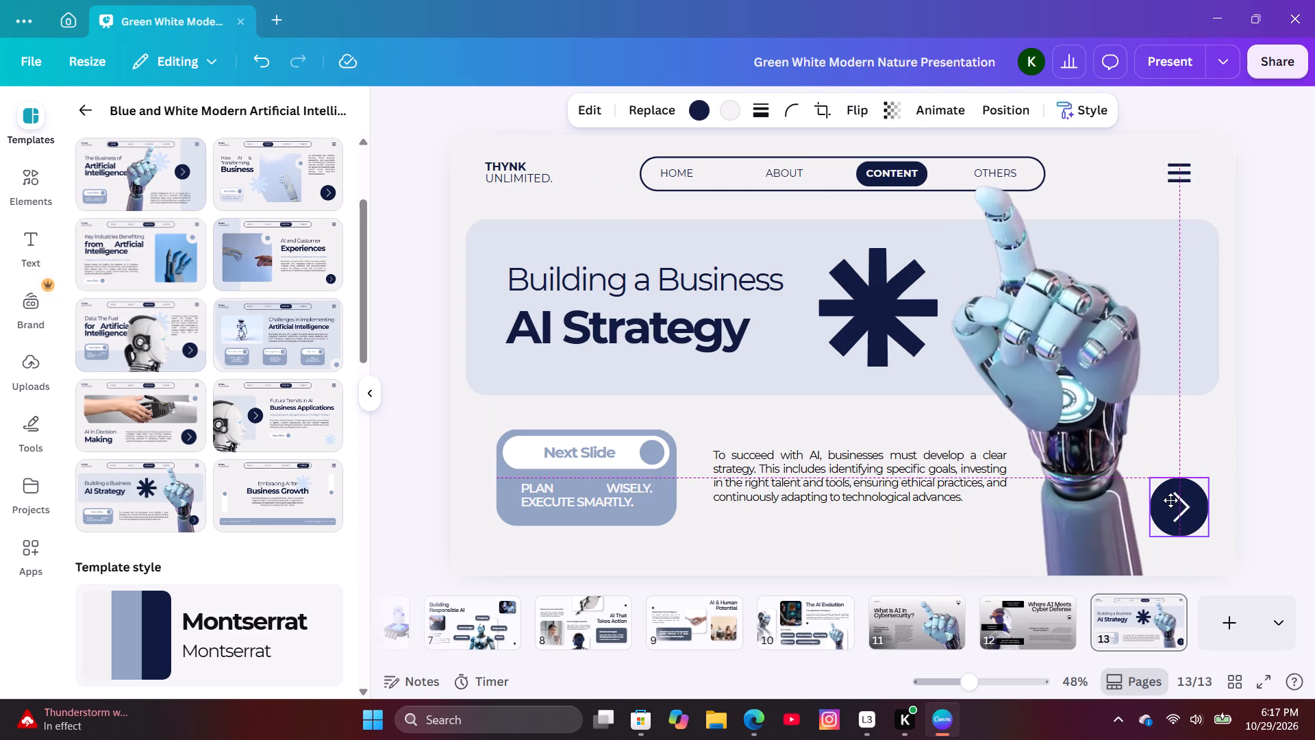
{"action": "left_click_drag", "start_coordinate": [1170, 500], "coordinate": [1170, 500]}
{"action": "left_click", "coordinate": [883, 534]}
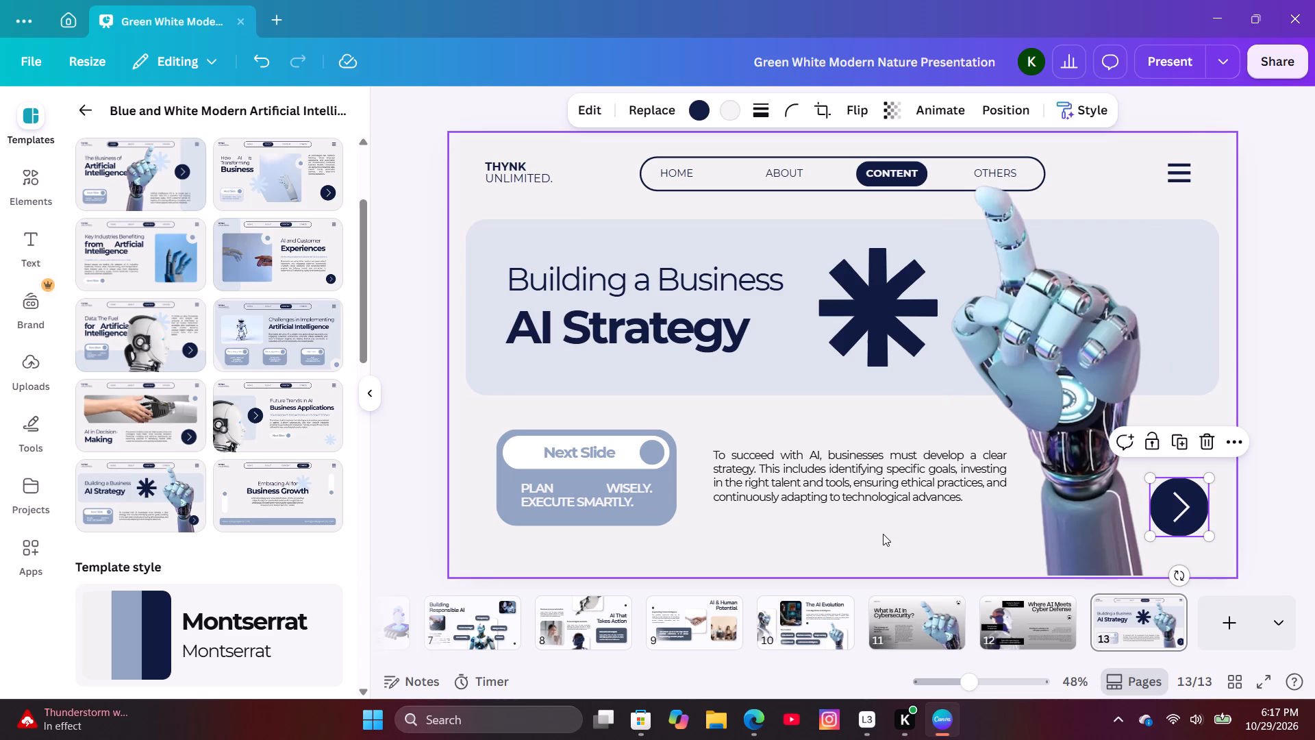
Make the body paragraph beginning "To succeed with AI" on page 13 bold.
{"action": "left_click", "coordinate": [847, 460]}
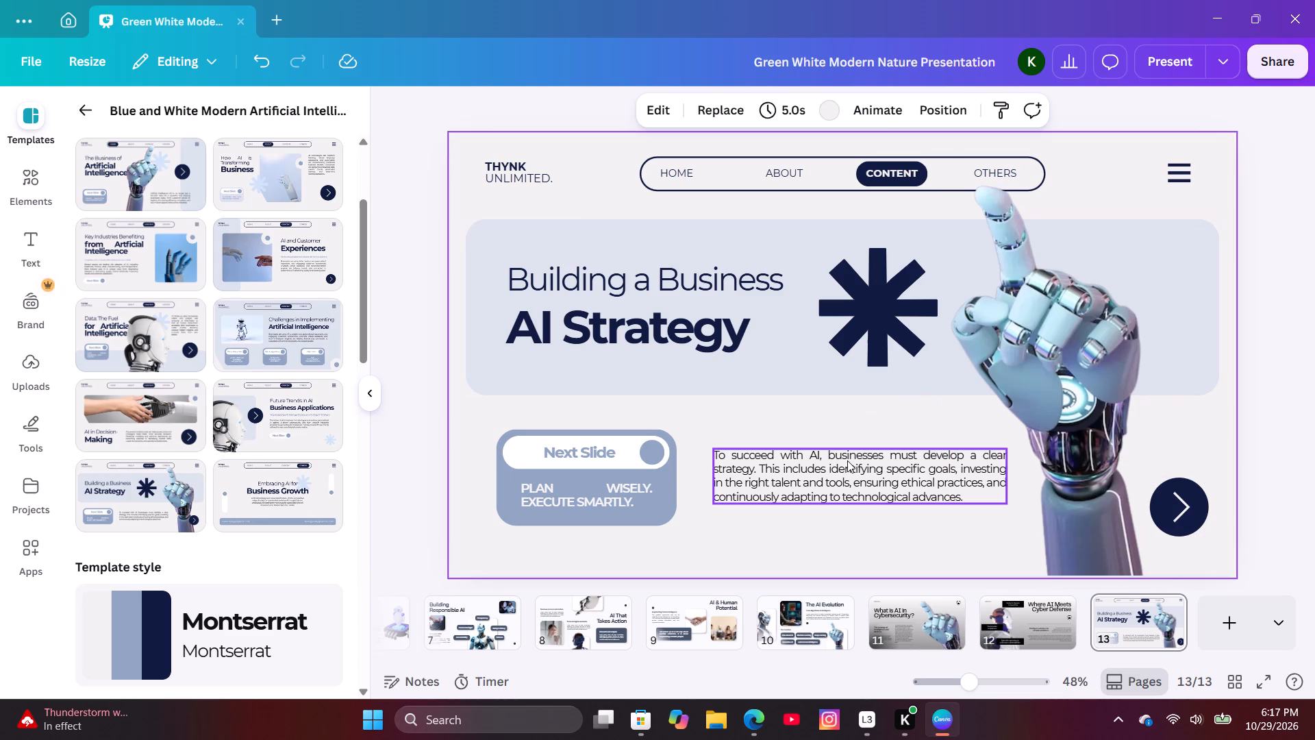
{"action": "left_click", "coordinate": [708, 110]}
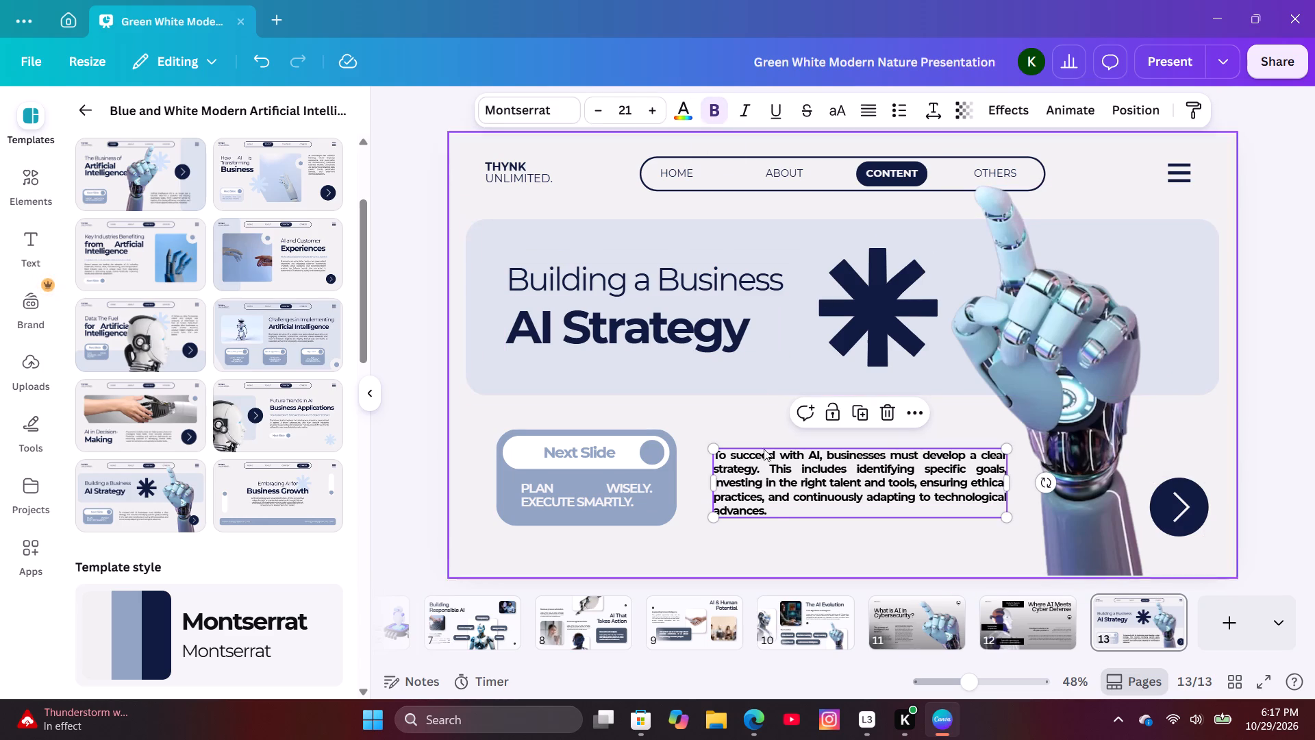
{"action": "left_click", "coordinate": [800, 533]}
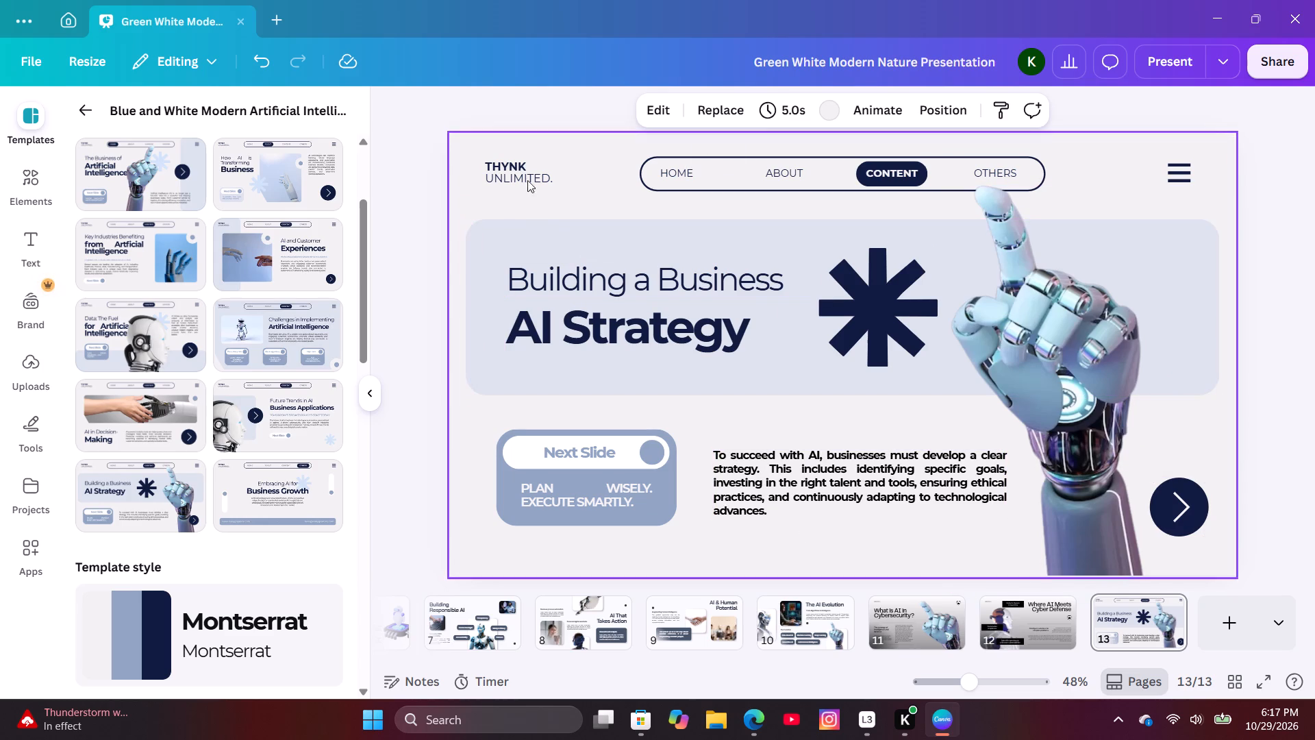
Add a blank page 14 and open the Blue and White Futuristic AI Business template from the similar templates.
{"action": "left_click", "coordinate": [1208, 604]}
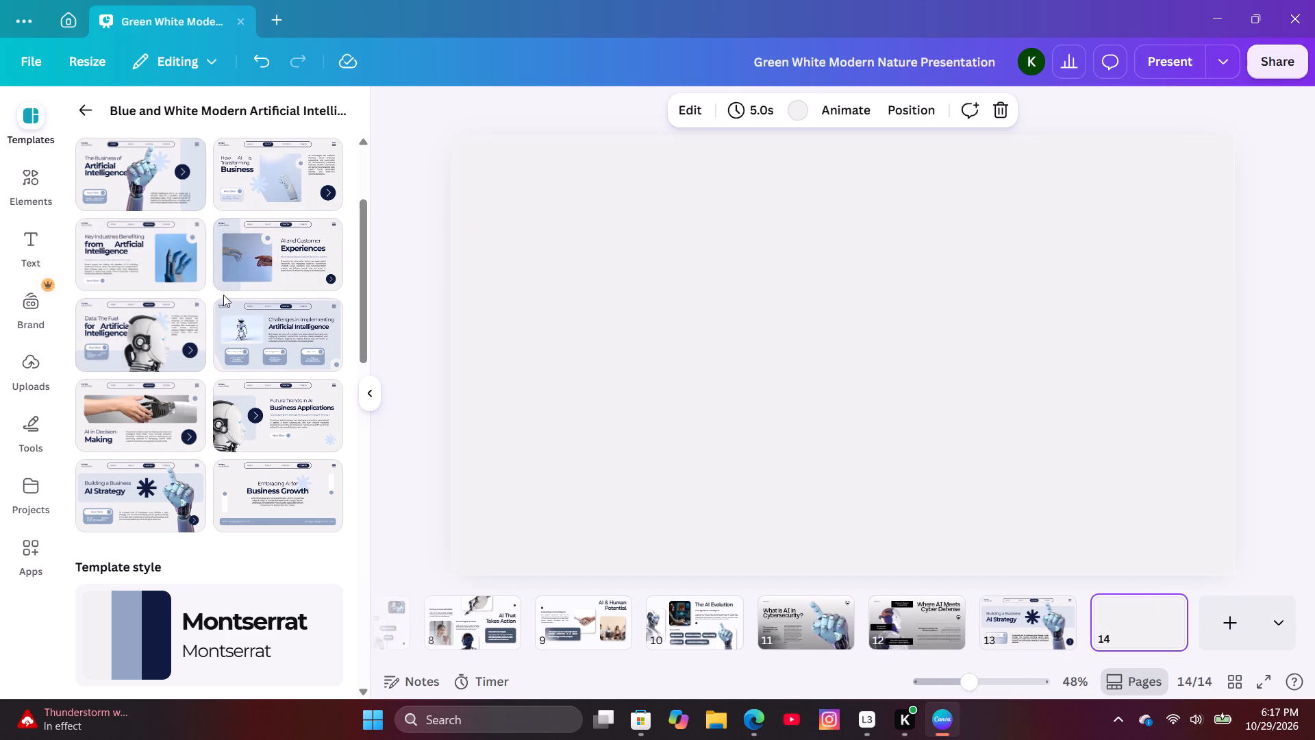
{"action": "scroll", "coordinate": [223, 297], "scroll_direction": "down", "scroll_amount": 1}
{"action": "scroll", "coordinate": [223, 300], "scroll_direction": "up", "scroll_amount": 3}
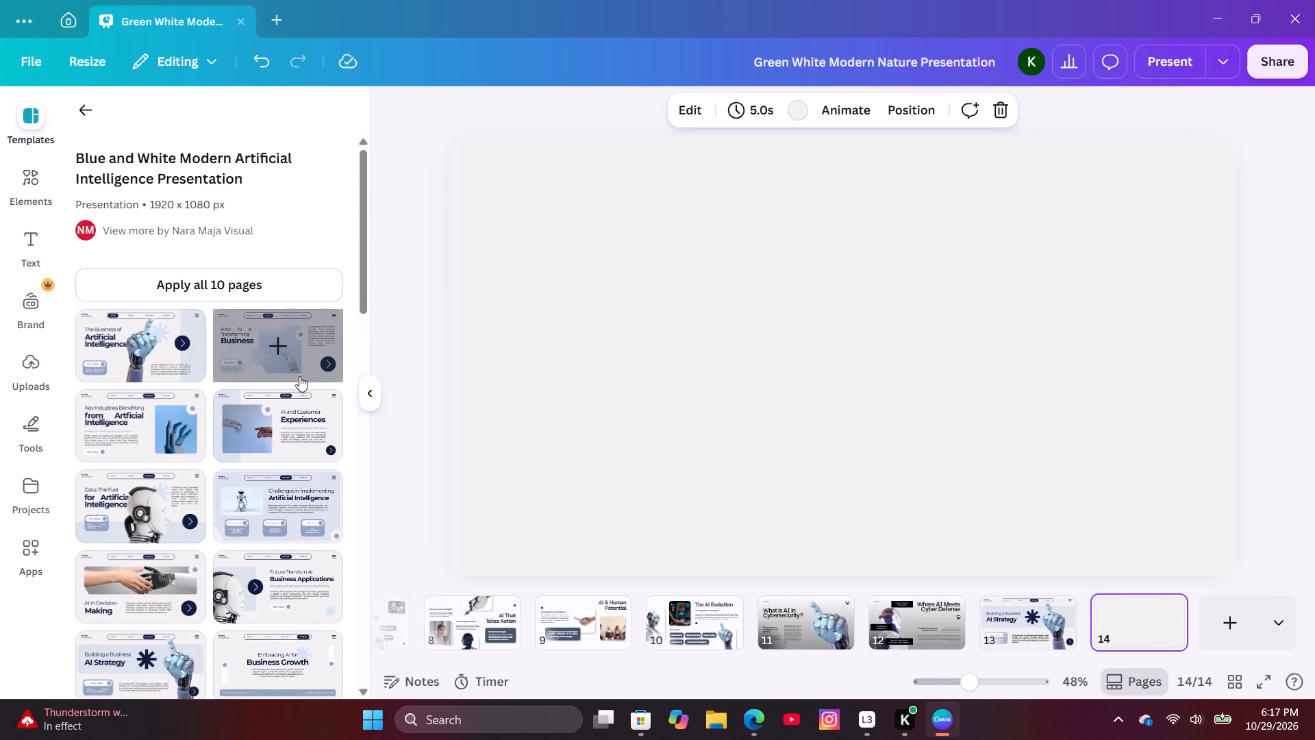
{"action": "scroll", "coordinate": [297, 387], "scroll_direction": "down", "scroll_amount": 5}
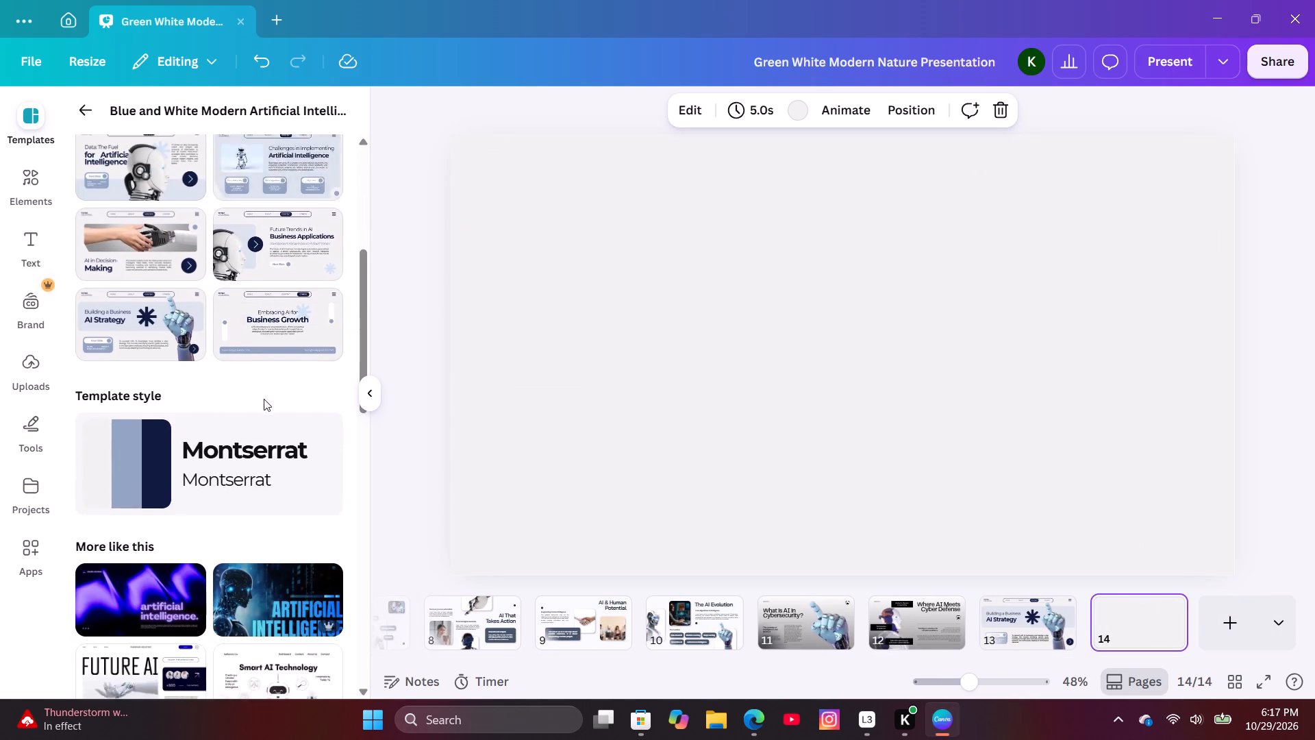
{"action": "scroll", "coordinate": [264, 399], "scroll_direction": "down", "scroll_amount": 4}
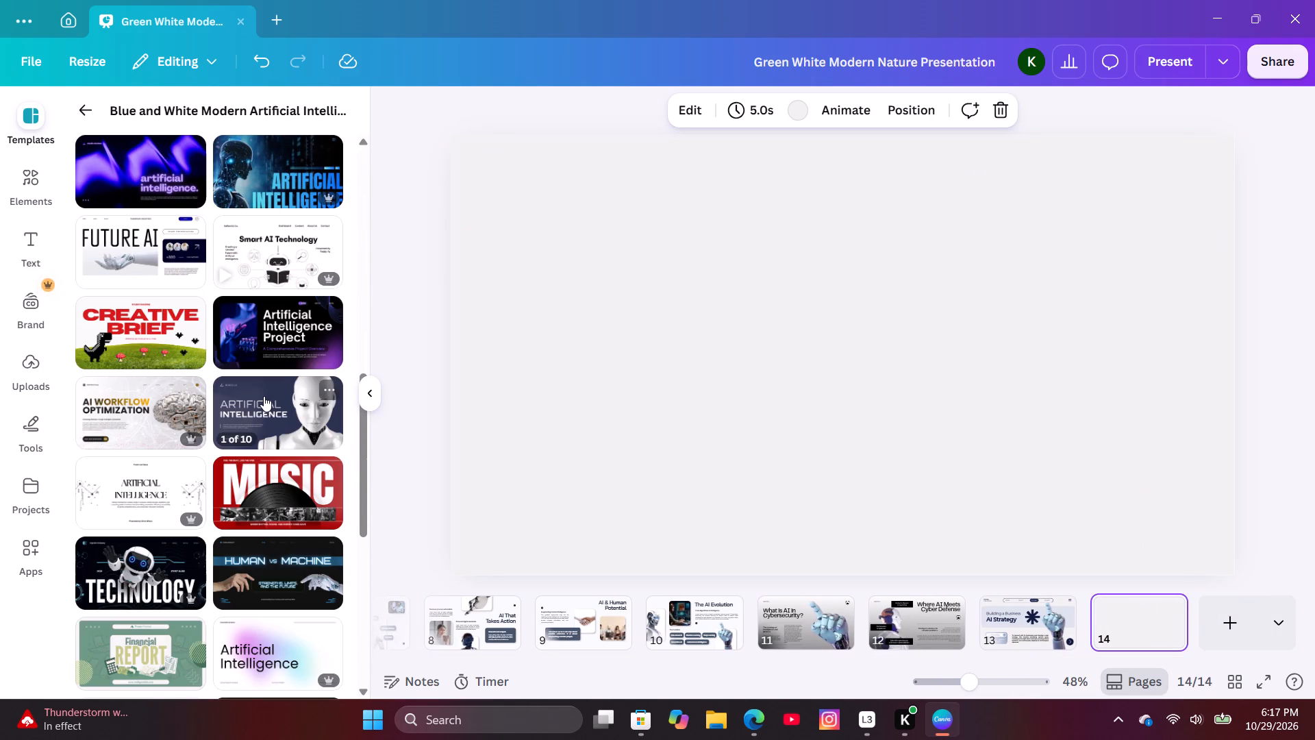
{"action": "scroll", "coordinate": [264, 396], "scroll_direction": "down", "scroll_amount": 2}
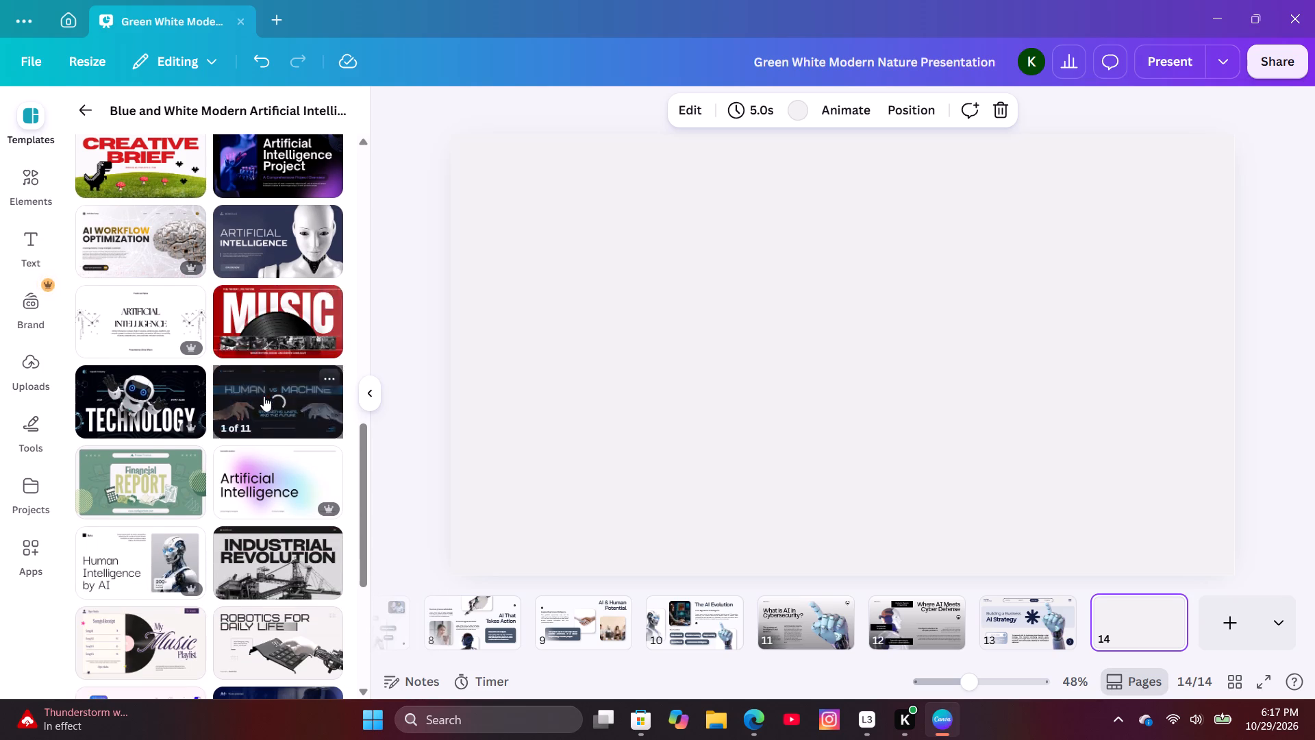
{"action": "scroll", "coordinate": [264, 396], "scroll_direction": "down", "scroll_amount": 3}
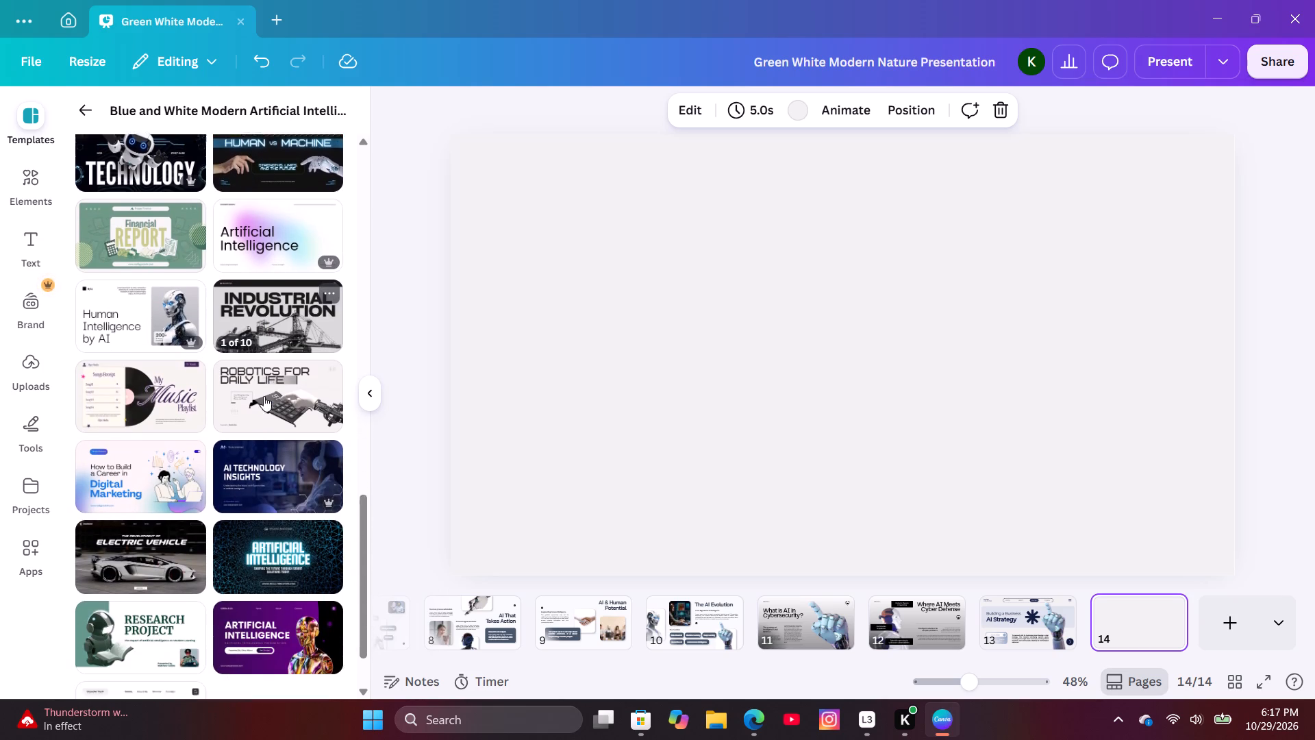
{"action": "scroll", "coordinate": [264, 396], "scroll_direction": "down", "scroll_amount": 3}
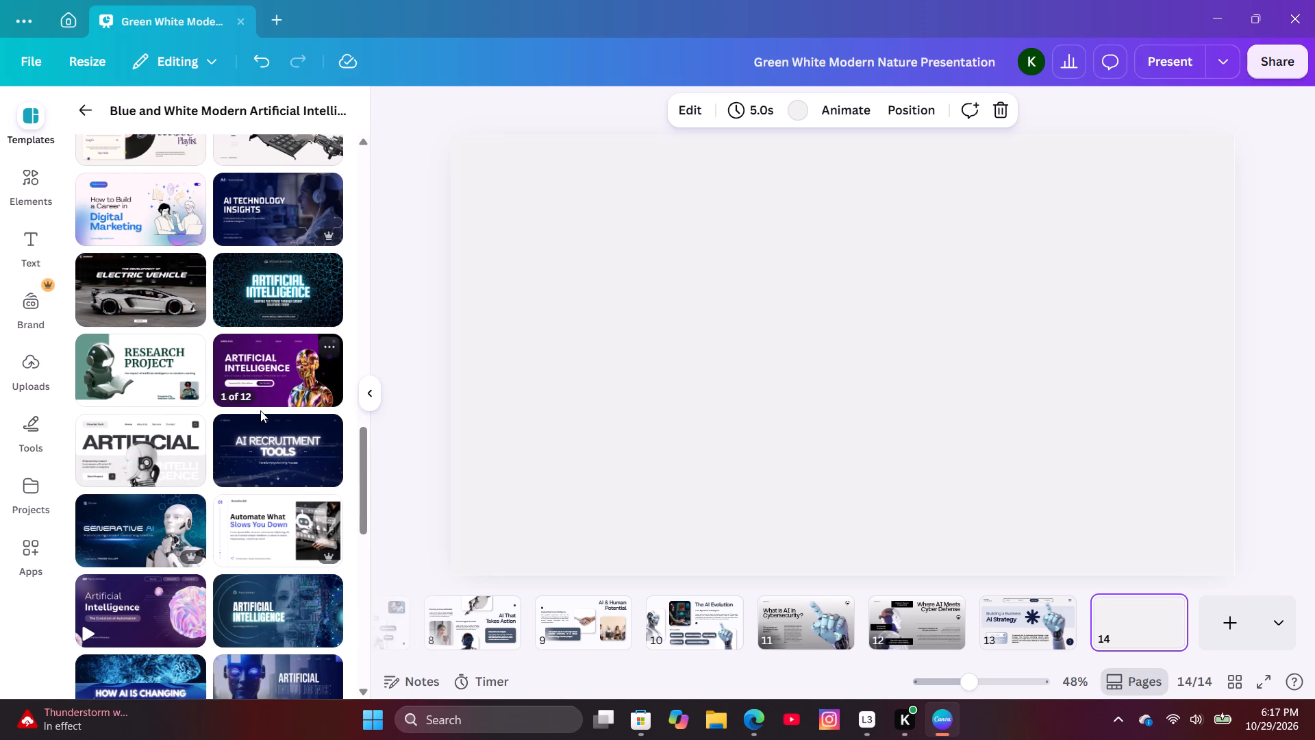
{"action": "scroll", "coordinate": [260, 410], "scroll_direction": "down", "scroll_amount": 5}
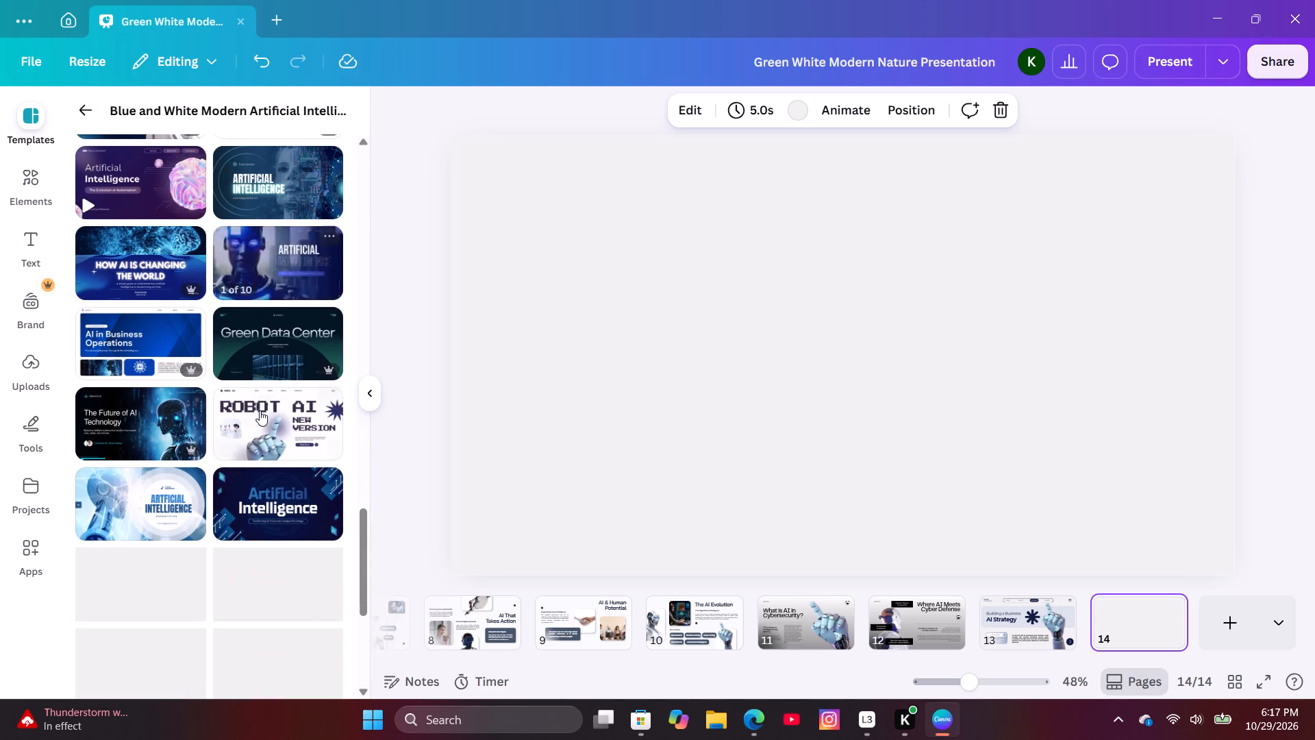
{"action": "scroll", "coordinate": [305, 417], "scroll_direction": "down", "scroll_amount": 2}
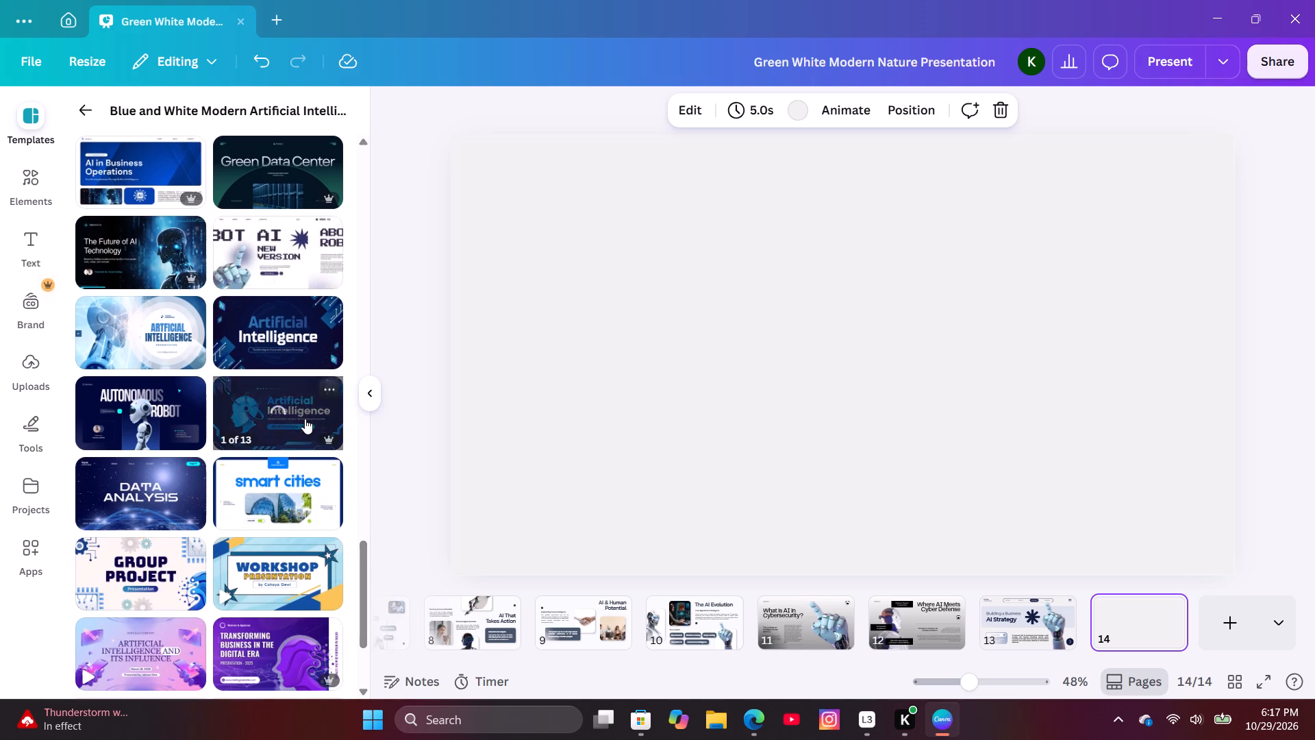
{"action": "scroll", "coordinate": [305, 418], "scroll_direction": "down", "scroll_amount": 4}
{"action": "scroll", "coordinate": [305, 418], "scroll_direction": "up", "scroll_amount": 3}
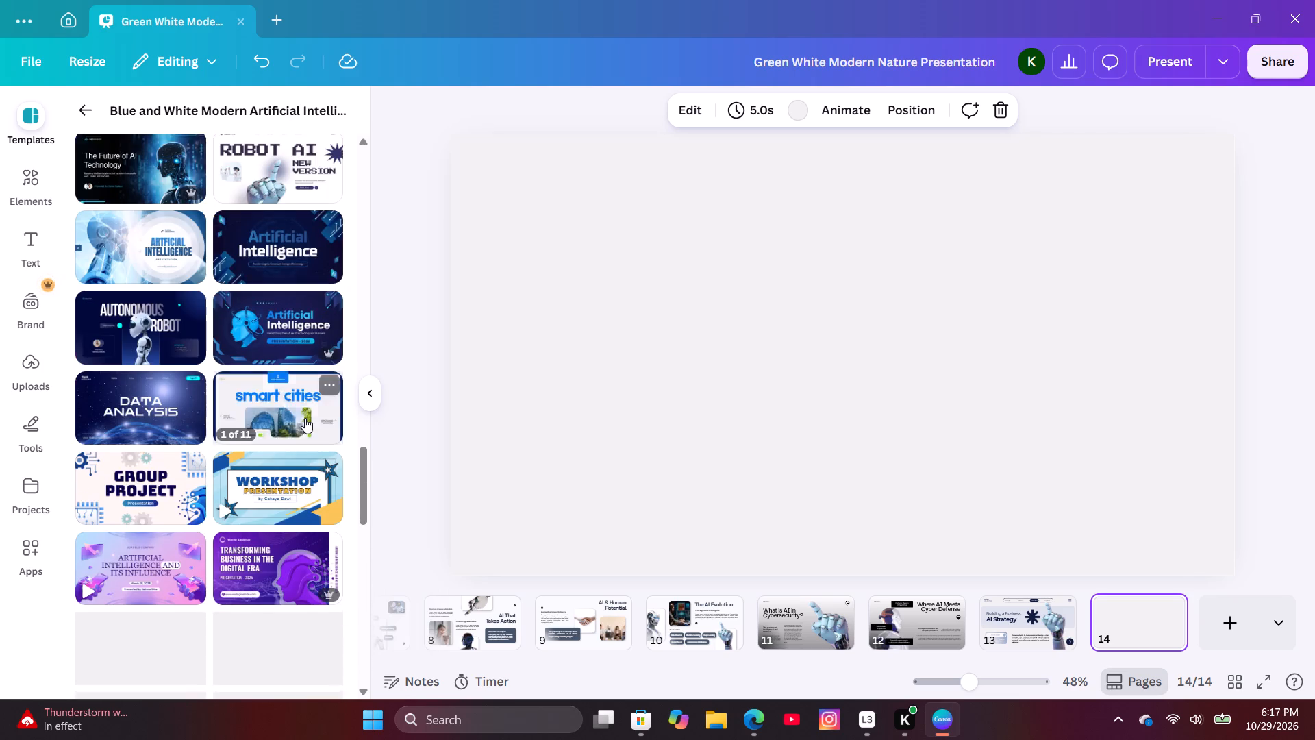
{"action": "scroll", "coordinate": [305, 418], "scroll_direction": "down", "scroll_amount": 5}
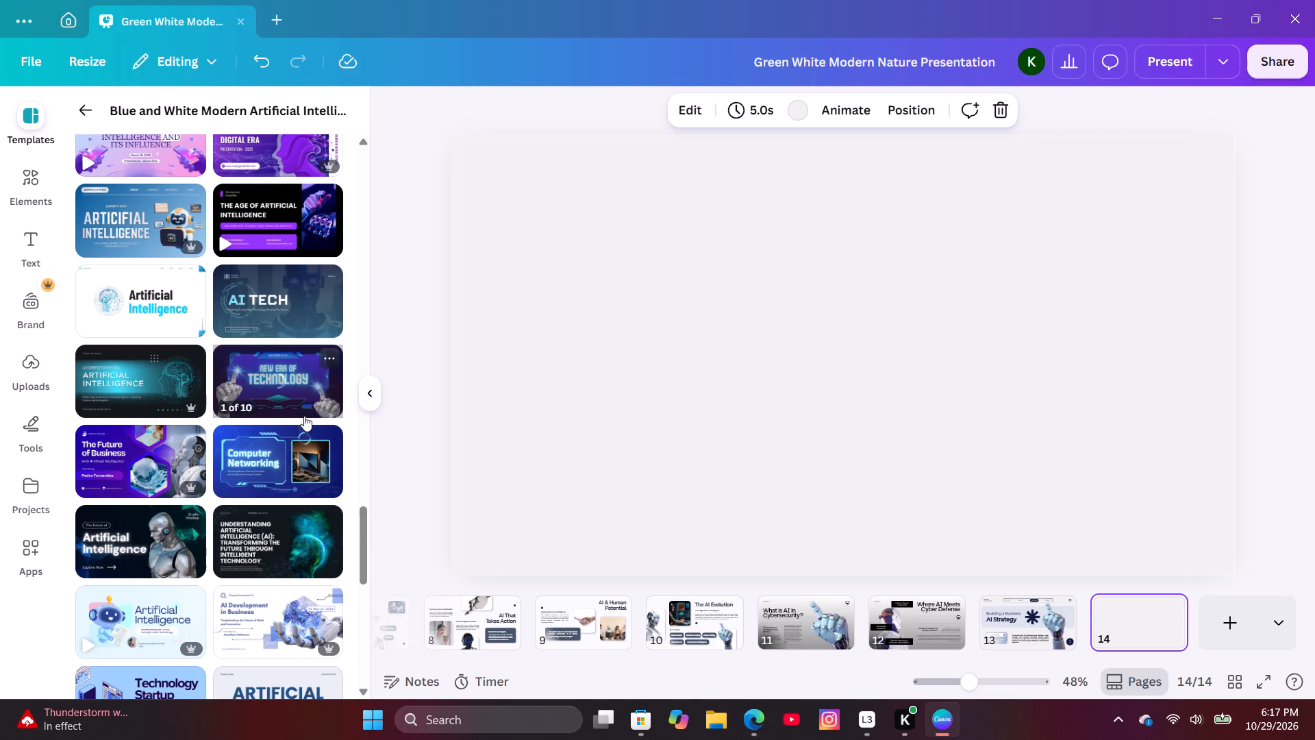
{"action": "scroll", "coordinate": [286, 378], "scroll_direction": "down", "scroll_amount": 4}
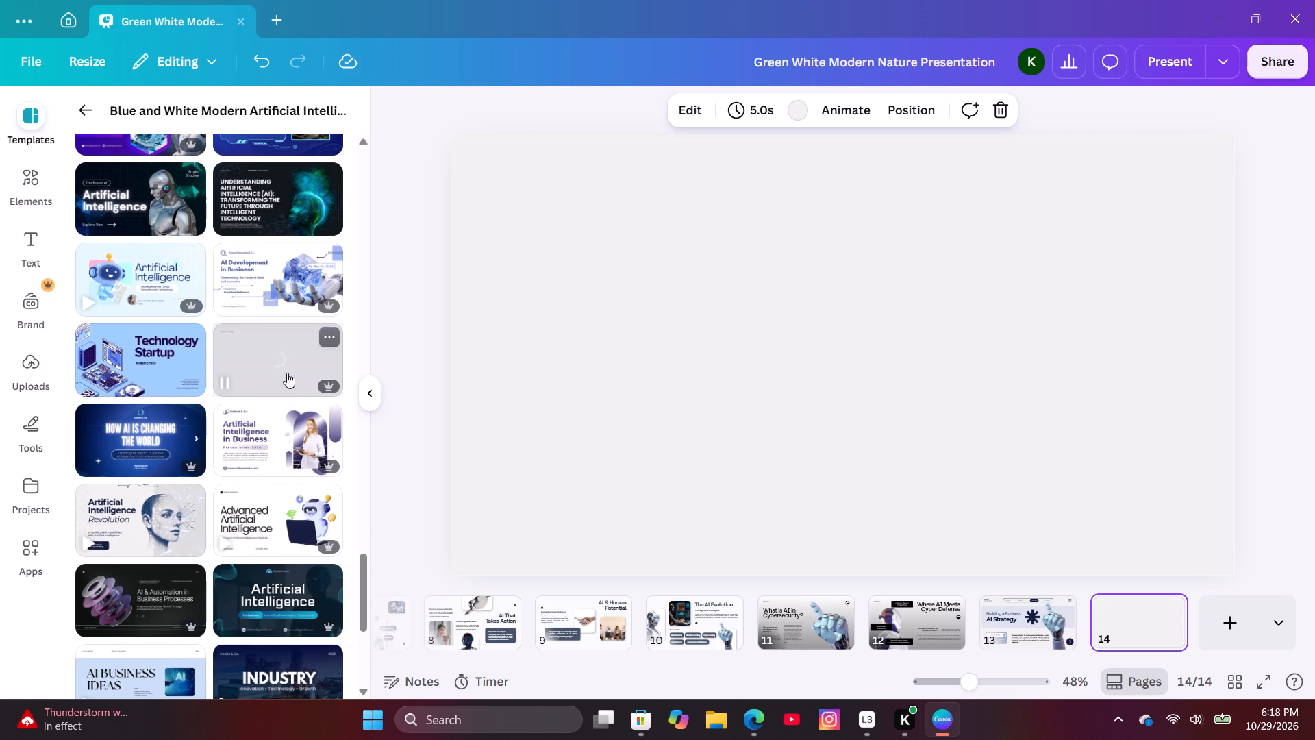
{"action": "left_click", "coordinate": [292, 283]}
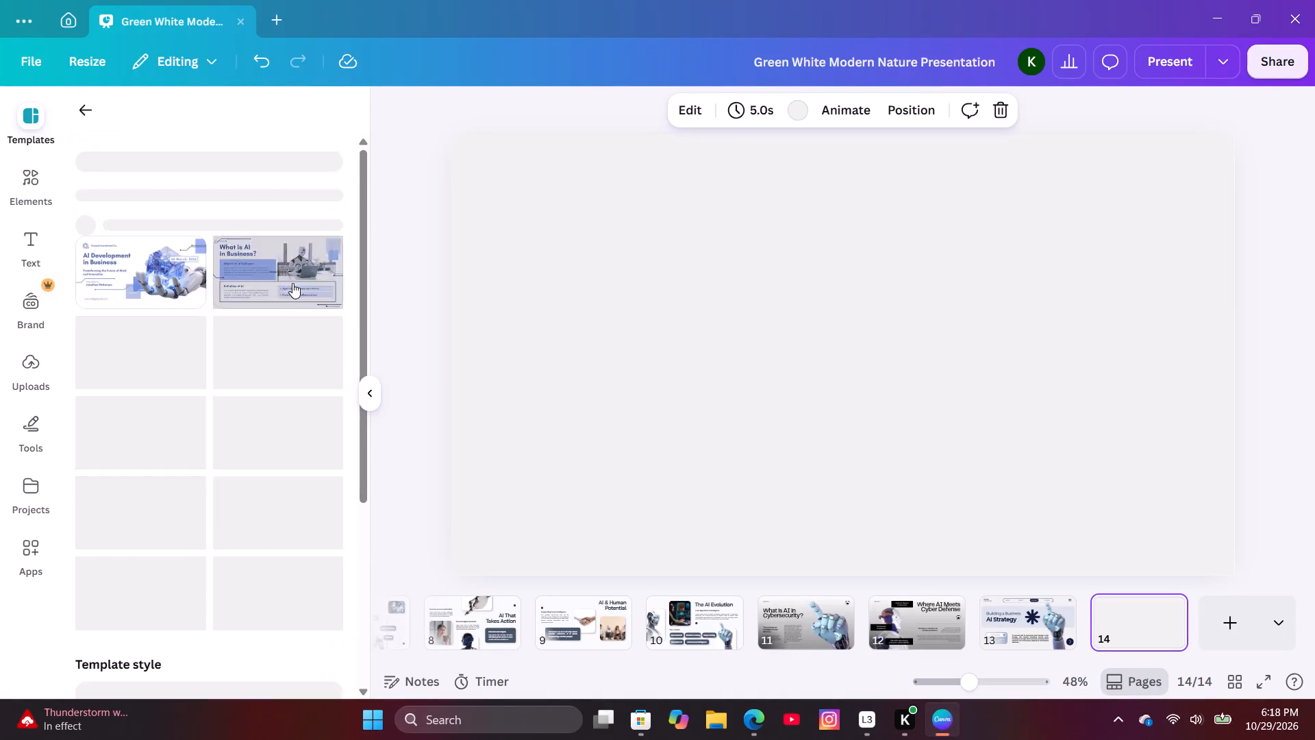
Apply the "Challenges of AI Implementation" template page to blank page 14.
{"action": "scroll", "coordinate": [285, 373], "scroll_direction": "down", "scroll_amount": 2}
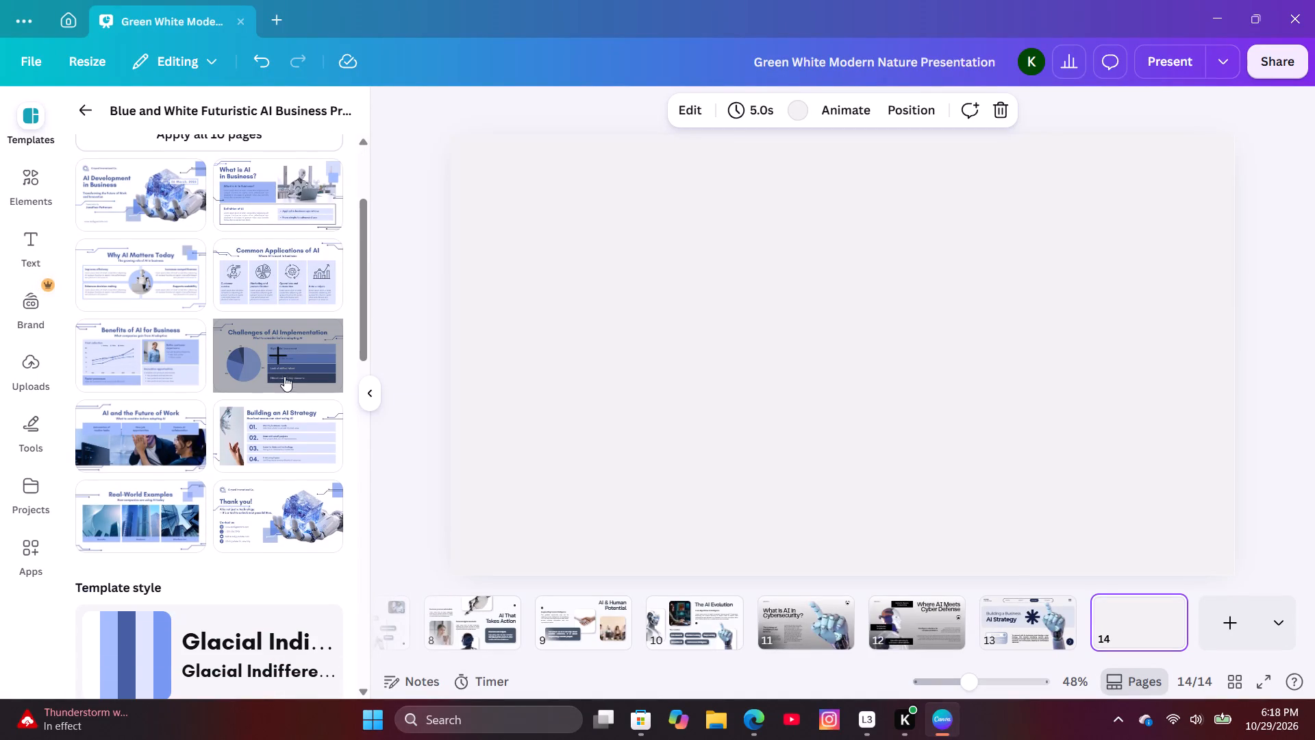
{"action": "left_click", "coordinate": [285, 361]}
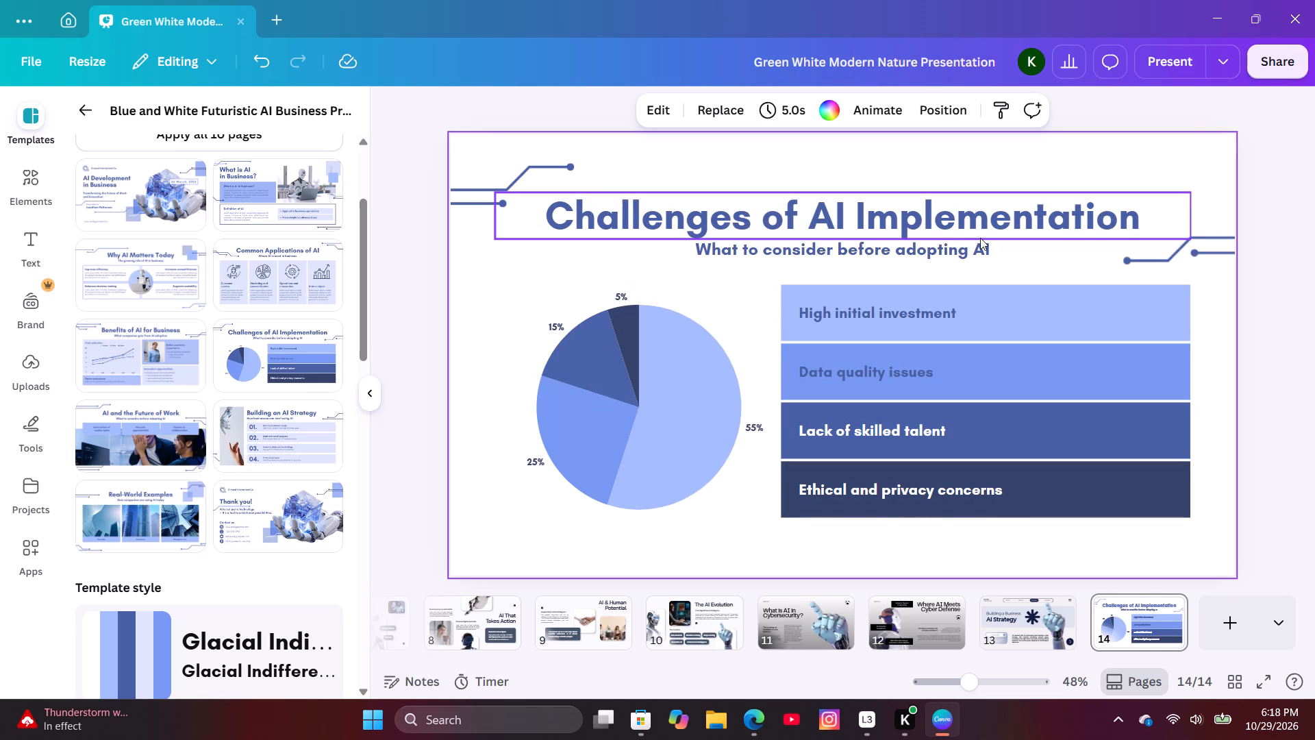
Recolour the "Challenges of AI Implementation" heading and its "What to consider before adopting AI" subheading black (#000000).
{"action": "left_click", "coordinate": [875, 221]}
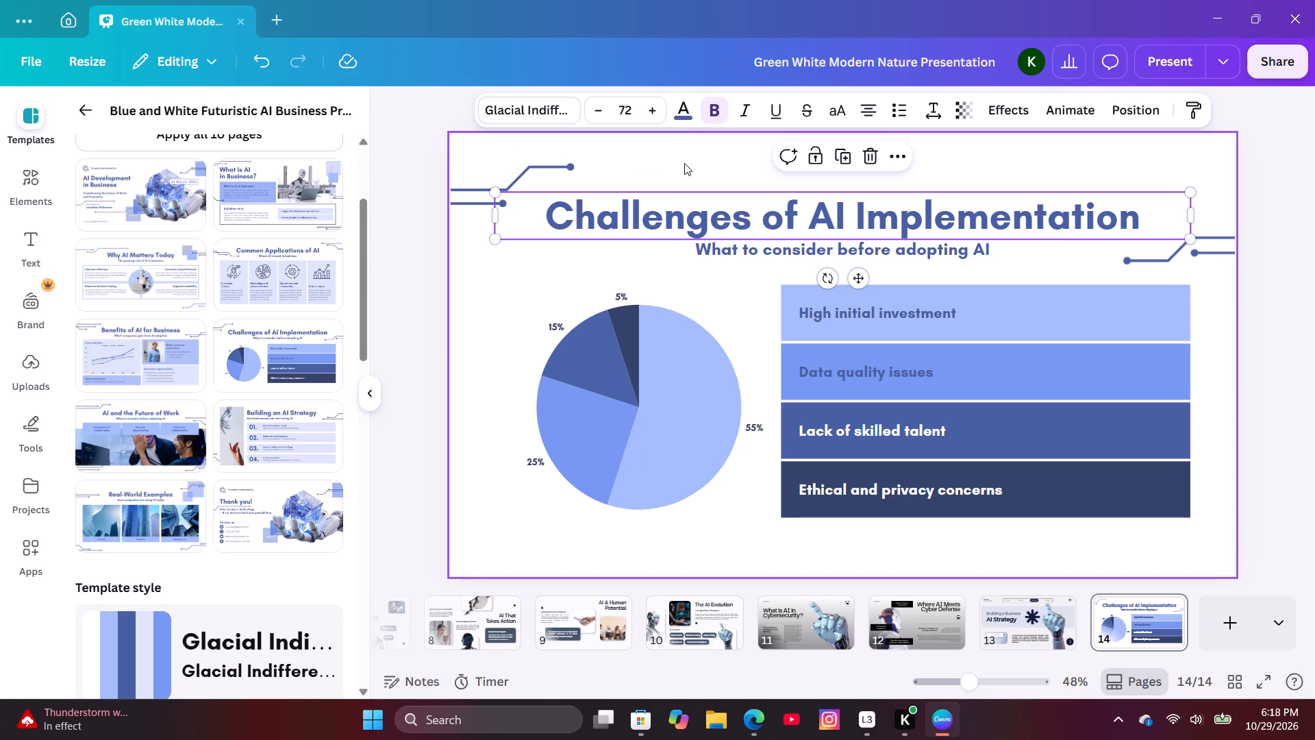
{"action": "left_click", "coordinate": [683, 110]}
{"action": "left_click", "coordinate": [334, 278]}
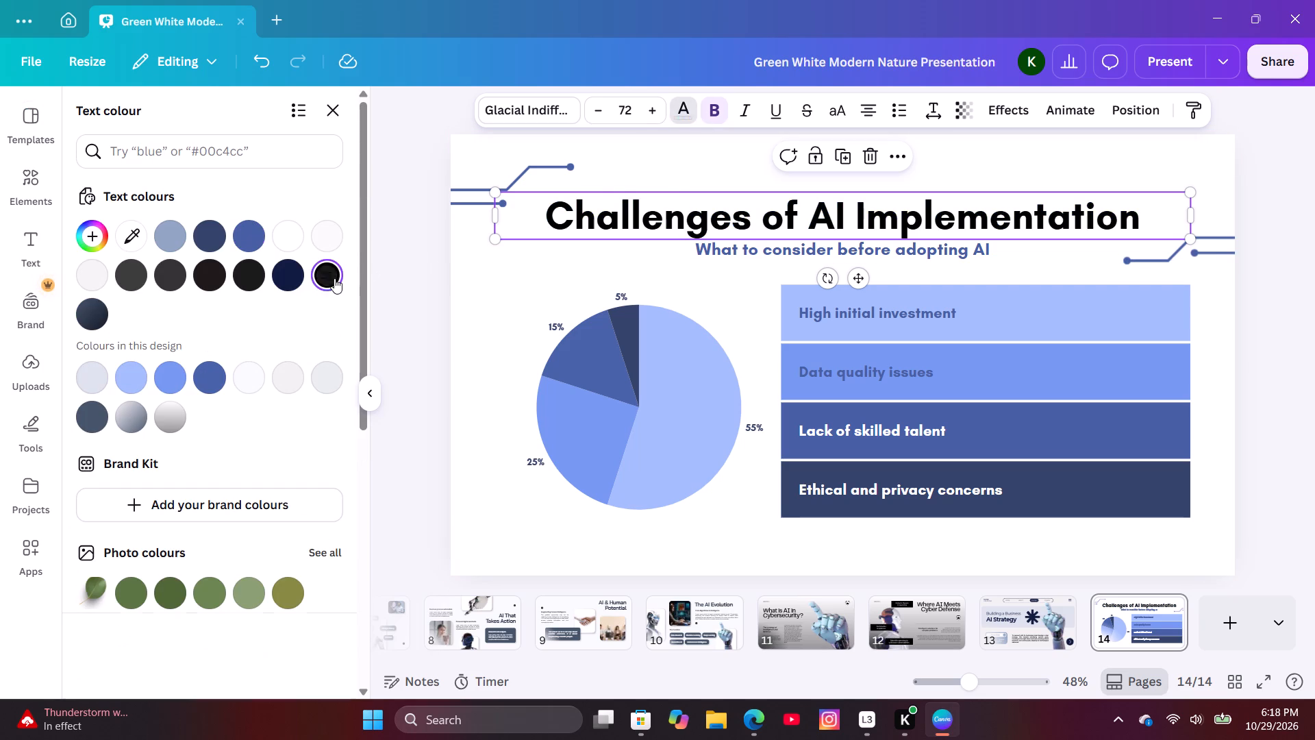
{"action": "left_click", "coordinate": [794, 247]}
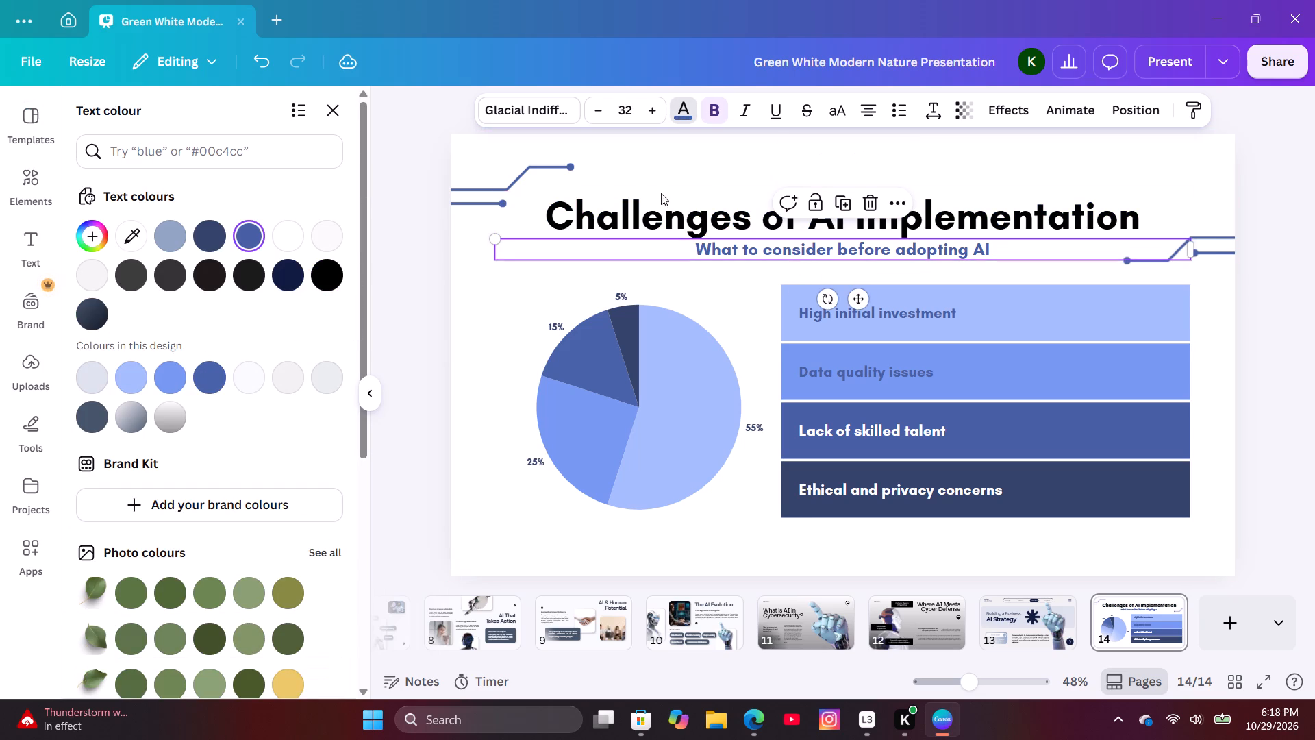
{"action": "left_click", "coordinate": [314, 276]}
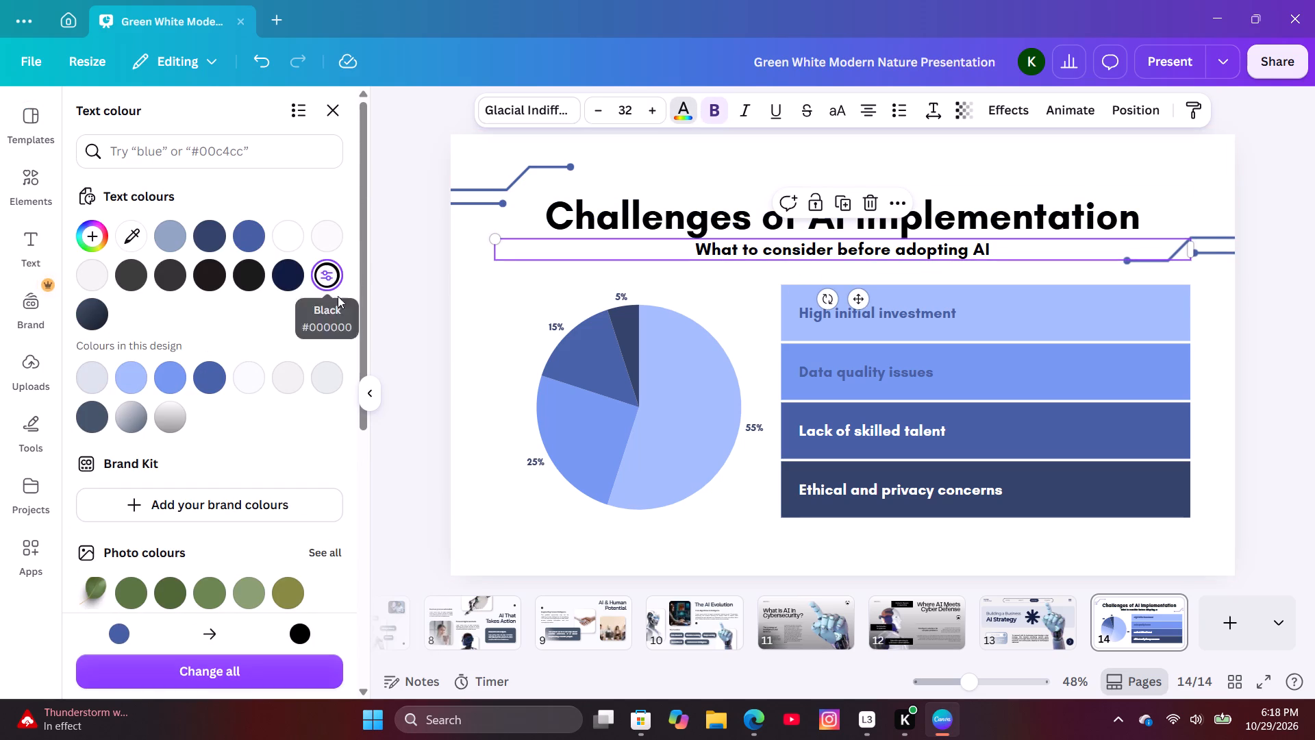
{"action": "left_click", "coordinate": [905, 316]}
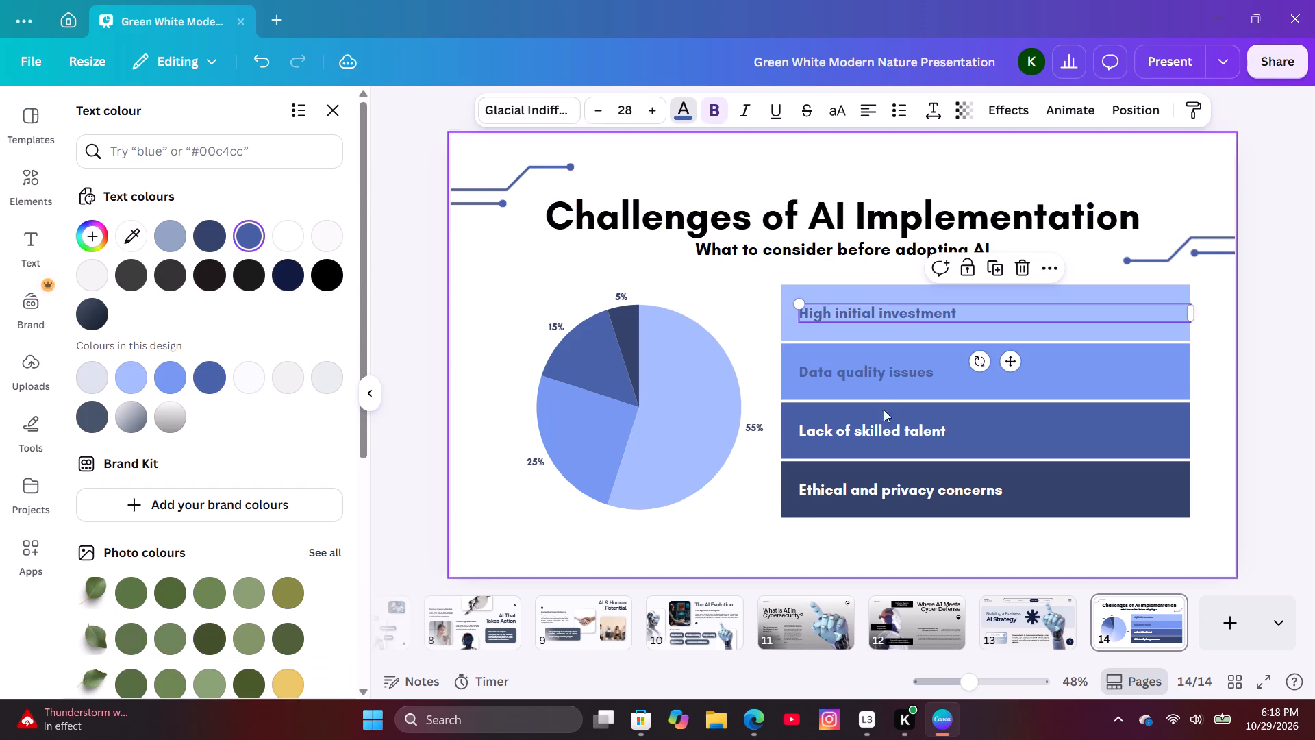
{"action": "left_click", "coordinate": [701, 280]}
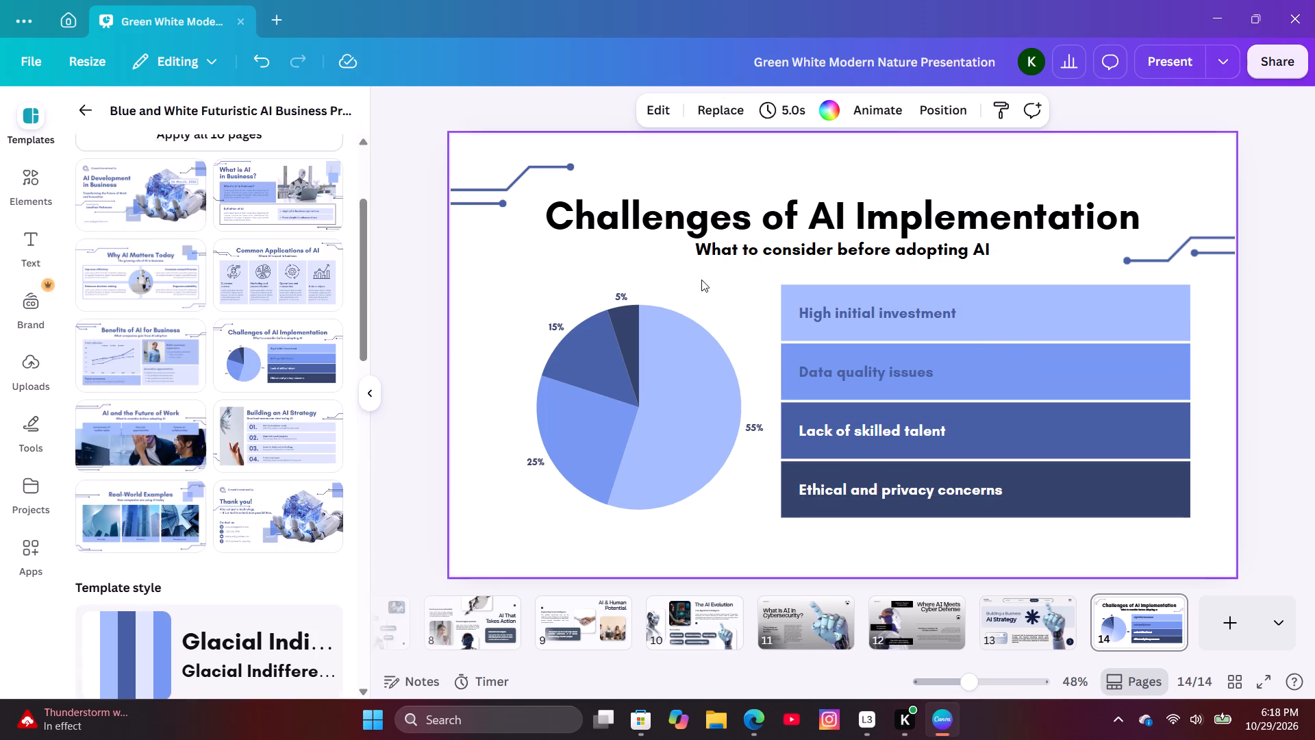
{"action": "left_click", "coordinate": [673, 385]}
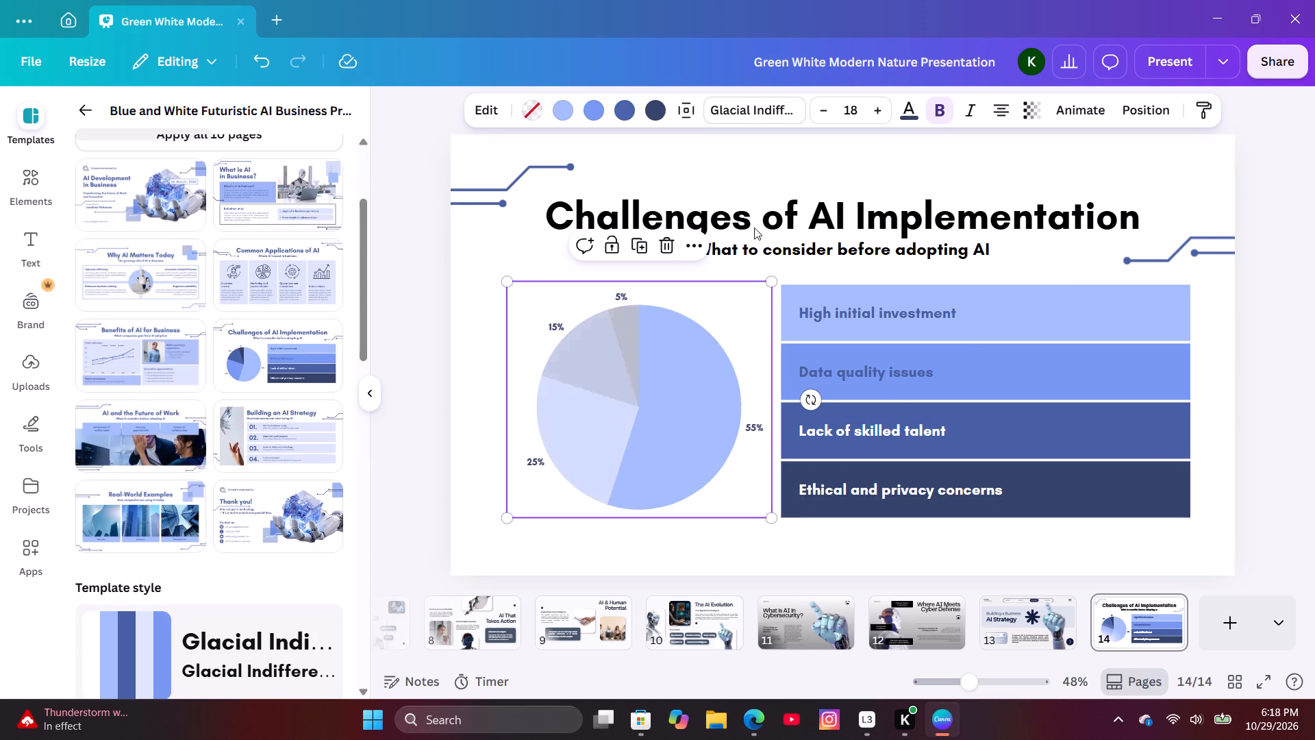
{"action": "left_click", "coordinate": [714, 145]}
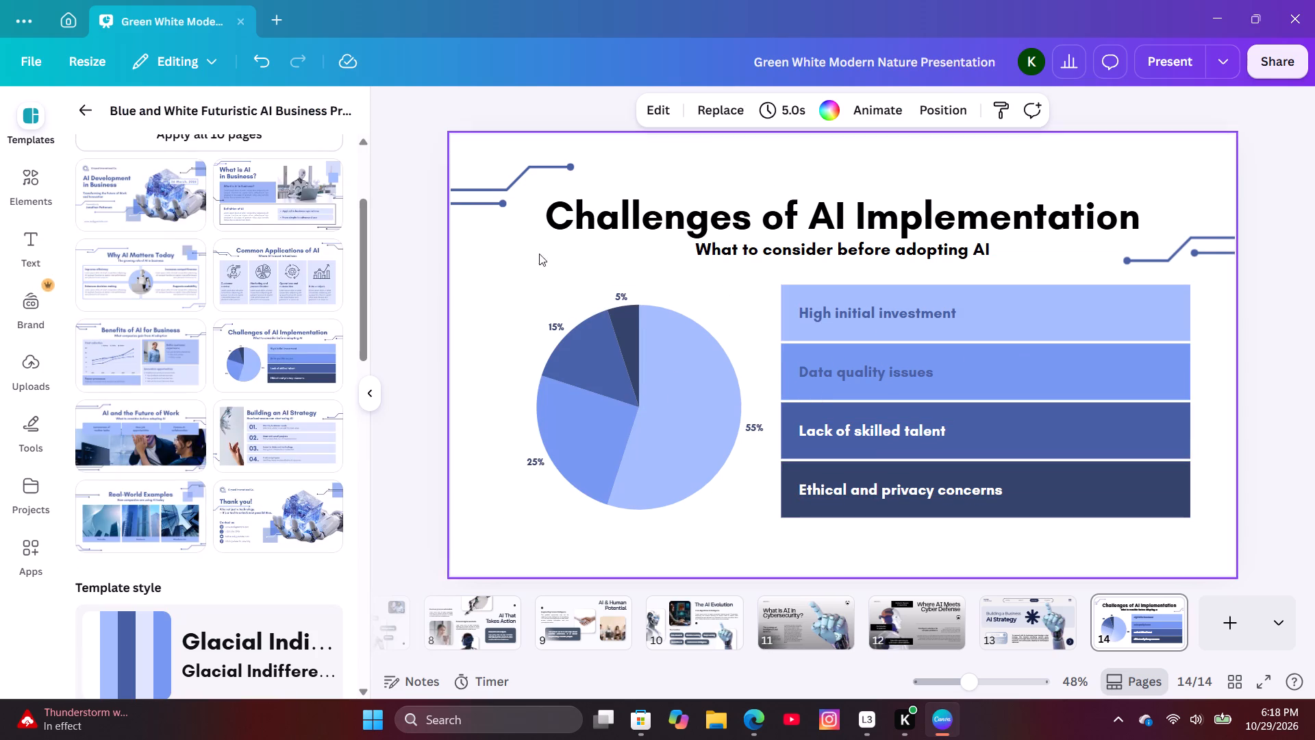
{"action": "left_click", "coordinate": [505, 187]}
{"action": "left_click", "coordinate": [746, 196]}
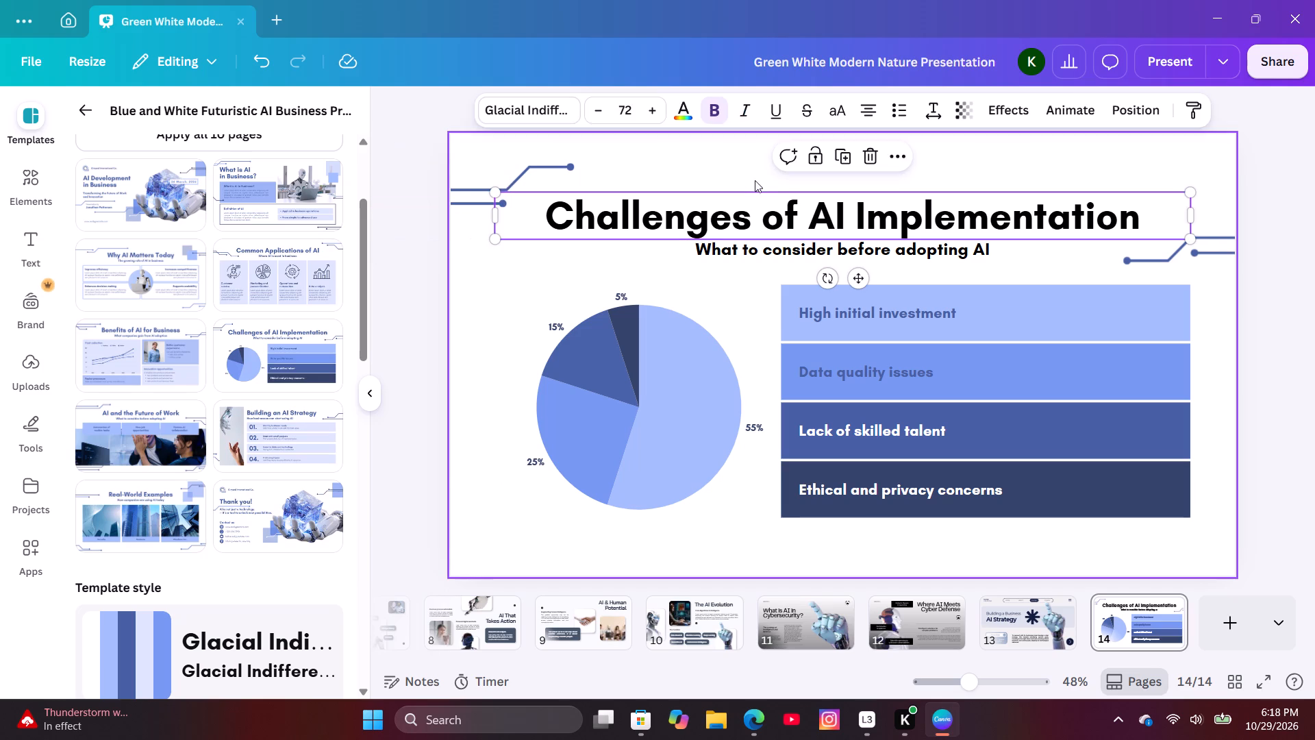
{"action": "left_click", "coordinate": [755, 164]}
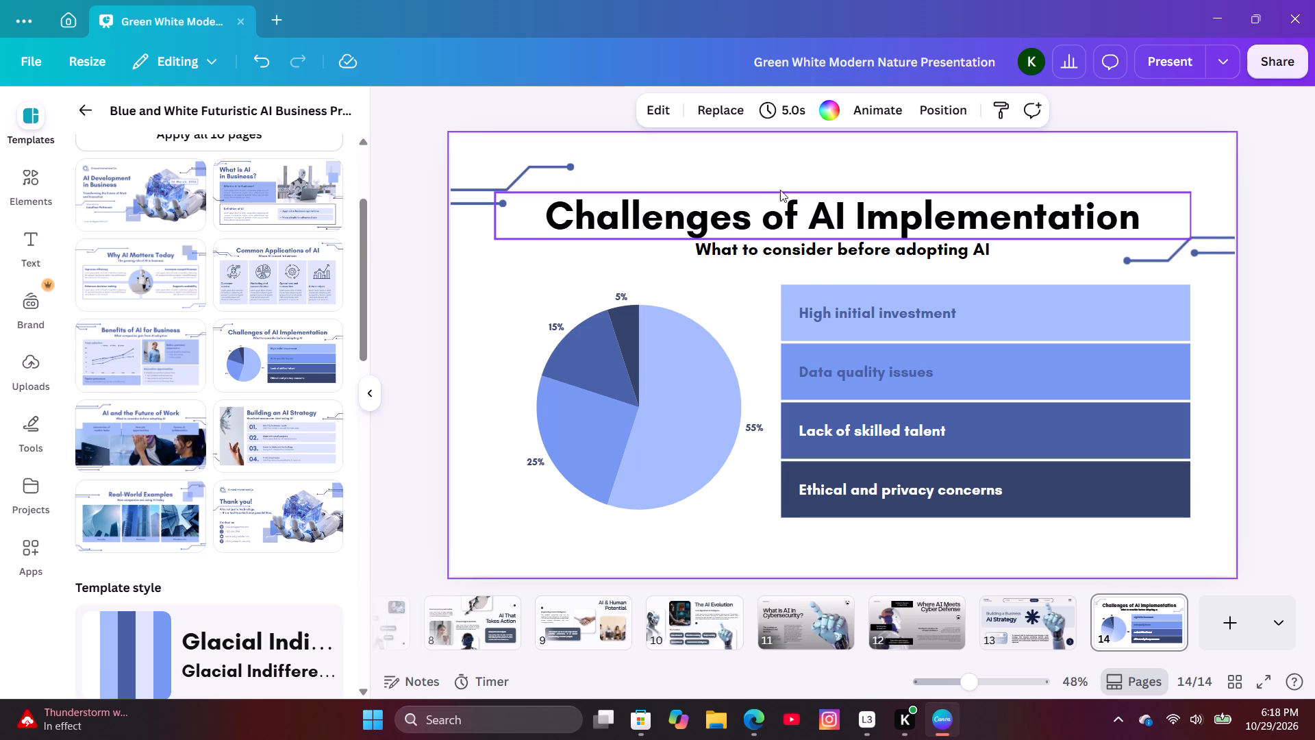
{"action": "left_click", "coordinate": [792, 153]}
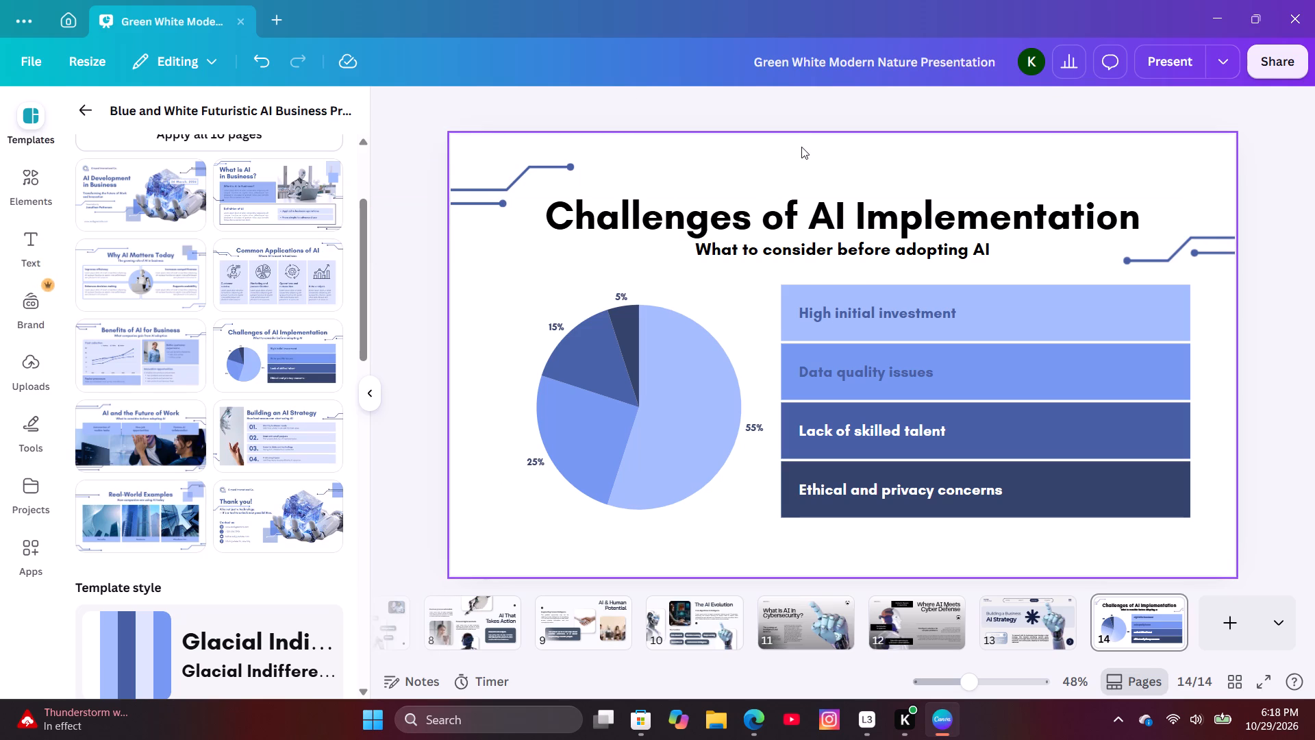
Add a blank page 15 after the "Challenges of AI Implementation" page.
{"action": "scroll", "coordinate": [811, 388], "scroll_direction": "down", "scroll_amount": 1}
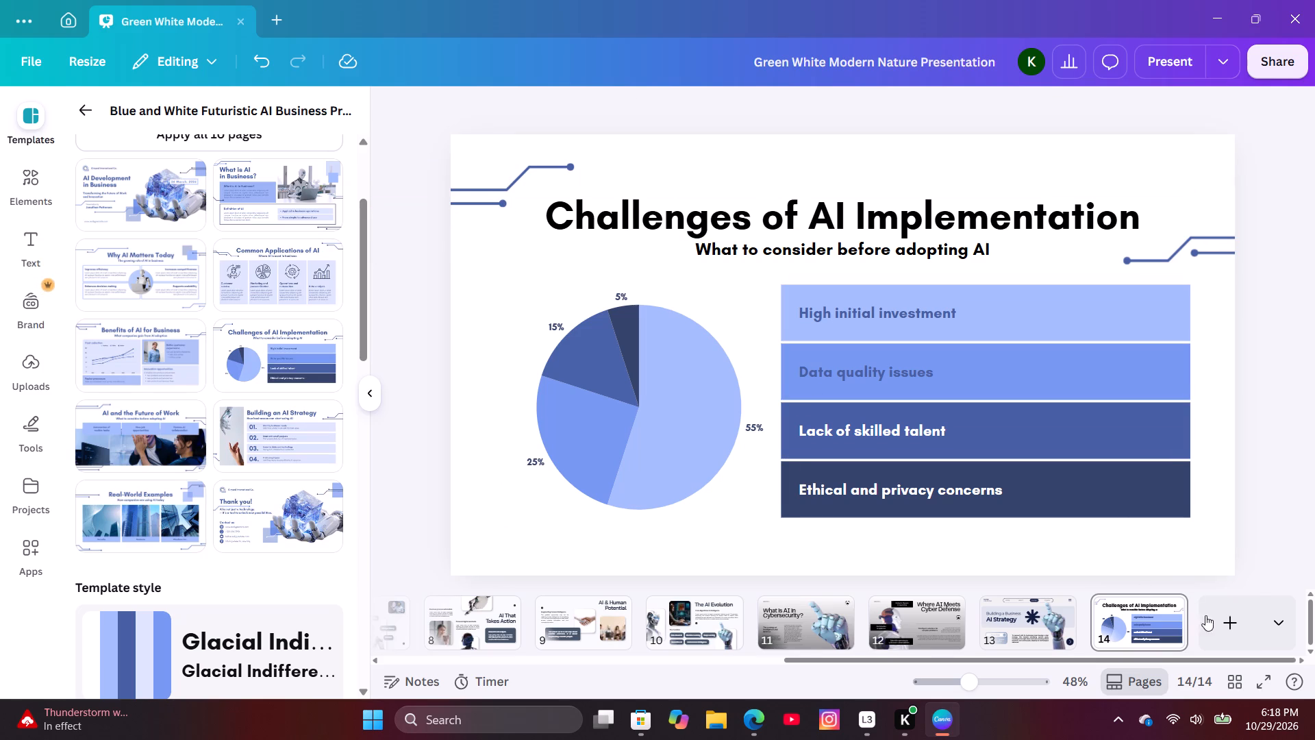
{"action": "left_click", "coordinate": [1214, 627]}
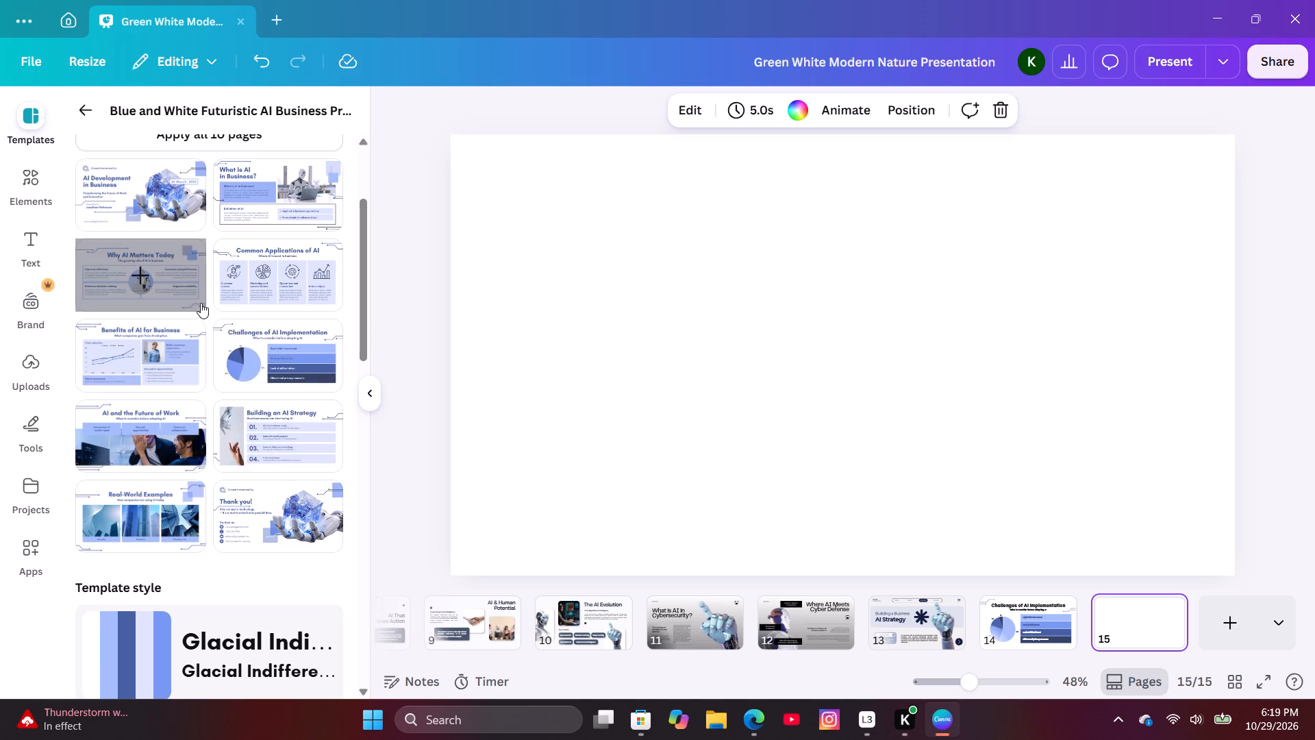
Browse the Blue and White Futuristic AI Business template's pages and its similar templates for a layout suited to page 15.
{"action": "scroll", "coordinate": [207, 304], "scroll_direction": "up", "scroll_amount": 1}
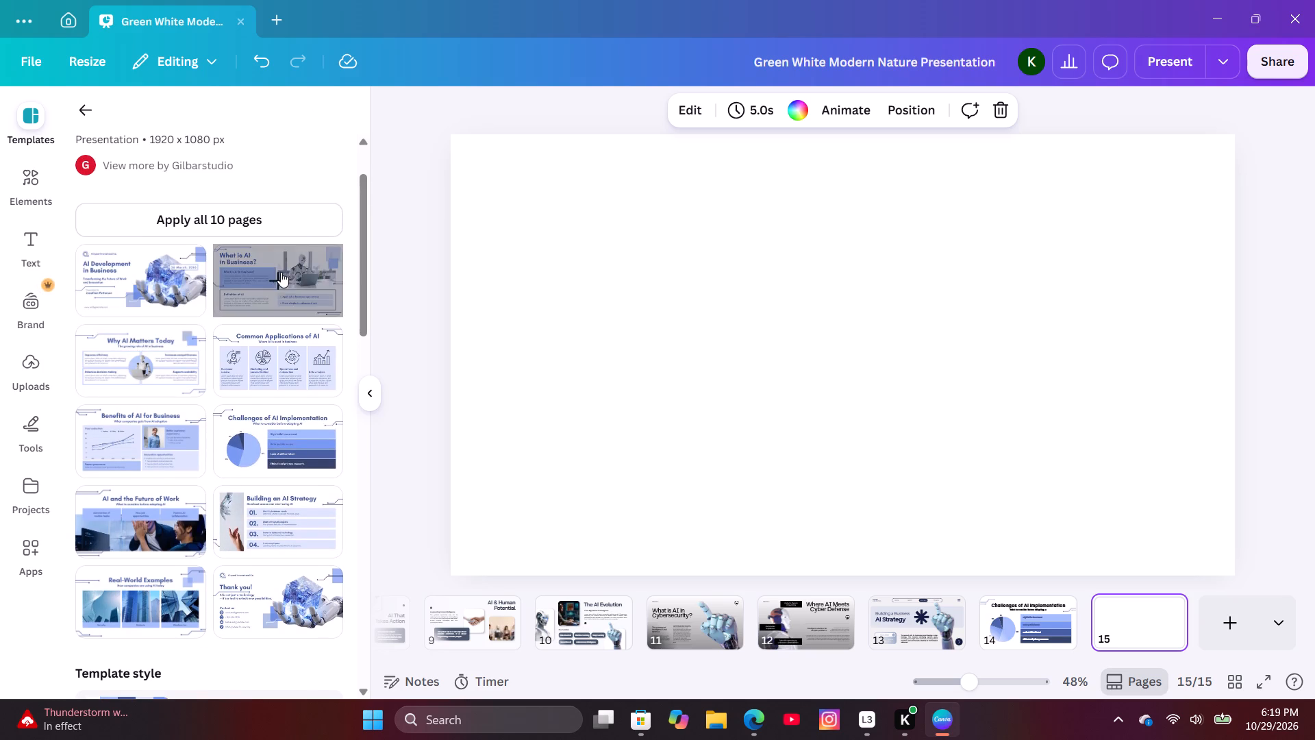
{"action": "scroll", "coordinate": [201, 354], "scroll_direction": "down", "scroll_amount": 3}
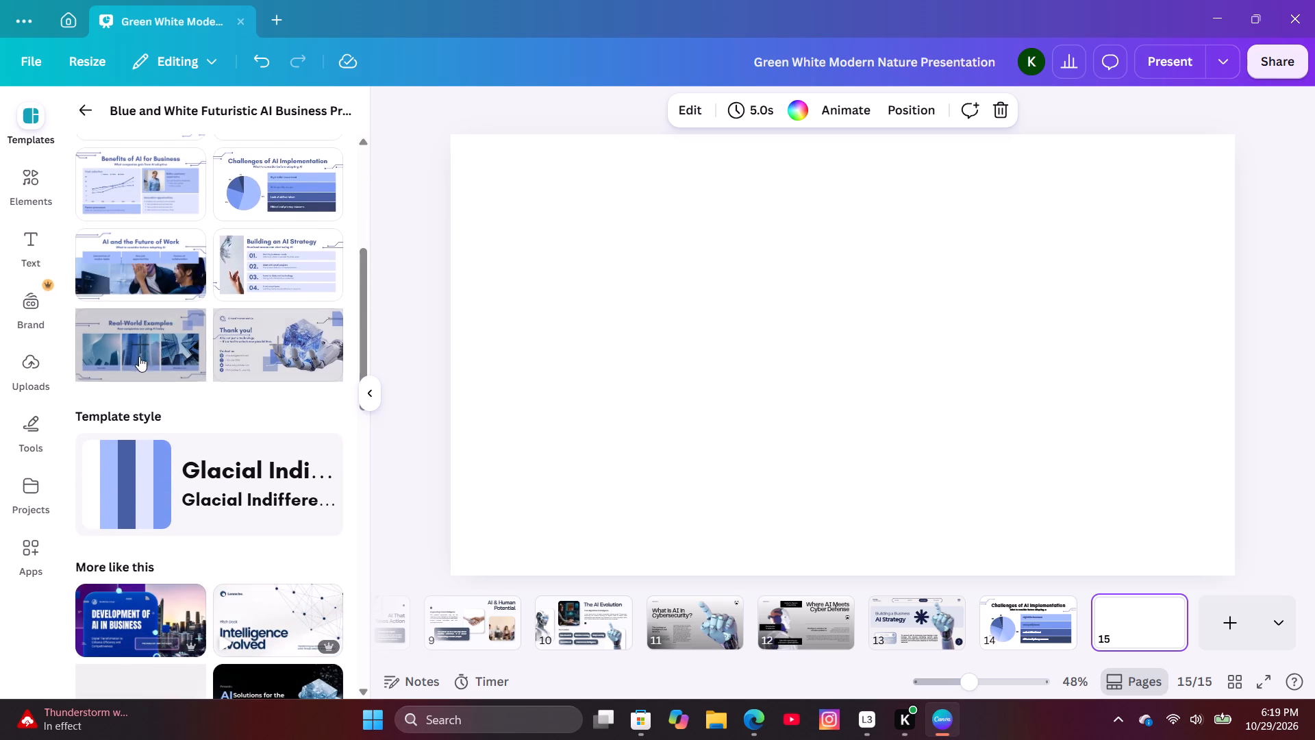
{"action": "scroll", "coordinate": [144, 355], "scroll_direction": "down", "scroll_amount": 4}
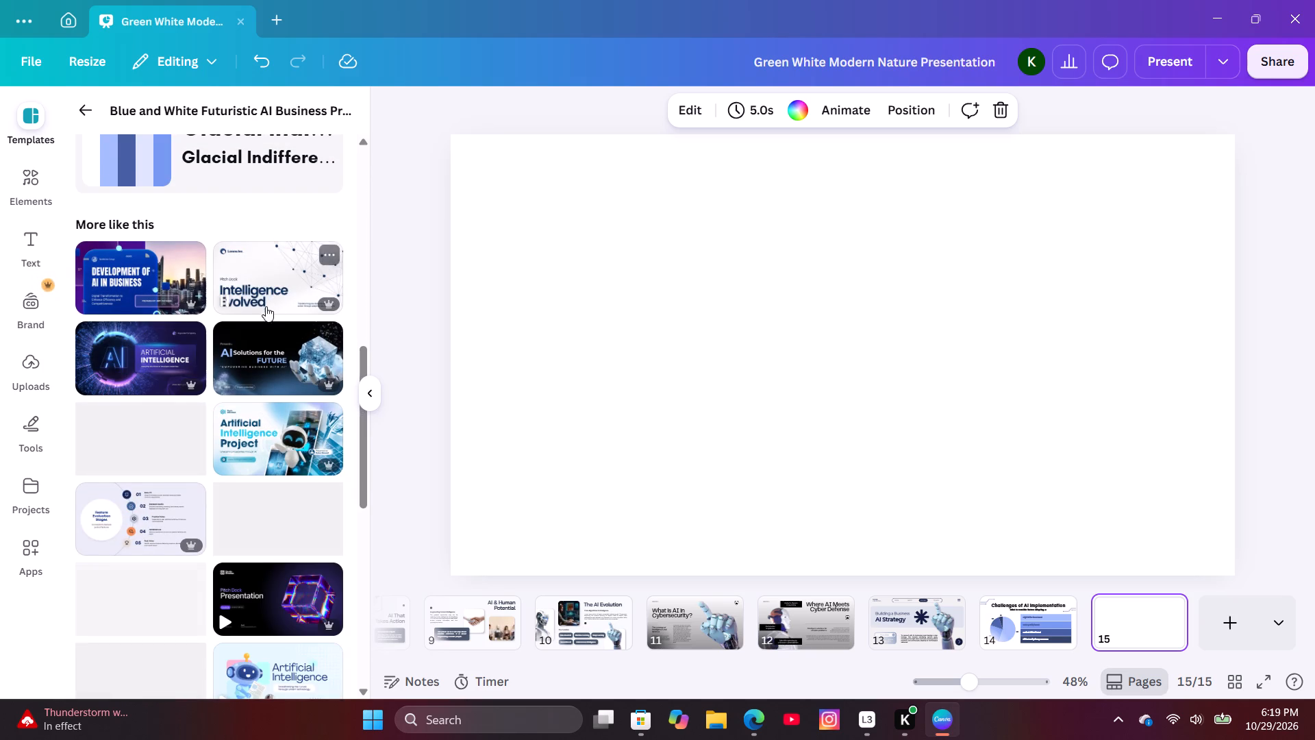
{"action": "scroll", "coordinate": [216, 378], "scroll_direction": "down", "scroll_amount": 4}
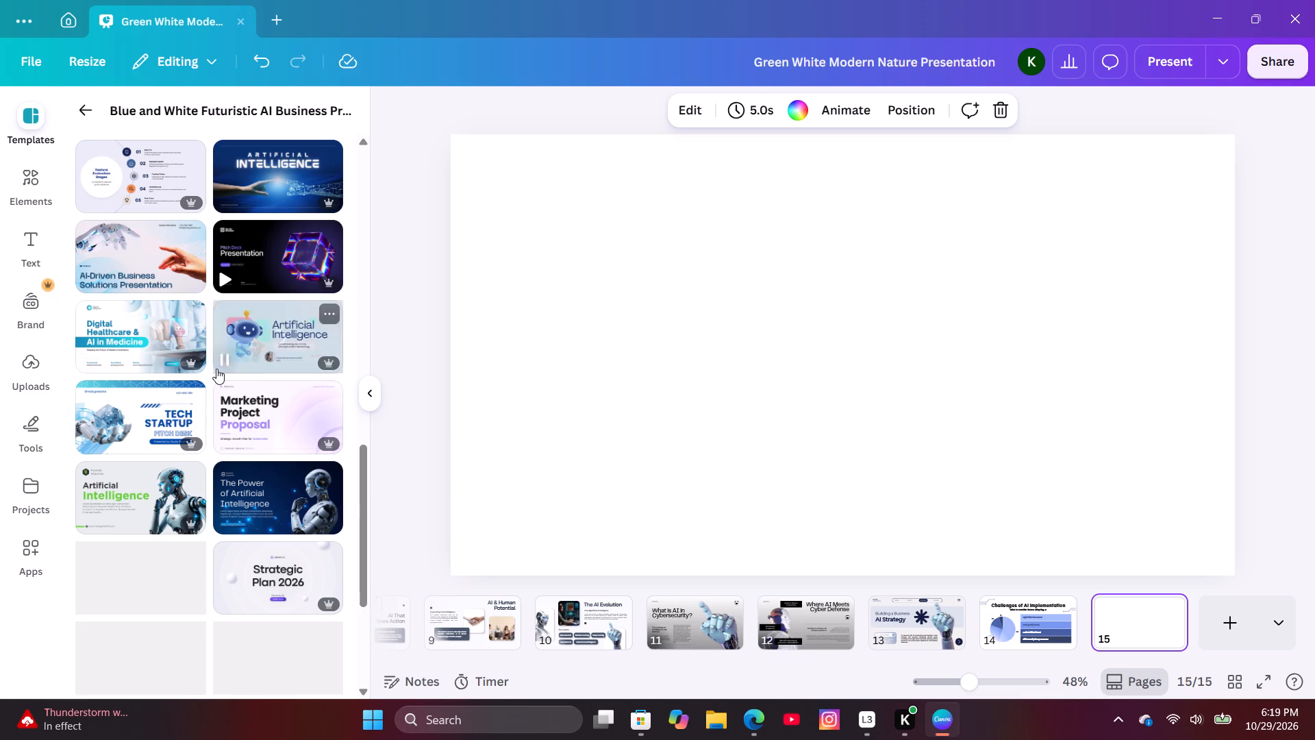
{"action": "scroll", "coordinate": [231, 405], "scroll_direction": "down", "scroll_amount": 2}
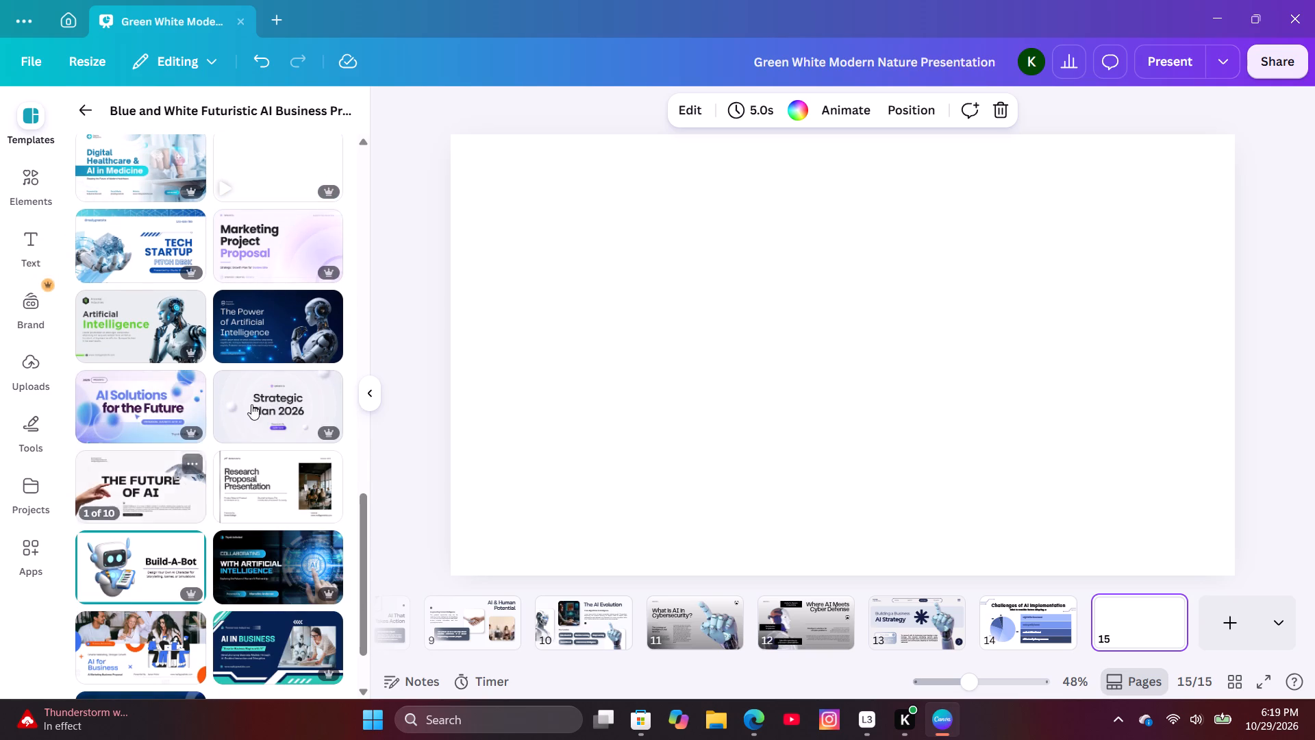
{"action": "scroll", "coordinate": [260, 479], "scroll_direction": "down", "scroll_amount": 4}
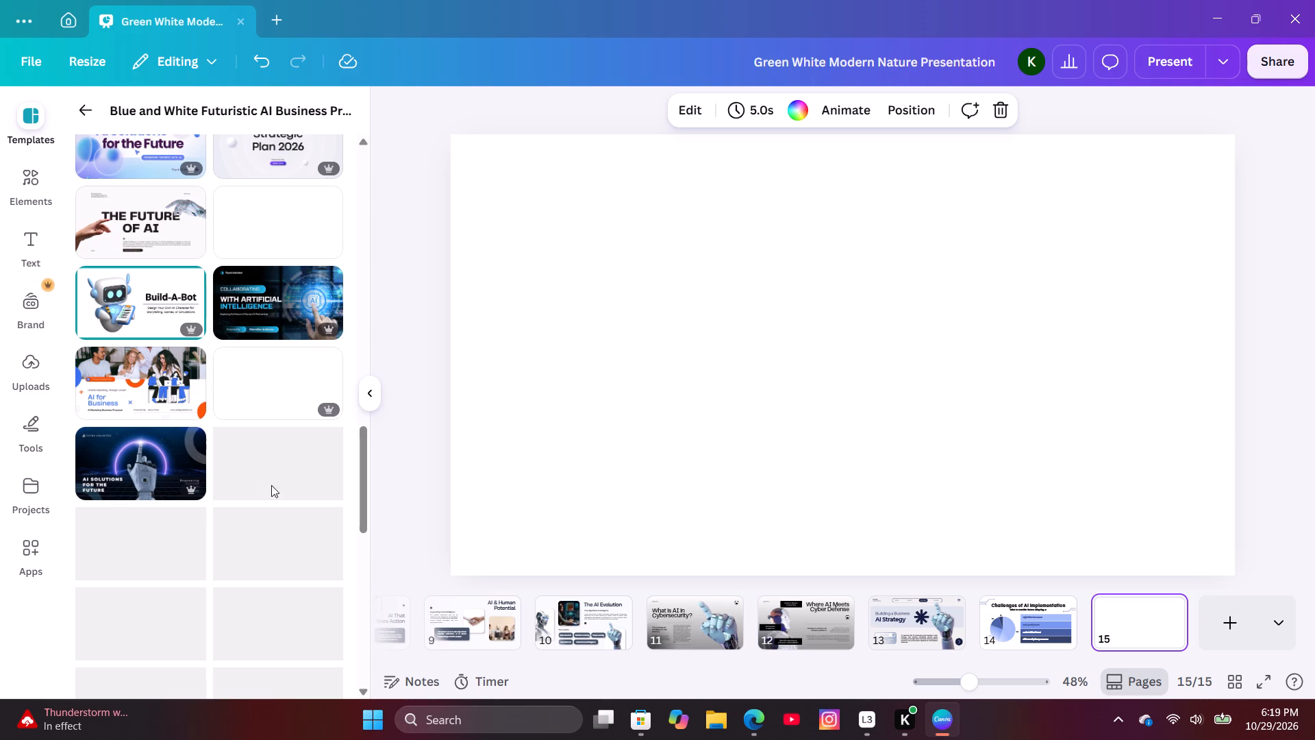
{"action": "scroll", "coordinate": [272, 495], "scroll_direction": "down", "scroll_amount": 1}
{"action": "scroll", "coordinate": [273, 495], "scroll_direction": "up", "scroll_amount": 2}
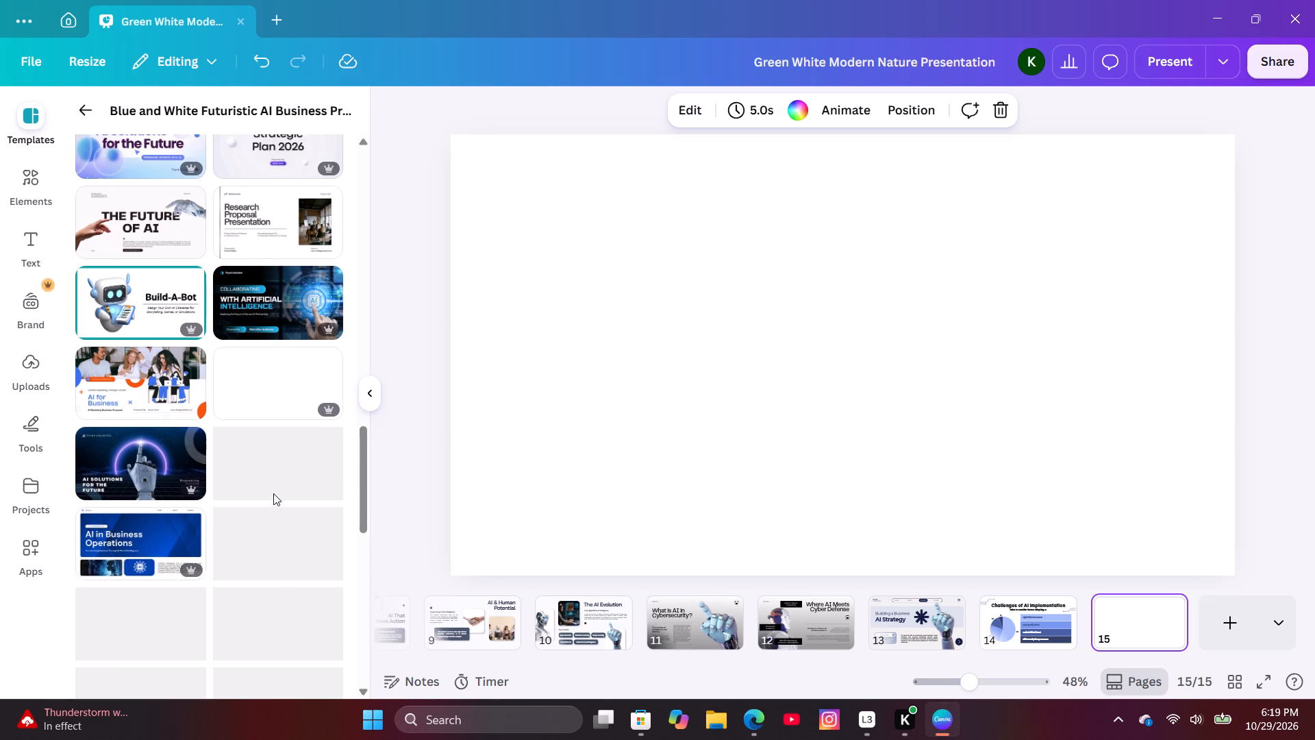
{"action": "scroll", "coordinate": [273, 493], "scroll_direction": "up", "scroll_amount": 5}
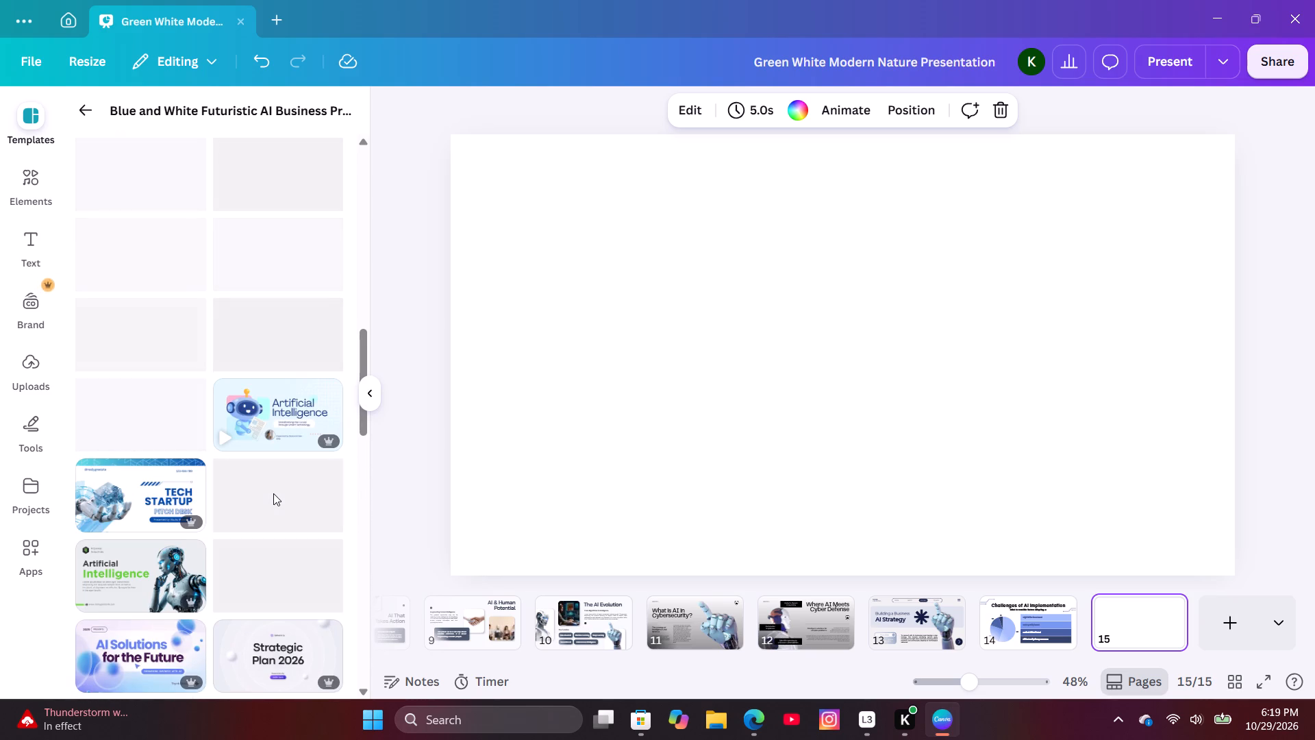
{"action": "scroll", "coordinate": [273, 493], "scroll_direction": "down", "scroll_amount": 2}
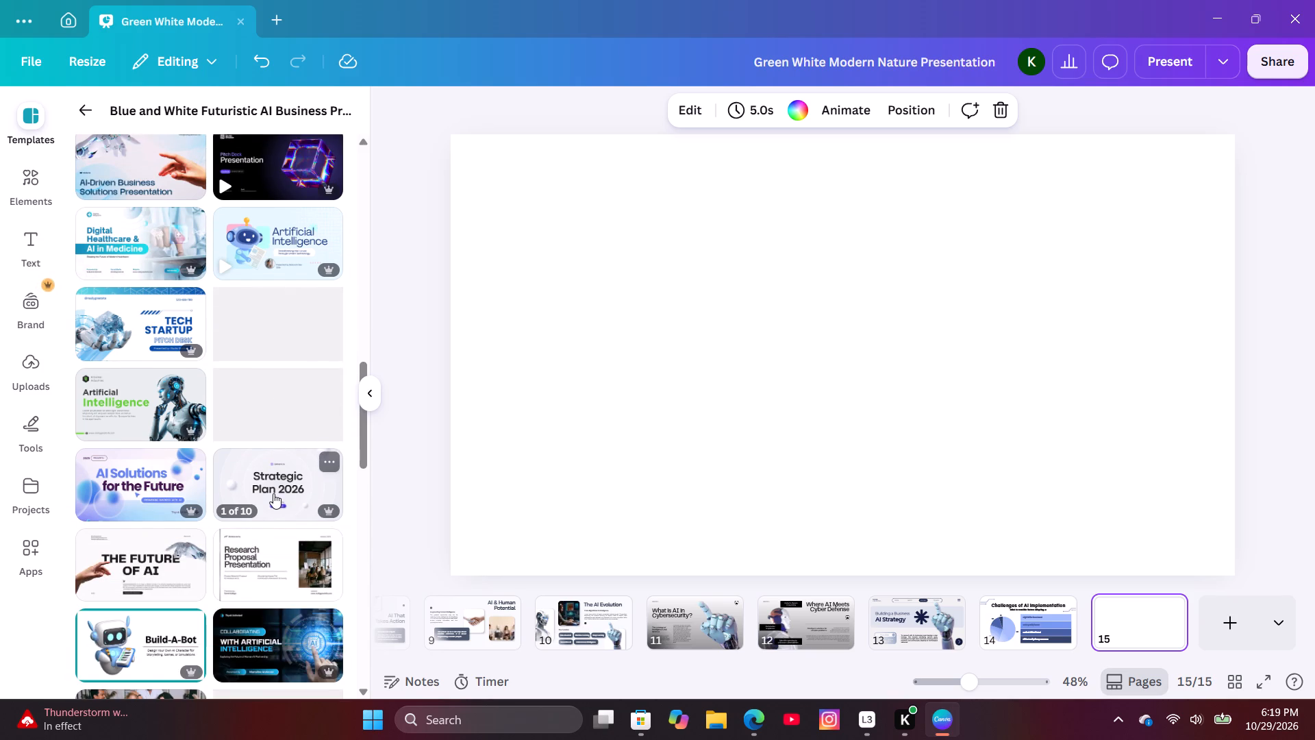
{"action": "scroll", "coordinate": [273, 493], "scroll_direction": "up", "scroll_amount": 3}
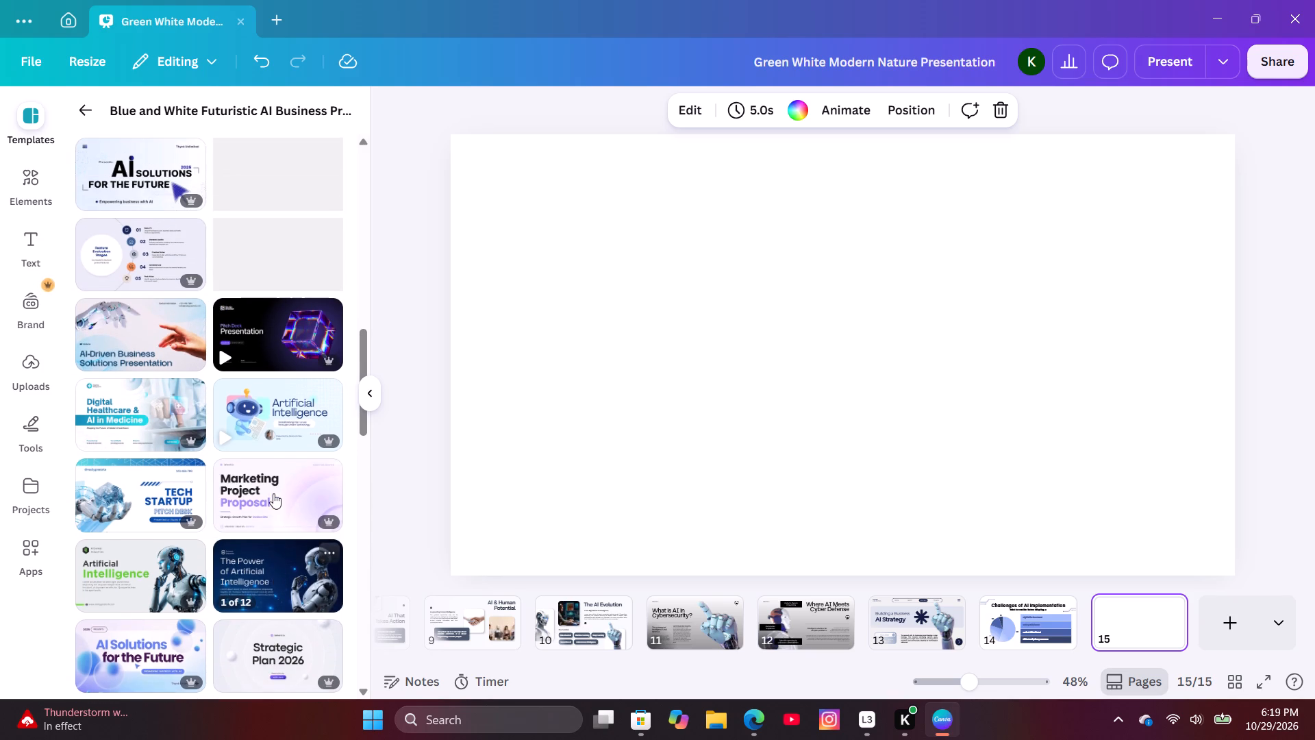
{"action": "scroll", "coordinate": [273, 493], "scroll_direction": "up", "scroll_amount": 4}
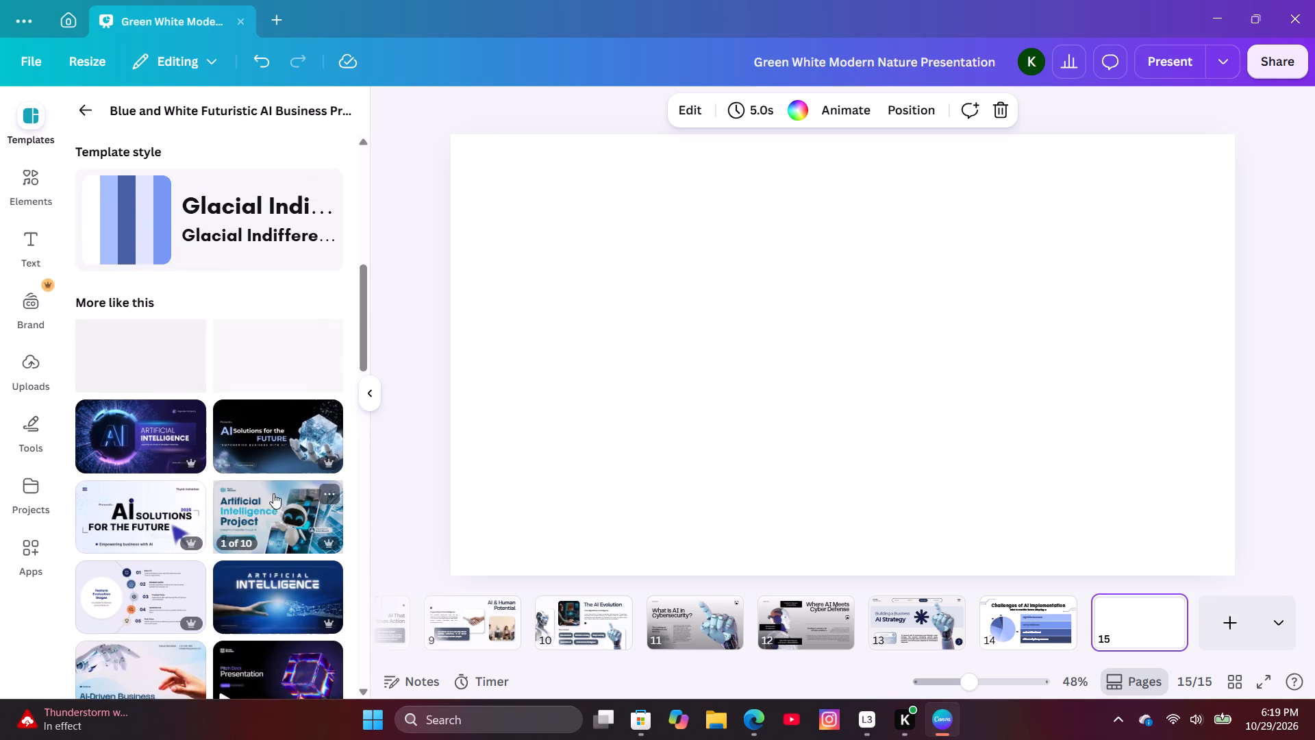
{"action": "scroll", "coordinate": [273, 493], "scroll_direction": "down", "scroll_amount": 12}
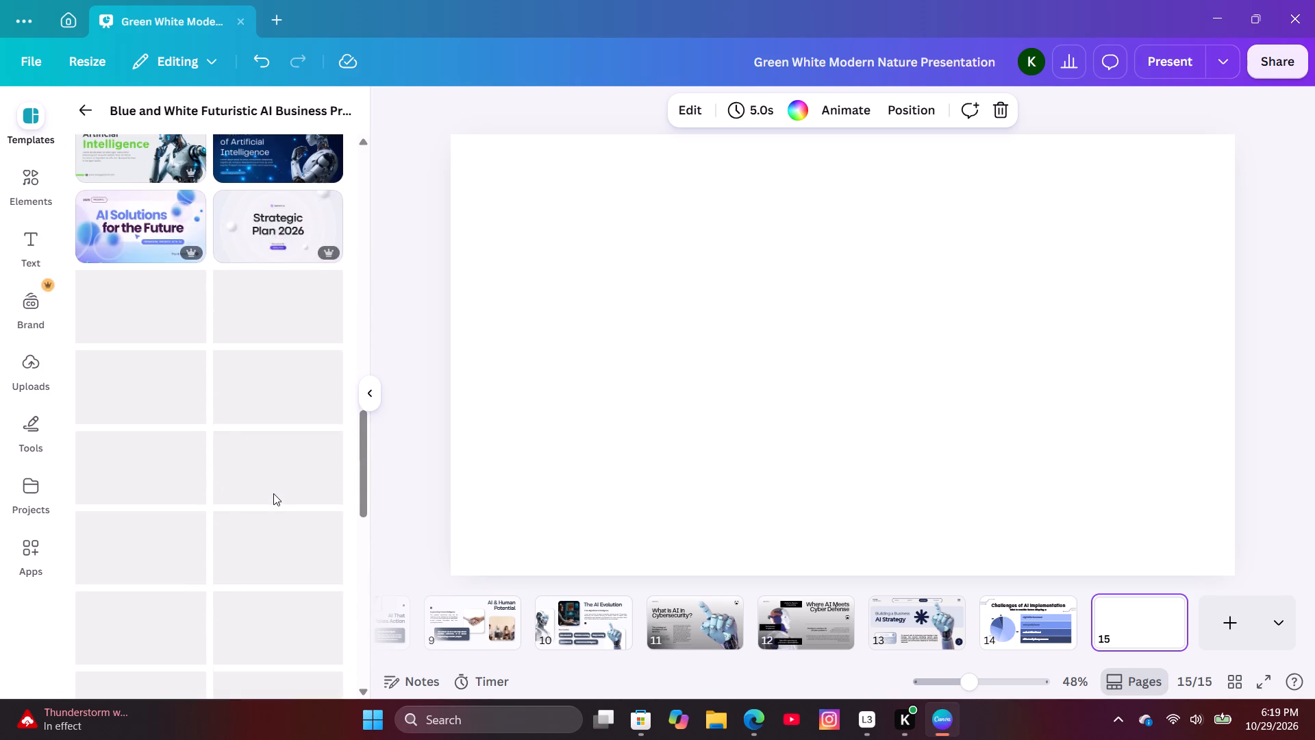
{"action": "scroll", "coordinate": [273, 493], "scroll_direction": "down", "scroll_amount": 3}
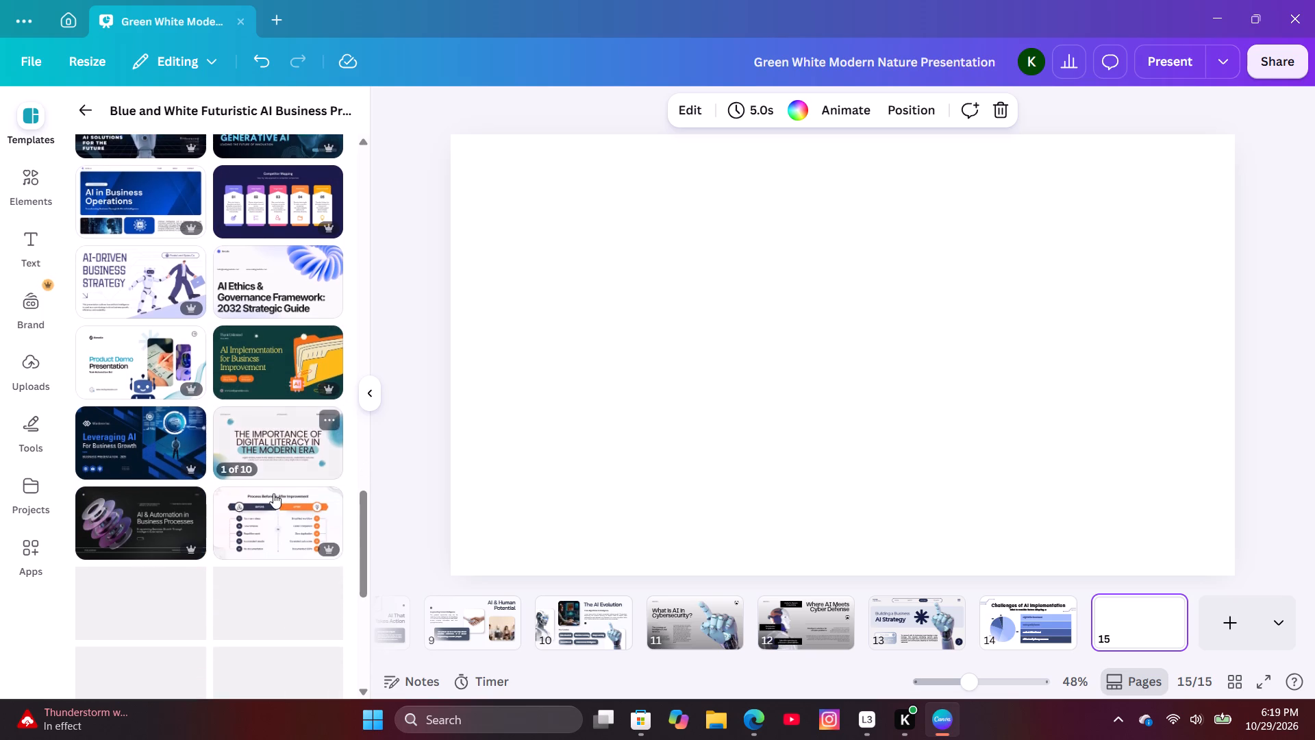
{"action": "scroll", "coordinate": [273, 493], "scroll_direction": "down", "scroll_amount": 3}
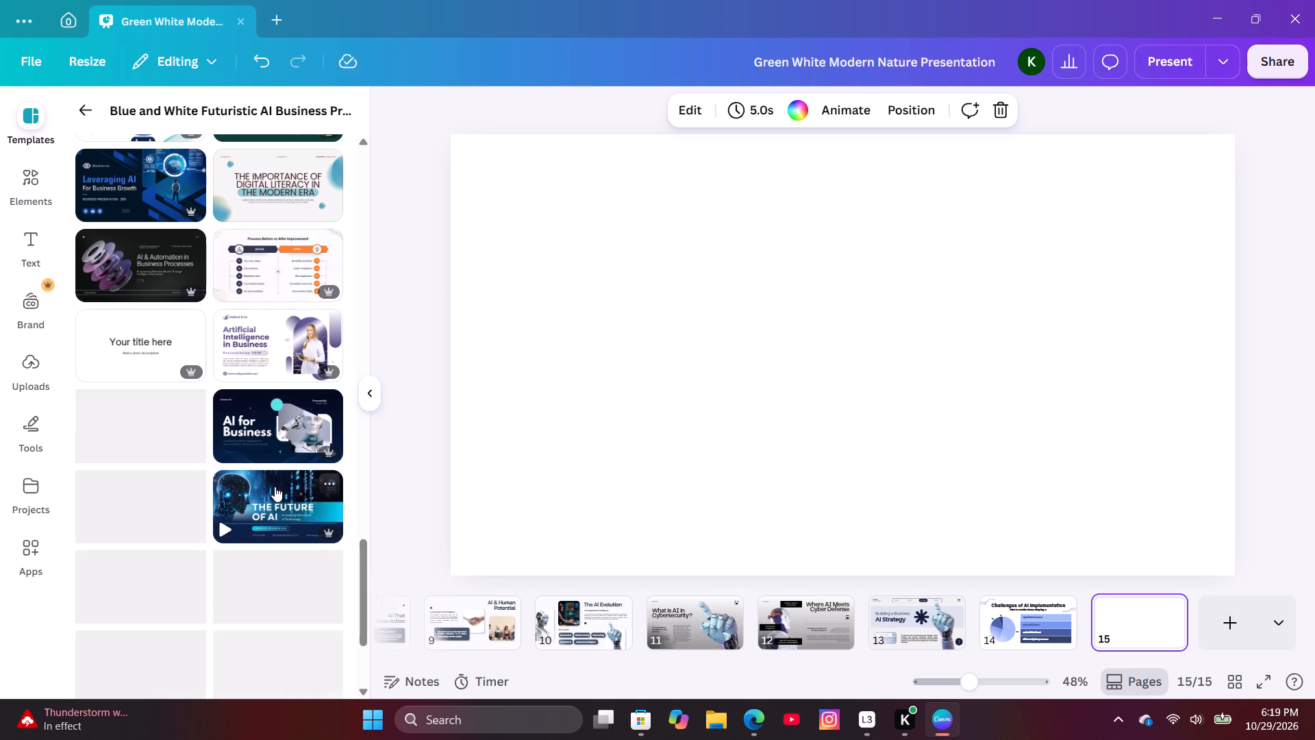
{"action": "scroll", "coordinate": [275, 486], "scroll_direction": "down", "scroll_amount": 2}
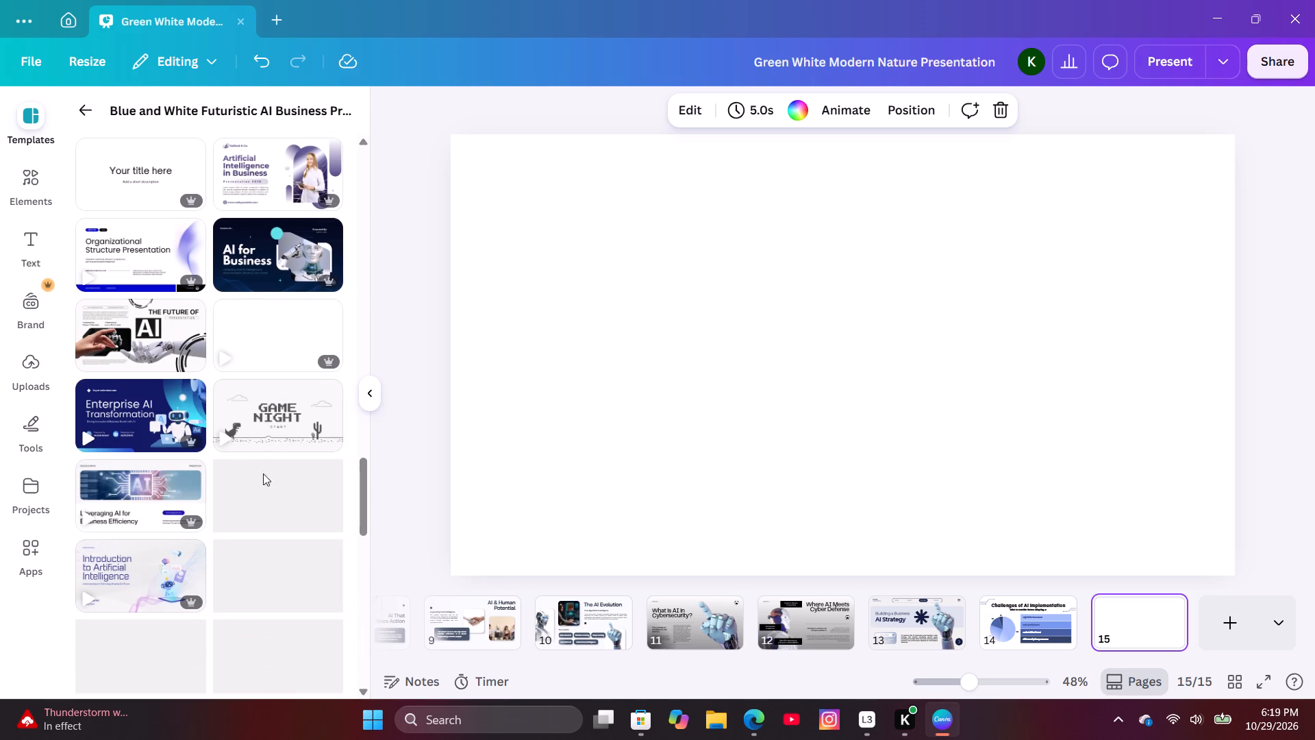
Apply the "AI in Everyday Life" page of the Black and White Modern The Future of Artificial Intelligence template to blank page 15.
{"action": "left_click", "coordinate": [176, 345]}
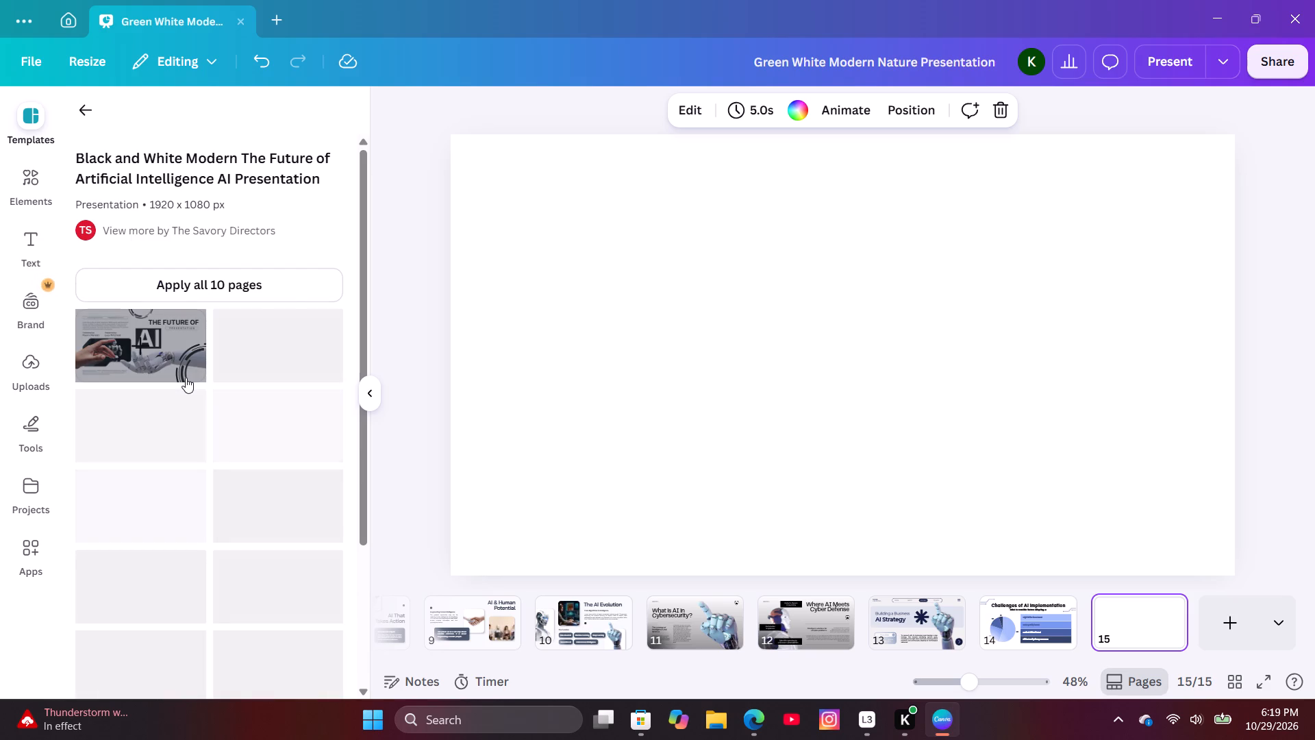
{"action": "scroll", "coordinate": [202, 416], "scroll_direction": "down", "scroll_amount": 2}
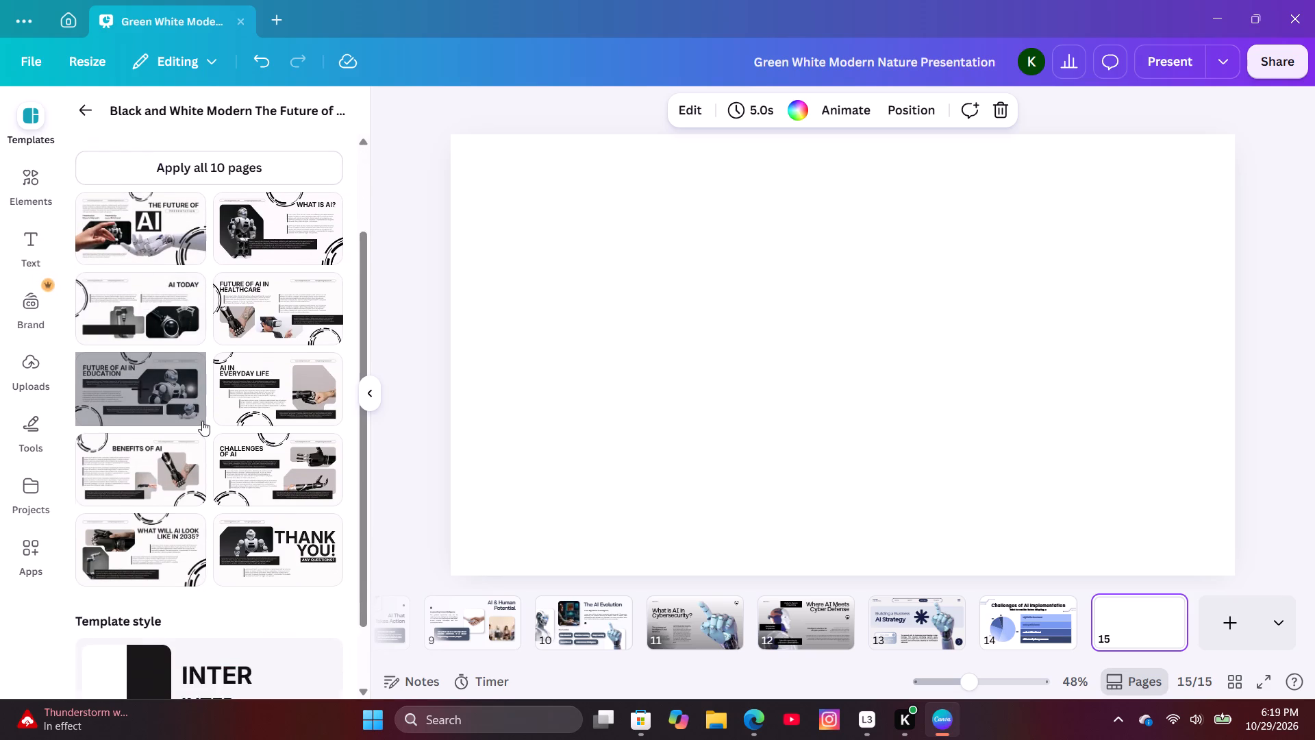
{"action": "scroll", "coordinate": [197, 424], "scroll_direction": "down", "scroll_amount": 1}
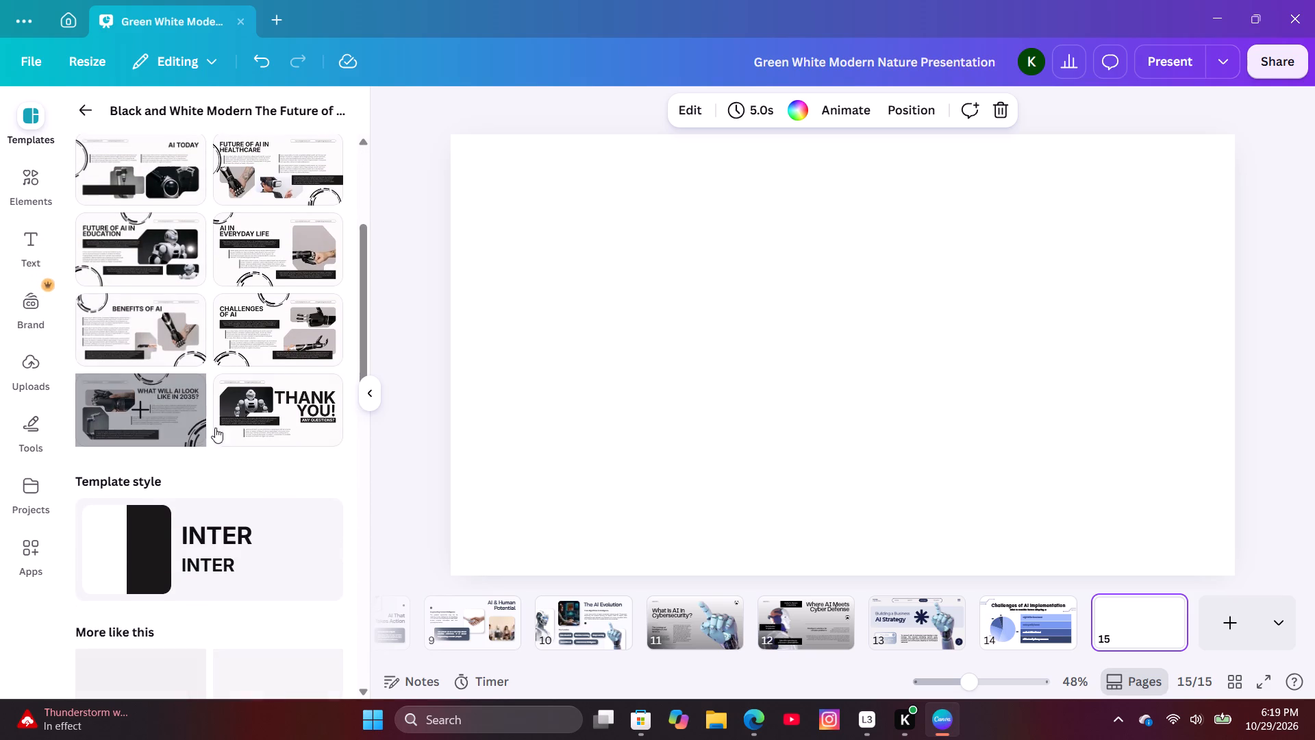
{"action": "scroll", "coordinate": [290, 310], "scroll_direction": "up", "scroll_amount": 1}
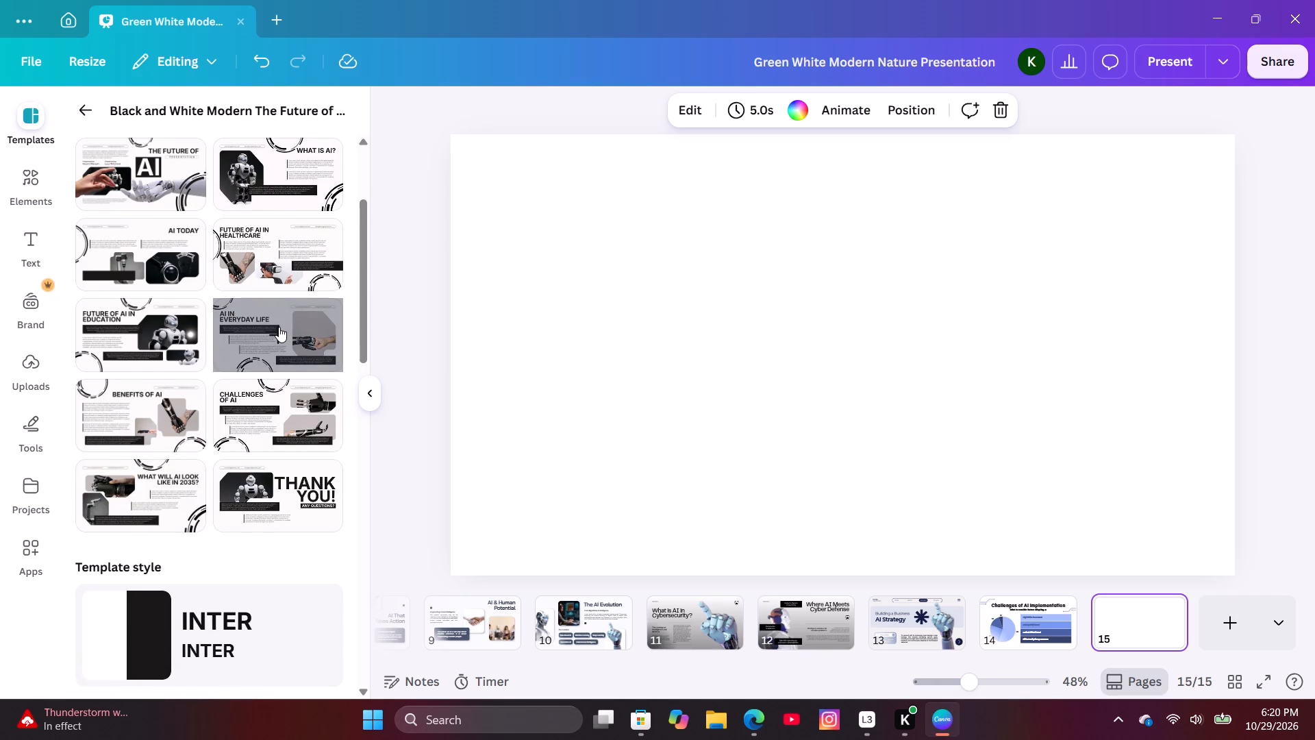
{"action": "left_click", "coordinate": [279, 327]}
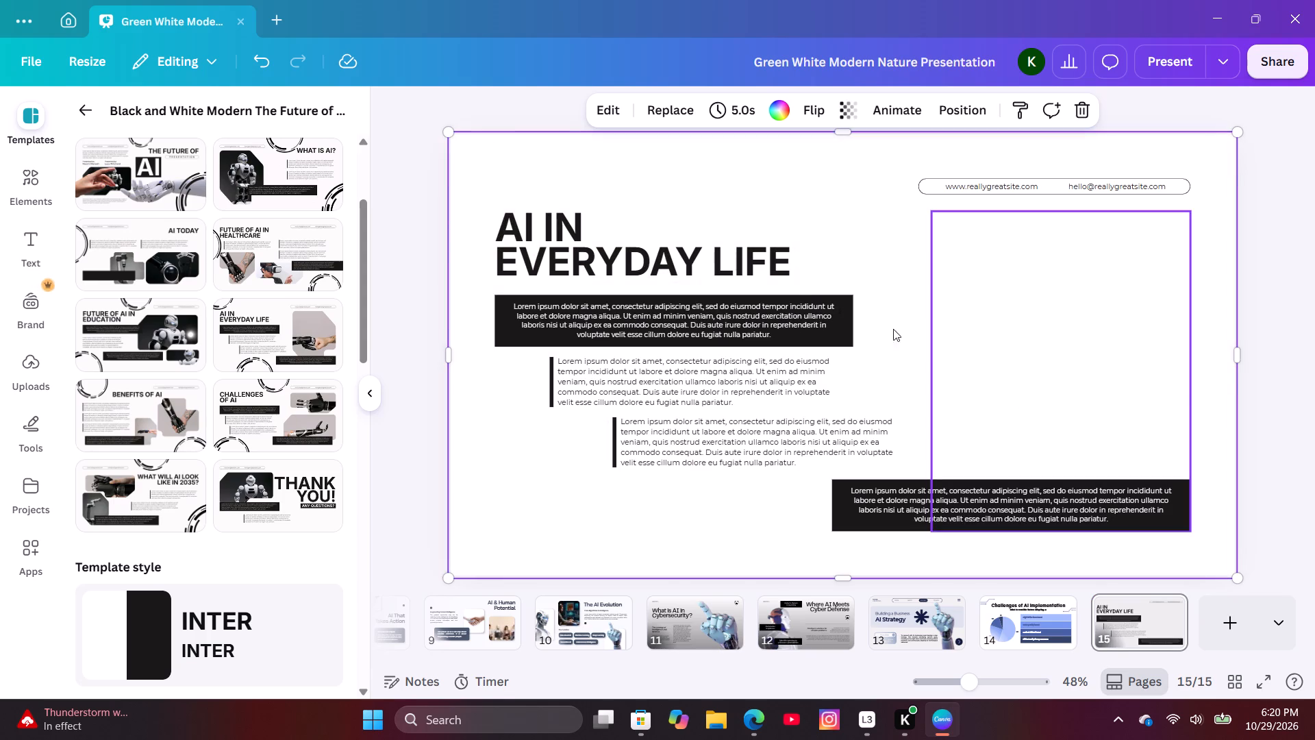
Make the two black-on-white body paragraphs beneath the upper black bar on page 15 bold.
{"action": "left_click", "coordinate": [608, 393]}
{"action": "left_click", "coordinate": [714, 110]}
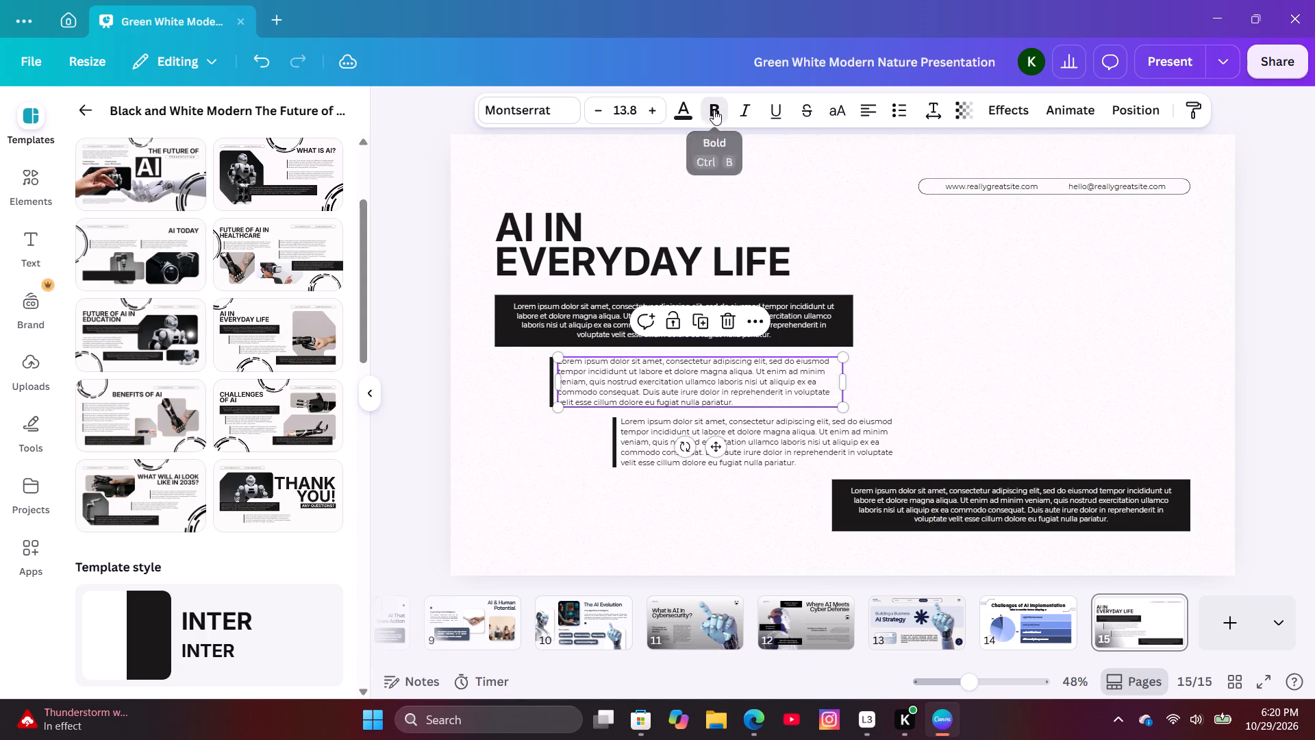
{"action": "left_click", "coordinate": [771, 451]}
{"action": "left_click", "coordinate": [711, 114]}
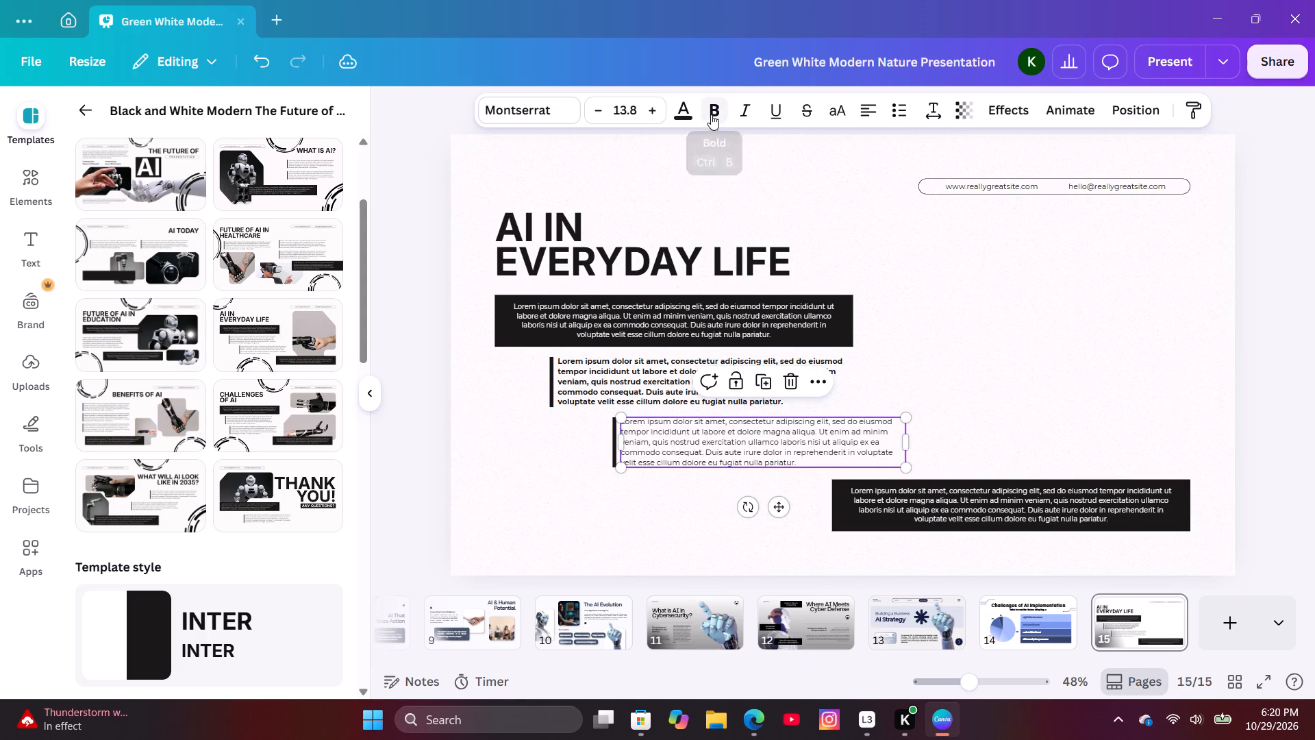
{"action": "left_click", "coordinate": [490, 469]}
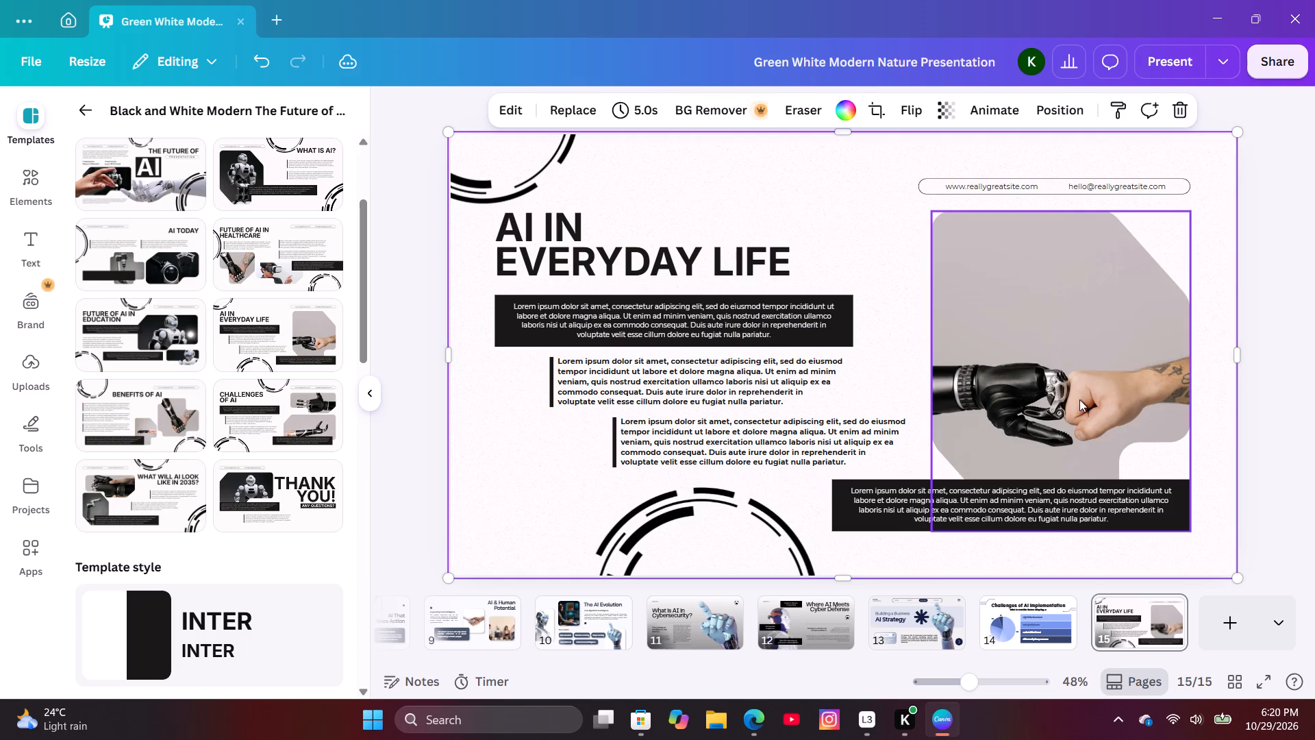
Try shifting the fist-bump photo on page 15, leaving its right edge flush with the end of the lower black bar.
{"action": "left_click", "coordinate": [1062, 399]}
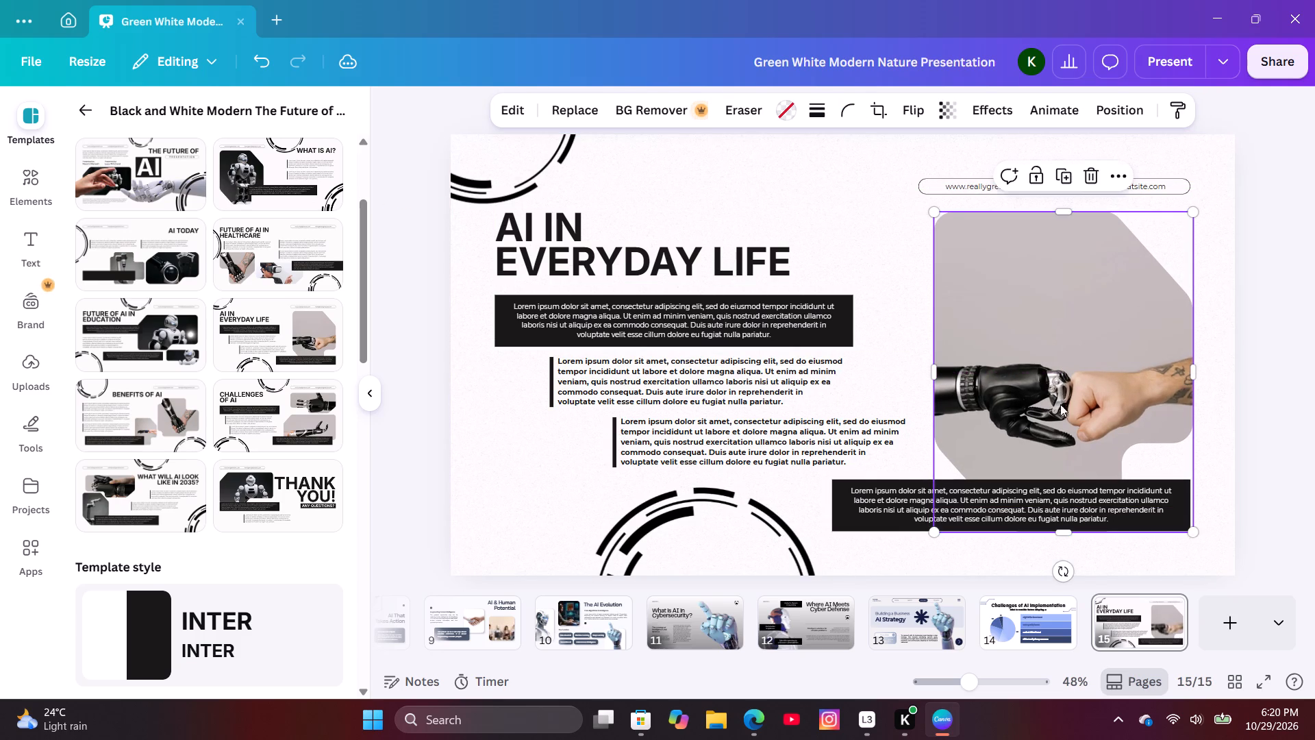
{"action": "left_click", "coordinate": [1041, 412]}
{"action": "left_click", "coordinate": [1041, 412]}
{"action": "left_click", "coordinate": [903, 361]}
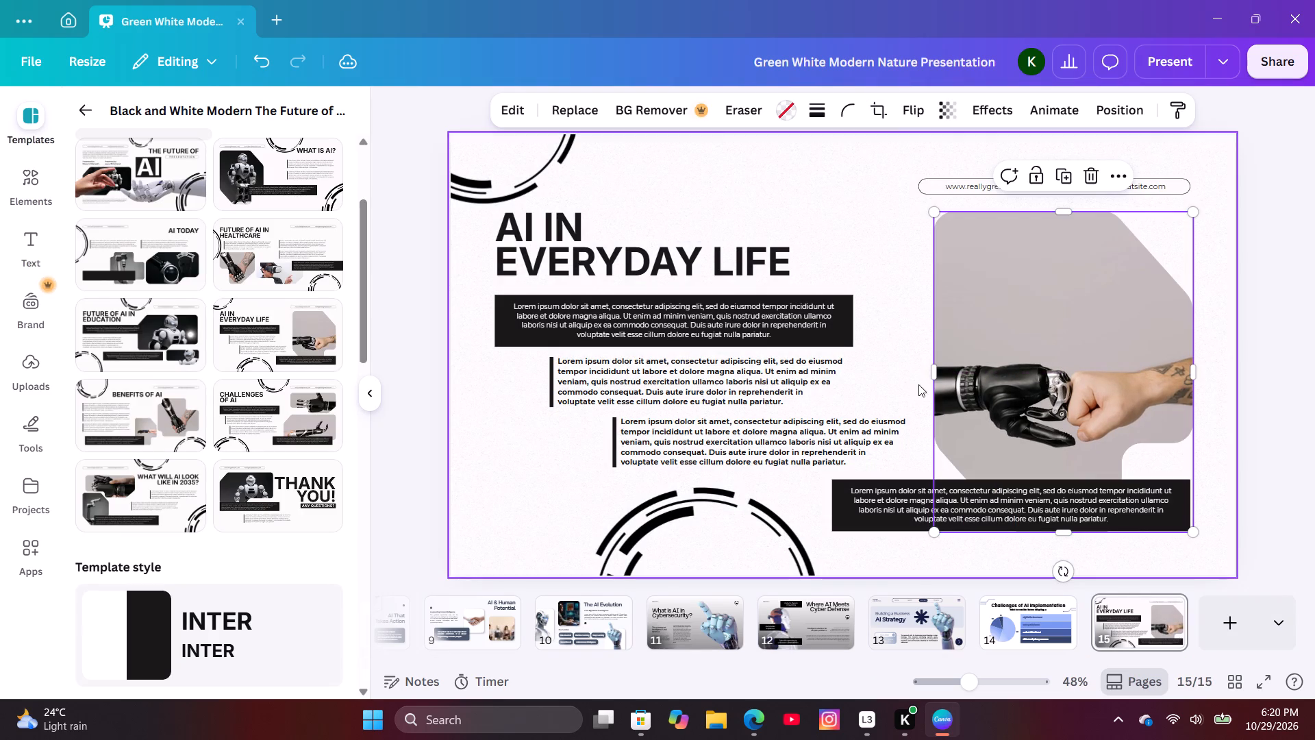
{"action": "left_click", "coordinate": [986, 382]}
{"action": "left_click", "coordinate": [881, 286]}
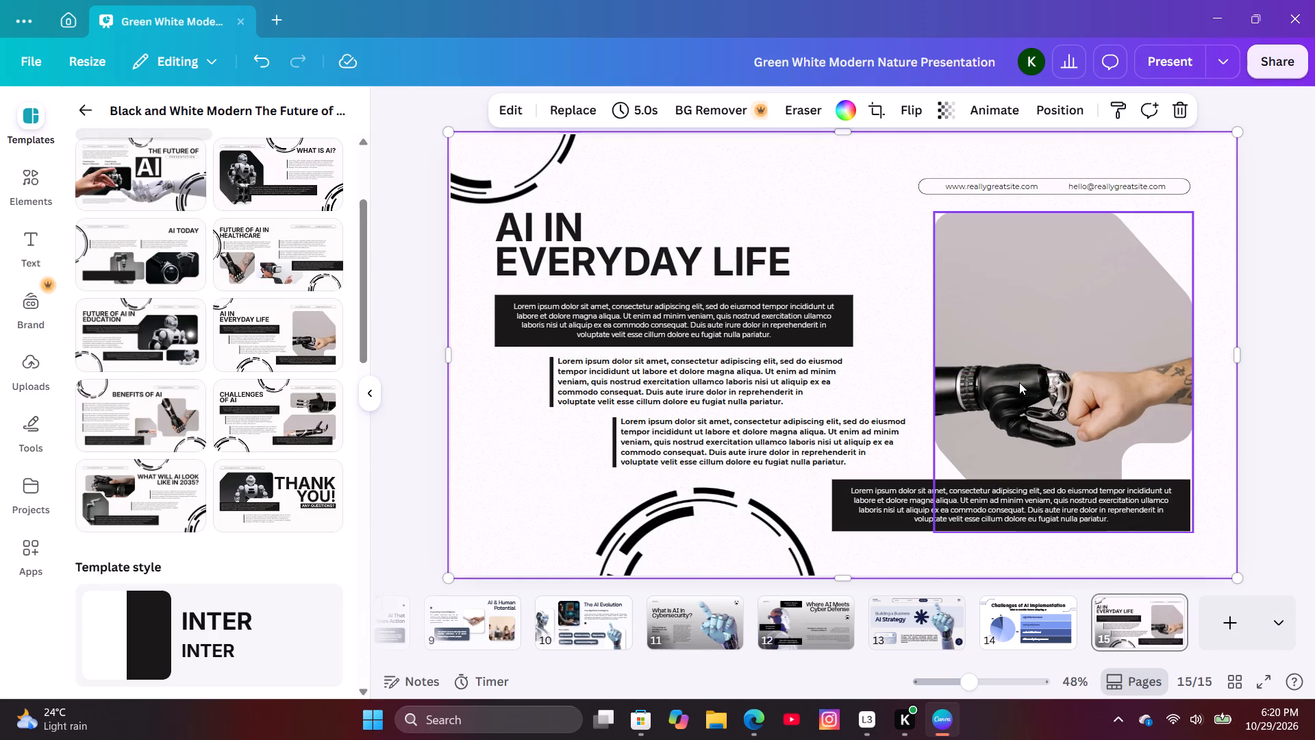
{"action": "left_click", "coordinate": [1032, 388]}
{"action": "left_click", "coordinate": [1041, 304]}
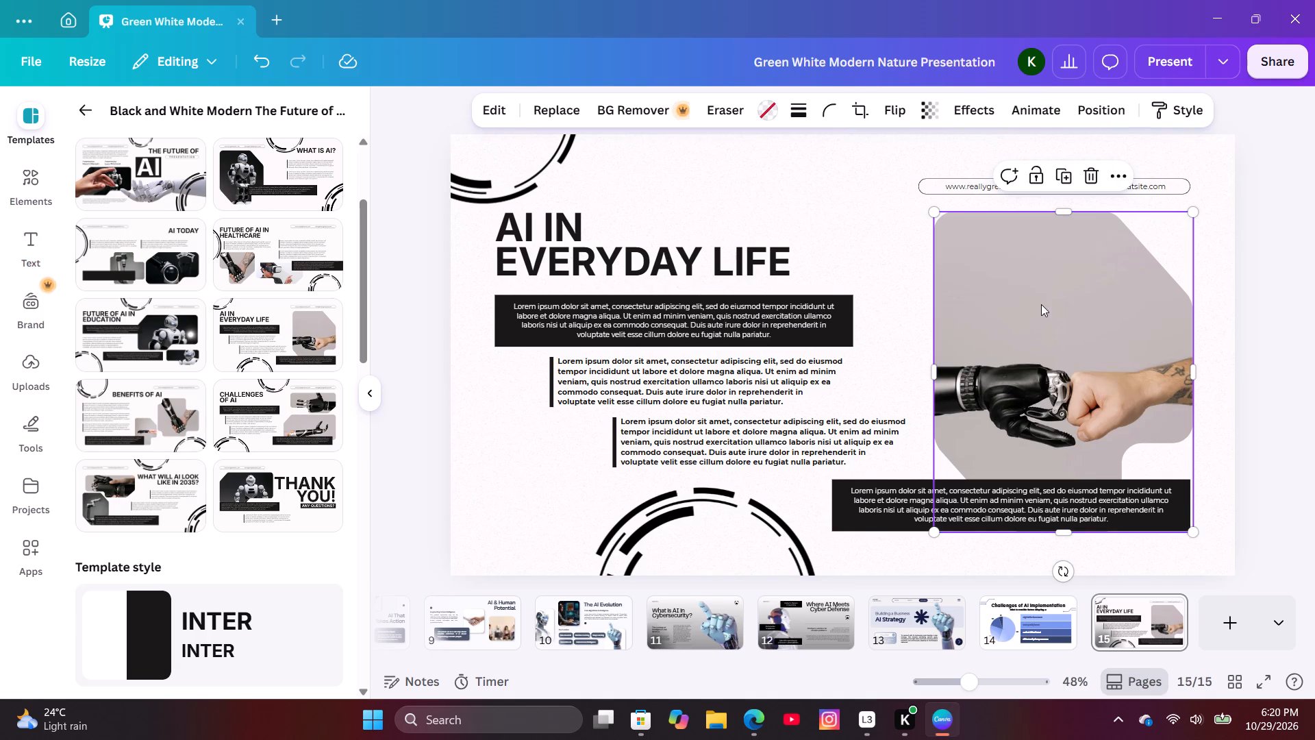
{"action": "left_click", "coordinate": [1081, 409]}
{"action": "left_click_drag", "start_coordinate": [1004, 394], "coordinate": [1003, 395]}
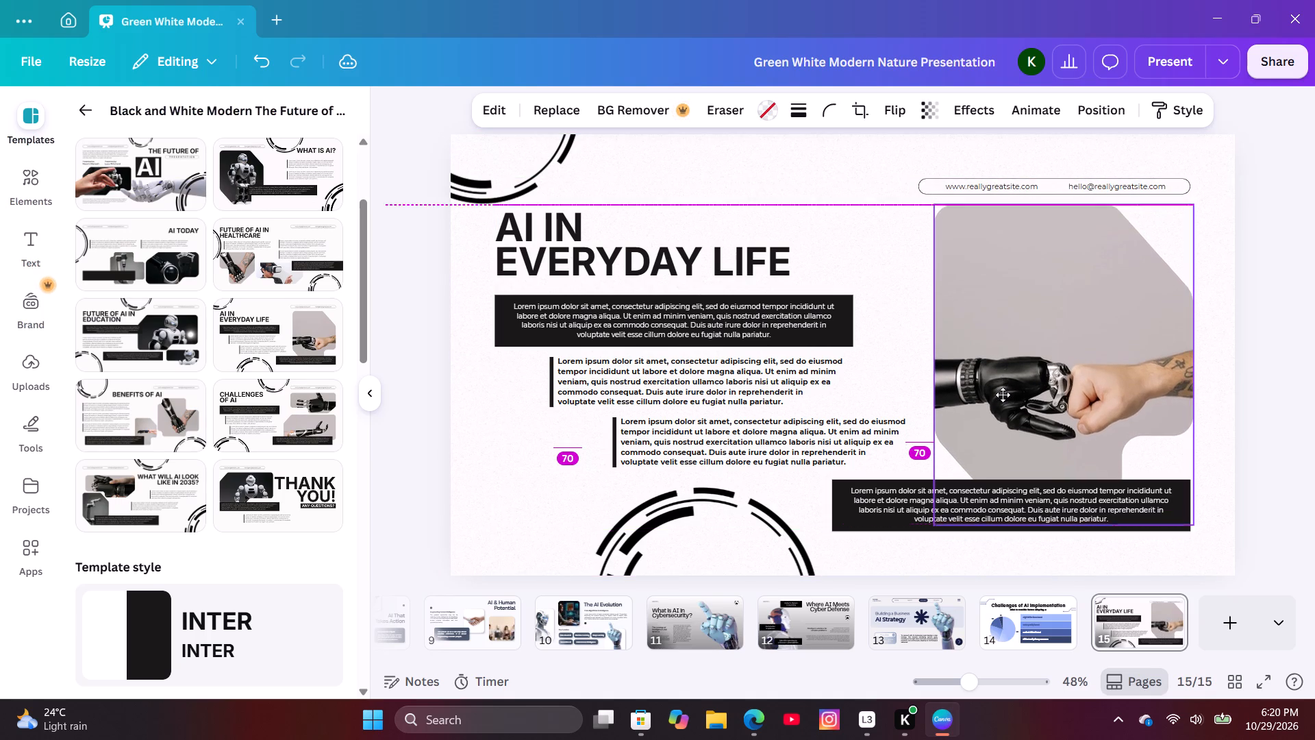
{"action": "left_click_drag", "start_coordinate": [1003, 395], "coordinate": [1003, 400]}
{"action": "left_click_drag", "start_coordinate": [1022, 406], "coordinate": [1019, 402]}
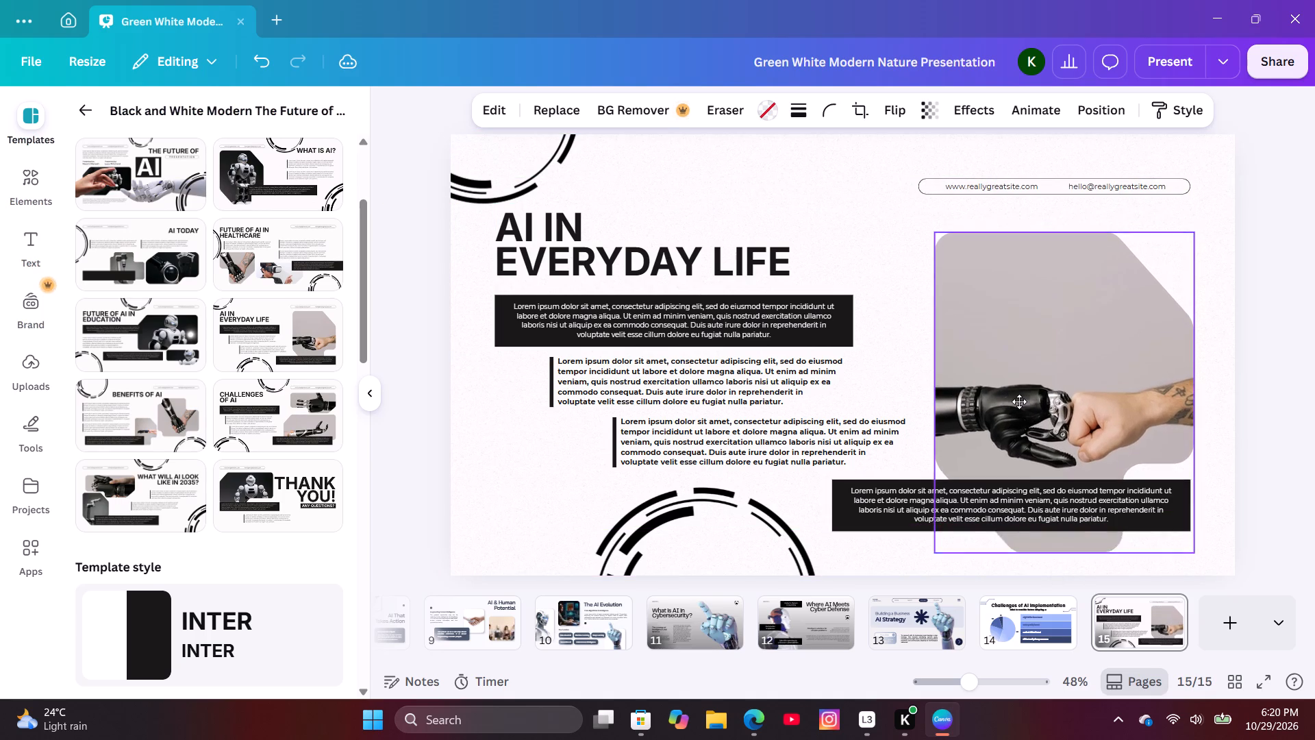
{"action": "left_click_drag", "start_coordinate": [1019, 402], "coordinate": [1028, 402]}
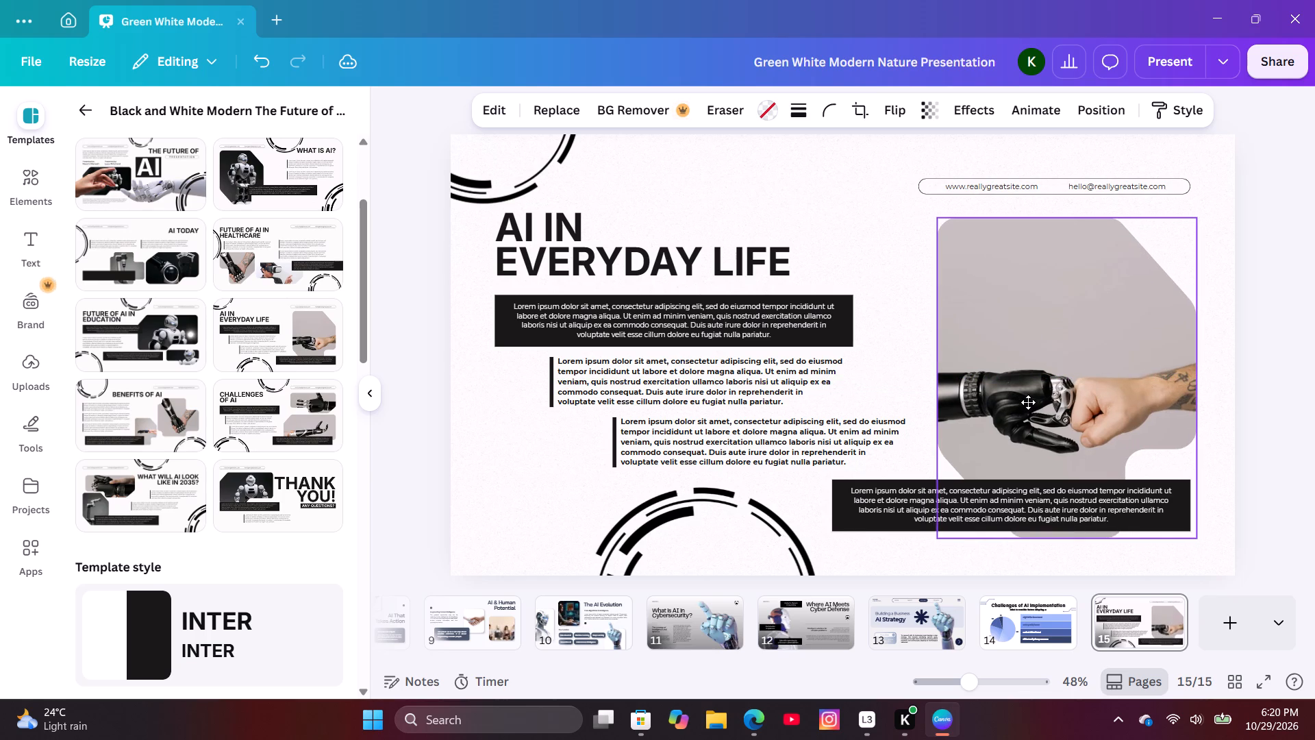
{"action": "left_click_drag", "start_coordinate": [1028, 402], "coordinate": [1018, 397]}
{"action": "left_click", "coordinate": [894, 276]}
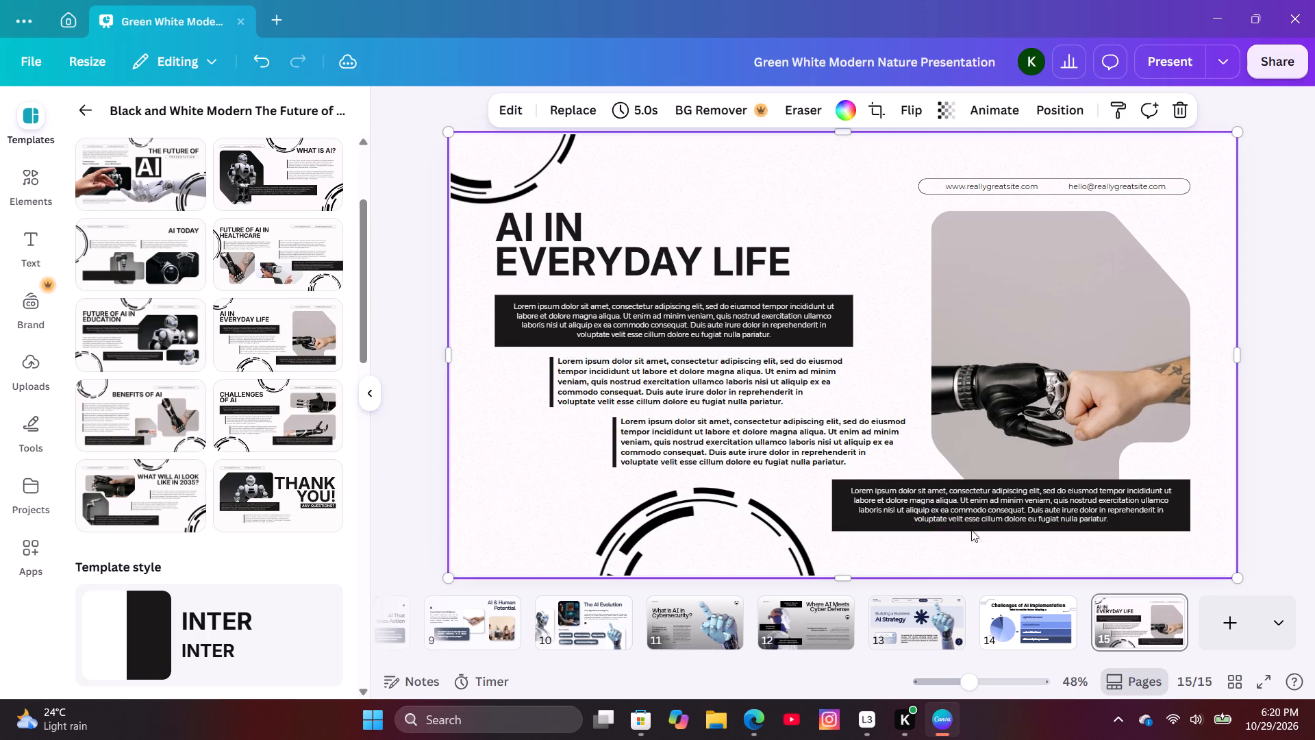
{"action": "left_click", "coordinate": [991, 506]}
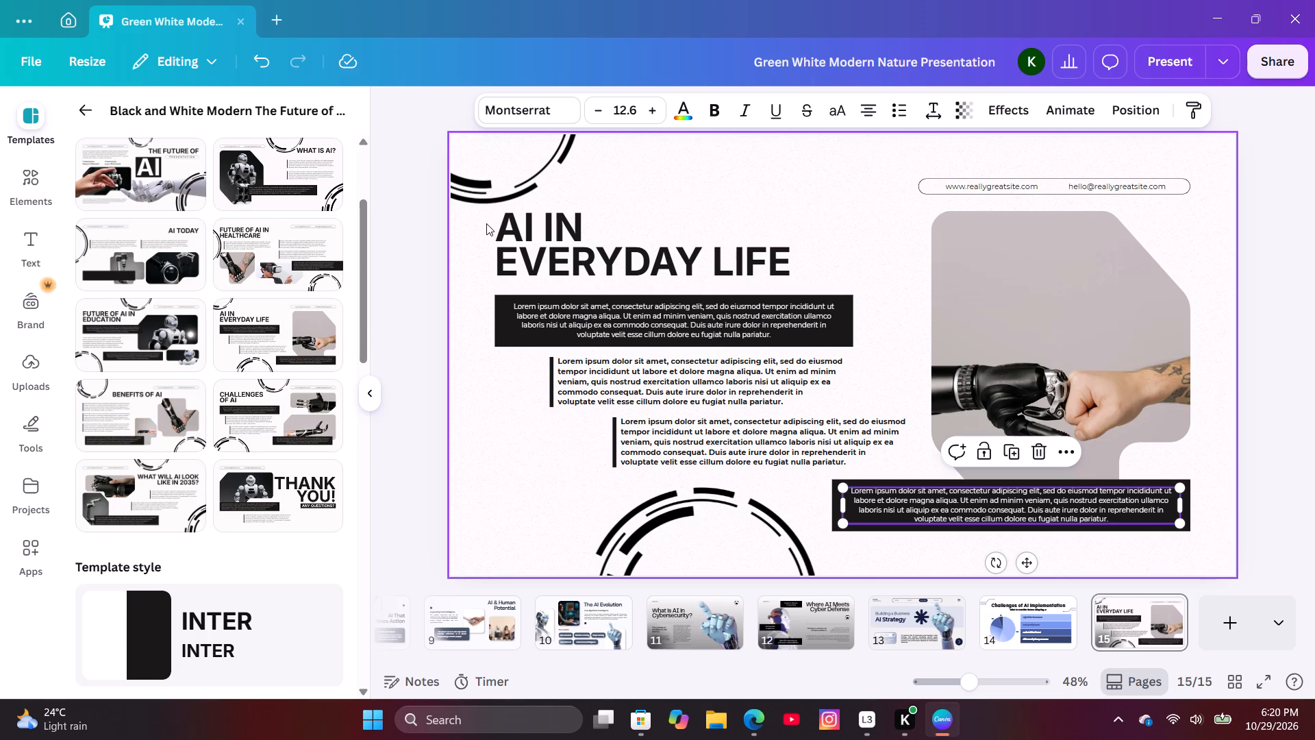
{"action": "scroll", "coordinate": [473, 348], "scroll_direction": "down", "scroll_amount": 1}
Delete the circular line ornament in the corner above the title on page 15.
{"action": "scroll", "coordinate": [753, 460], "scroll_direction": "down", "scroll_amount": 1}
{"action": "left_click", "coordinate": [784, 425]}
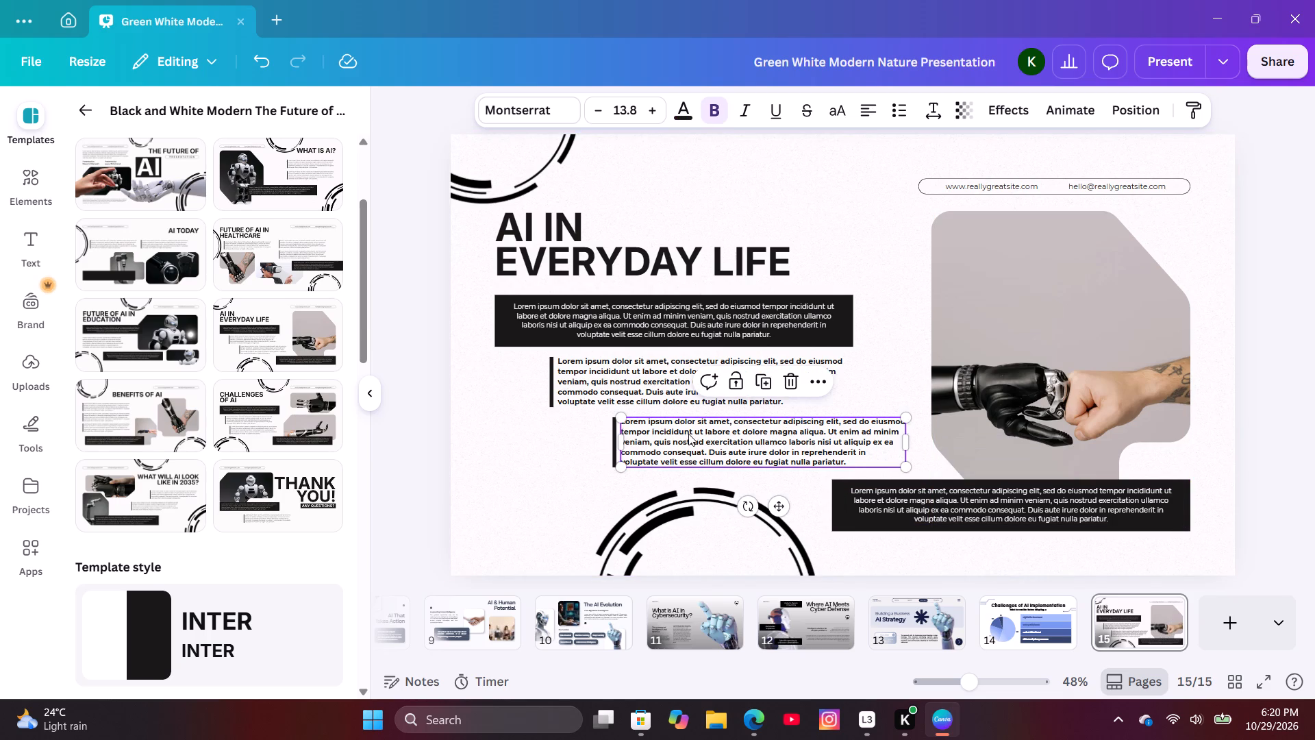
{"action": "left_click", "coordinate": [605, 310]}
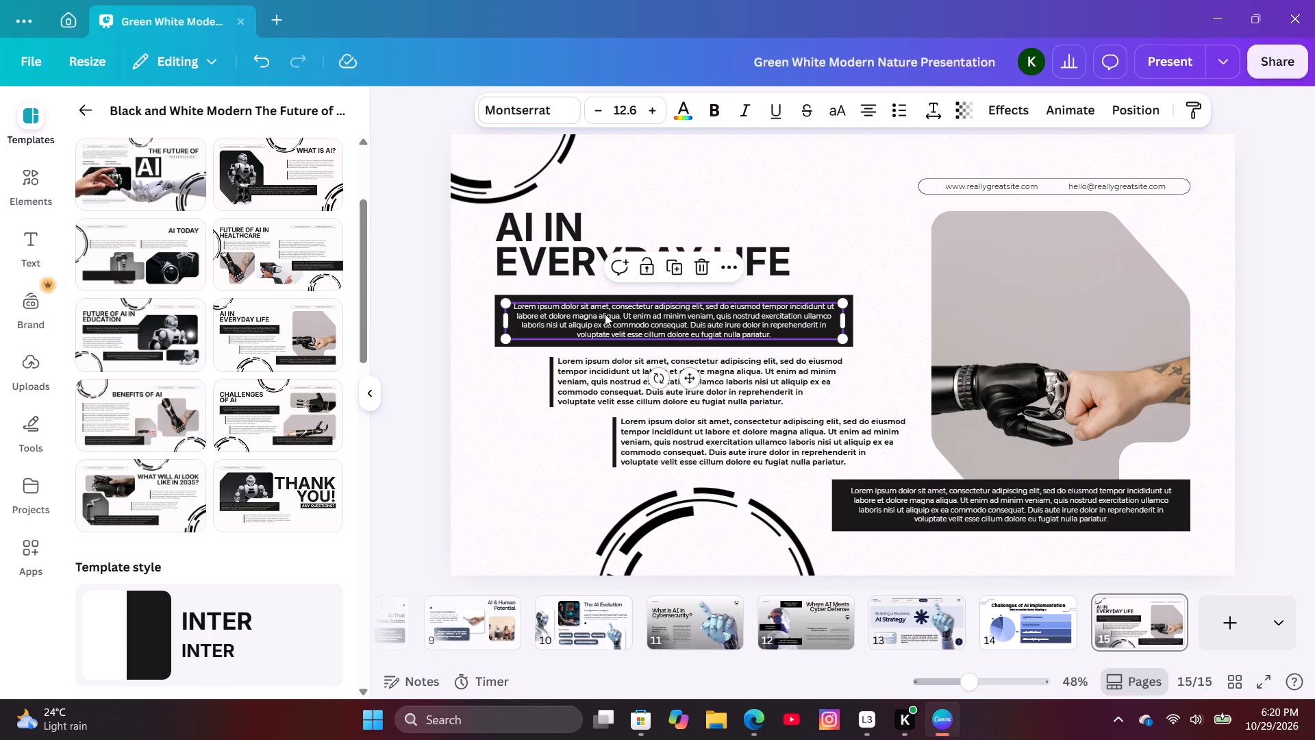
{"action": "left_click", "coordinate": [561, 258]}
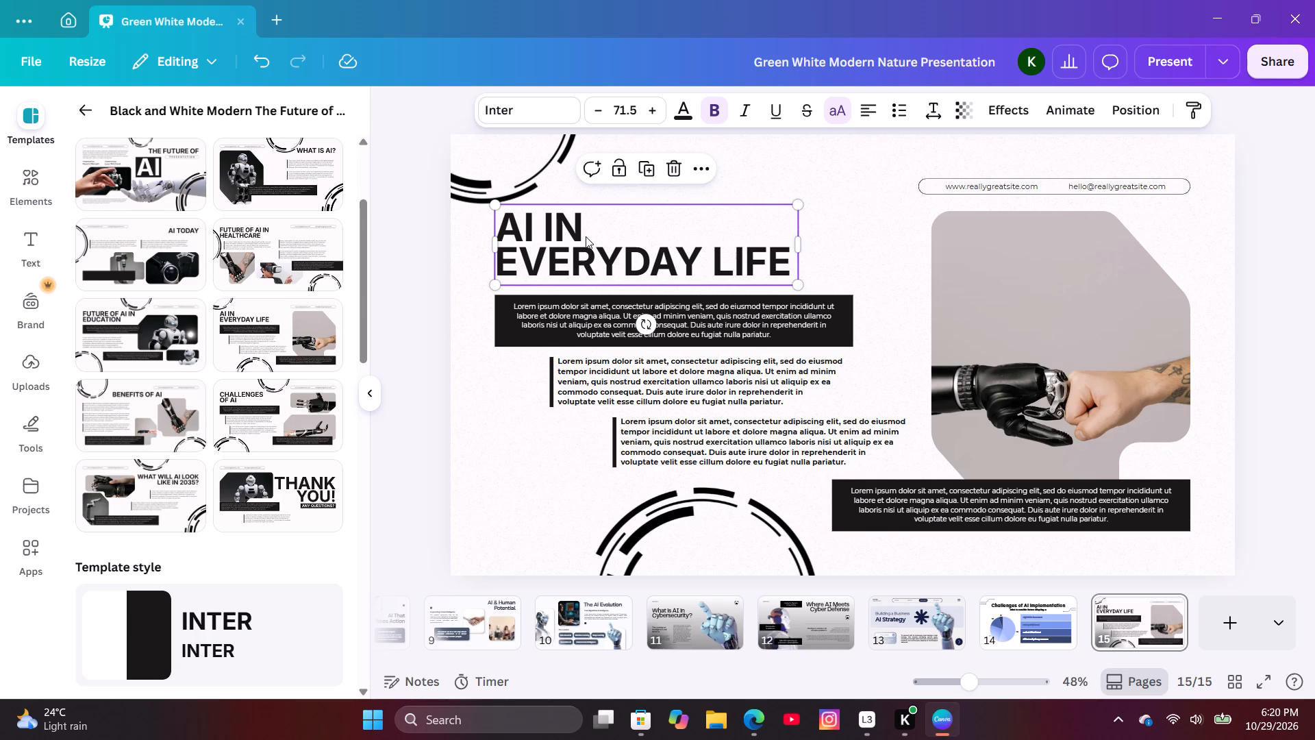
{"action": "left_click", "coordinate": [518, 173]}
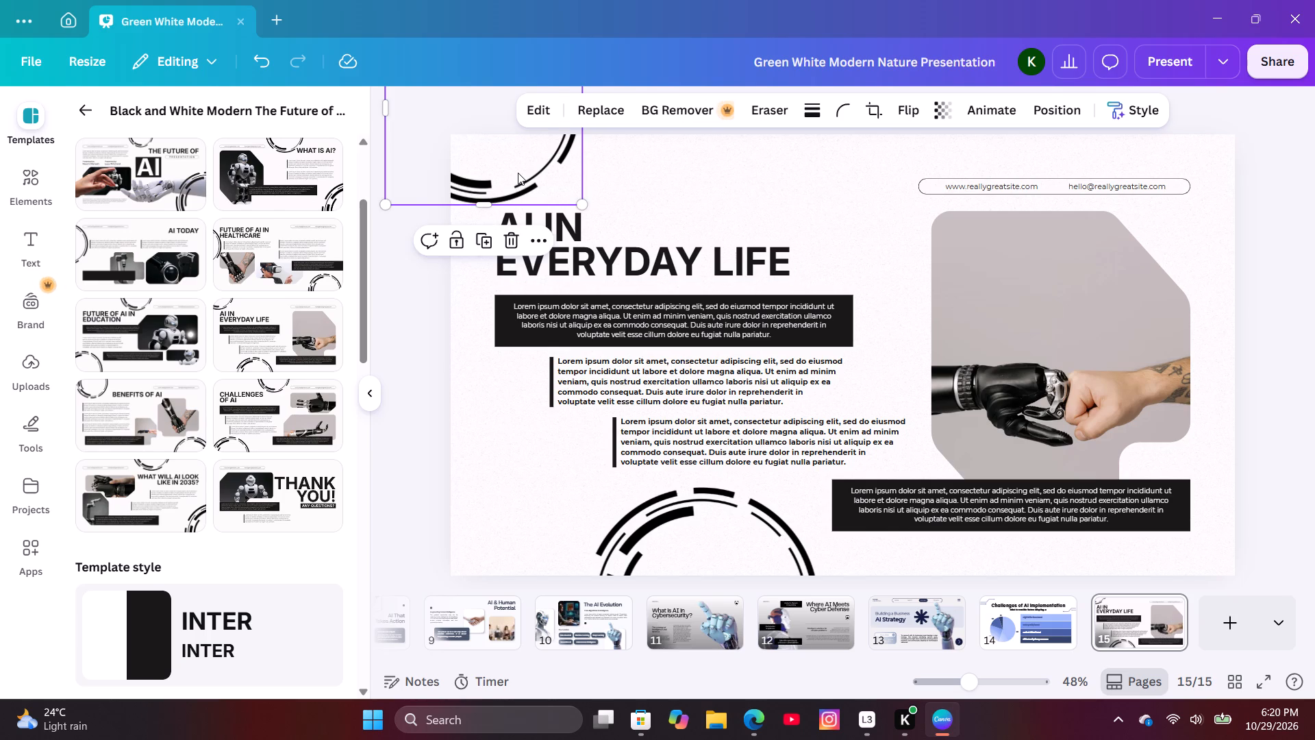
{"action": "key", "text": "BackSpace"}
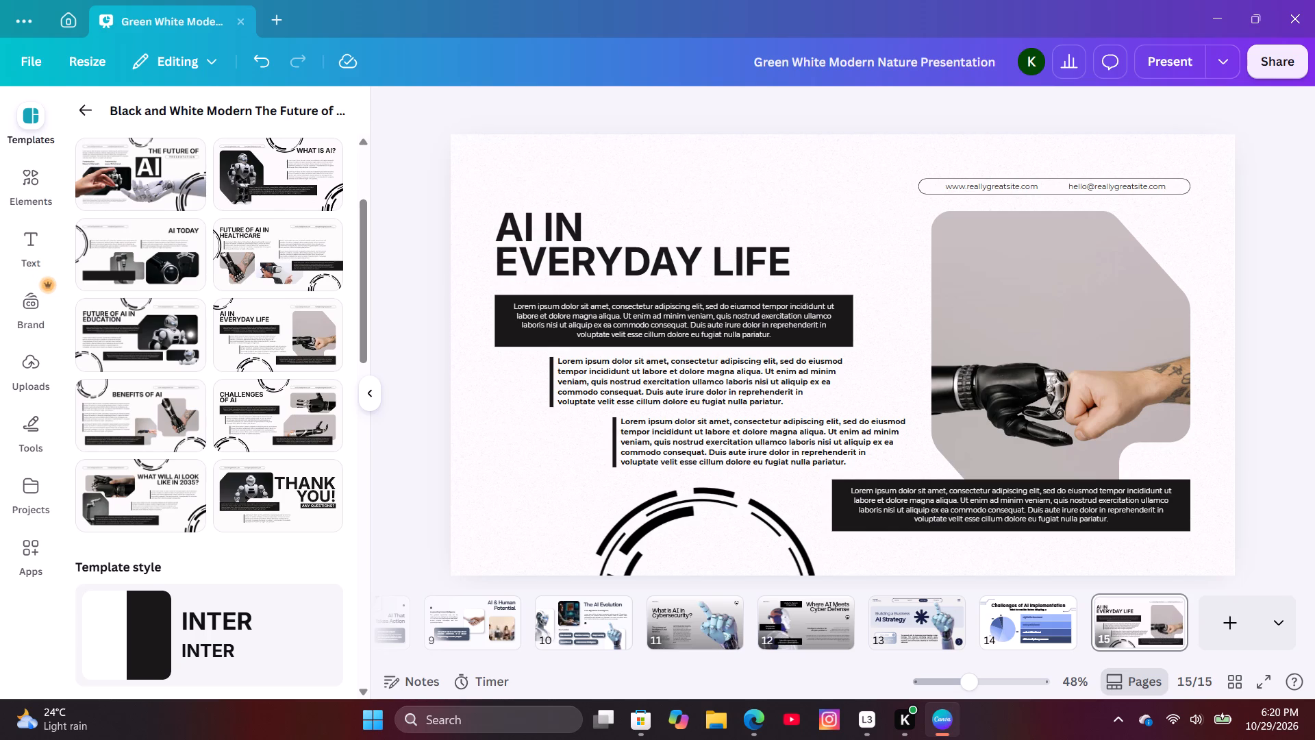
Move the "AI in Everyday Life" title up and slightly right into the space above it on page 15.
{"action": "left_click_drag", "start_coordinate": [601, 269], "coordinate": [612, 247]}
{"action": "left_click", "coordinate": [615, 319]}
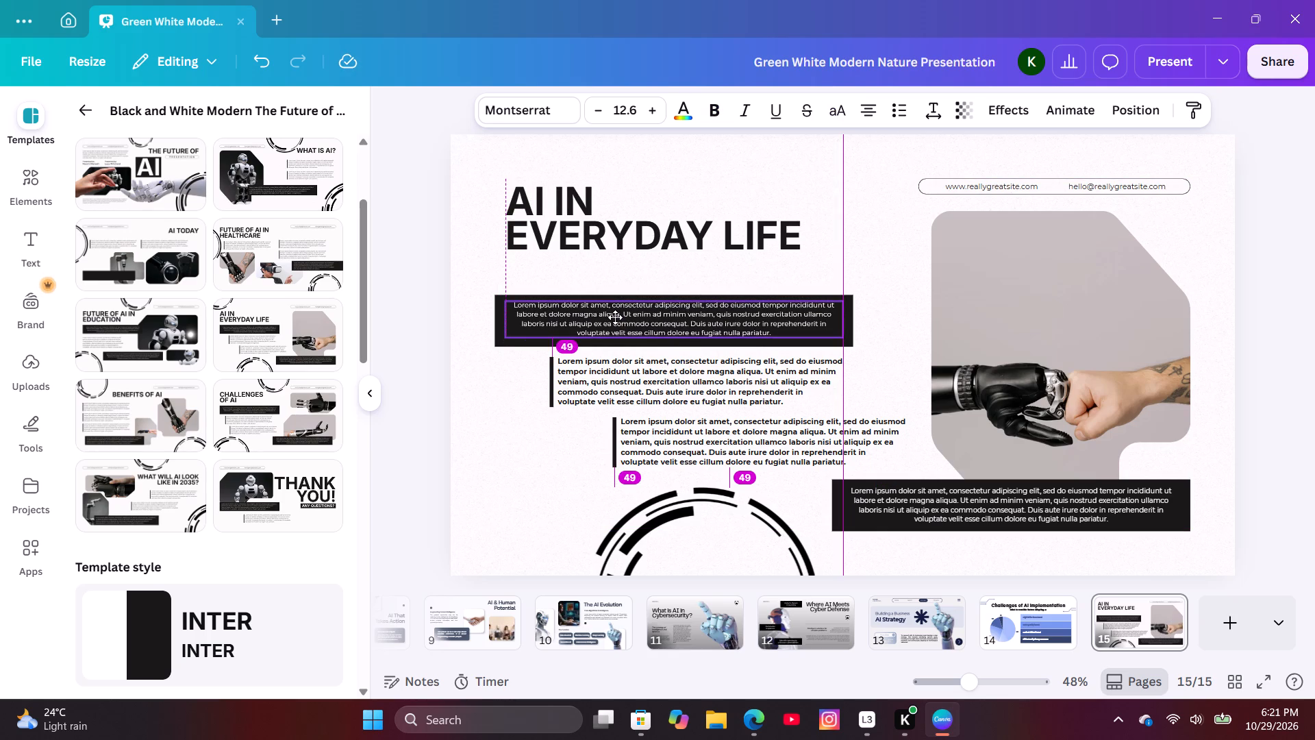
{"action": "left_click", "coordinate": [850, 243]}
Move the upper black bar together with its paragraph up until it sits directly beneath the title on page 15.
{"action": "left_click_drag", "start_coordinate": [486, 264], "coordinate": [500, 304]}
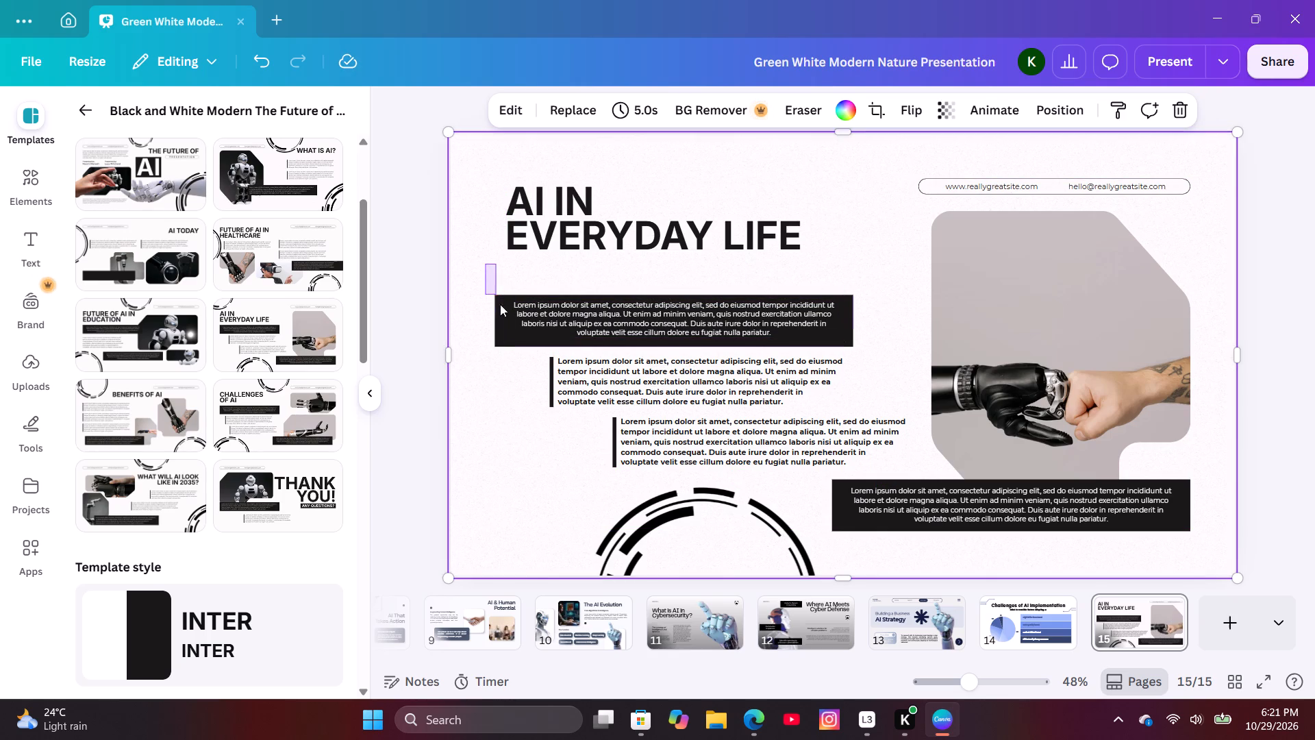
{"action": "left_click_drag", "start_coordinate": [500, 304], "coordinate": [523, 355]}
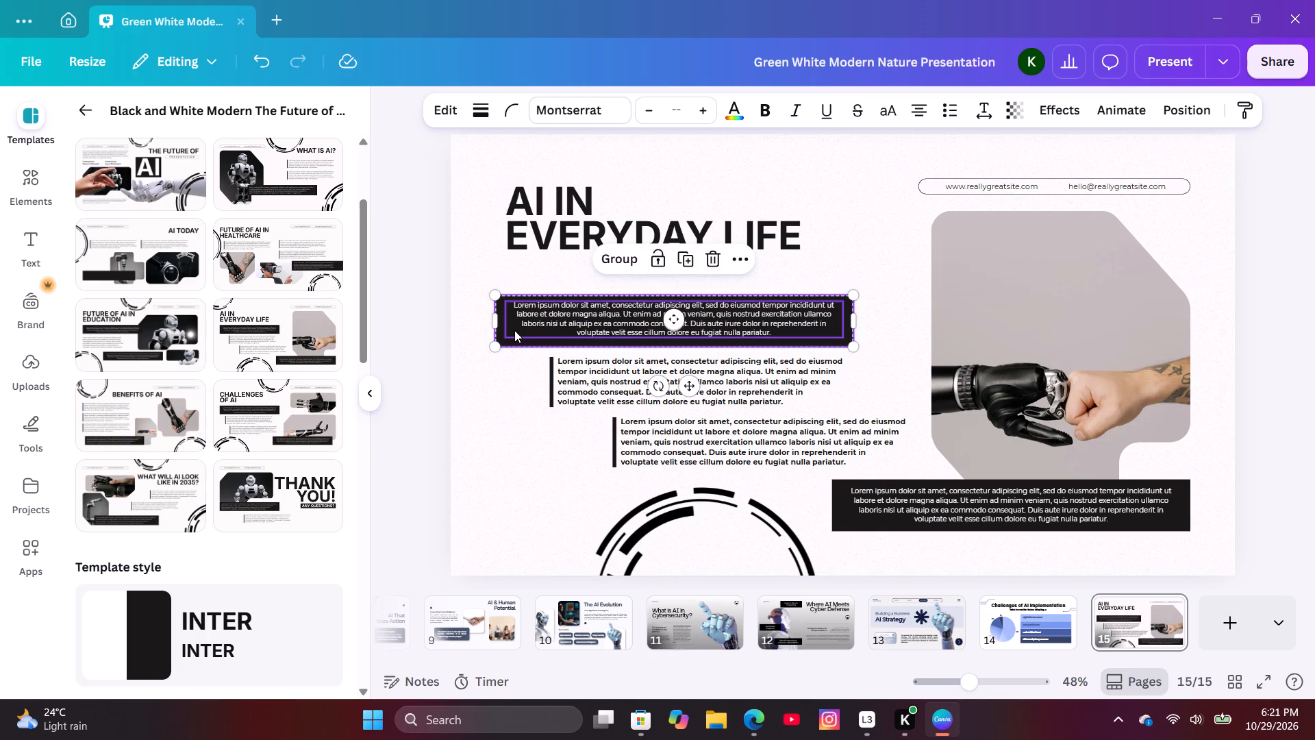
{"action": "key", "text": "Up"}
{"action": "key", "text": "Up"}
{"action": "key", "text": "Up"}
{"action": "key", "text": "Up"}
{"action": "key", "text": "Up"}
{"action": "key", "text": "Up"}
{"action": "key", "text": "Up"}
{"action": "key", "text": "Up"}
{"action": "key", "text": "Up"}
{"action": "key", "text": "Up"}
{"action": "key", "text": "Up"}
{"action": "key", "text": "Up"}
{"action": "key", "text": "Up"}
{"action": "key", "text": "Up"}
{"action": "key", "text": "Up"}
{"action": "key", "text": "Up"}
{"action": "key", "text": "Up"}
{"action": "key", "text": "Up"}
{"action": "key", "text": "Up"}
{"action": "key", "text": "Up"}
{"action": "key", "text": "Up"}
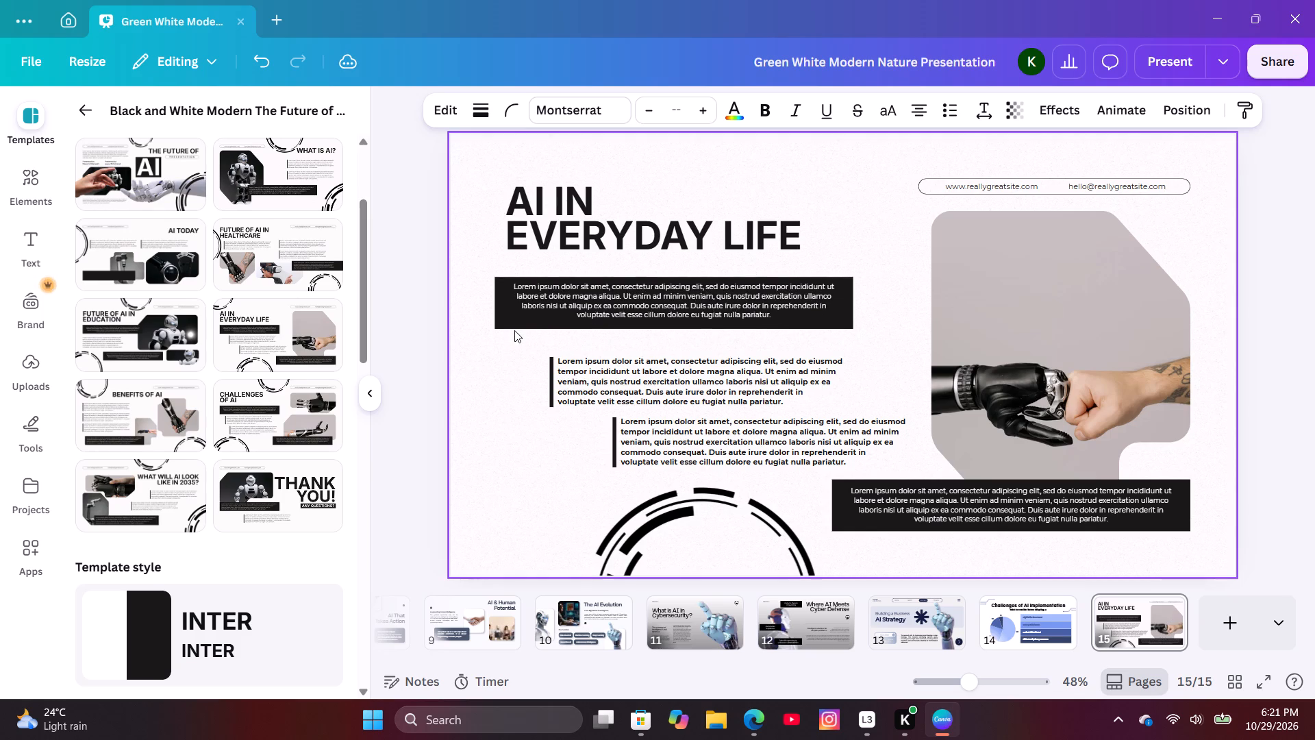
{"action": "key", "text": "Up"}
{"action": "key", "text": "Up"}
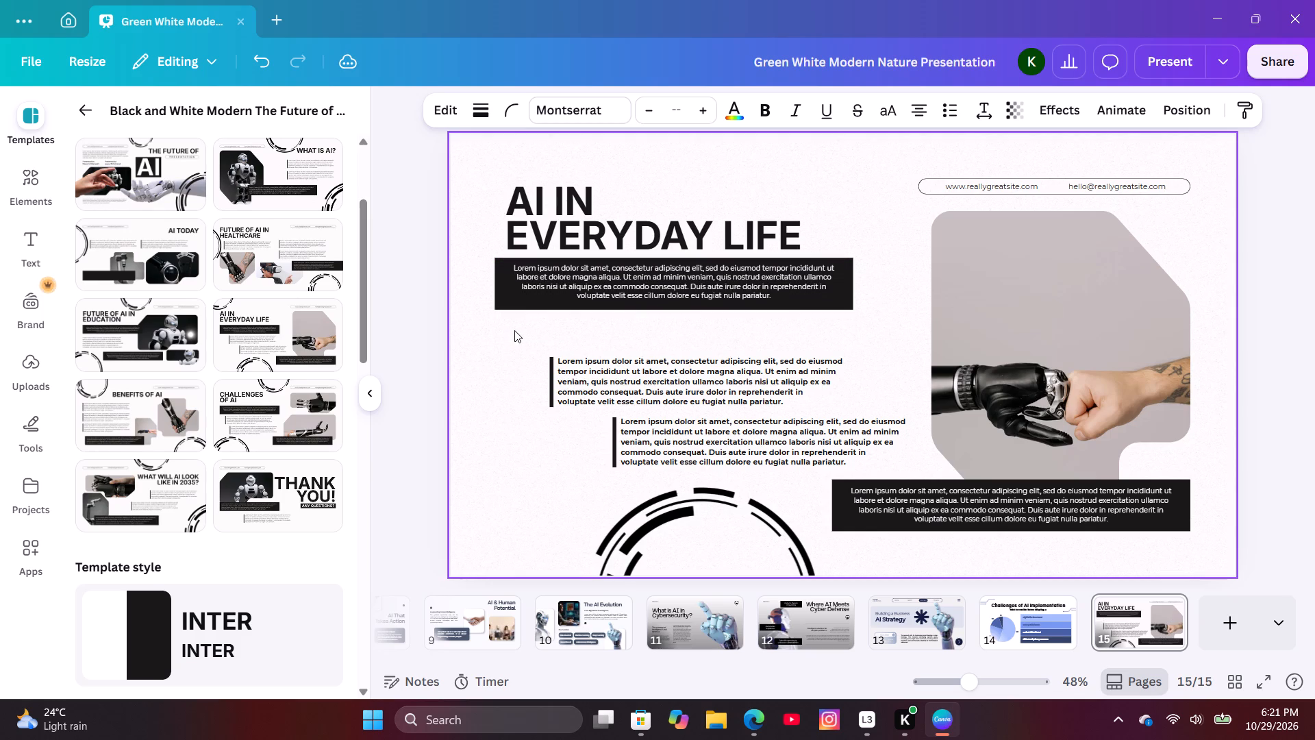
{"action": "left_click", "coordinate": [870, 159]}
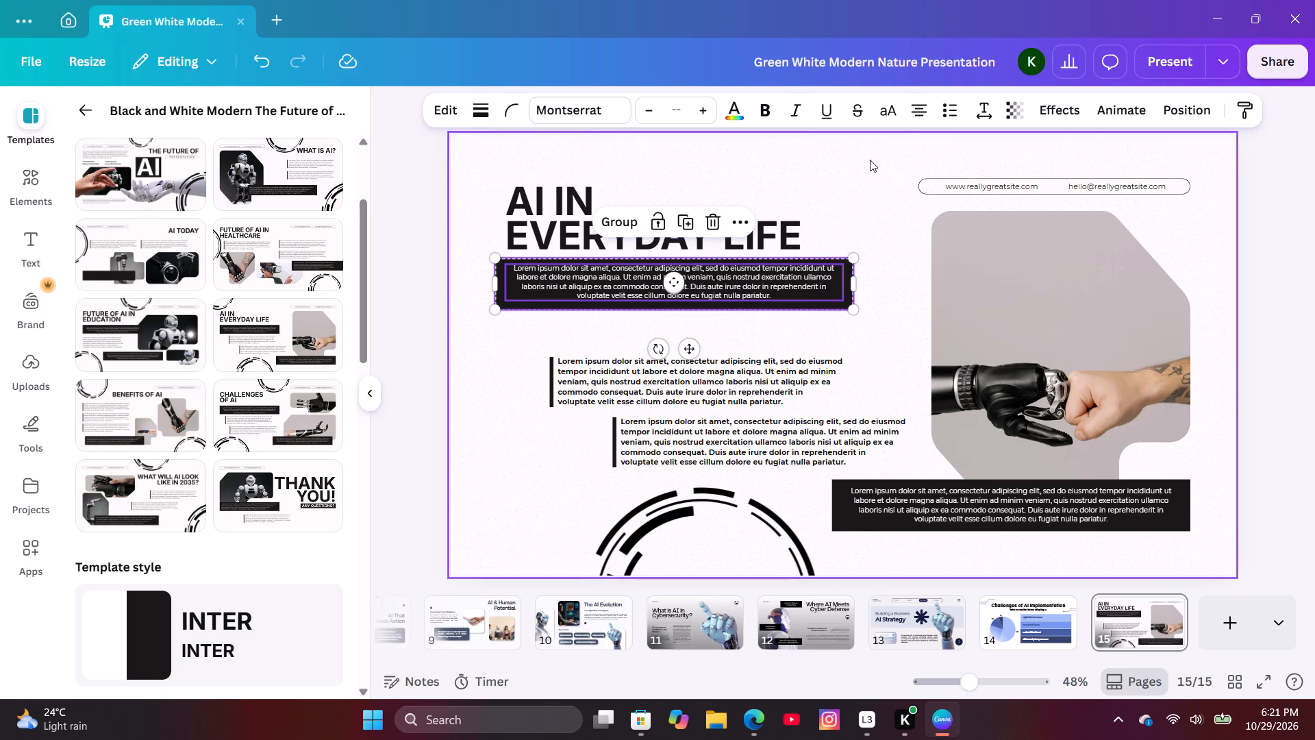
Add page 16 and apply the template's "What Will AI Look Like in 2035?" page to it.
{"action": "scroll", "coordinate": [994, 454], "scroll_direction": "down", "scroll_amount": 4}
{"action": "scroll", "coordinate": [1182, 648], "scroll_direction": "down", "scroll_amount": 2}
{"action": "scroll", "coordinate": [1190, 717], "scroll_direction": "down", "scroll_amount": 2}
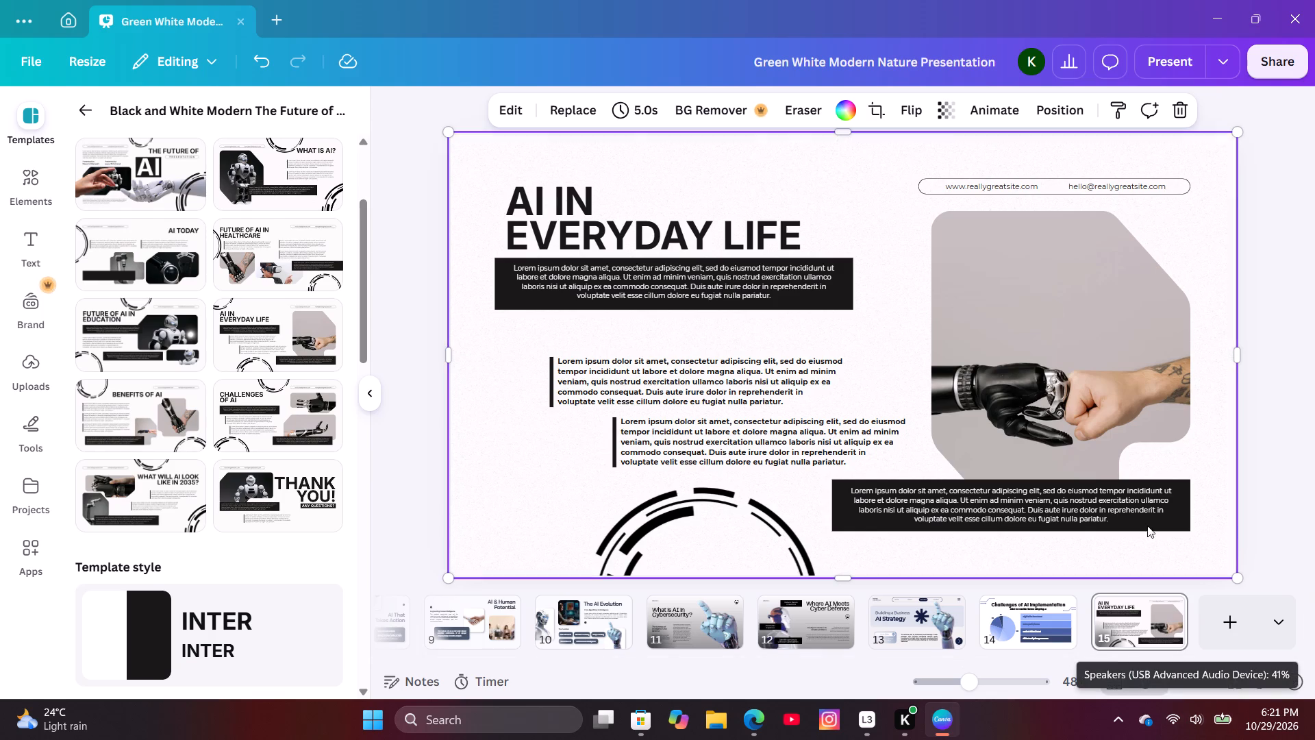
{"action": "scroll", "coordinate": [1147, 524], "scroll_direction": "down", "scroll_amount": 3}
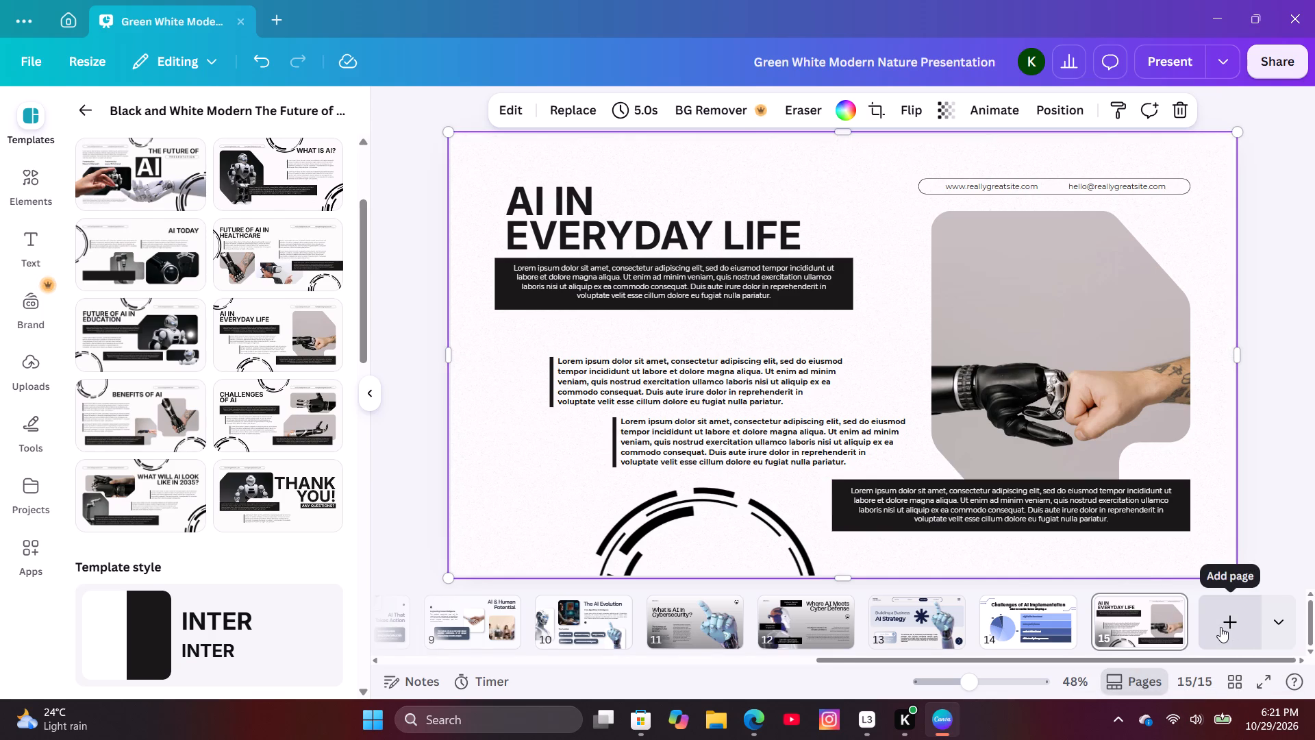
{"action": "left_click", "coordinate": [1220, 627]}
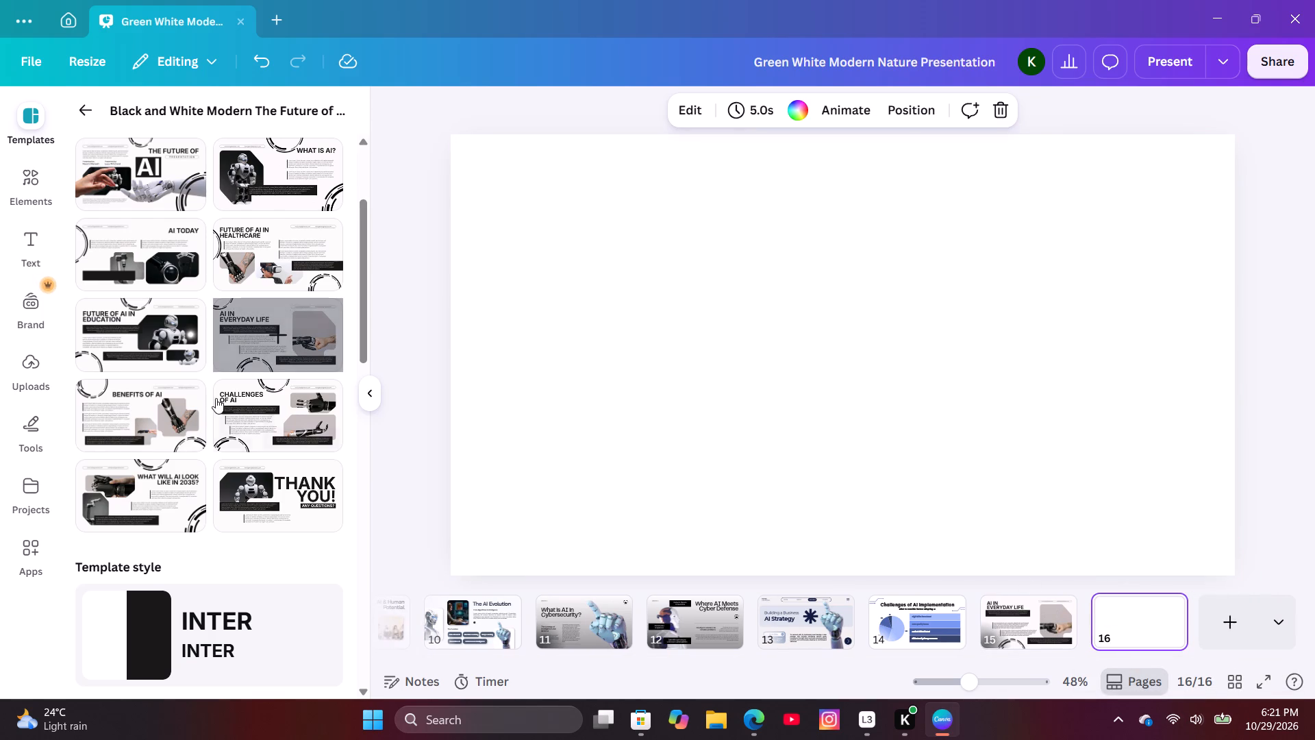
{"action": "left_click", "coordinate": [173, 489]}
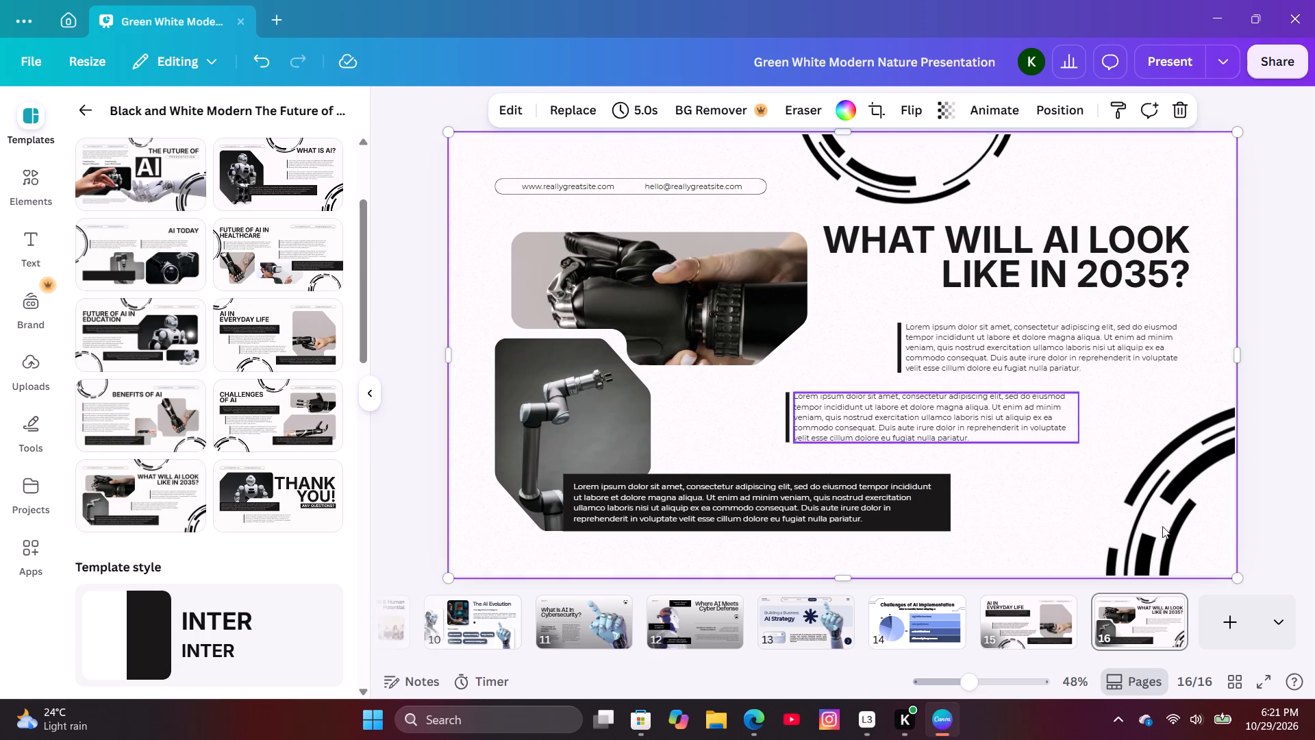
Add a blank page 17 at the end of the presentation.
{"action": "left_click", "coordinate": [1230, 632]}
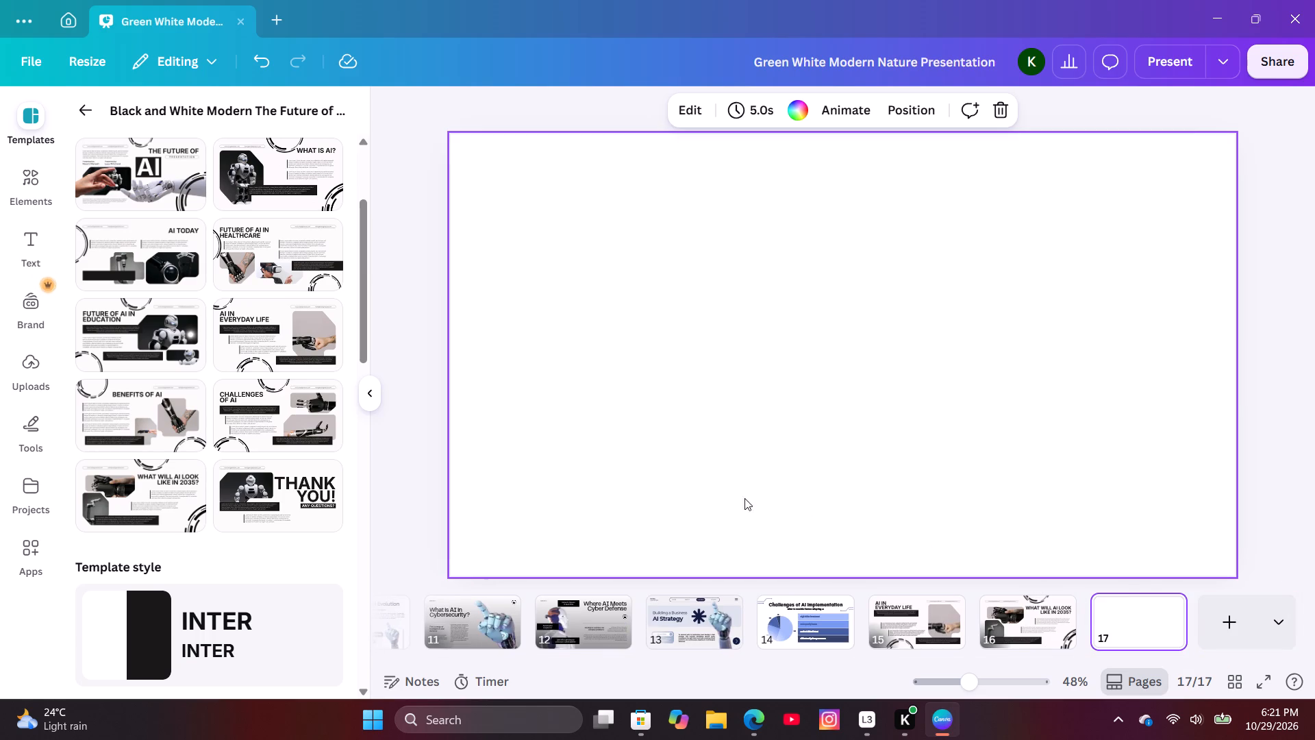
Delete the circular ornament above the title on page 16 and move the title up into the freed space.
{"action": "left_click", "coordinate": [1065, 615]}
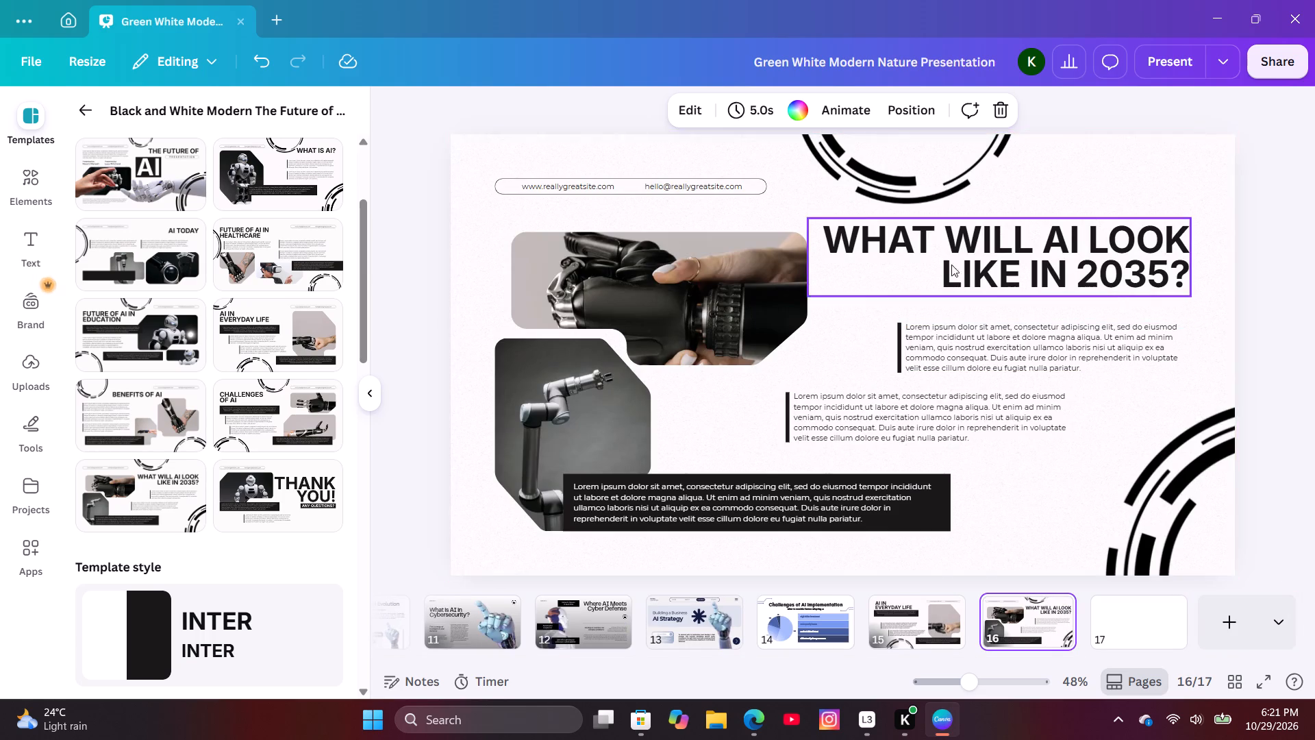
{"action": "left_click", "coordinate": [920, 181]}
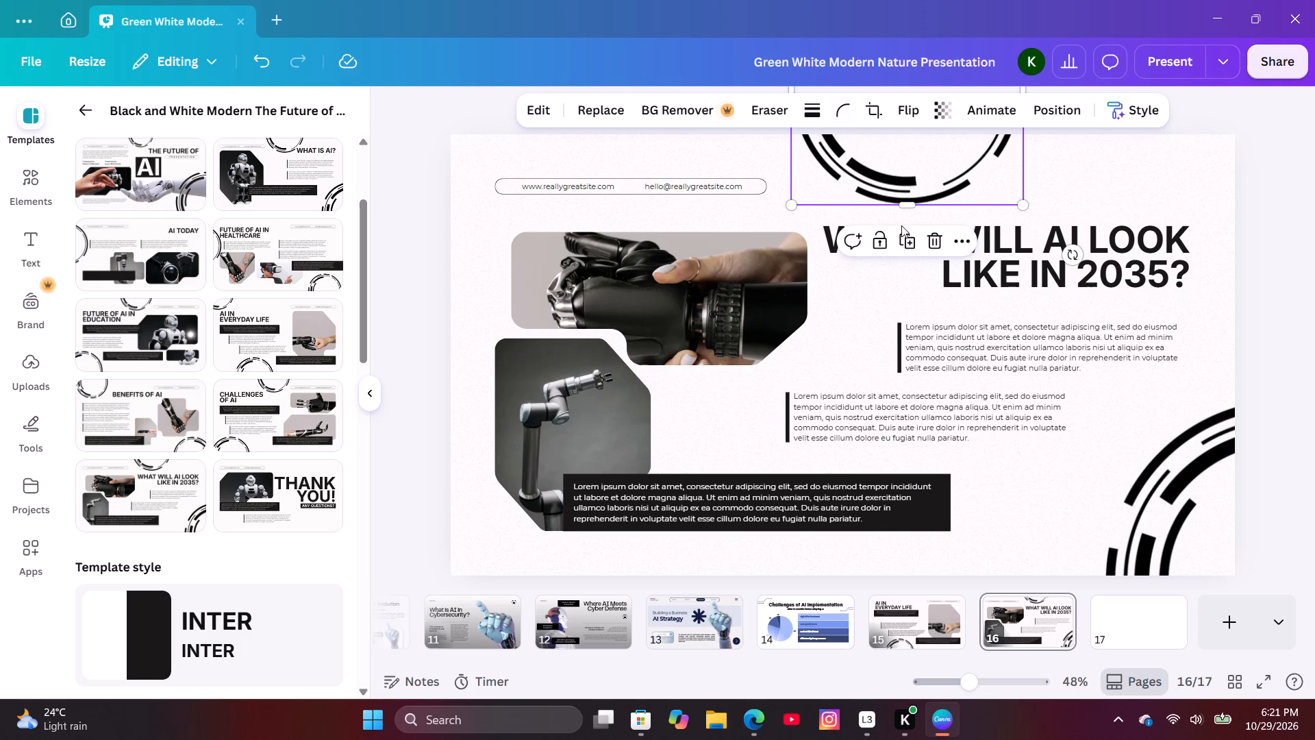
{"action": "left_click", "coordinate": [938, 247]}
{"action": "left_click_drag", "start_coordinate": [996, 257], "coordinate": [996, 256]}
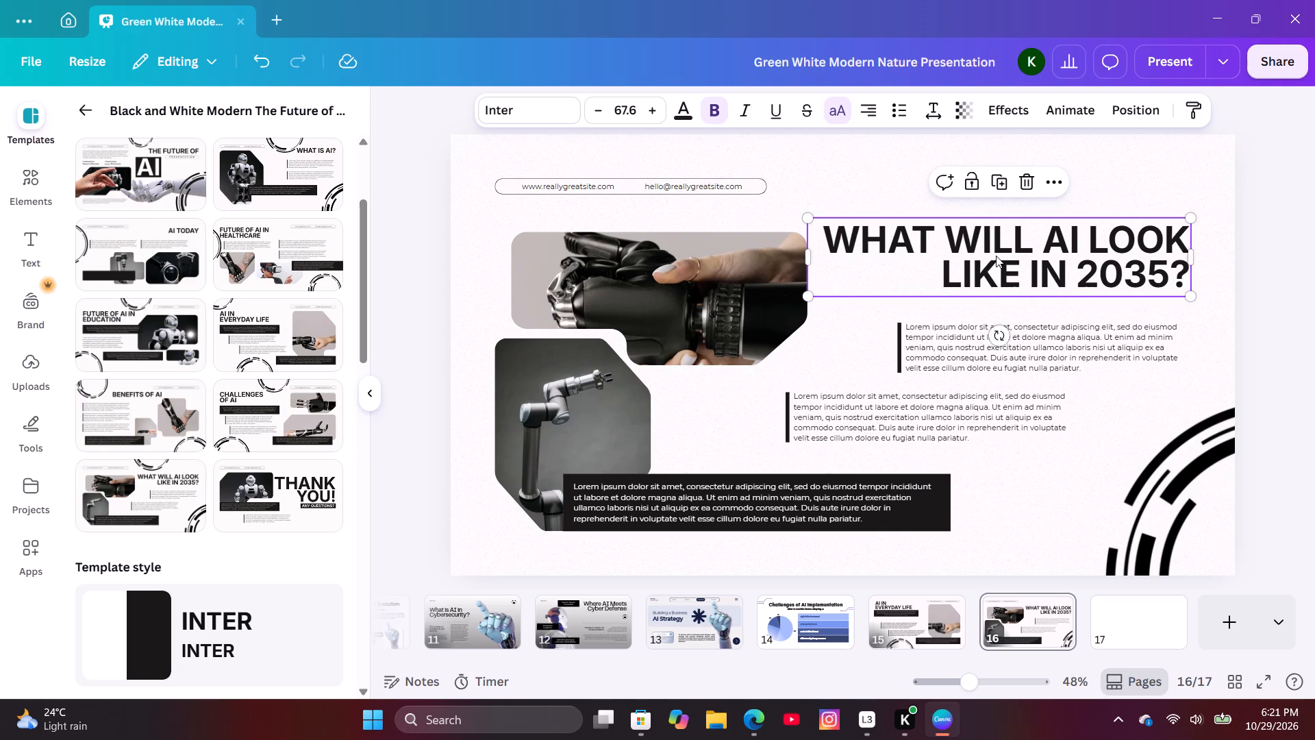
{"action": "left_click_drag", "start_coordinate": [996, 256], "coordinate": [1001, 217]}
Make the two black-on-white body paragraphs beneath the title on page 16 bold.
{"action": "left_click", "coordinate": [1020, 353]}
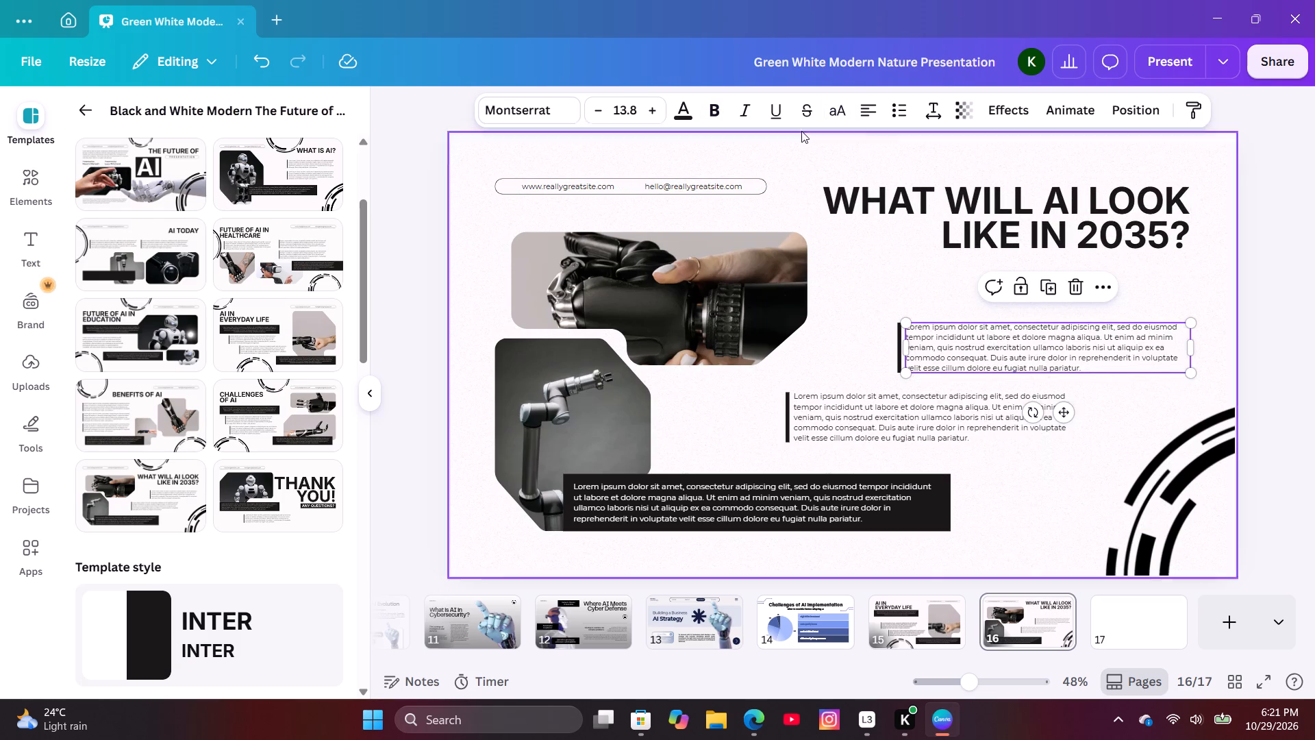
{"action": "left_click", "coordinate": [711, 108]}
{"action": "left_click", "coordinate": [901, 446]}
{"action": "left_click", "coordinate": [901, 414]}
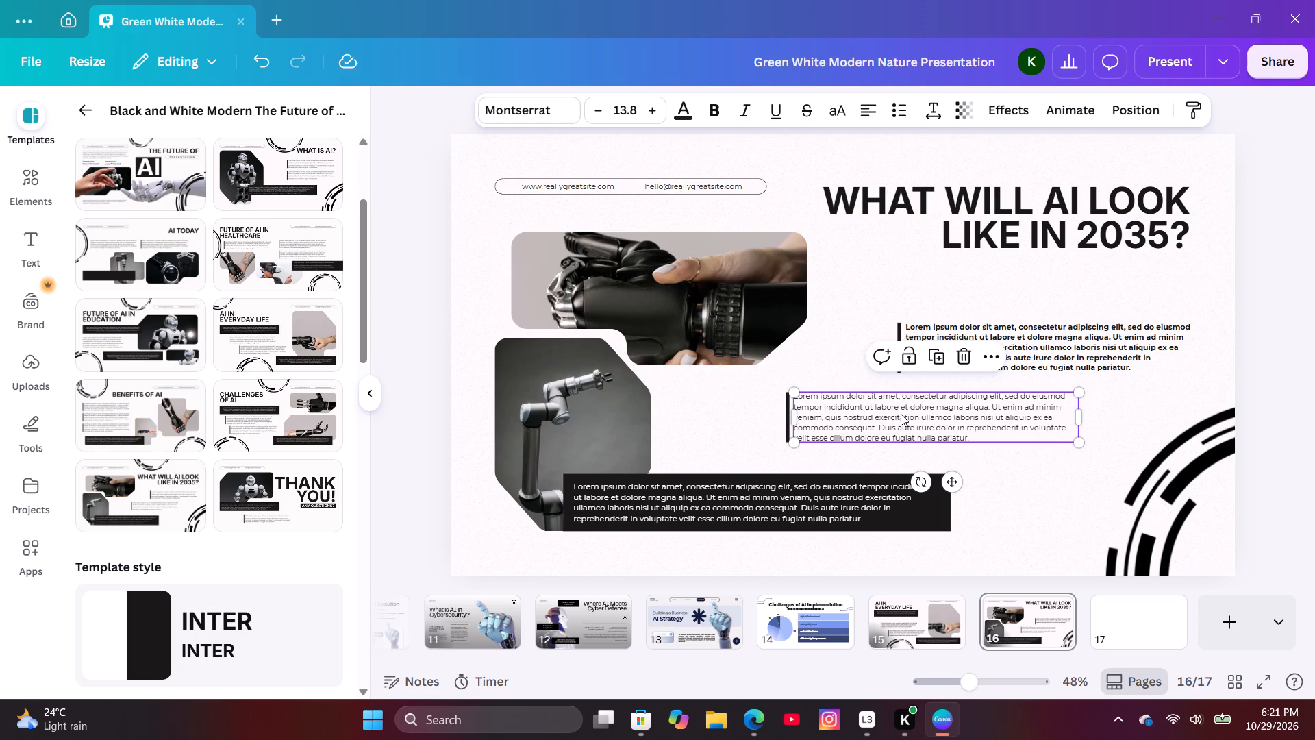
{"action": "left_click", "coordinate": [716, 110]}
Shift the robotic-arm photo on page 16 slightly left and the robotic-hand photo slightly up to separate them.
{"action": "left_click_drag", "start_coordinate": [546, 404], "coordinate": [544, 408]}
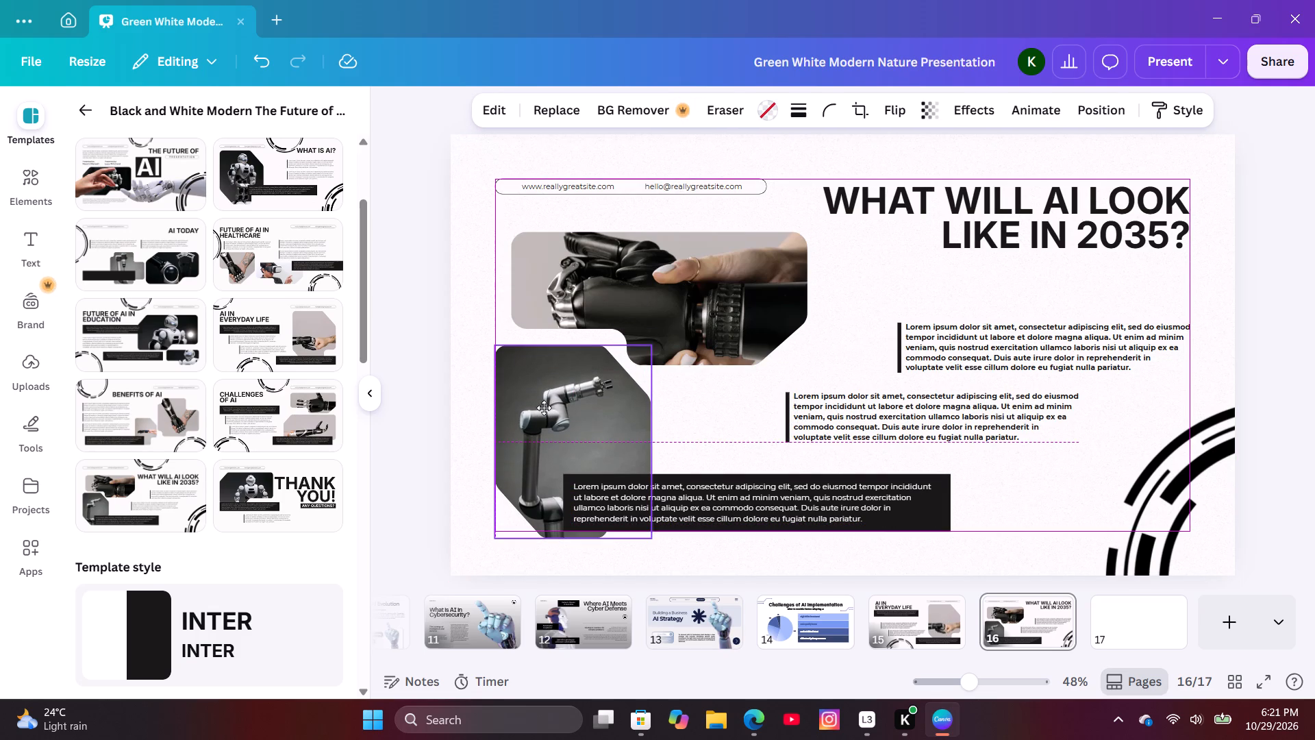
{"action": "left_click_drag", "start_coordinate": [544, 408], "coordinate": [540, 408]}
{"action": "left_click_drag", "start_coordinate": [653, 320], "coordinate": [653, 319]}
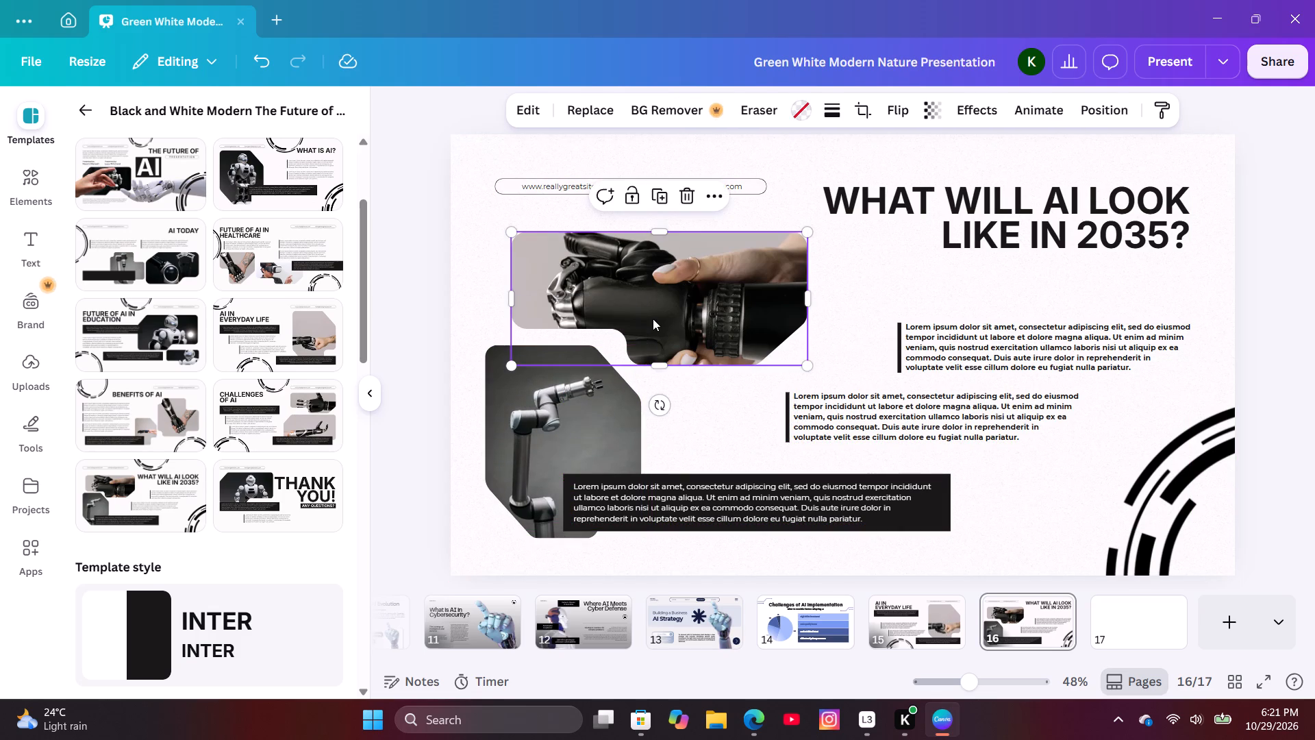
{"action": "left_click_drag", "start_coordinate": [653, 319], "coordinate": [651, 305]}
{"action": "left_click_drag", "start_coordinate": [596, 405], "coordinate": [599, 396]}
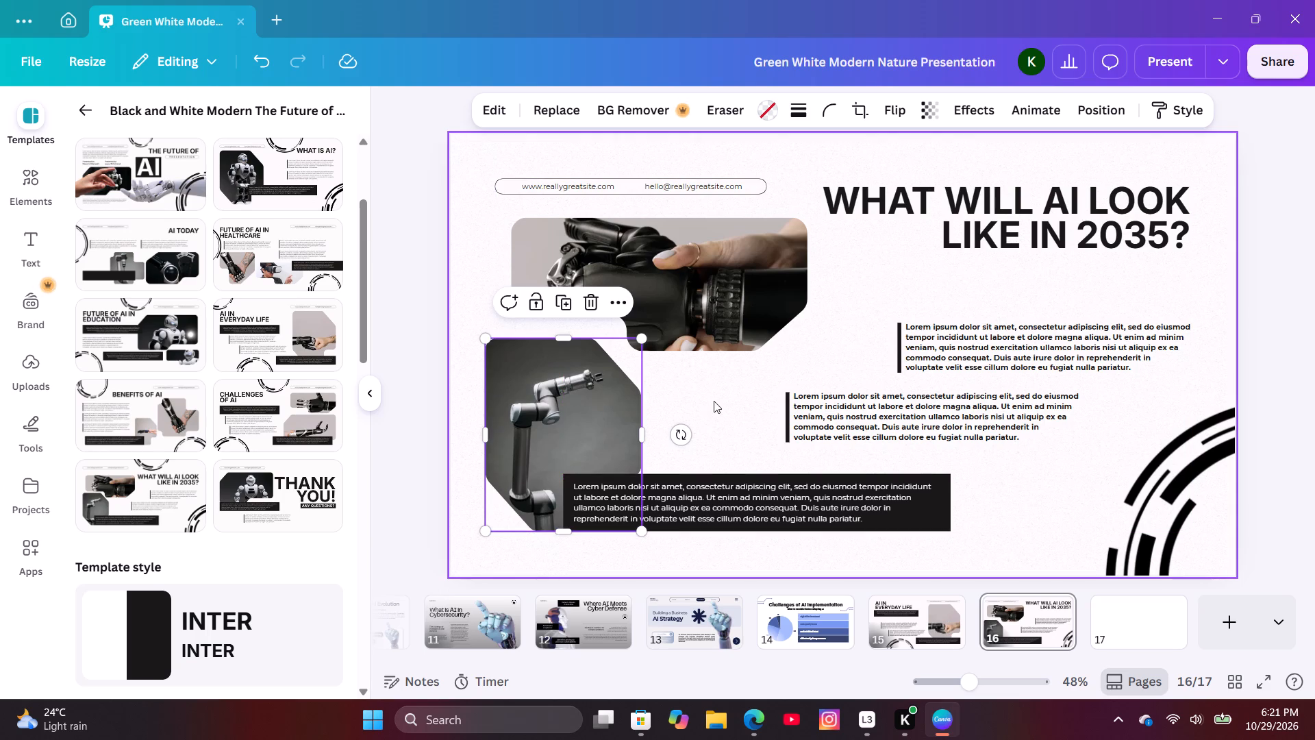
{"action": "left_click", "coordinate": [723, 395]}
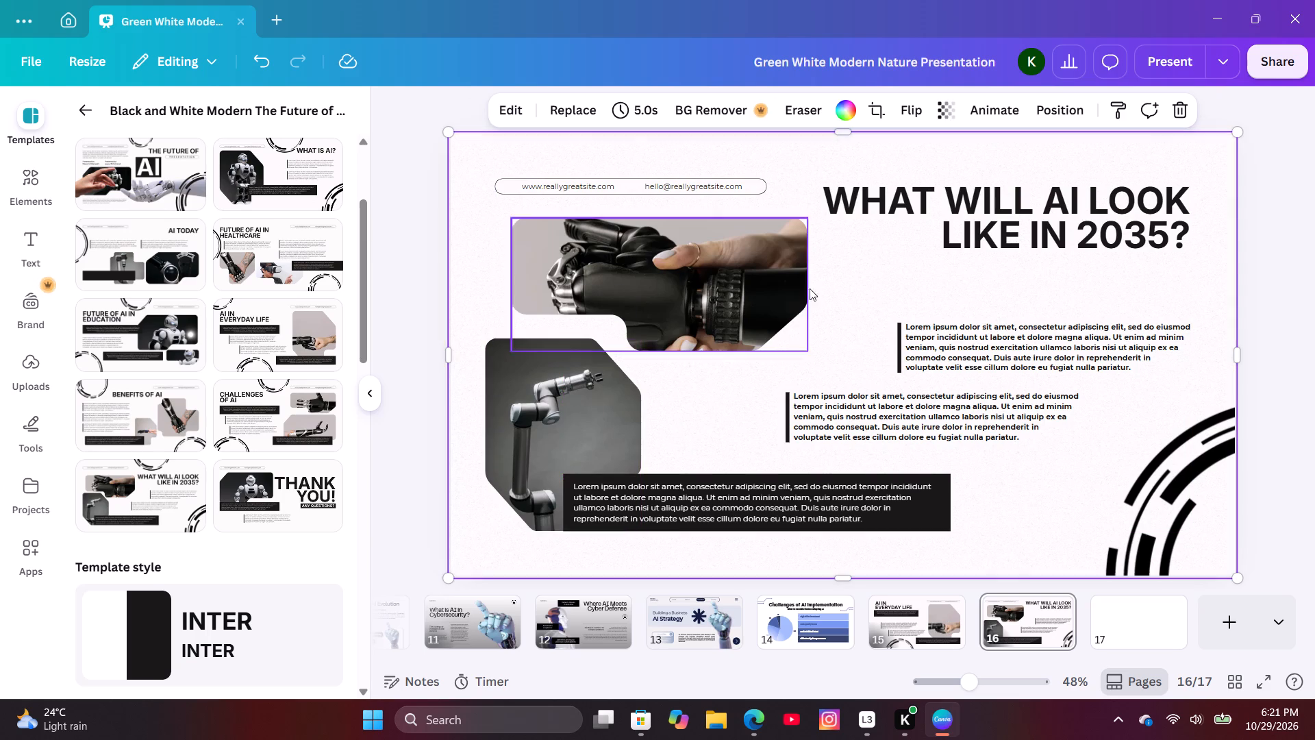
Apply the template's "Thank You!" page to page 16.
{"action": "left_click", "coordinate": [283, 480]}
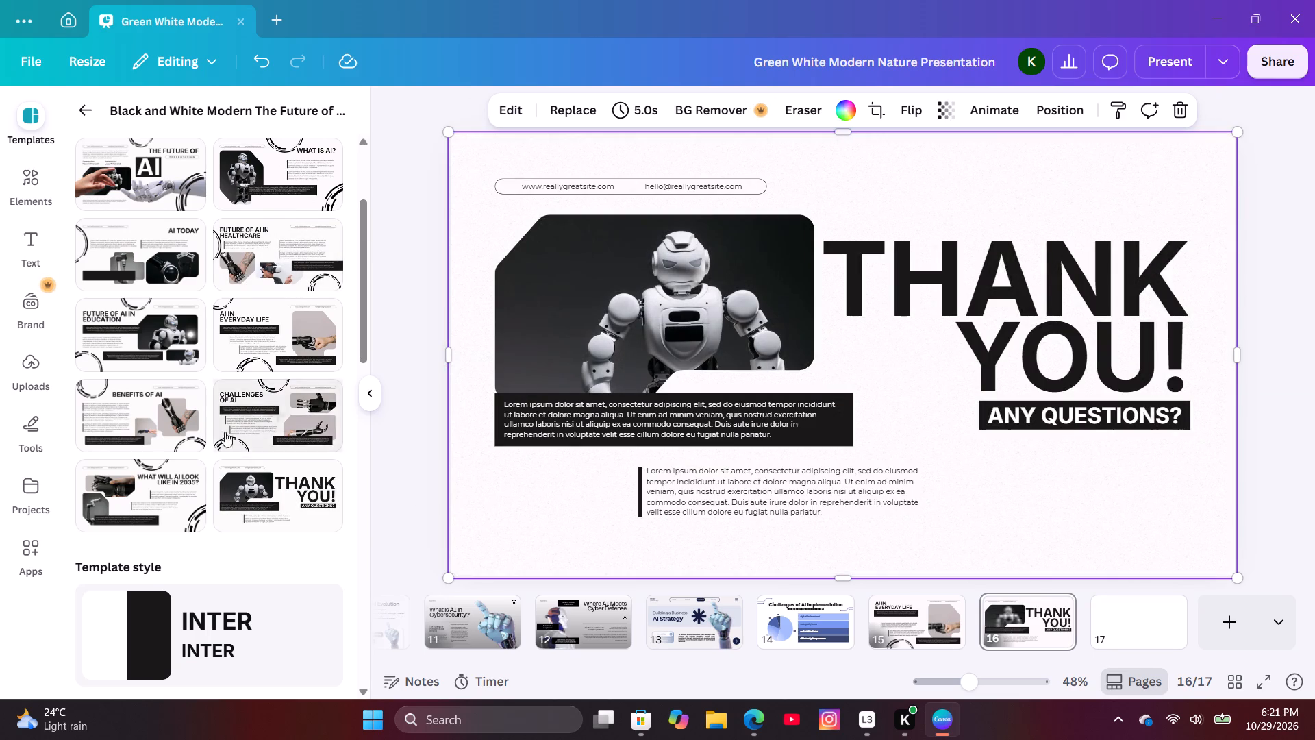
Apply the template's "What Will AI Look Like in 2035?" page to page 16 again.
{"action": "left_click", "coordinate": [134, 490]}
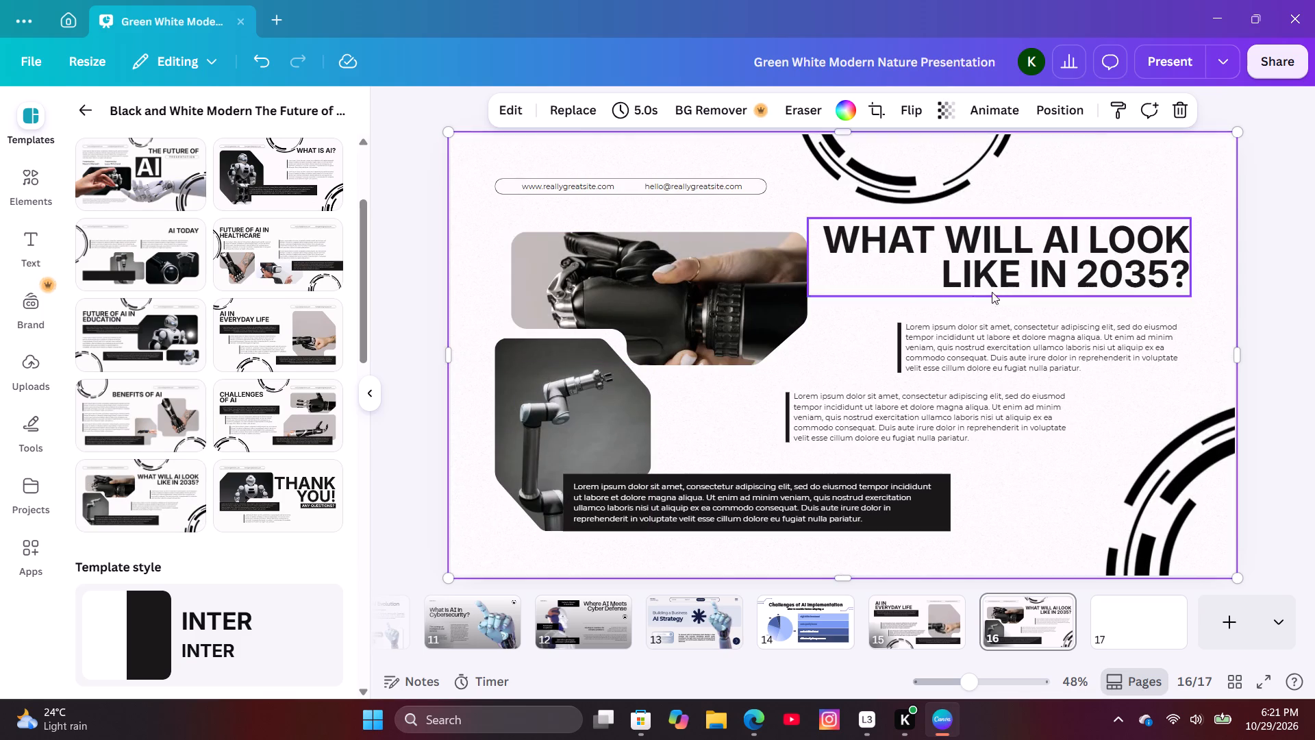
Delete the circular ornament above the title on page 16 and move the title up, level with the contact strip.
{"action": "left_click", "coordinate": [997, 357]}
{"action": "left_click", "coordinate": [883, 162]}
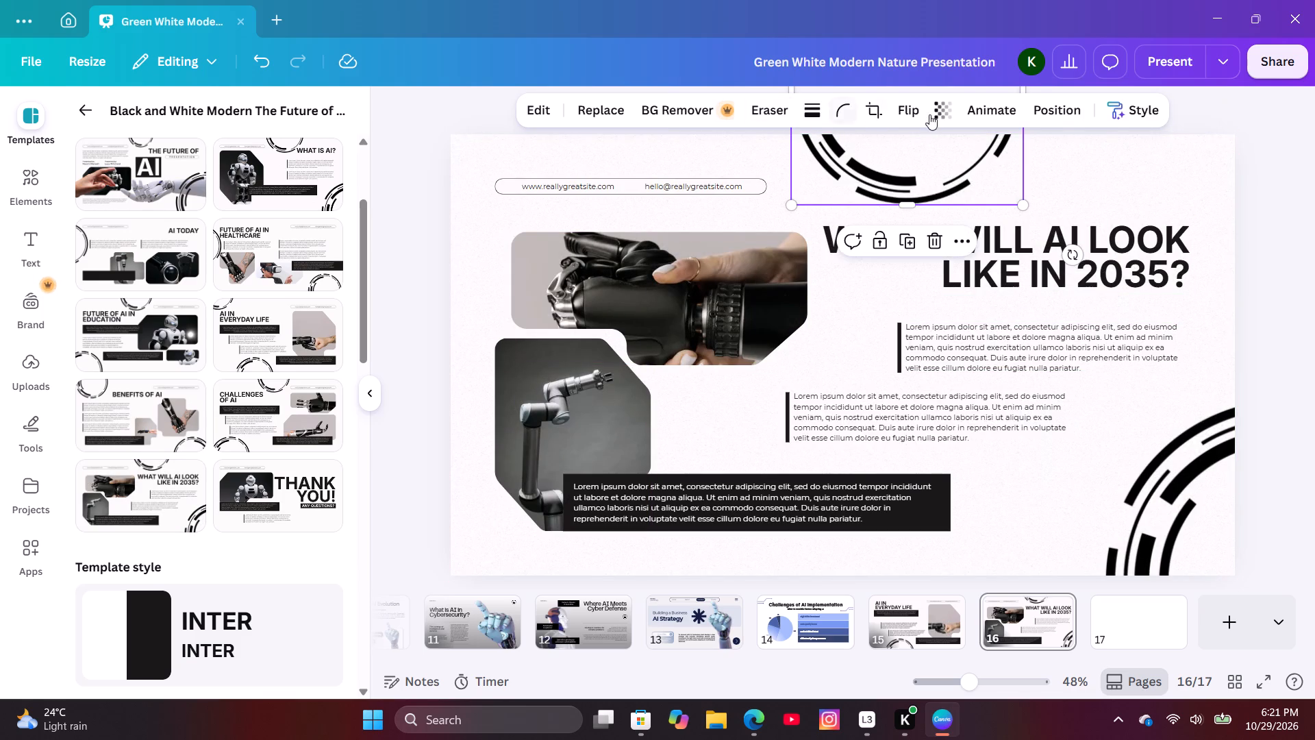
{"action": "left_click", "coordinate": [933, 244]}
{"action": "left_click_drag", "start_coordinate": [981, 252], "coordinate": [981, 206]}
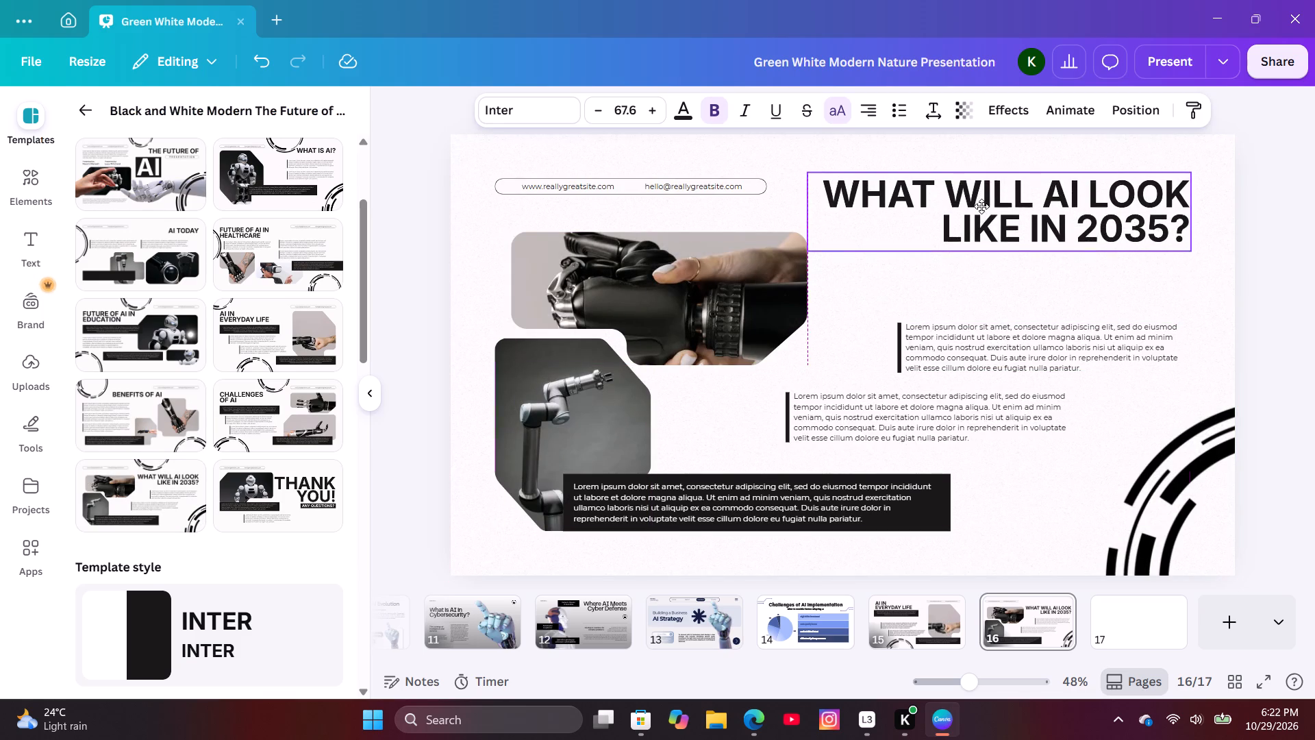
{"action": "left_click_drag", "start_coordinate": [981, 206], "coordinate": [984, 213]}
Move the robotic-hand photo on page 16 up, close beneath the contact strip.
{"action": "left_click_drag", "start_coordinate": [672, 305], "coordinate": [666, 282]}
Make the two black-on-white body paragraphs beneath the title on page 16 bold.
{"action": "left_click", "coordinate": [938, 350]}
{"action": "left_click", "coordinate": [704, 112]}
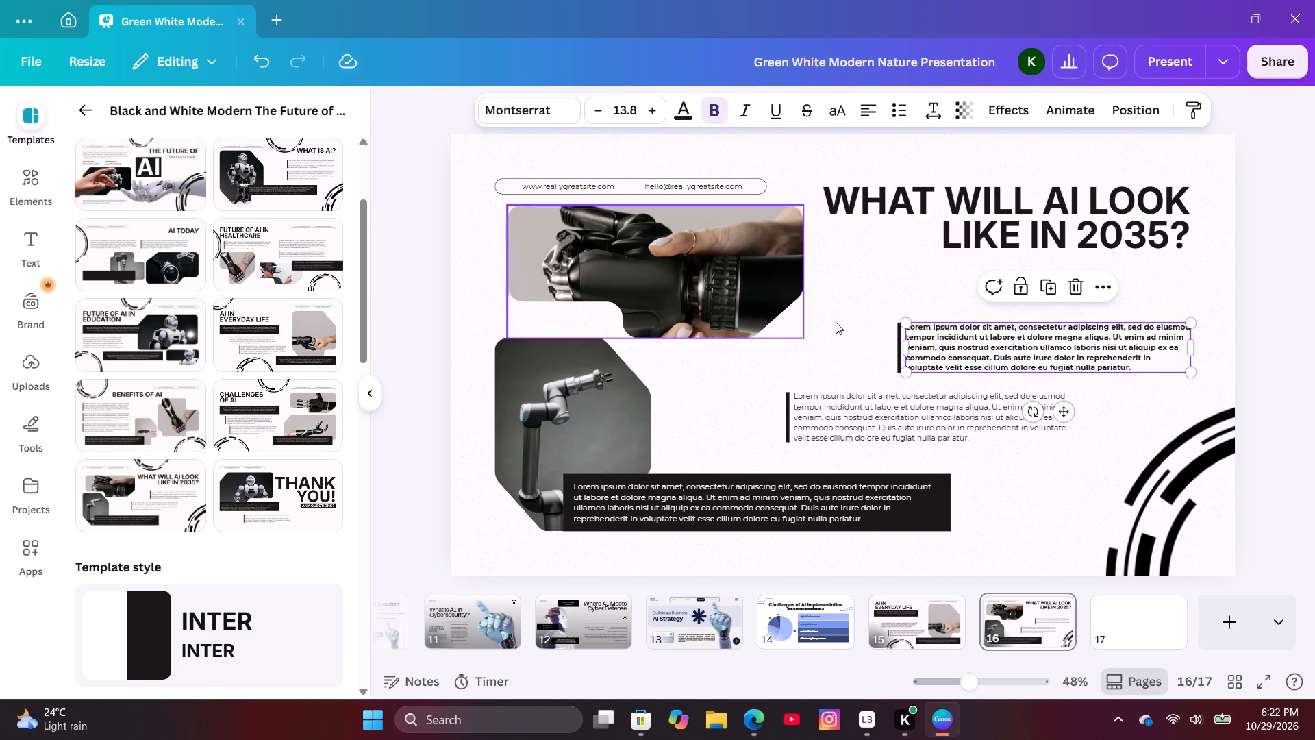
{"action": "left_click", "coordinate": [901, 399]}
{"action": "left_click", "coordinate": [717, 111]}
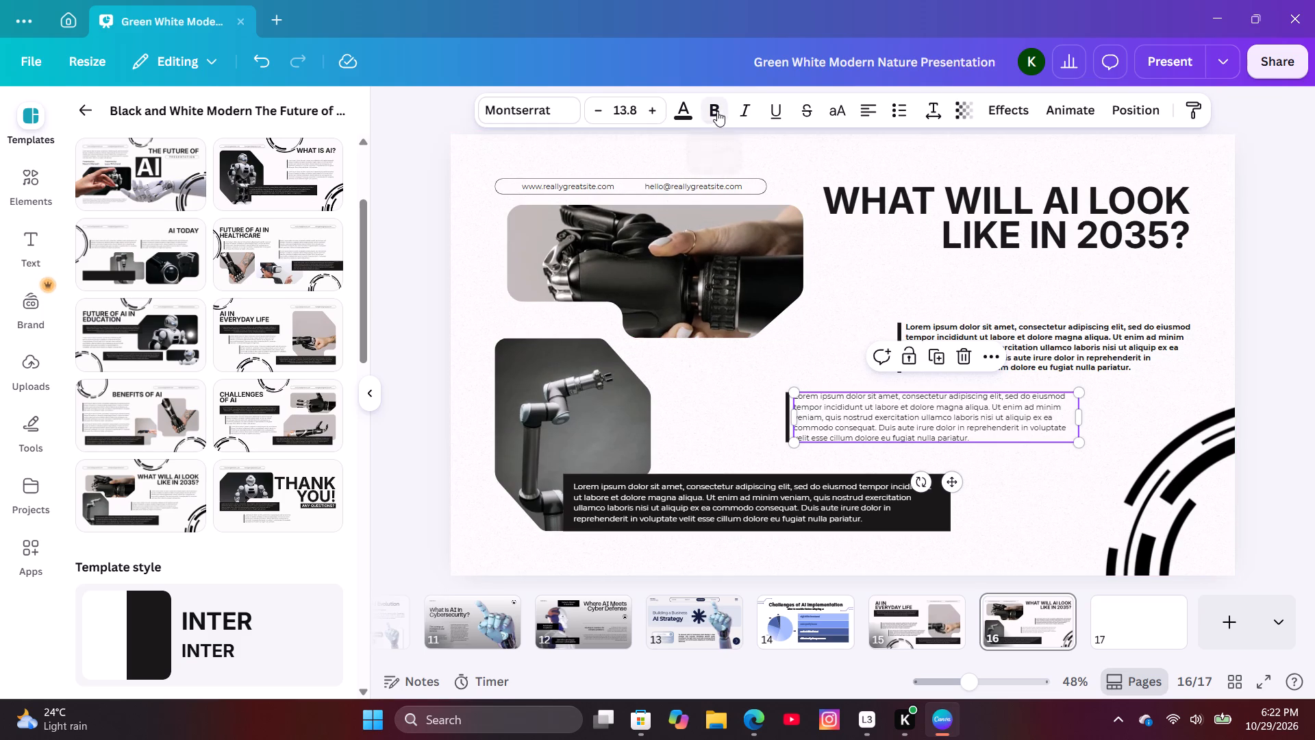
{"action": "left_click", "coordinate": [561, 441]}
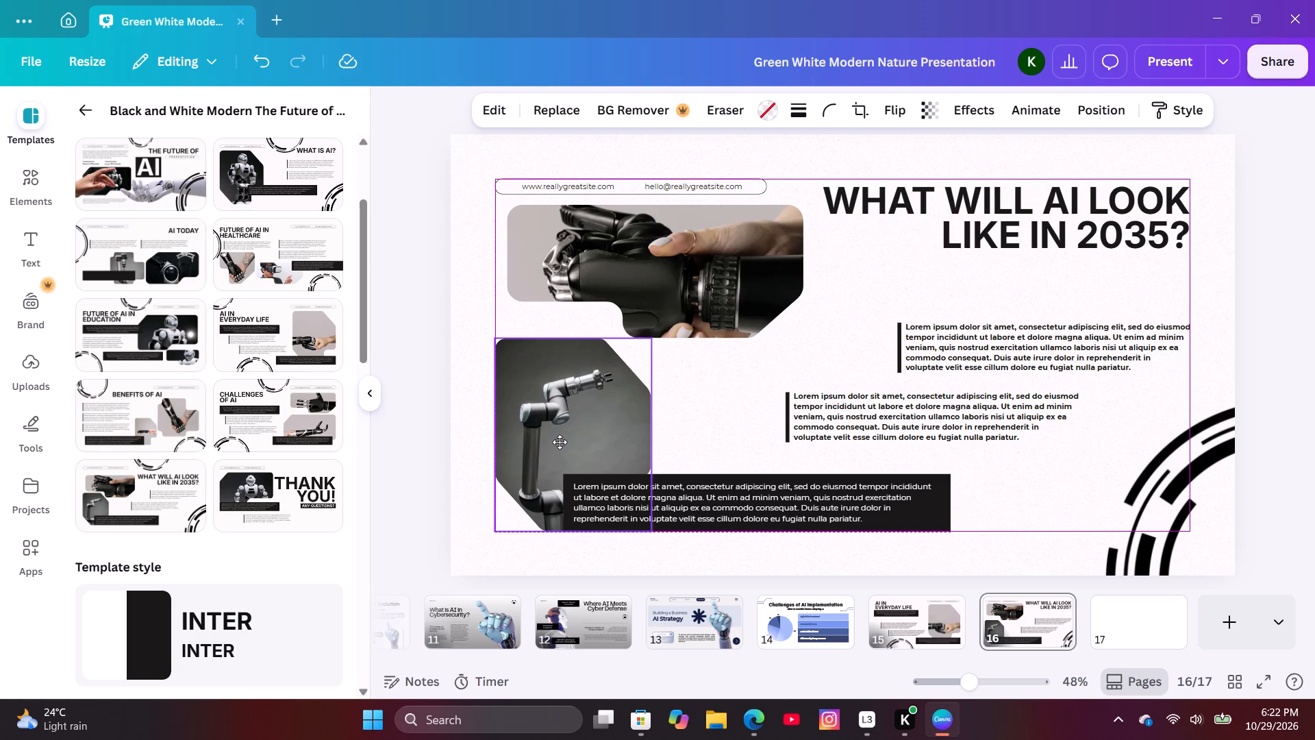
{"action": "left_click", "coordinate": [727, 387]}
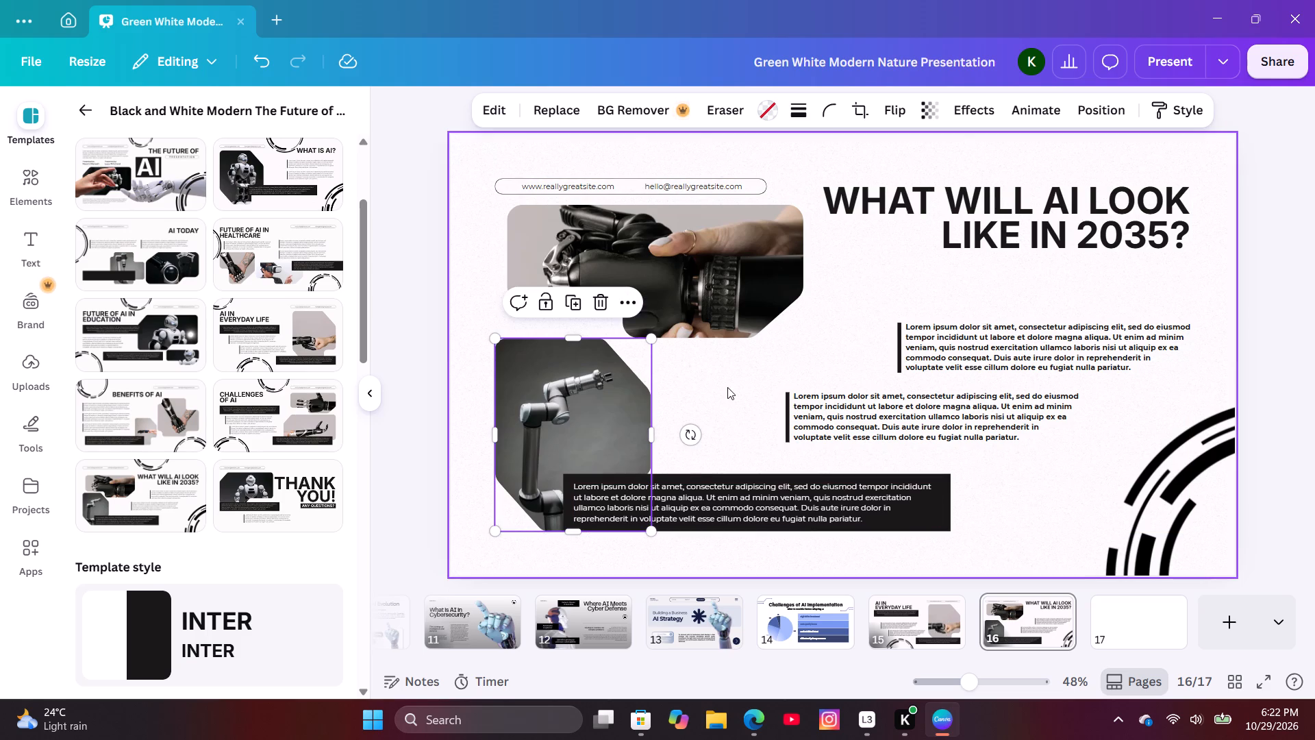
Apply the template's "Thank You!" page with "Any Questions?" to blank page 17.
{"action": "left_click", "coordinate": [1116, 628]}
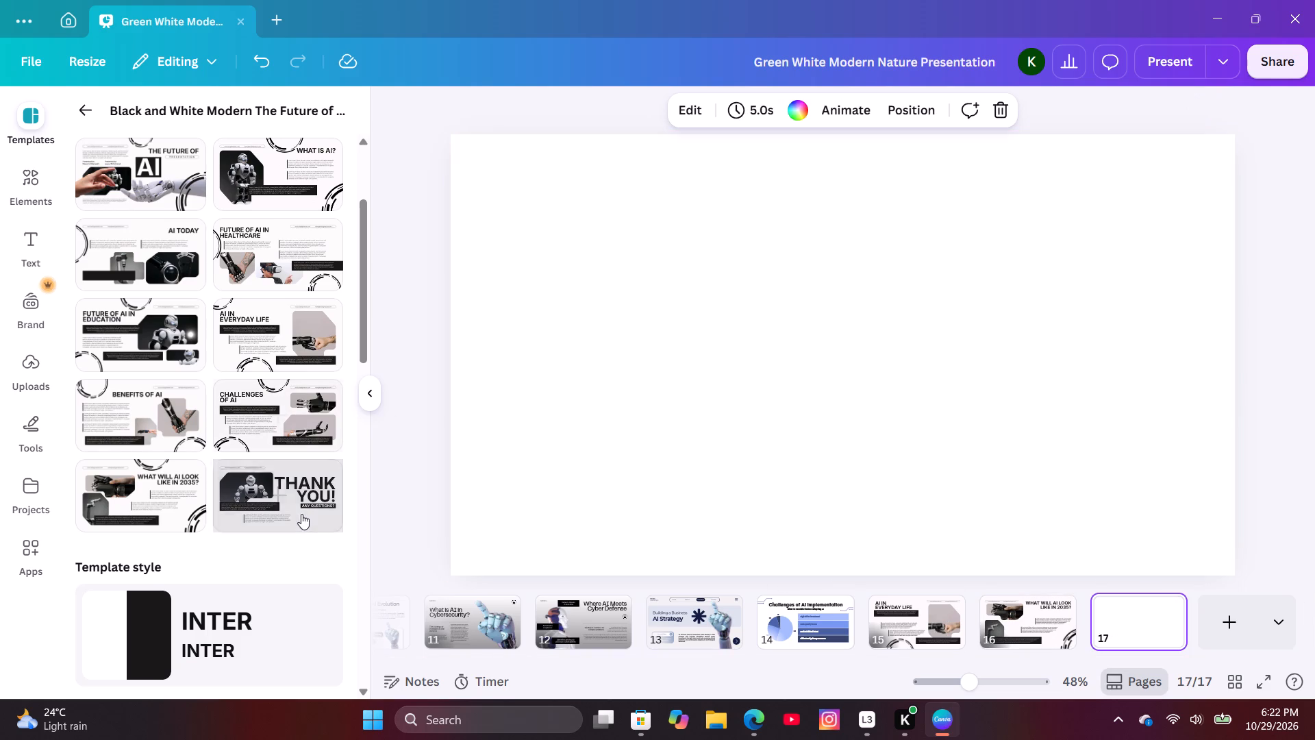
{"action": "left_click", "coordinate": [301, 493]}
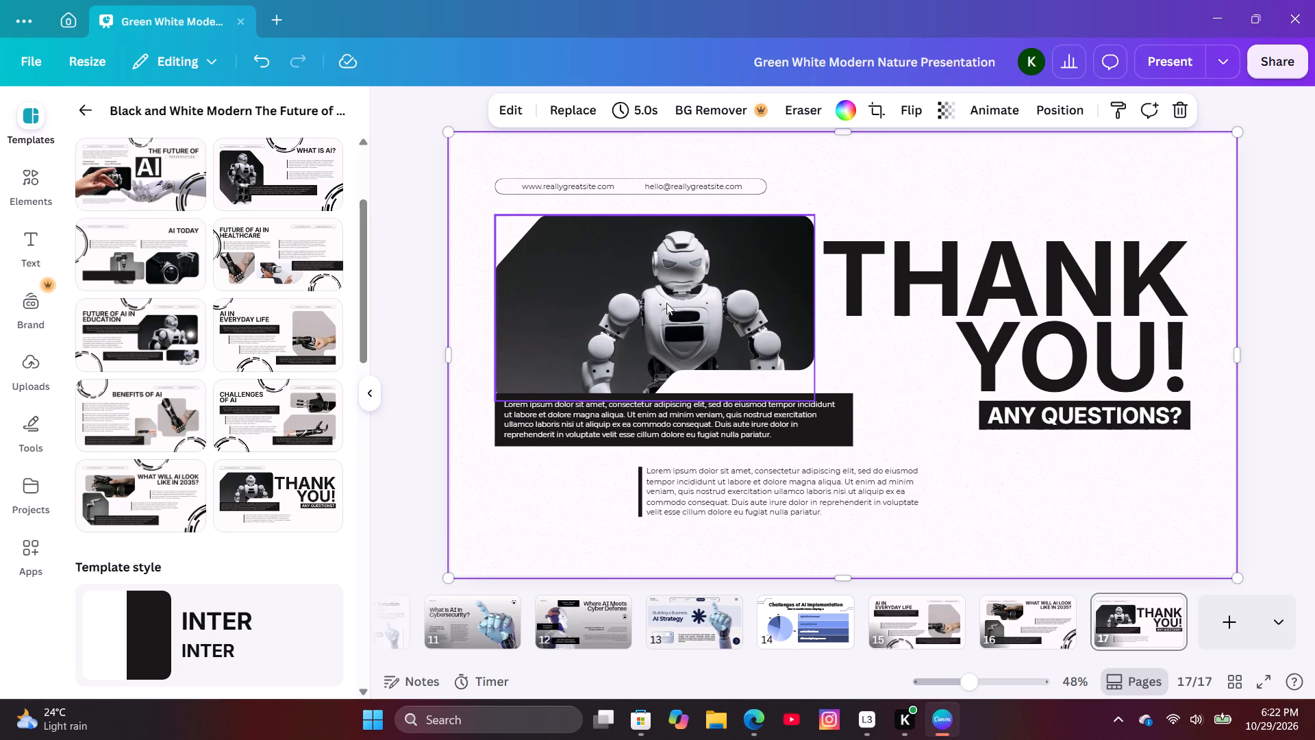
Move the robot photo on page 17 up and slightly left, close beneath the contact strip.
{"action": "left_click_drag", "start_coordinate": [668, 299], "coordinate": [649, 284]}
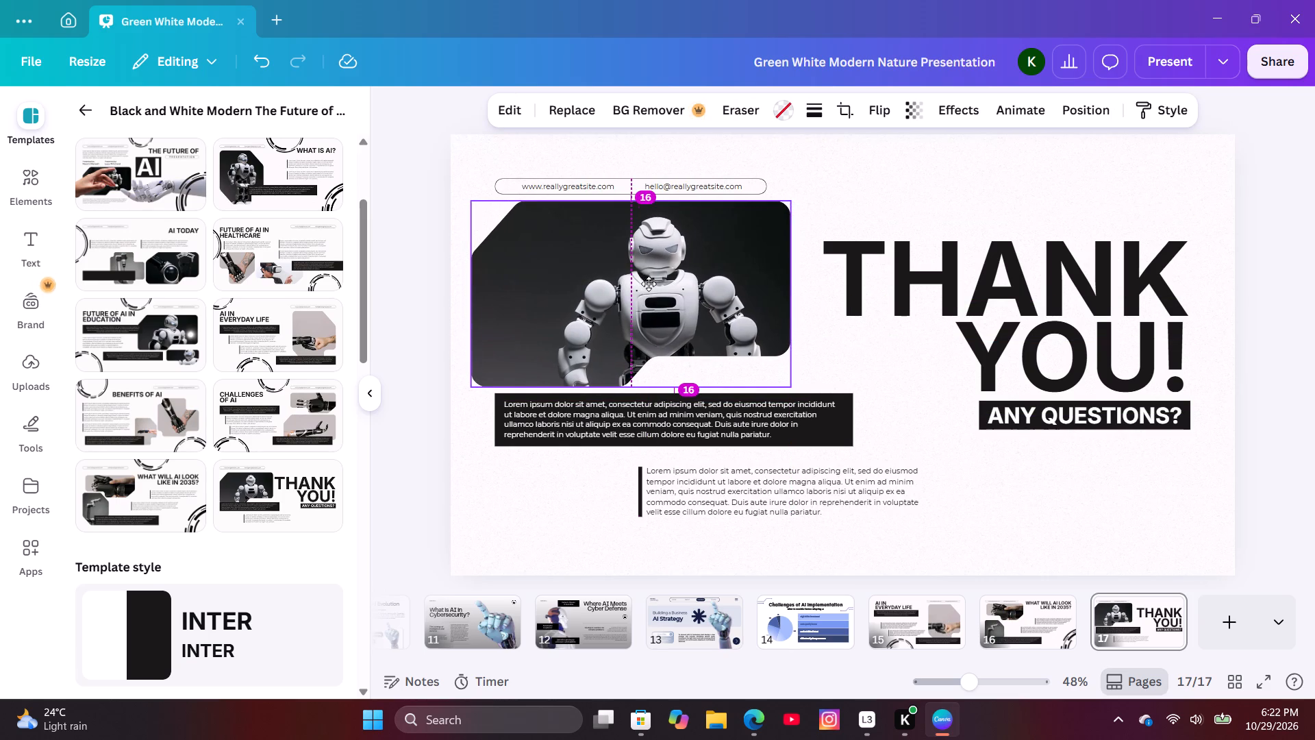
{"action": "left_click_drag", "start_coordinate": [649, 284], "coordinate": [651, 284]}
Make the lower body paragraph beside the black vertical bar on page 17 bold.
{"action": "left_click", "coordinate": [697, 491]}
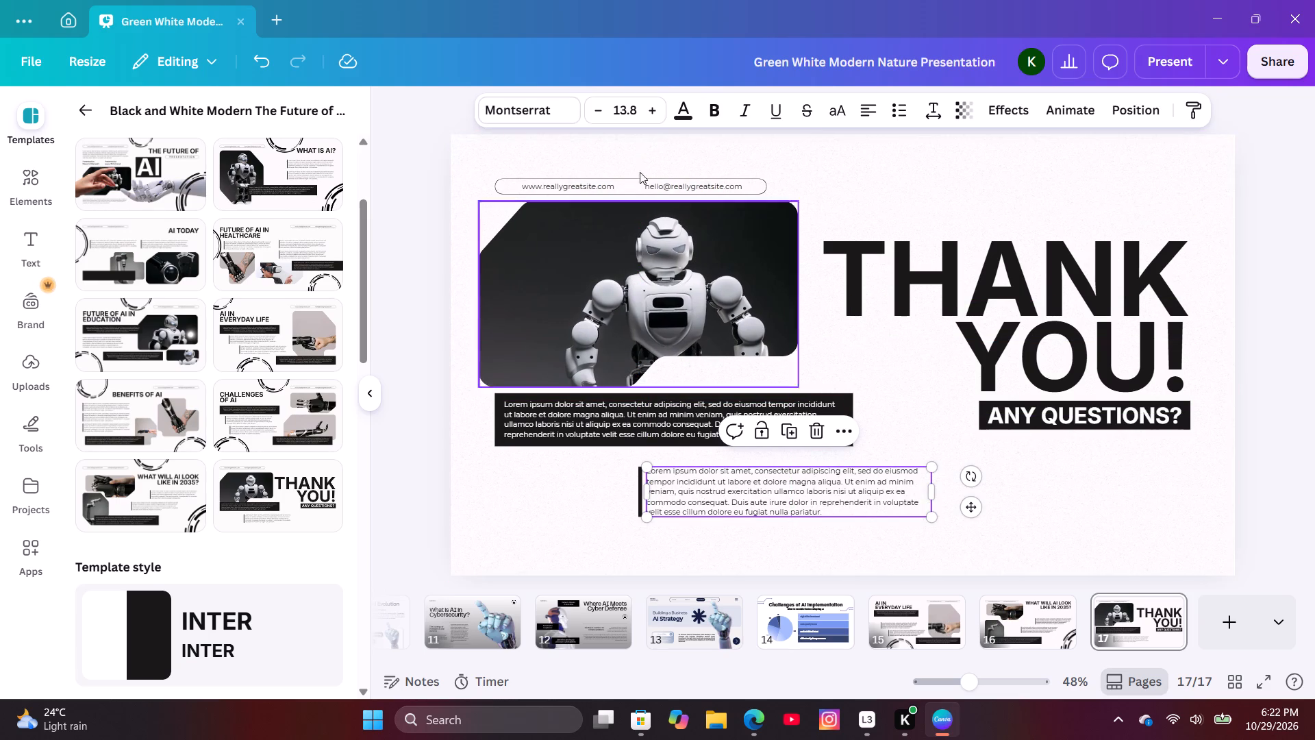
{"action": "left_click", "coordinate": [708, 108]}
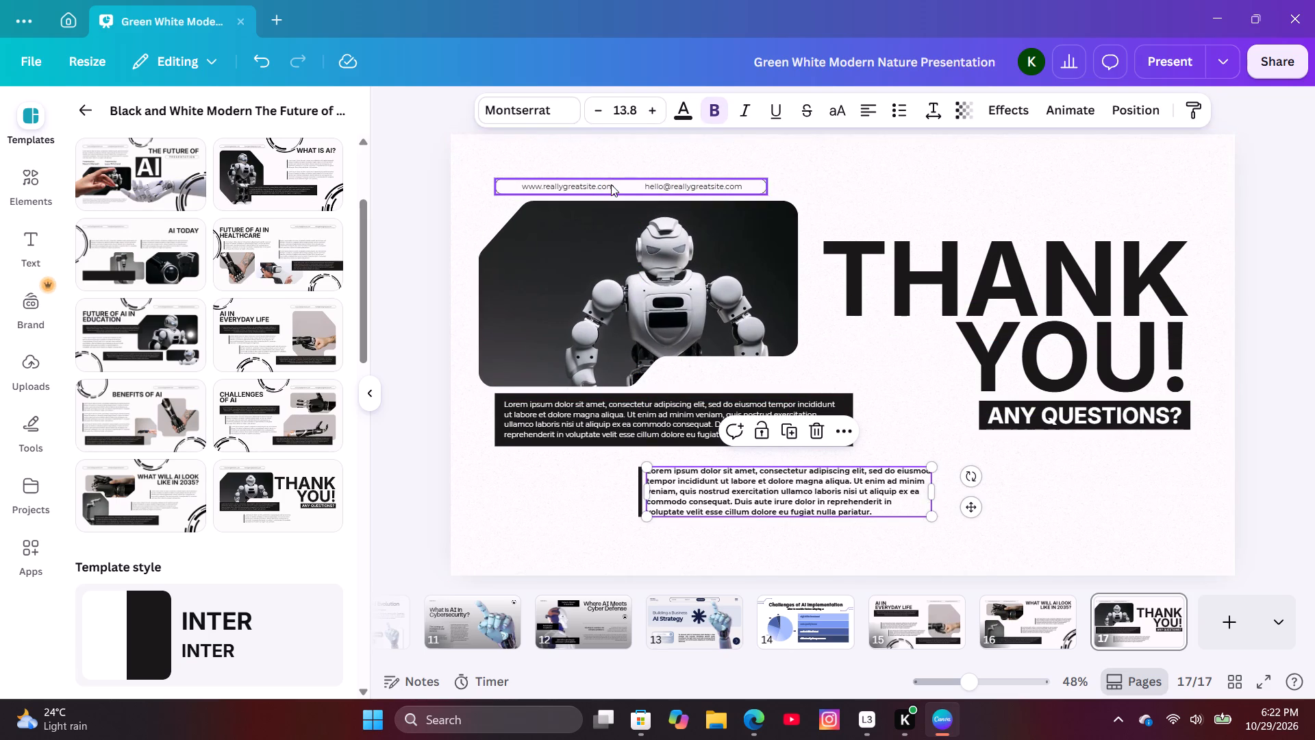
Delete the grouped website and e-mail contact strip above the robot photo on page 17.
{"action": "left_click", "coordinate": [611, 184]}
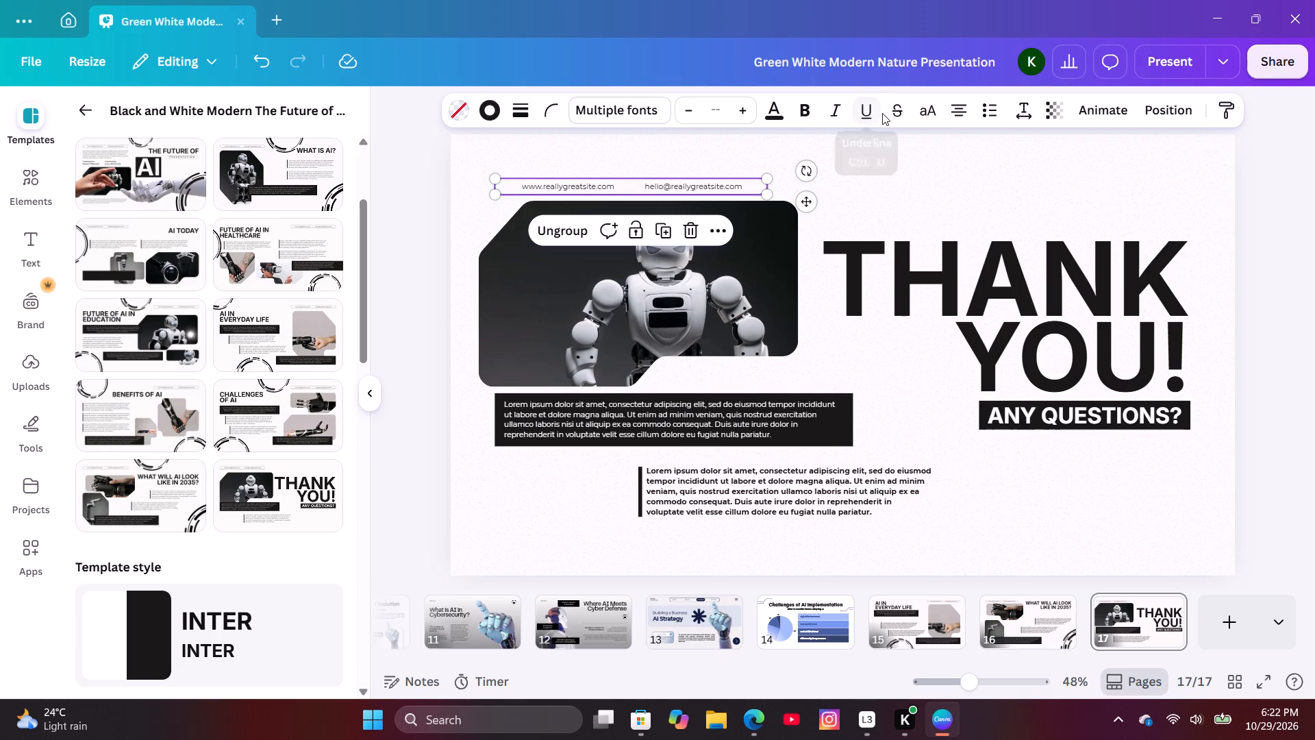
{"action": "right_click", "coordinate": [642, 178]}
{"action": "left_click", "coordinate": [571, 184]}
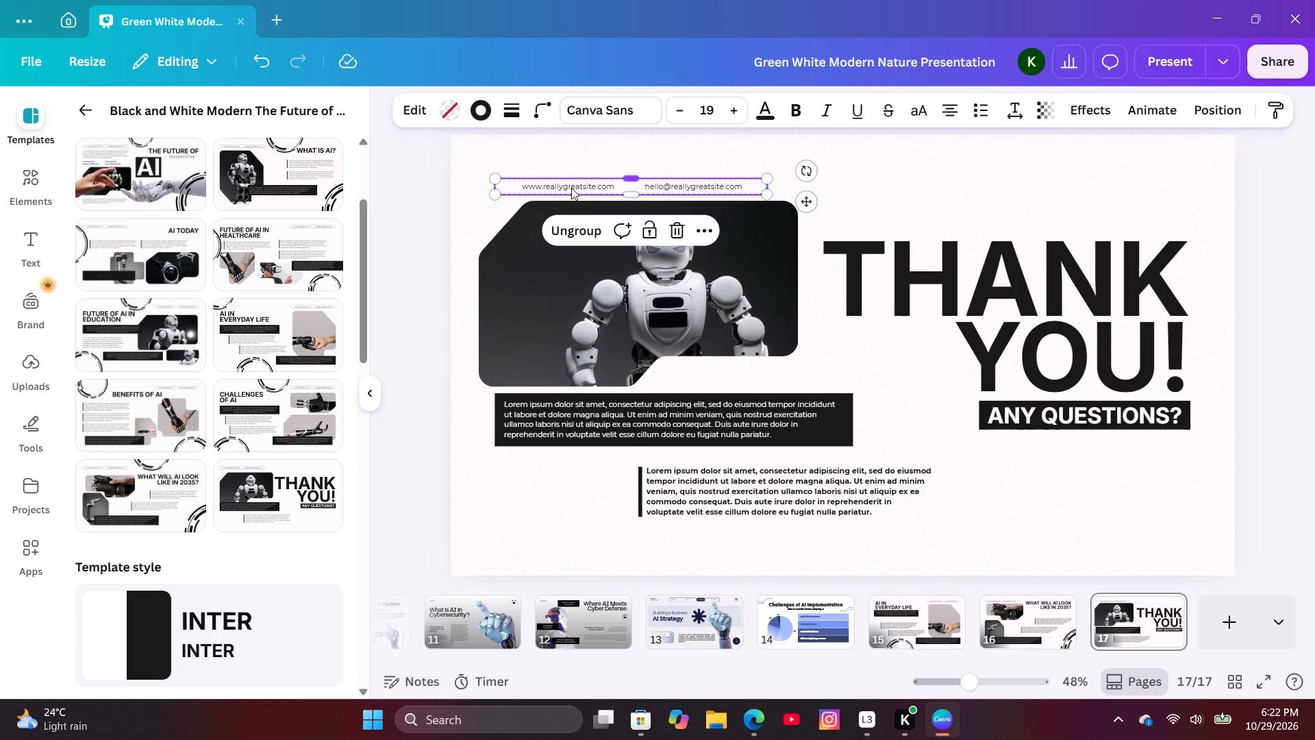
{"action": "left_click", "coordinate": [685, 235]}
{"action": "left_click", "coordinate": [687, 227]}
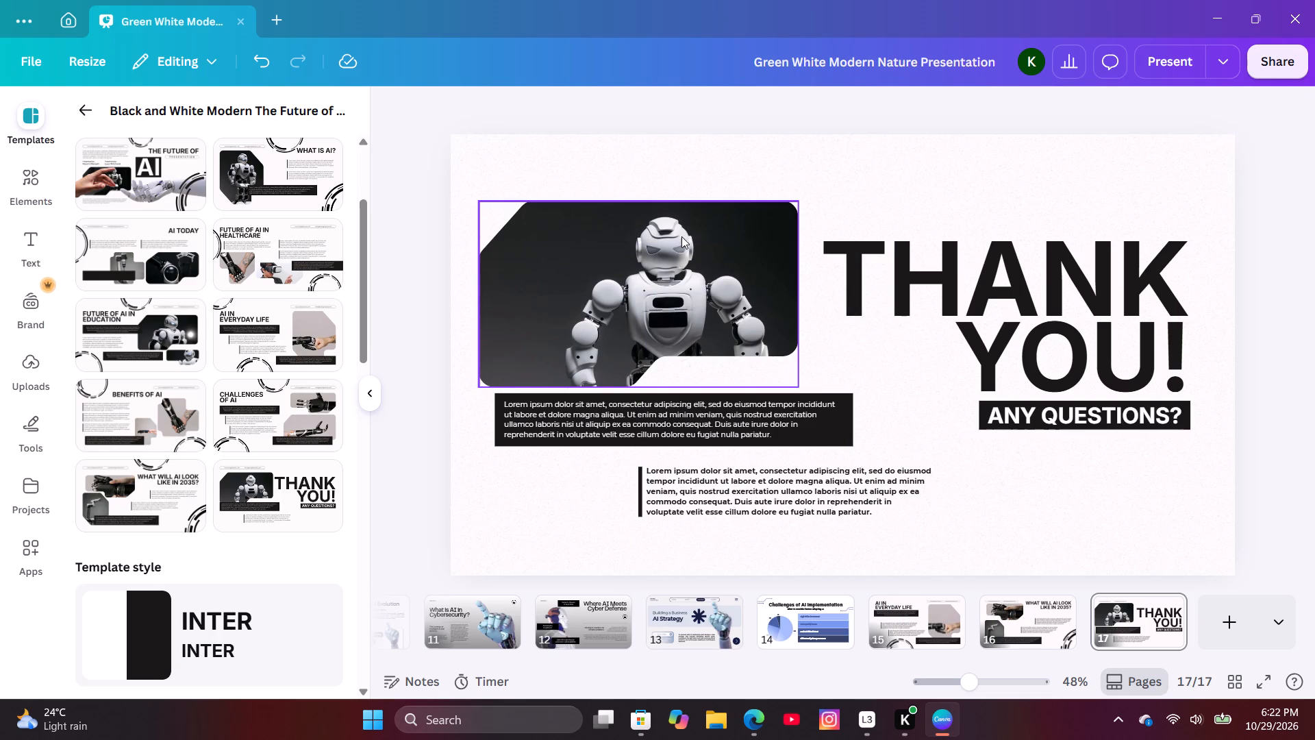
{"action": "left_click", "coordinate": [647, 284]}
Move "THANK" up level with the top of the robot photo and "YOU!" up beneath it, clear of the "Any Questions?" label.
{"action": "left_click_drag", "start_coordinate": [942, 280], "coordinate": [939, 260]}
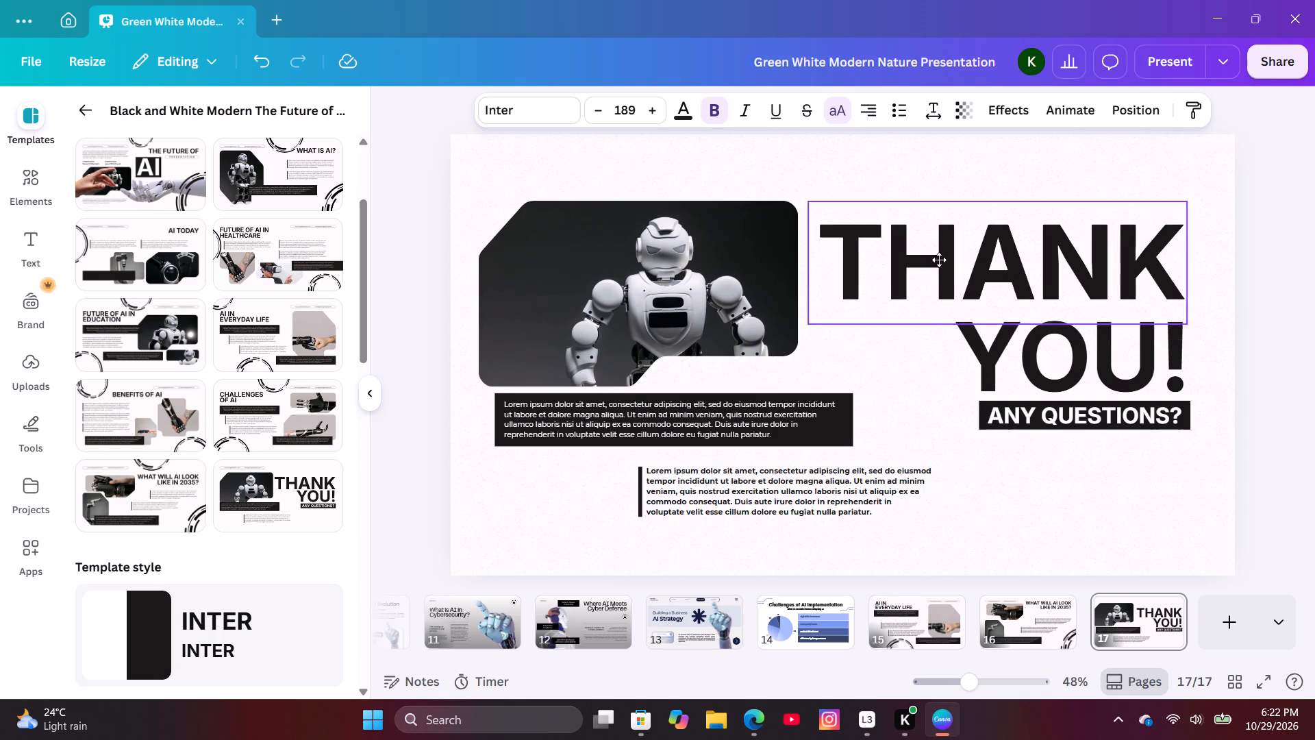
{"action": "left_click_drag", "start_coordinate": [939, 260], "coordinate": [942, 245]}
{"action": "left_click_drag", "start_coordinate": [1034, 354], "coordinate": [1024, 348]}
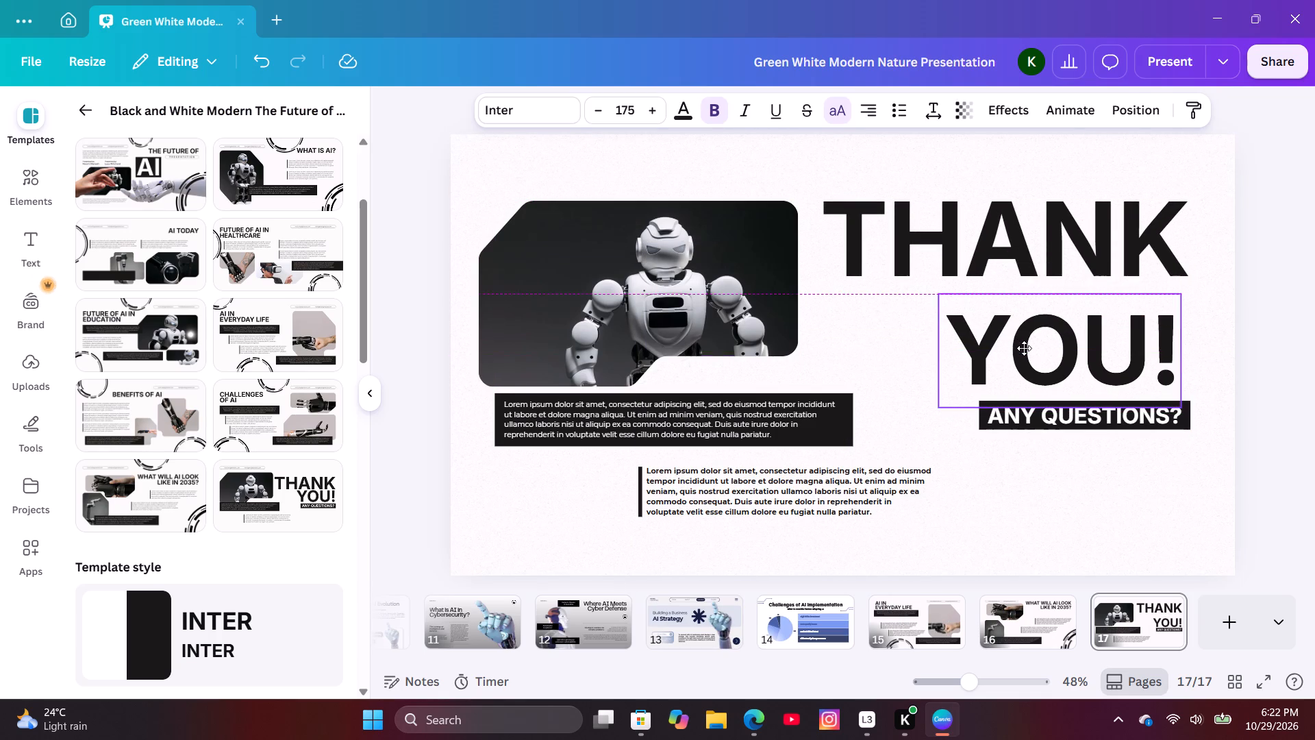
{"action": "left_click_drag", "start_coordinate": [1024, 348], "coordinate": [1023, 336]}
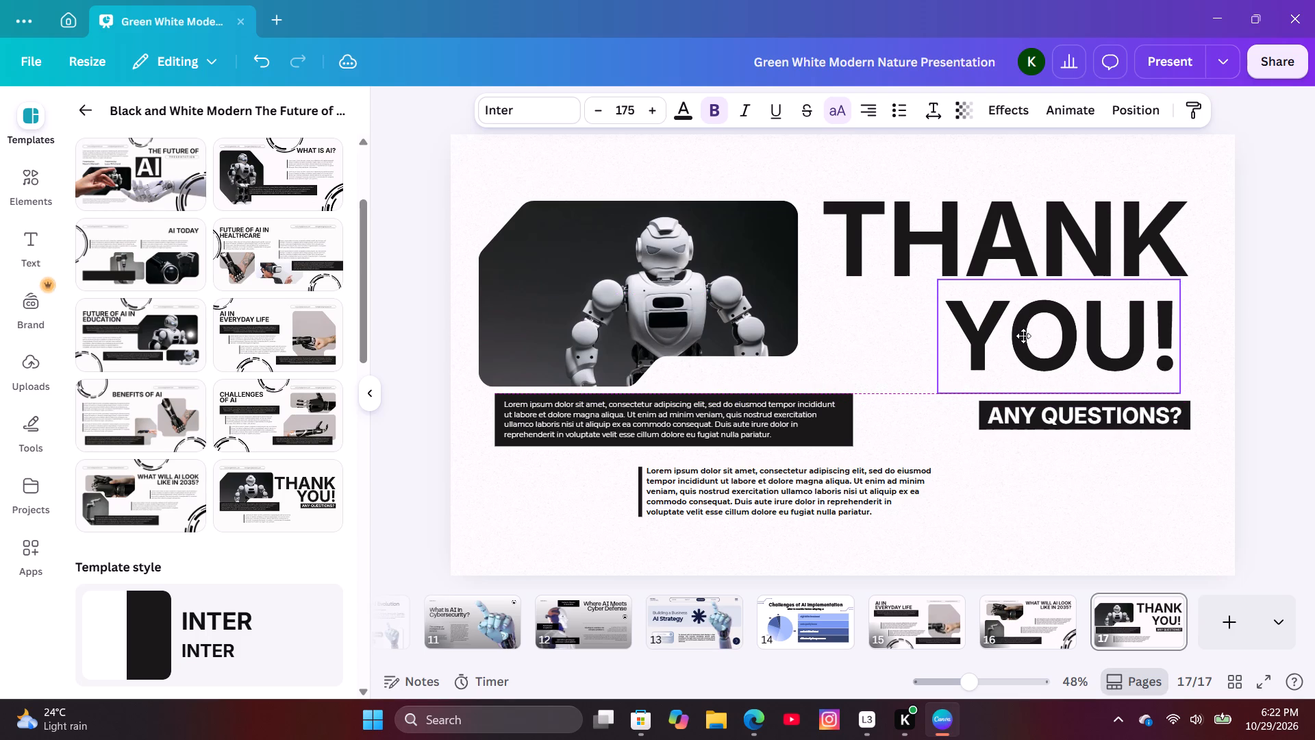
{"action": "left_click_drag", "start_coordinate": [1023, 336], "coordinate": [1023, 335]}
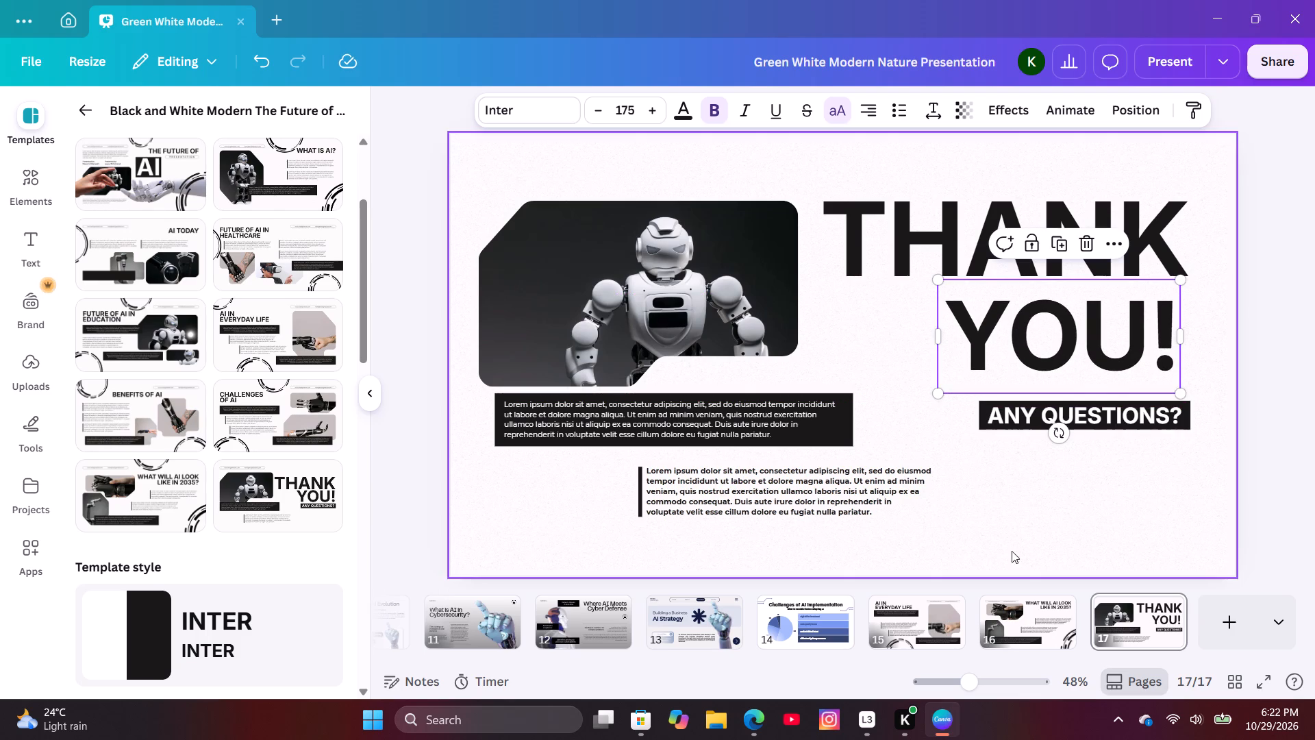